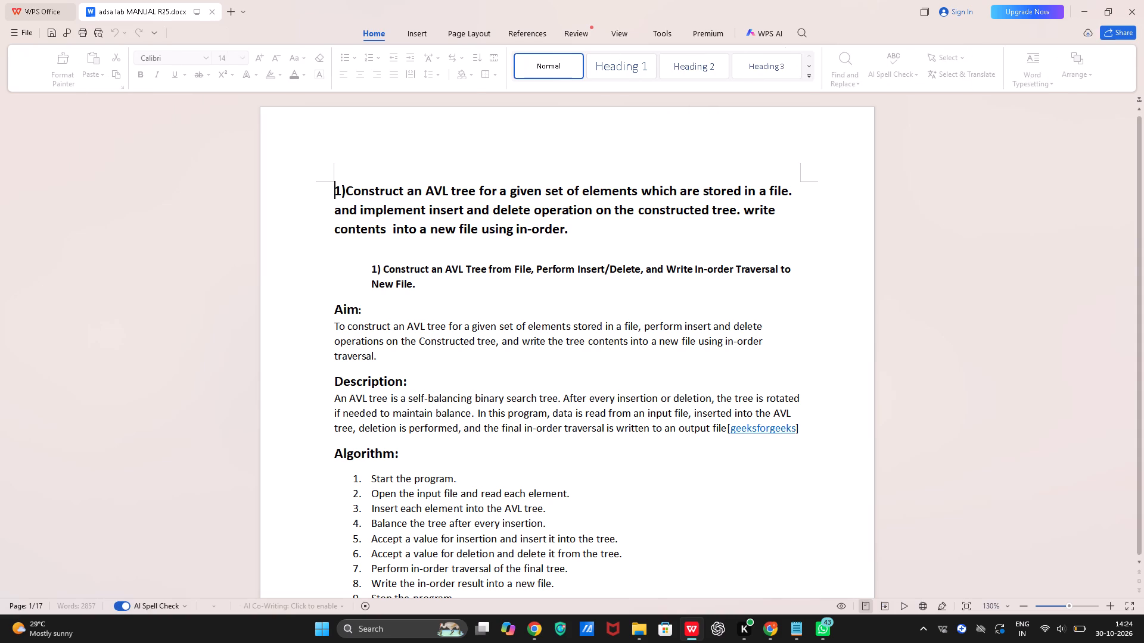
Dismiss the account sign-in window and its tips prompt, continuing to the document without signing in.
{"action": "scroll", "coordinate": [716, 479], "scroll_direction": "down", "scroll_amount": 2}
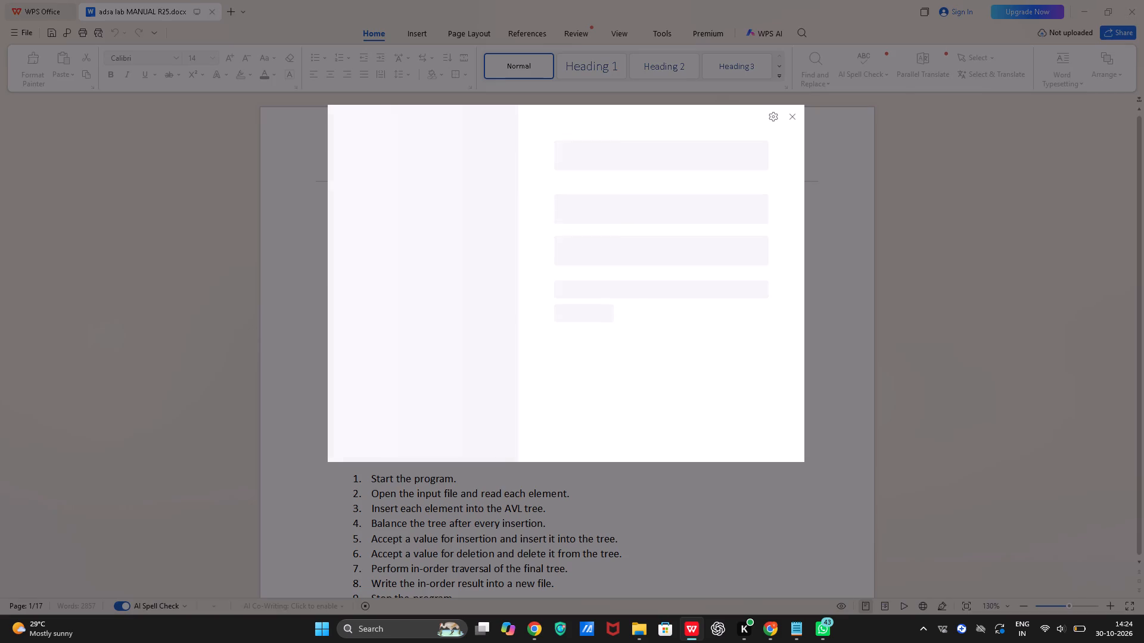
{"action": "left_click", "coordinate": [795, 117]}
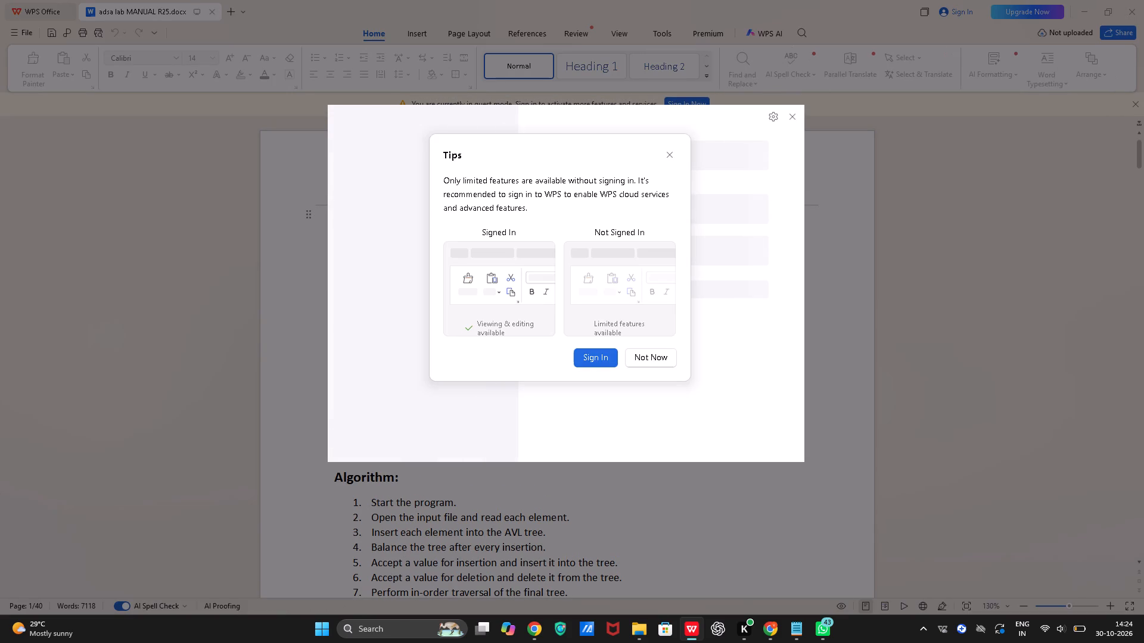
{"action": "left_click", "coordinate": [673, 154]}
{"action": "left_click", "coordinate": [792, 116]}
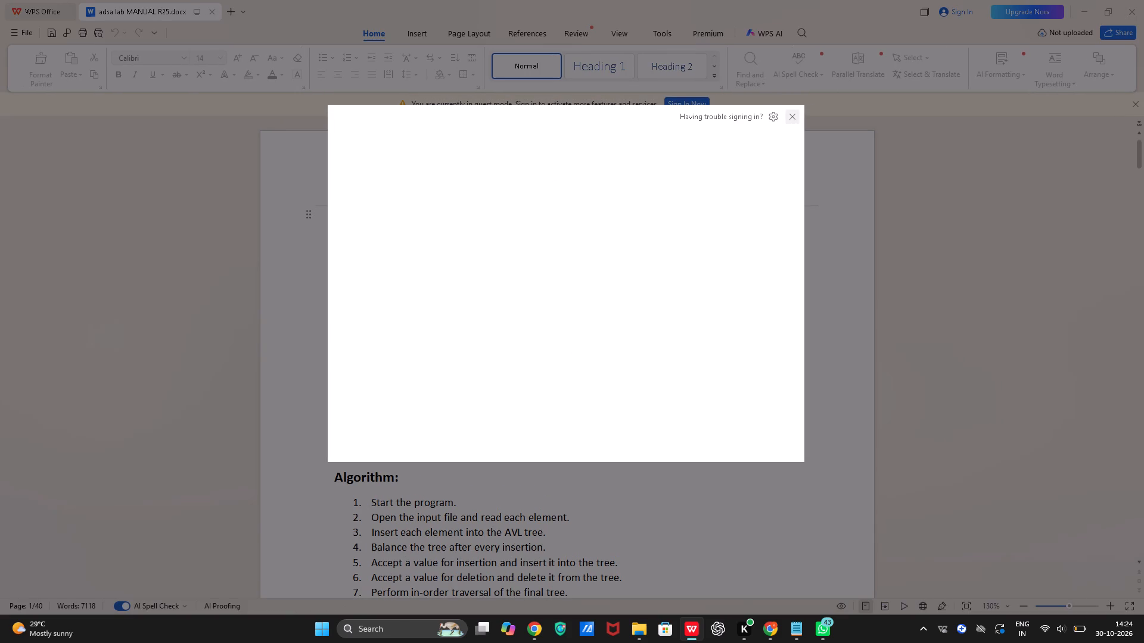
{"action": "left_click", "coordinate": [792, 114]}
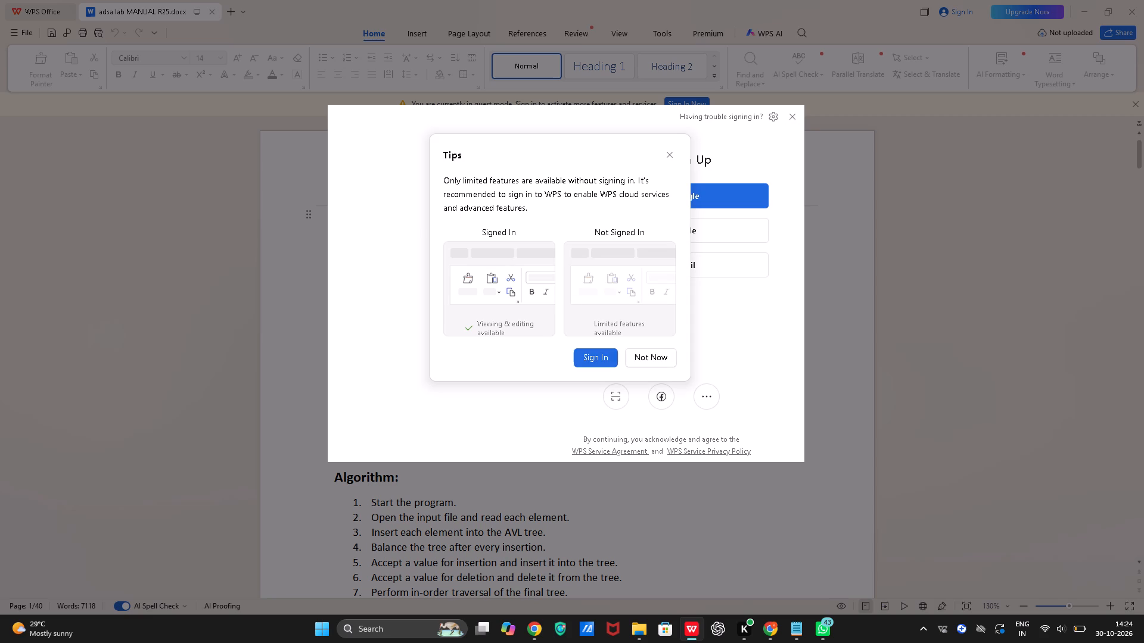
{"action": "left_click", "coordinate": [631, 354]}
Examine the first AVL tree exercise in the lab manual, from its aim, description and algorithm to the start of the program.
{"action": "scroll", "coordinate": [687, 332], "scroll_direction": "down", "scroll_amount": 3}
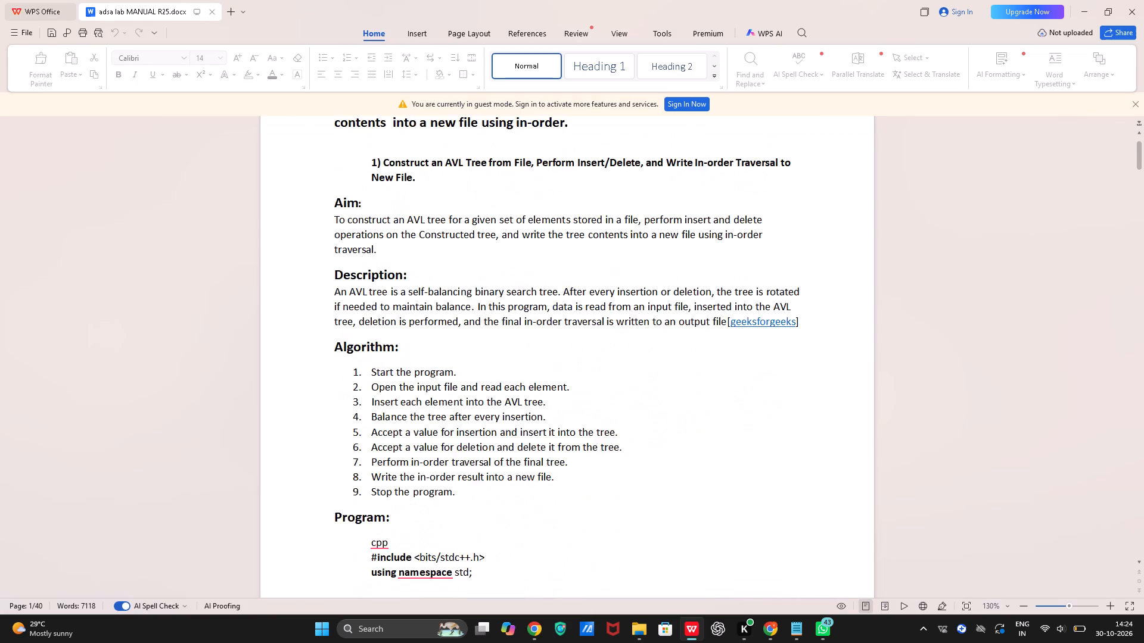
{"action": "scroll", "coordinate": [687, 332], "scroll_direction": "down", "scroll_amount": 2}
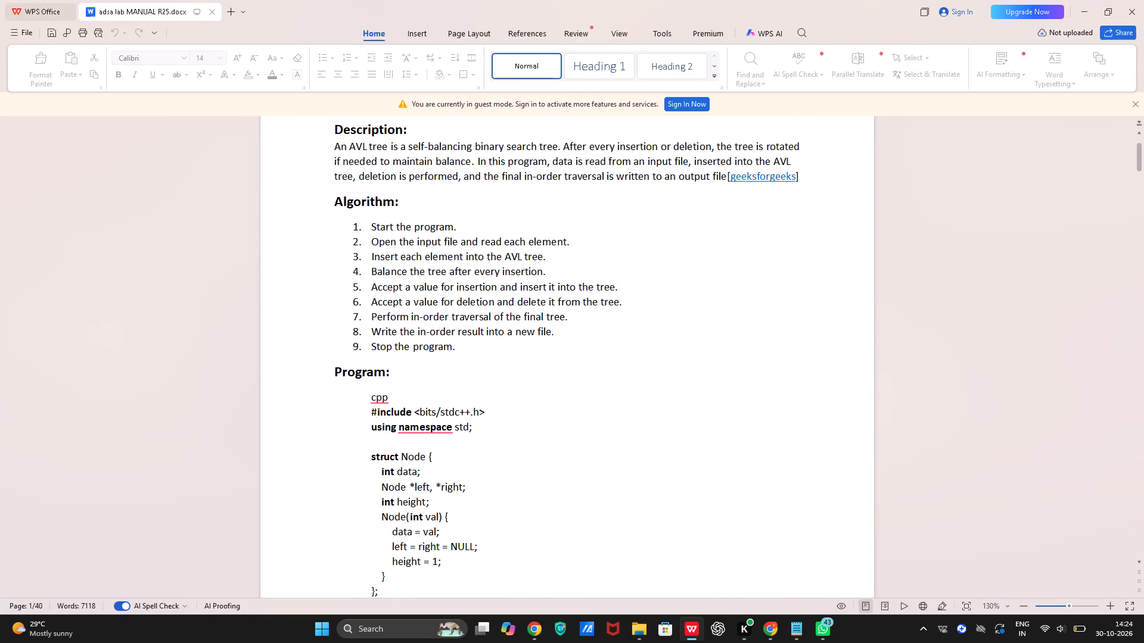
{"action": "scroll", "coordinate": [610, 374], "scroll_direction": "down", "scroll_amount": 3}
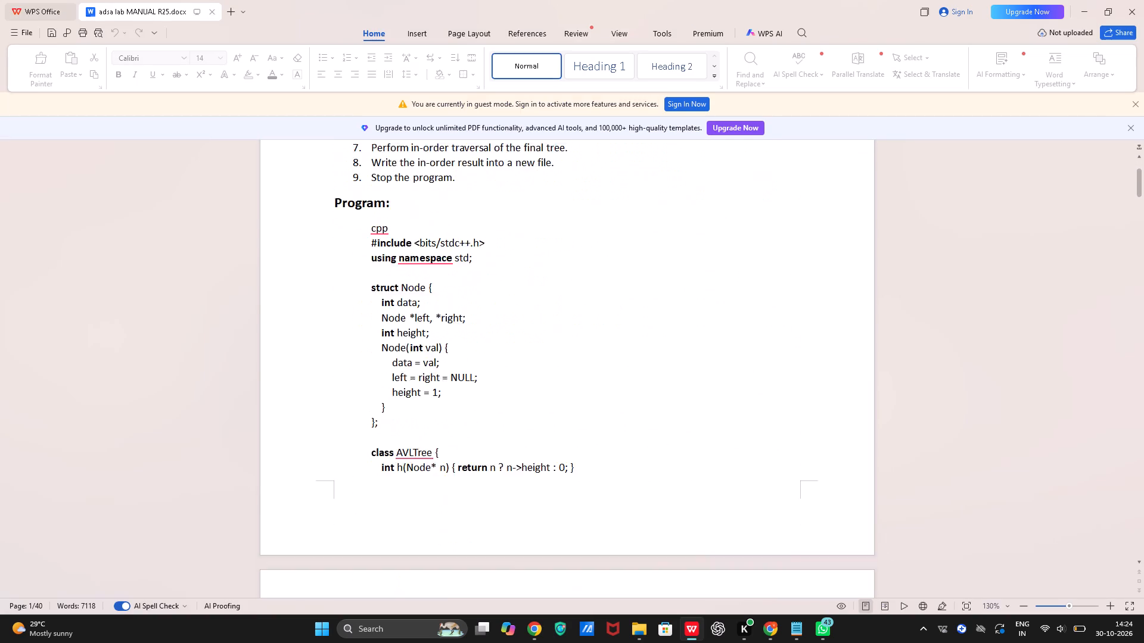
{"action": "scroll", "coordinate": [610, 374], "scroll_direction": "down", "scroll_amount": 1}
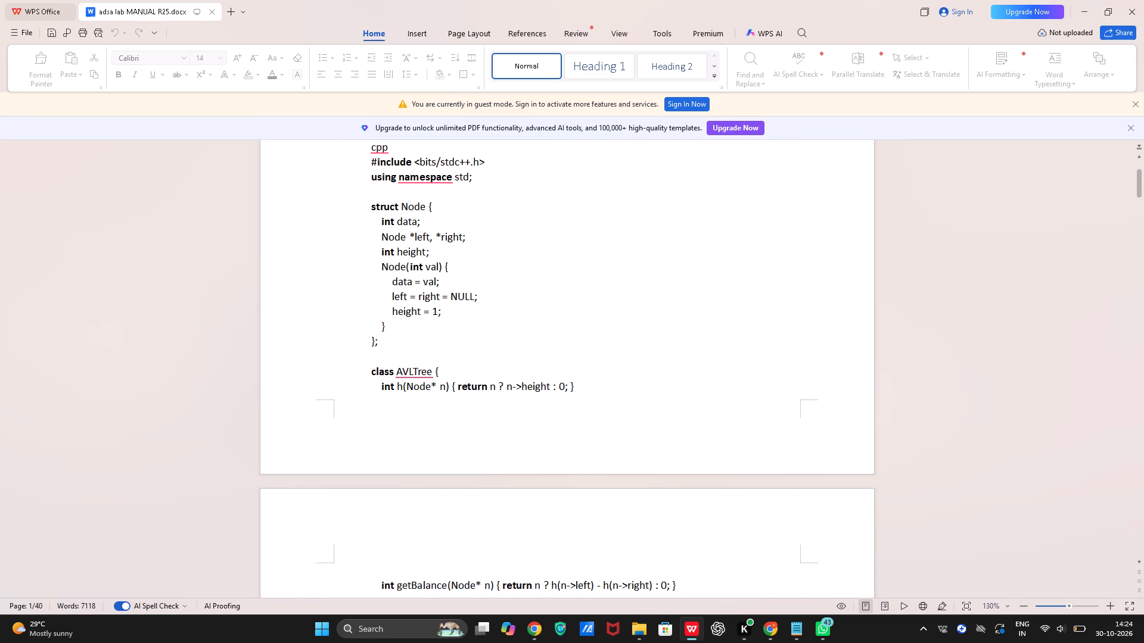
{"action": "scroll", "coordinate": [610, 374], "scroll_direction": "up", "scroll_amount": 5}
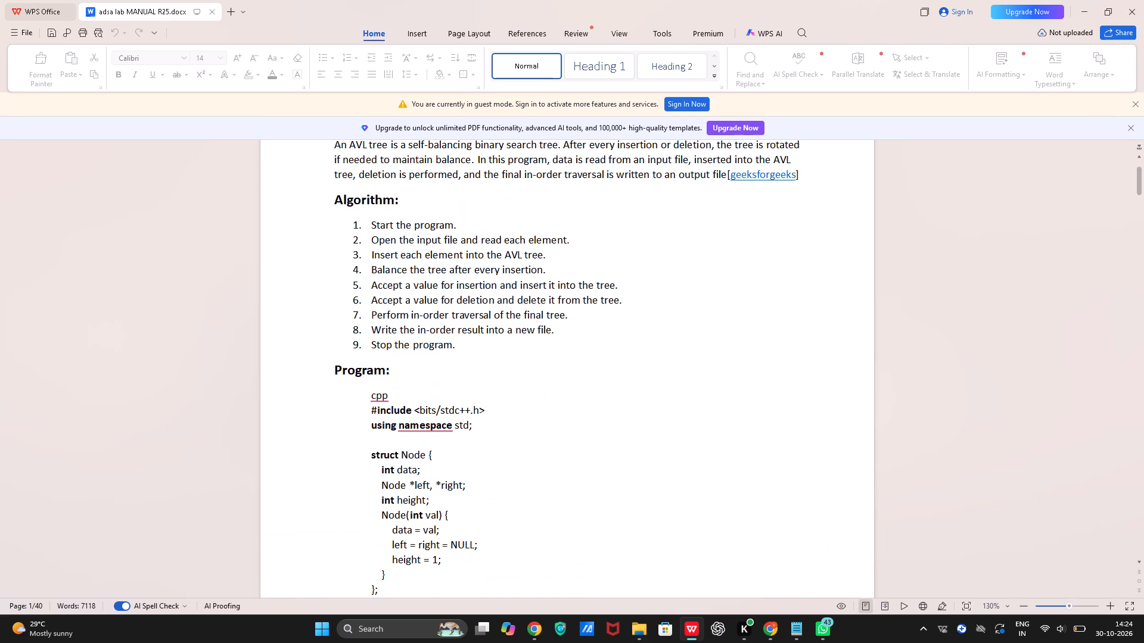
{"action": "scroll", "coordinate": [610, 374], "scroll_direction": "right", "scroll_amount": 1}
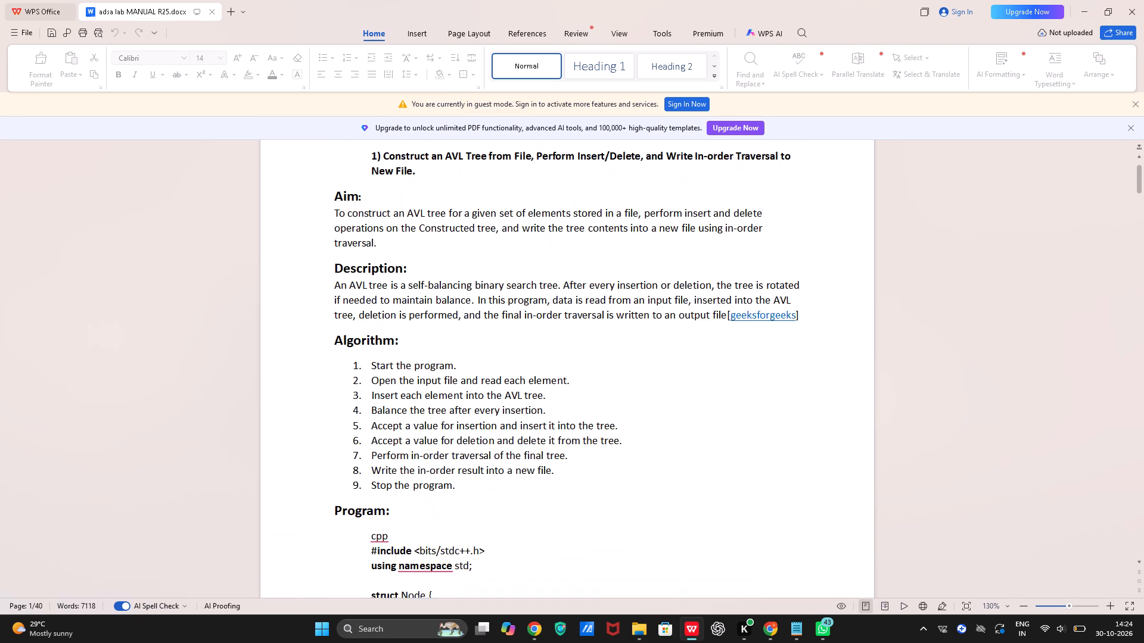
{"action": "scroll", "coordinate": [610, 374], "scroll_direction": "right", "scroll_amount": 1}
{"action": "scroll", "coordinate": [610, 374], "scroll_direction": "up", "scroll_amount": 2}
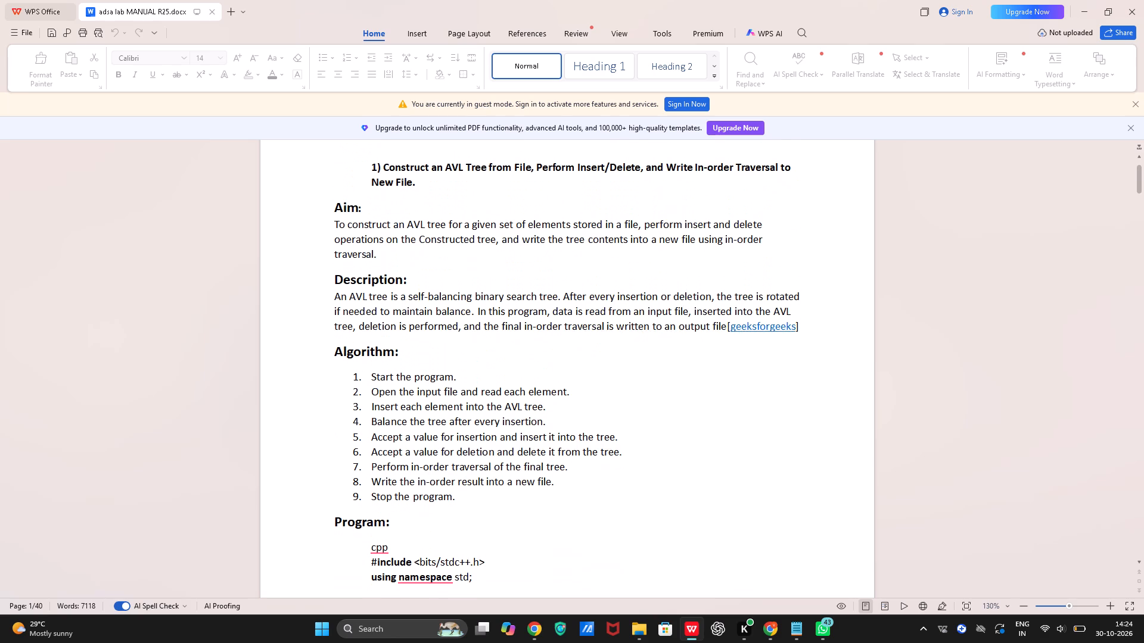
{"action": "scroll", "coordinate": [610, 374], "scroll_direction": "down", "scroll_amount": 3}
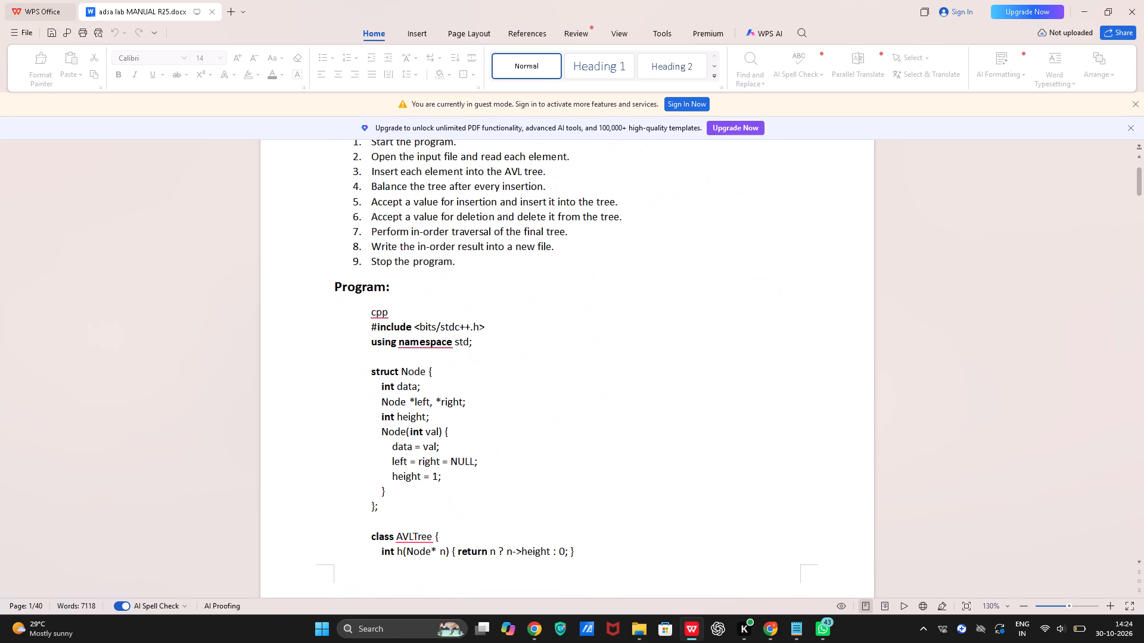
{"action": "scroll", "coordinate": [610, 374], "scroll_direction": "down", "scroll_amount": 5}
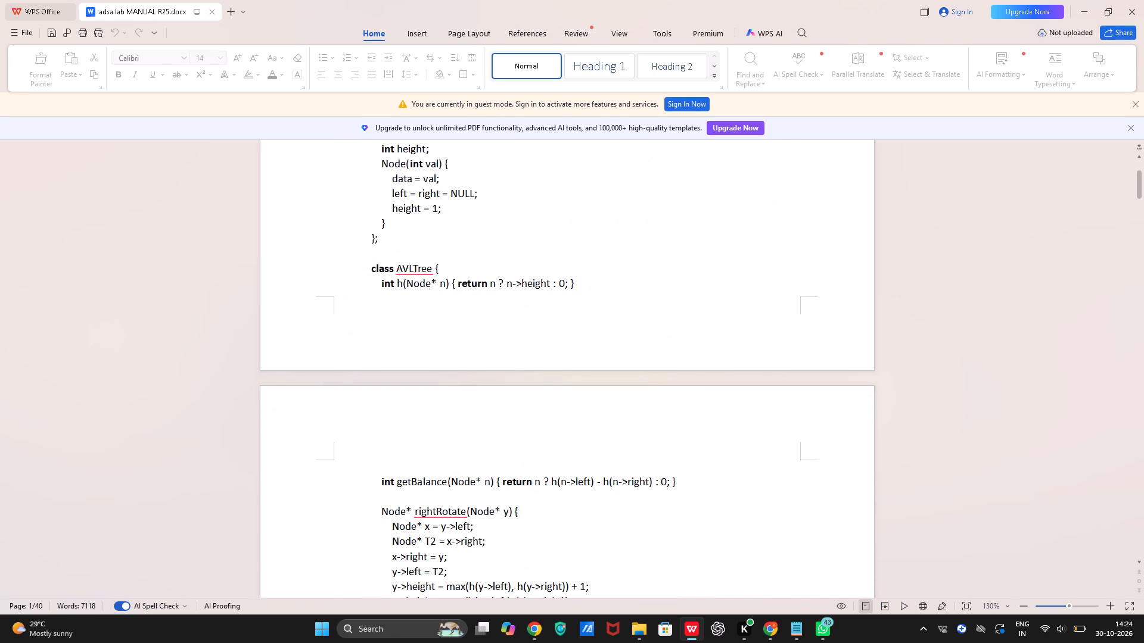
{"action": "scroll", "coordinate": [610, 374], "scroll_direction": "right", "scroll_amount": 1}
{"action": "right_click", "coordinate": [610, 374]}
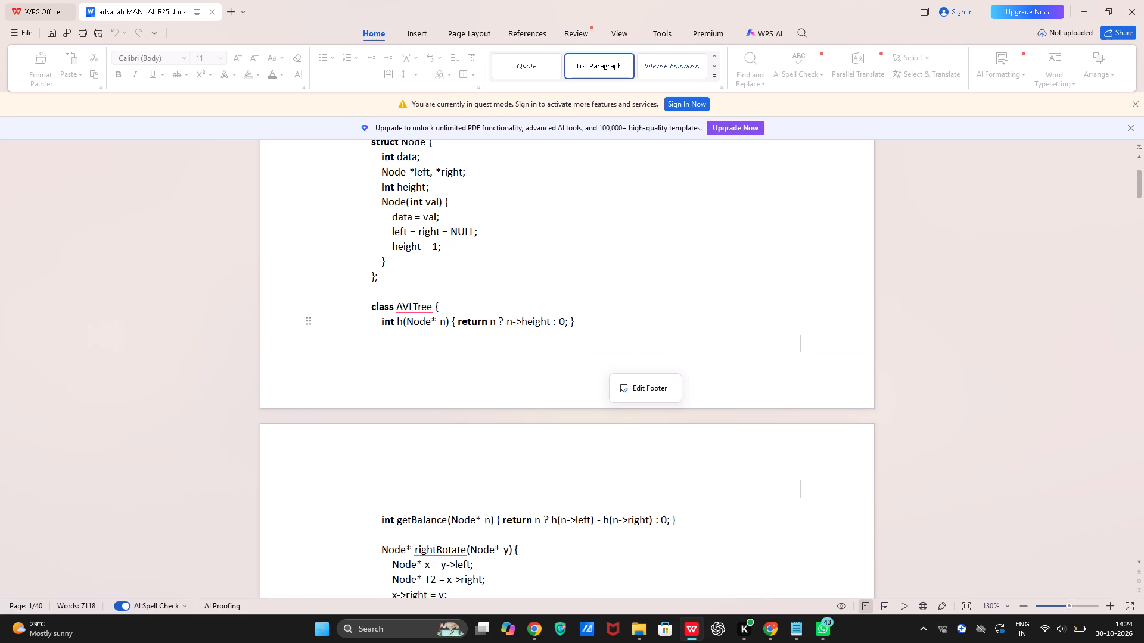
{"action": "scroll", "coordinate": [610, 374], "scroll_direction": "up", "scroll_amount": 4}
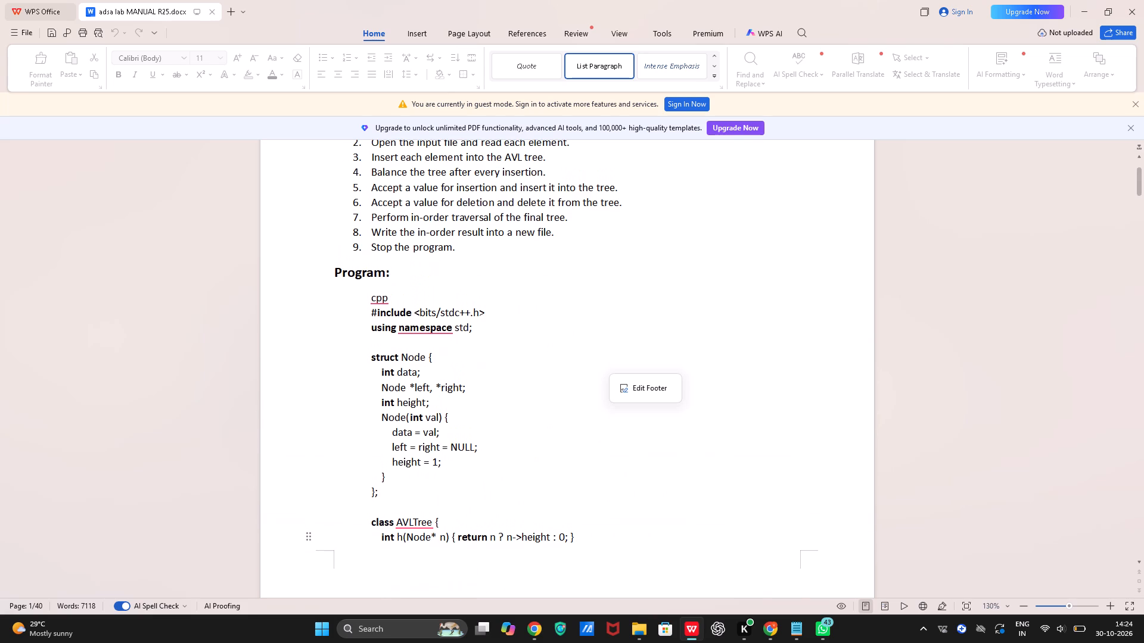
{"action": "scroll", "coordinate": [610, 374], "scroll_direction": "up", "scroll_amount": 1}
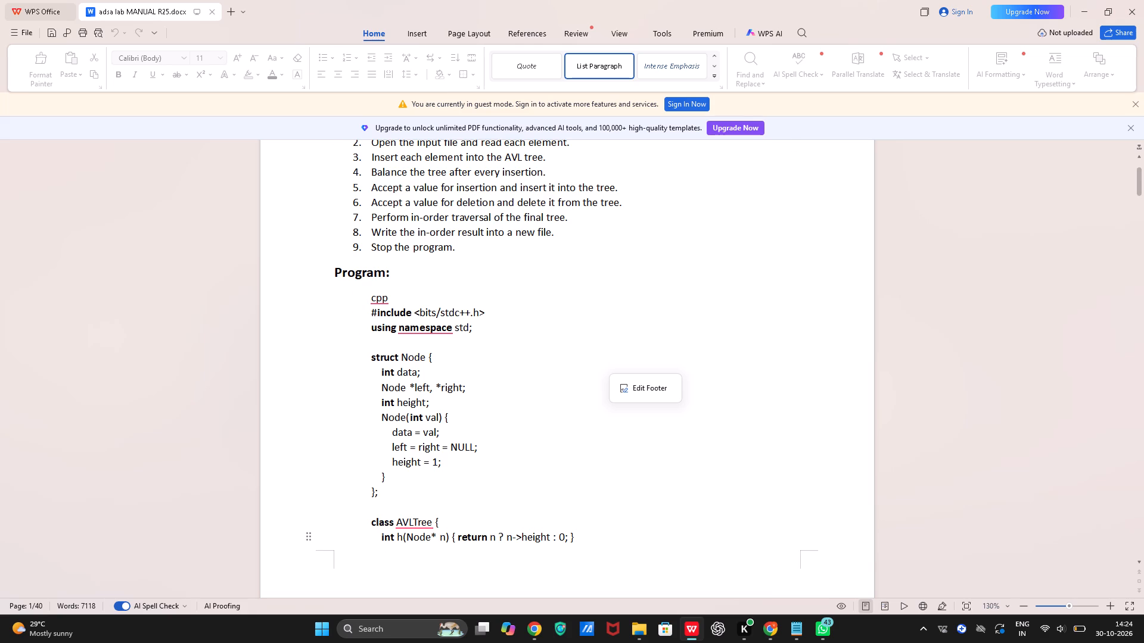
{"action": "scroll", "coordinate": [610, 374], "scroll_direction": "up", "scroll_amount": 3}
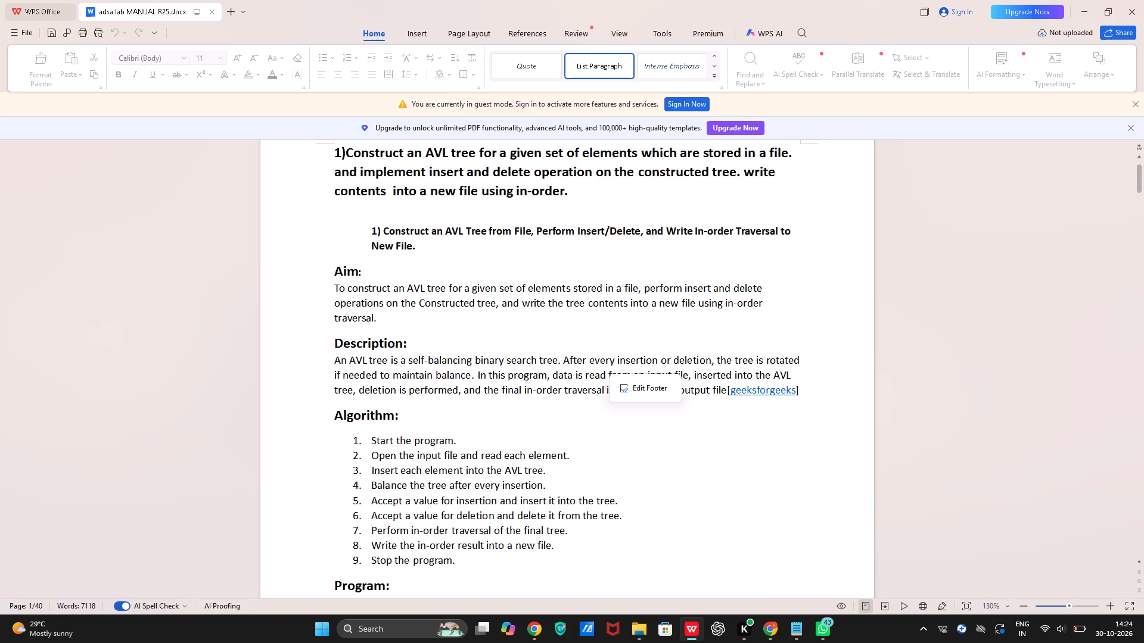
{"action": "scroll", "coordinate": [610, 374], "scroll_direction": "down", "scroll_amount": 1}
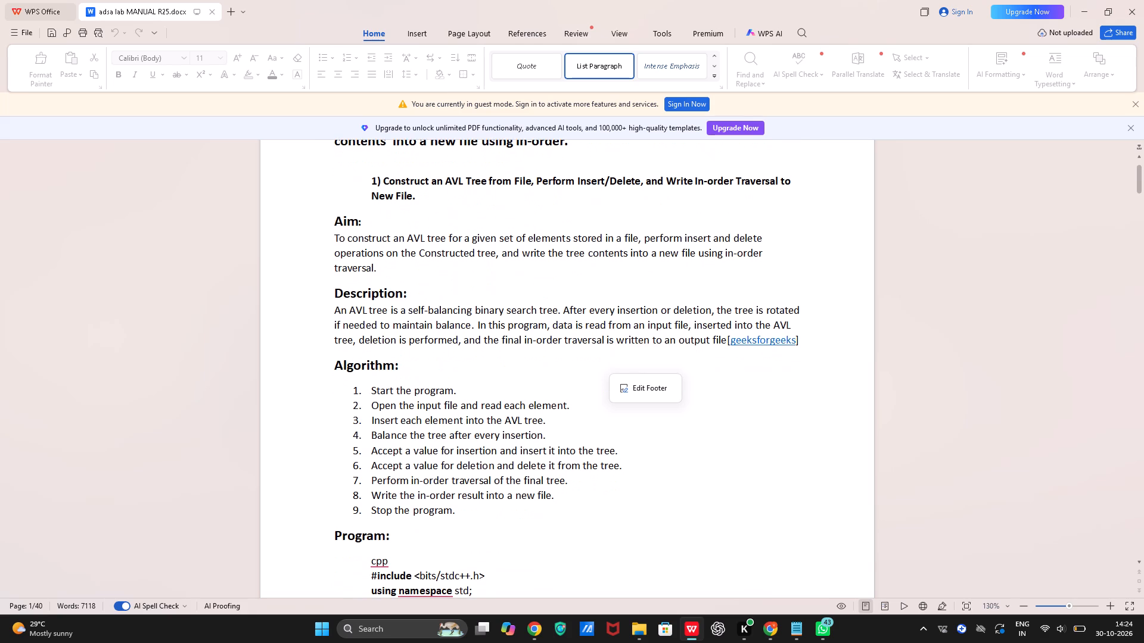
{"action": "scroll", "coordinate": [610, 374], "scroll_direction": "down", "scroll_amount": 5}
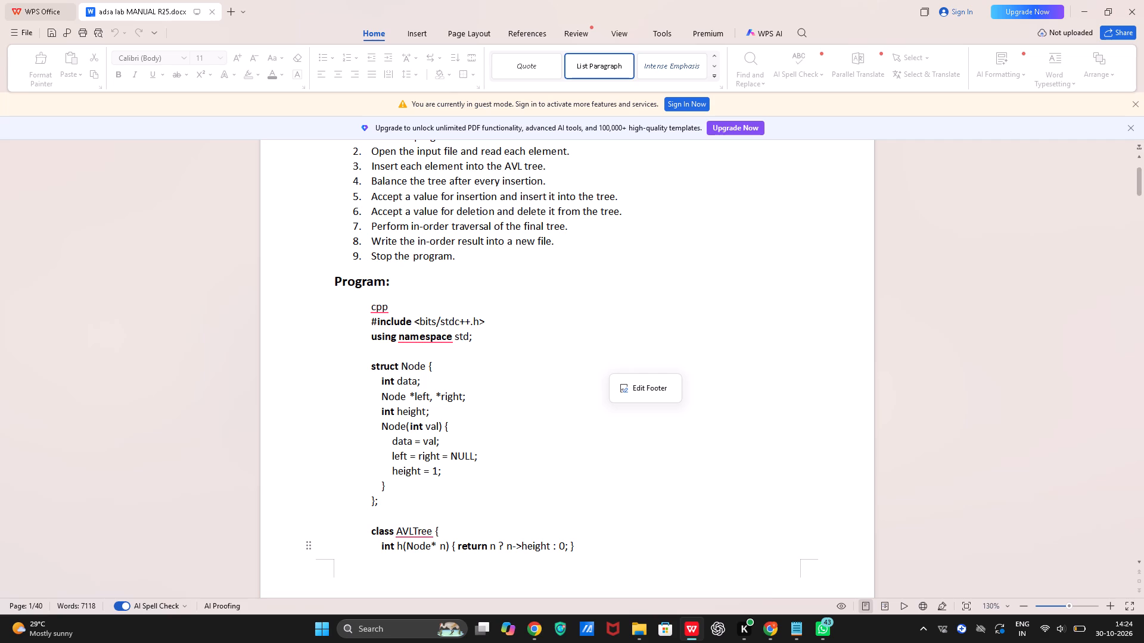
Launch Word while keeping the lab manual open in WPS Office.
{"action": "left_click", "coordinate": [400, 632]}
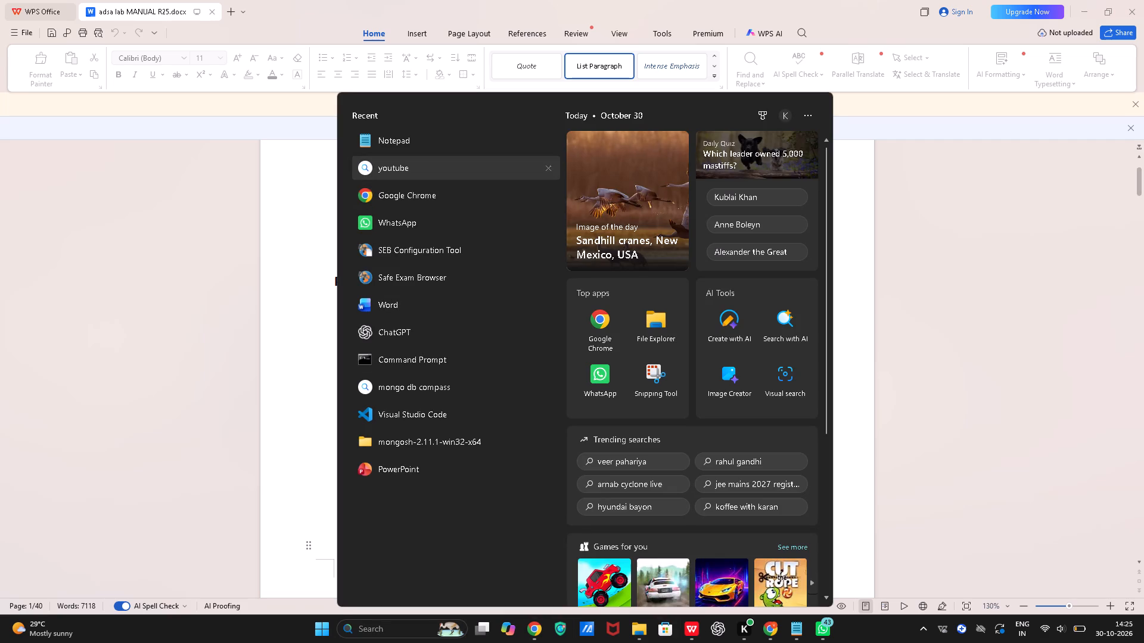
{"action": "left_click", "coordinate": [473, 300]}
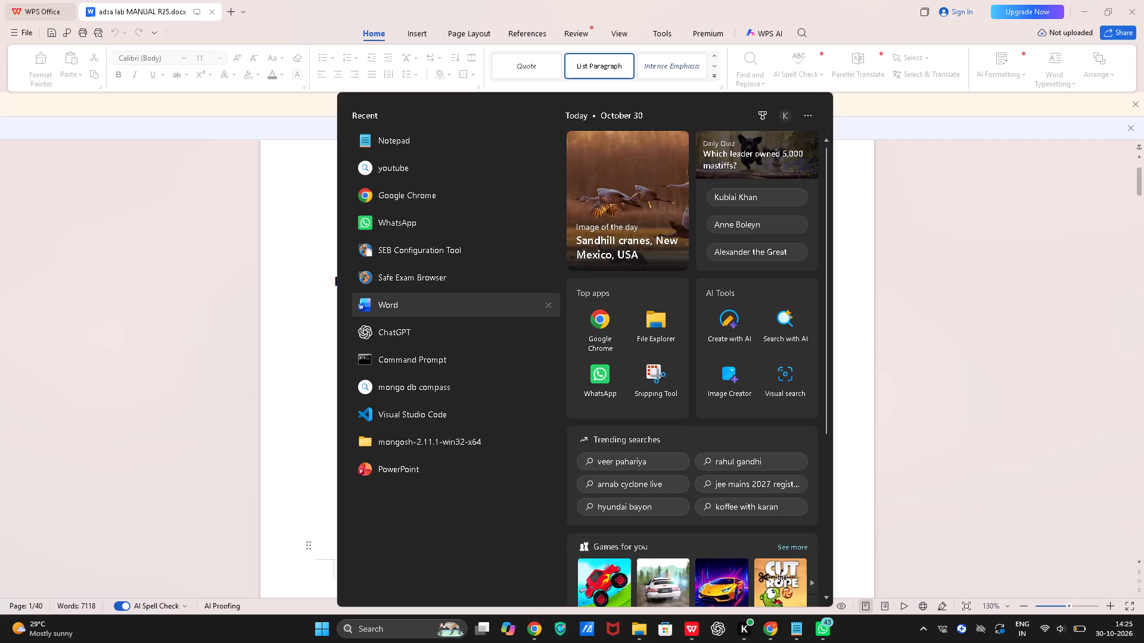
{"action": "left_click", "coordinate": [988, 493]}
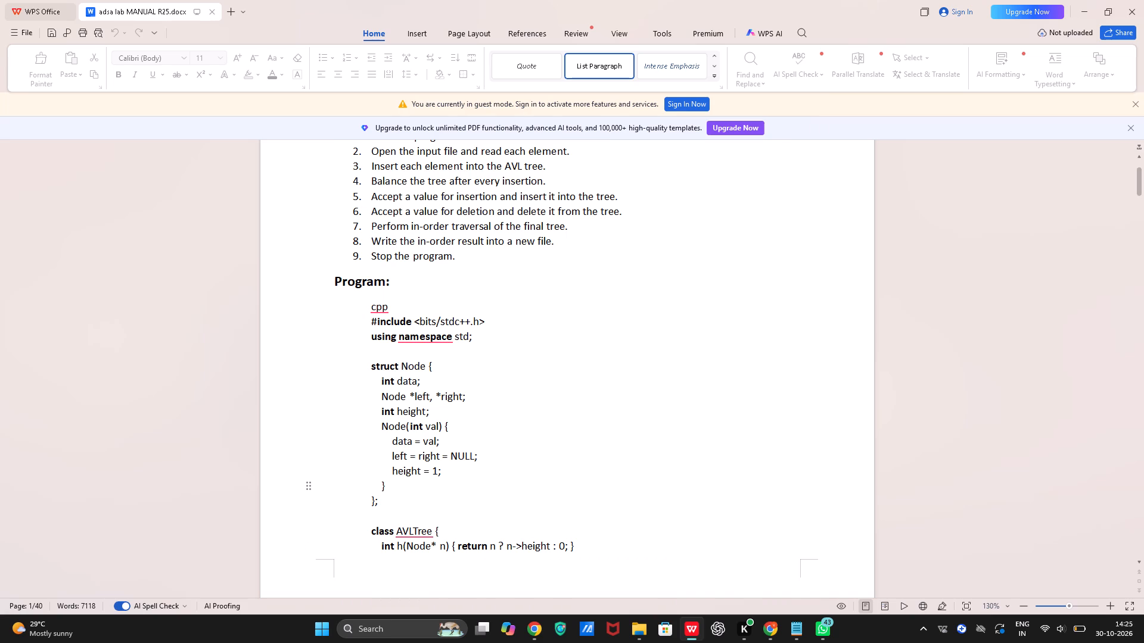
Examine the start of the AVL tree program, comparing the h and getBalance lines across the break between pages 1 and 2.
{"action": "scroll", "coordinate": [643, 467], "scroll_direction": "down", "scroll_amount": 2}
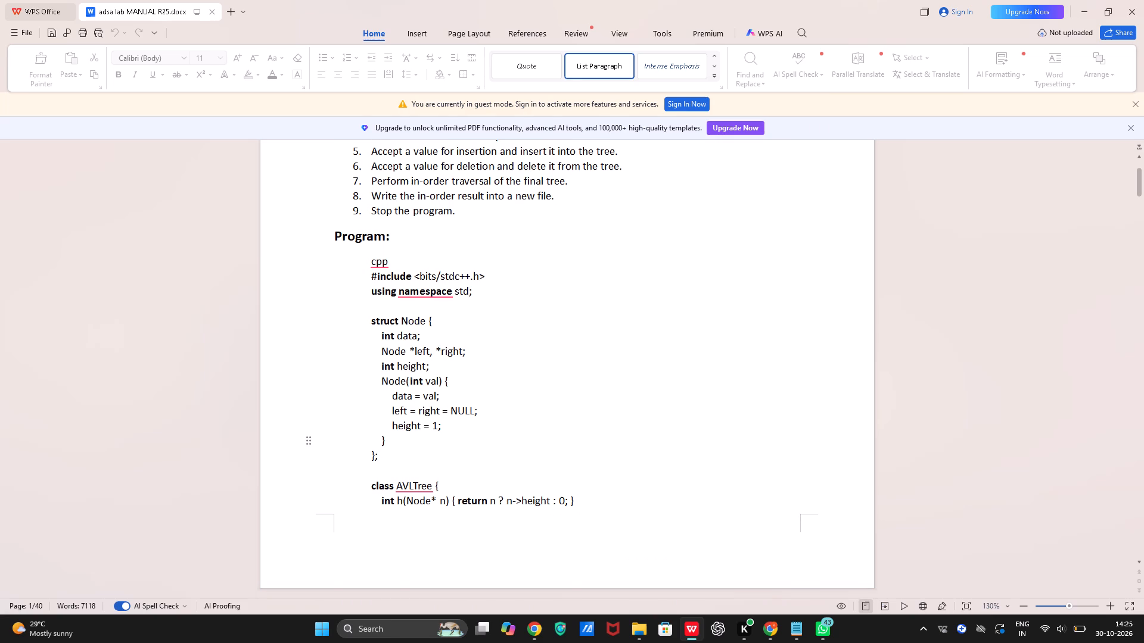
{"action": "scroll", "coordinate": [643, 467], "scroll_direction": "down", "scroll_amount": 2}
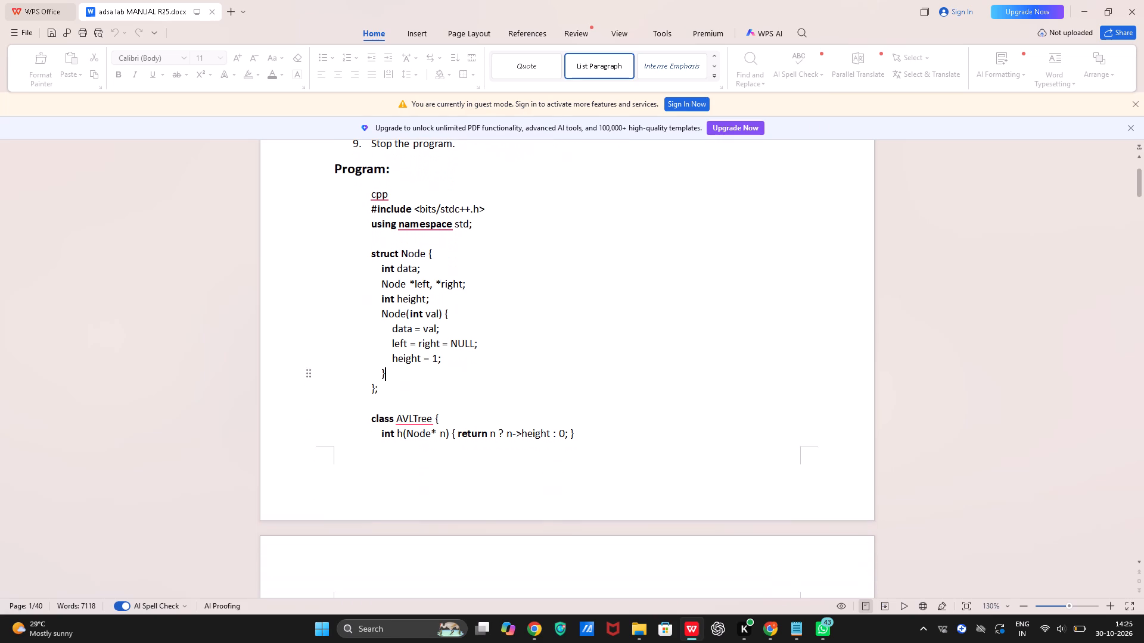
{"action": "scroll", "coordinate": [643, 467], "scroll_direction": "down", "scroll_amount": 1}
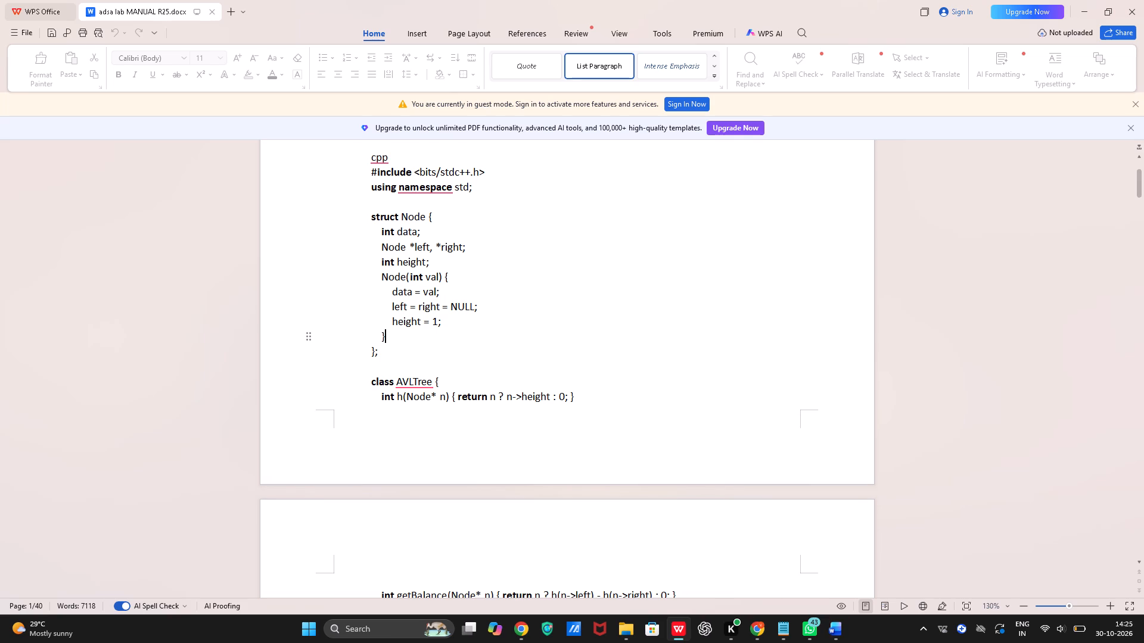
{"action": "scroll", "coordinate": [643, 467], "scroll_direction": "right", "scroll_amount": 1}
{"action": "scroll", "coordinate": [643, 467], "scroll_direction": "up", "scroll_amount": 1}
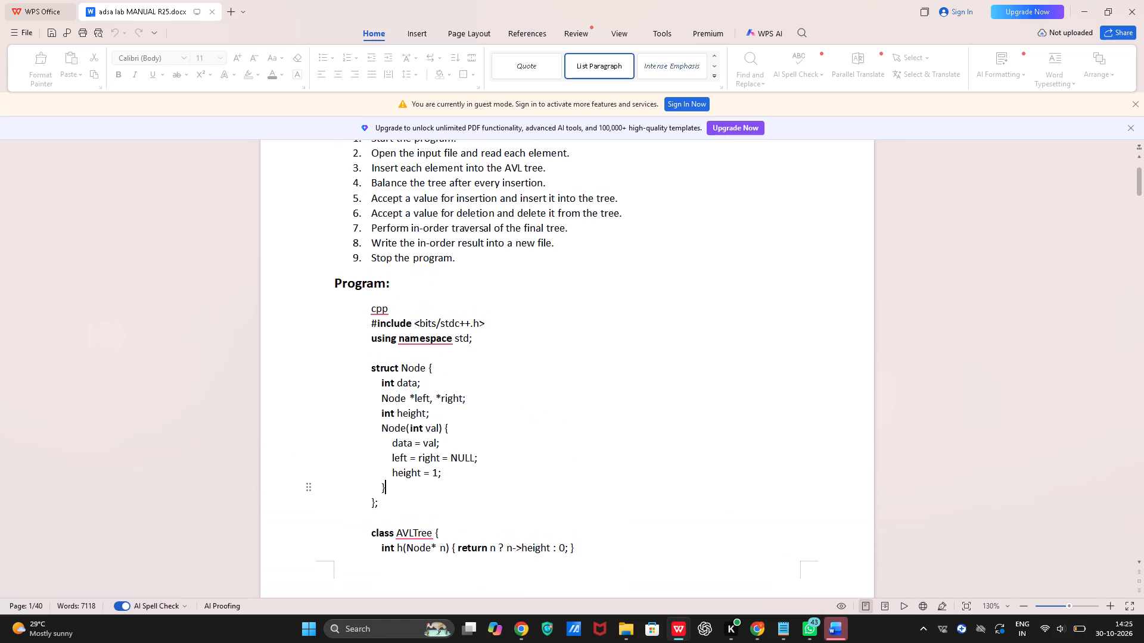
{"action": "scroll", "coordinate": [643, 467], "scroll_direction": "down", "scroll_amount": 4}
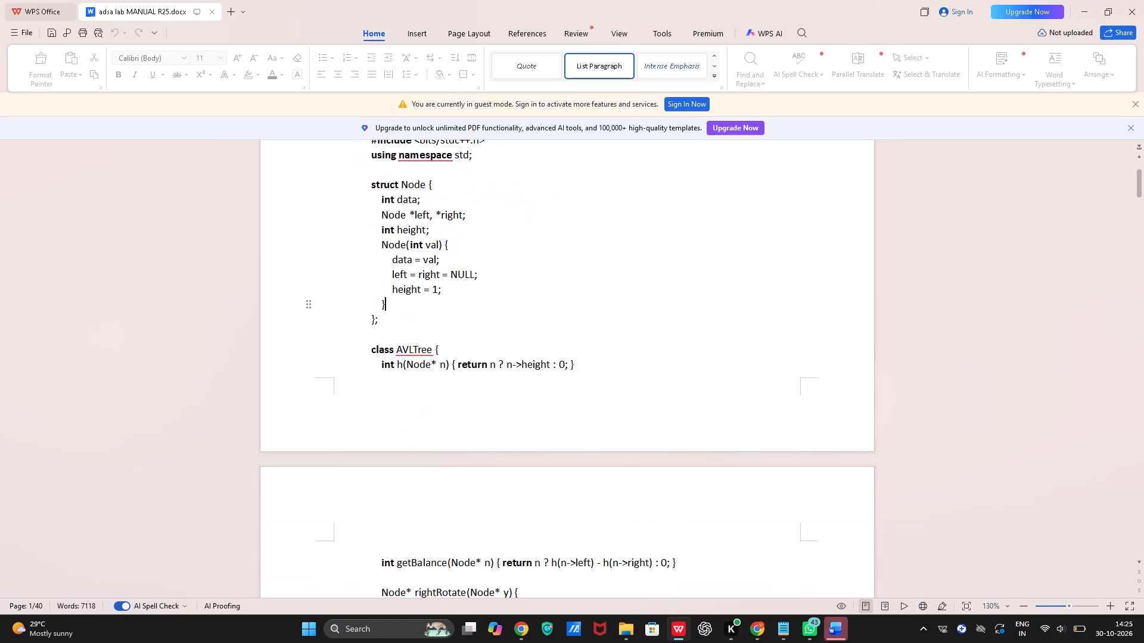
{"action": "scroll", "coordinate": [643, 467], "scroll_direction": "down", "scroll_amount": 1}
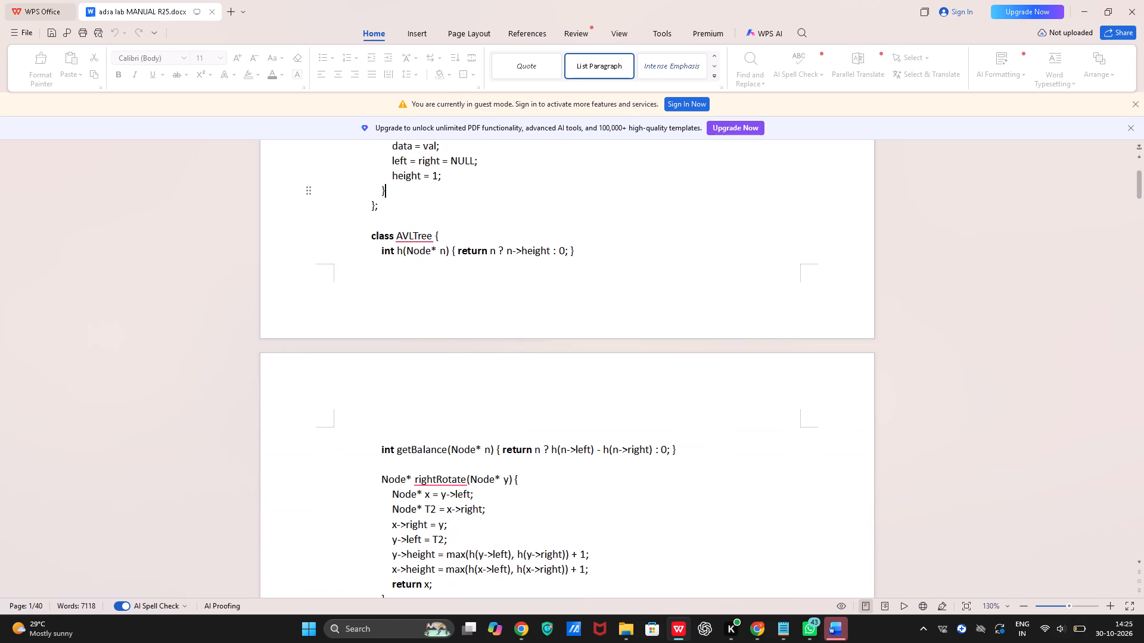
{"action": "scroll", "coordinate": [643, 467], "scroll_direction": "down", "scroll_amount": 1}
{"action": "left_click", "coordinate": [643, 258]}
{"action": "scroll", "coordinate": [643, 258], "scroll_direction": "down", "scroll_amount": 1}
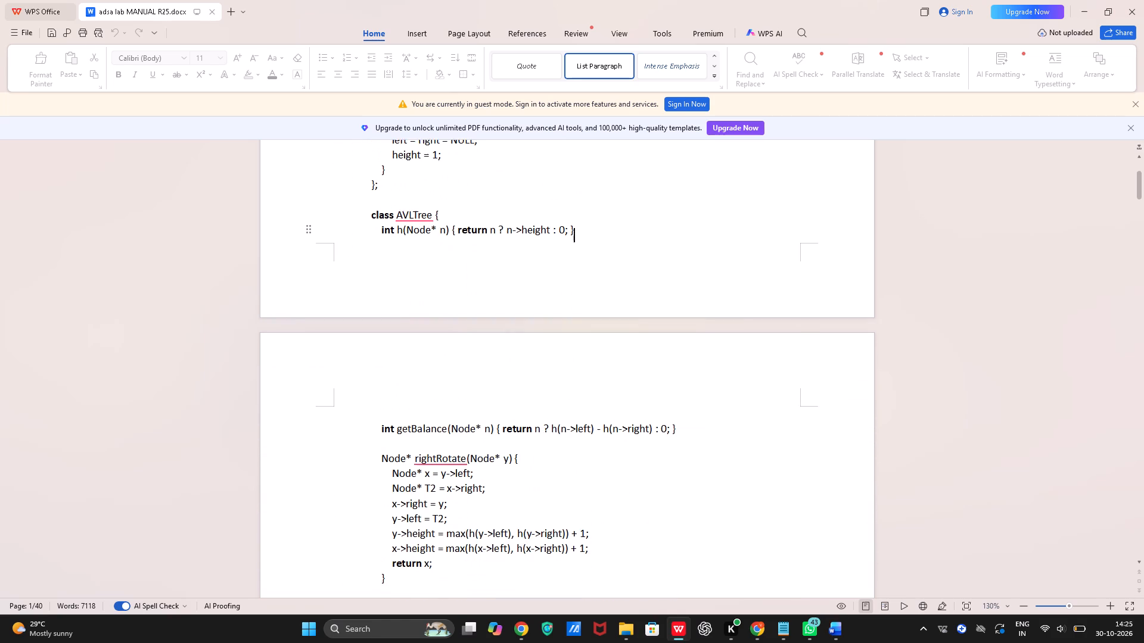
{"action": "scroll", "coordinate": [643, 258], "scroll_direction": "down", "scroll_amount": 1}
{"action": "left_click", "coordinate": [700, 389]}
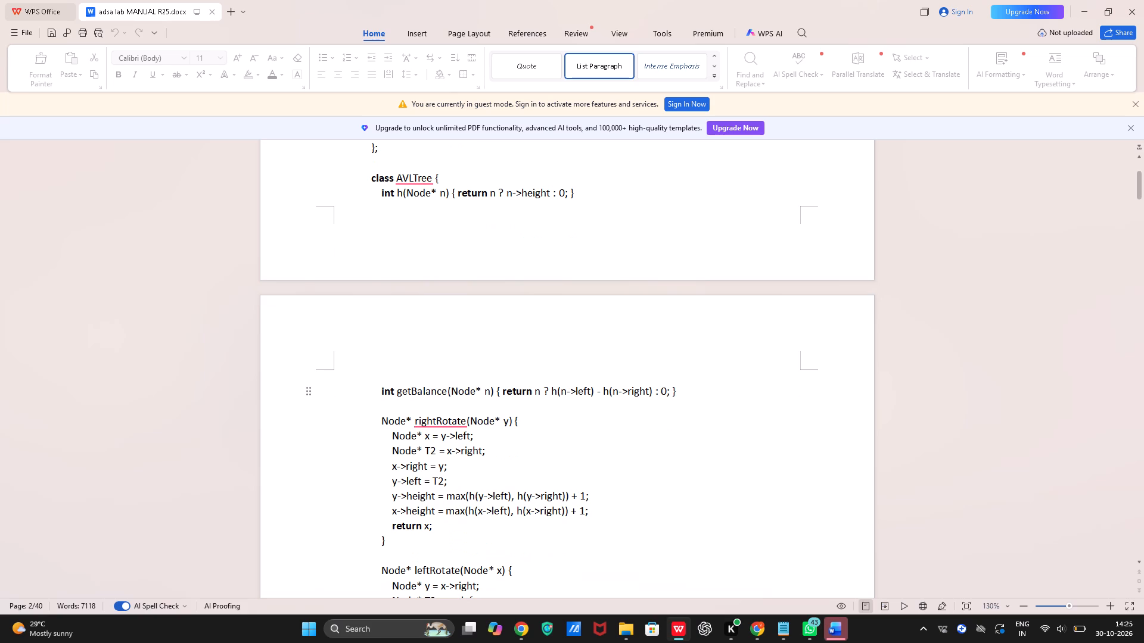
{"action": "left_click", "coordinate": [590, 203]}
{"action": "left_click", "coordinate": [688, 392]}
Skim the AVL tree program from the rotation functions through insertNode and deleteNode to the main function on page 4.
{"action": "scroll", "coordinate": [688, 392], "scroll_direction": "right", "scroll_amount": 1}
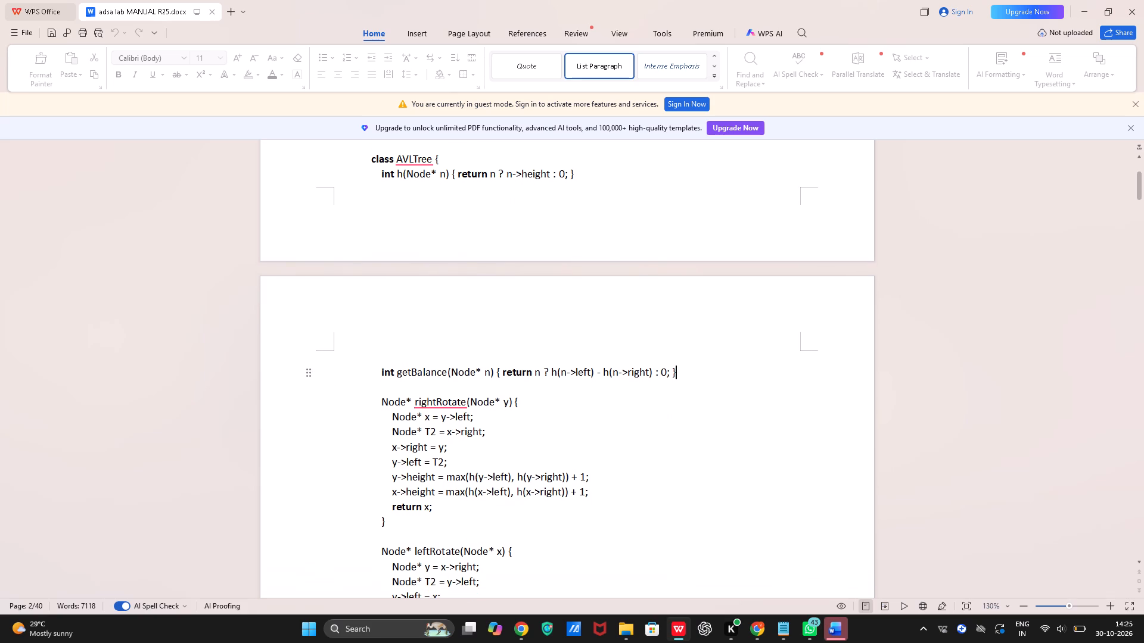
{"action": "scroll", "coordinate": [688, 392], "scroll_direction": "right", "scroll_amount": 1}
{"action": "scroll", "coordinate": [688, 392], "scroll_direction": "up", "scroll_amount": 1}
{"action": "scroll", "coordinate": [688, 392], "scroll_direction": "down", "scroll_amount": 7}
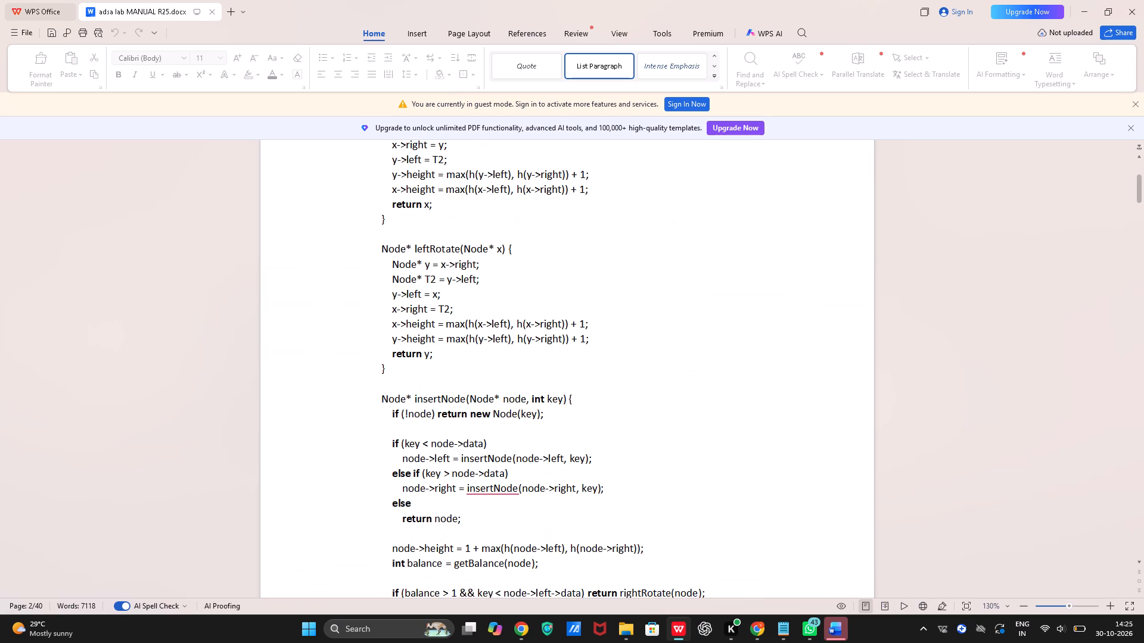
{"action": "scroll", "coordinate": [688, 392], "scroll_direction": "down", "scroll_amount": 10}
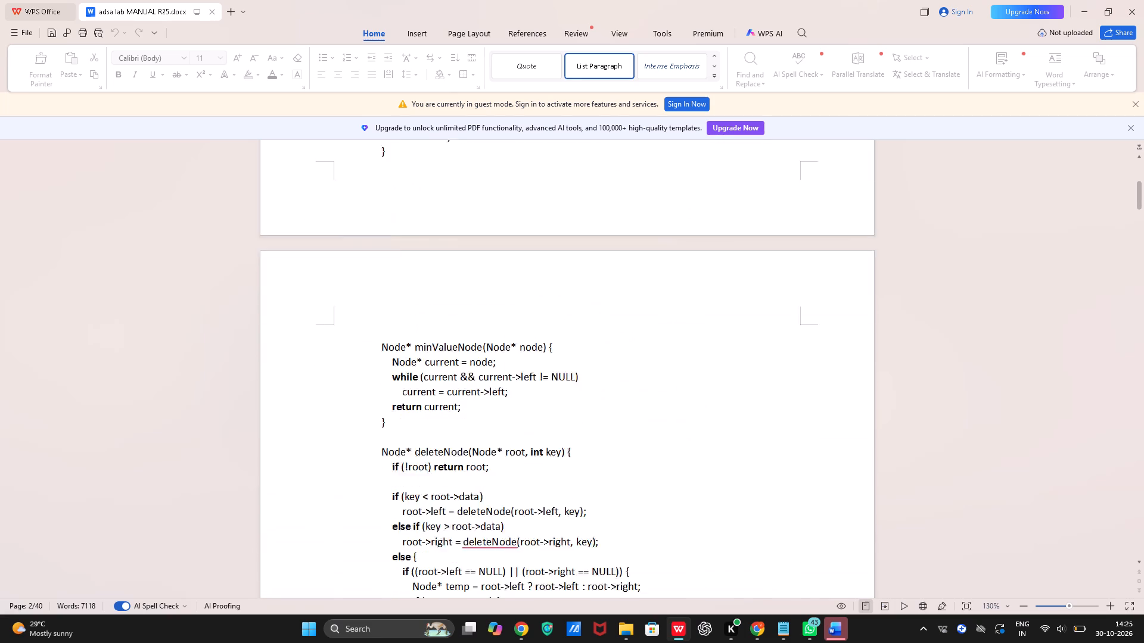
{"action": "scroll", "coordinate": [688, 392], "scroll_direction": "down", "scroll_amount": 9}
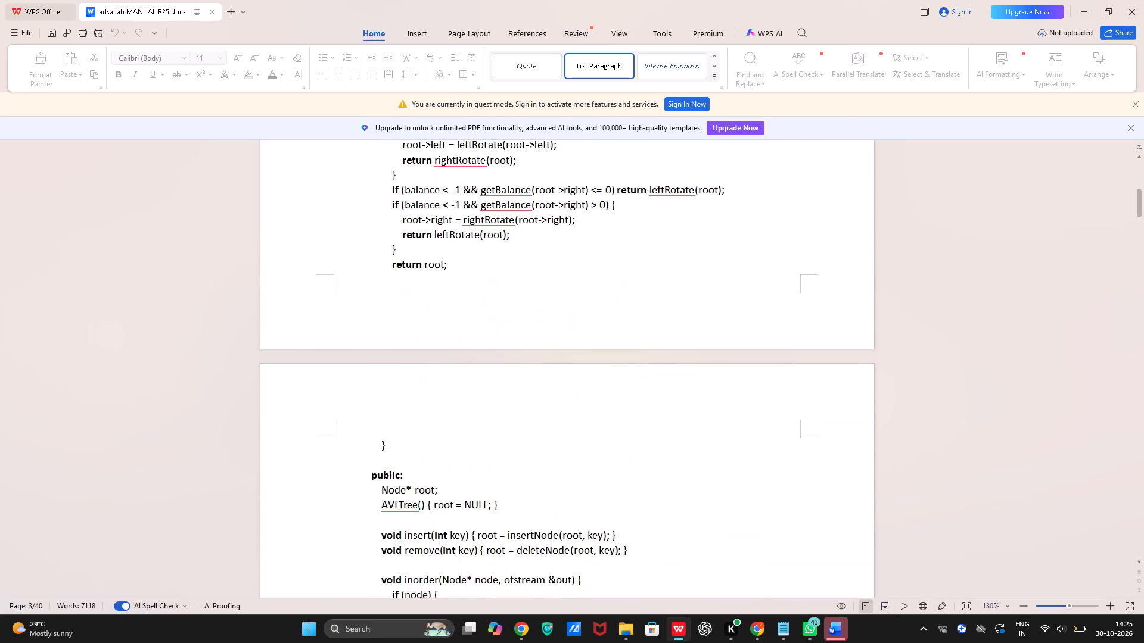
{"action": "scroll", "coordinate": [688, 392], "scroll_direction": "down", "scroll_amount": 7}
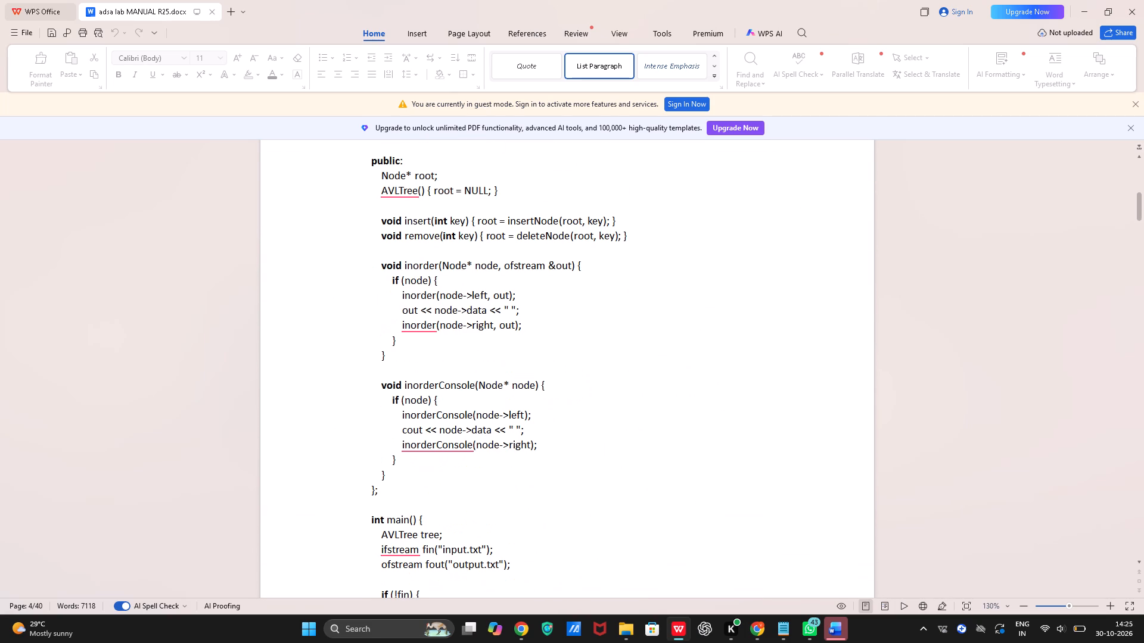
{"action": "scroll", "coordinate": [688, 392], "scroll_direction": "down", "scroll_amount": 5}
Look back over the AVL program from the main function and deleteNode code to the exercise's aim, description and algorithm.
{"action": "scroll", "coordinate": [688, 392], "scroll_direction": "up", "scroll_amount": 6}
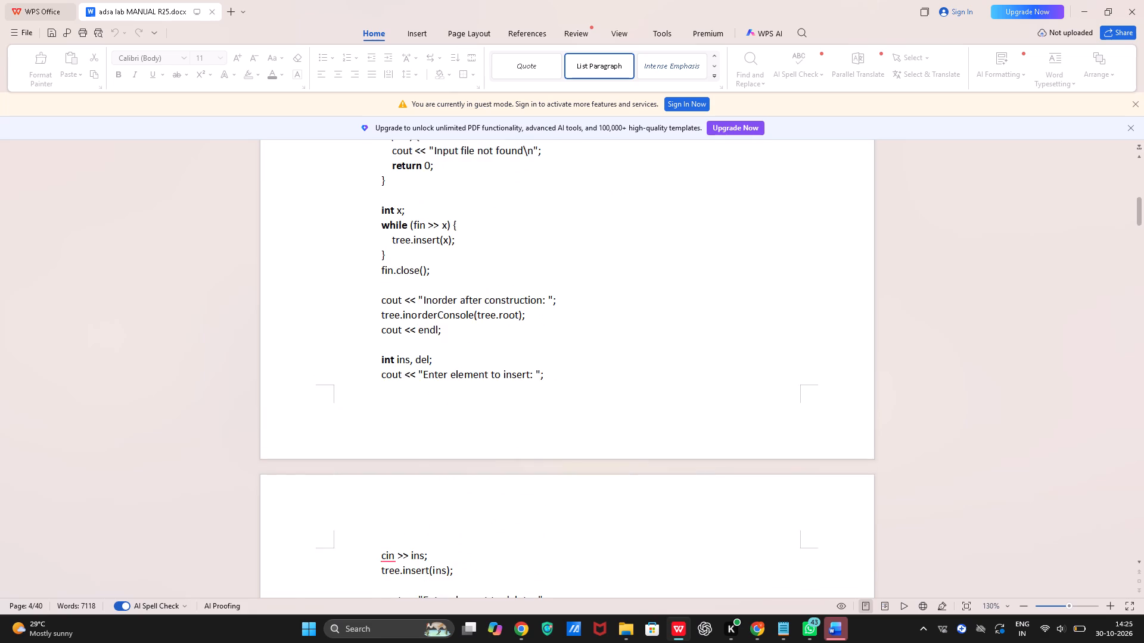
{"action": "scroll", "coordinate": [688, 392], "scroll_direction": "up", "scroll_amount": 5}
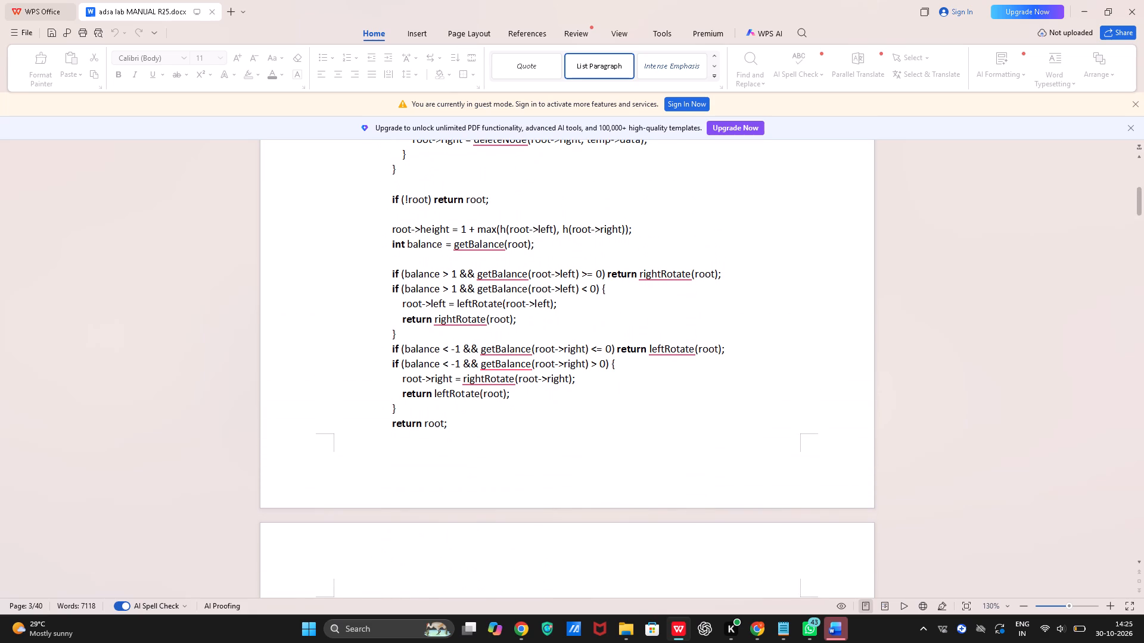
{"action": "scroll", "coordinate": [688, 392], "scroll_direction": "down", "scroll_amount": 1}
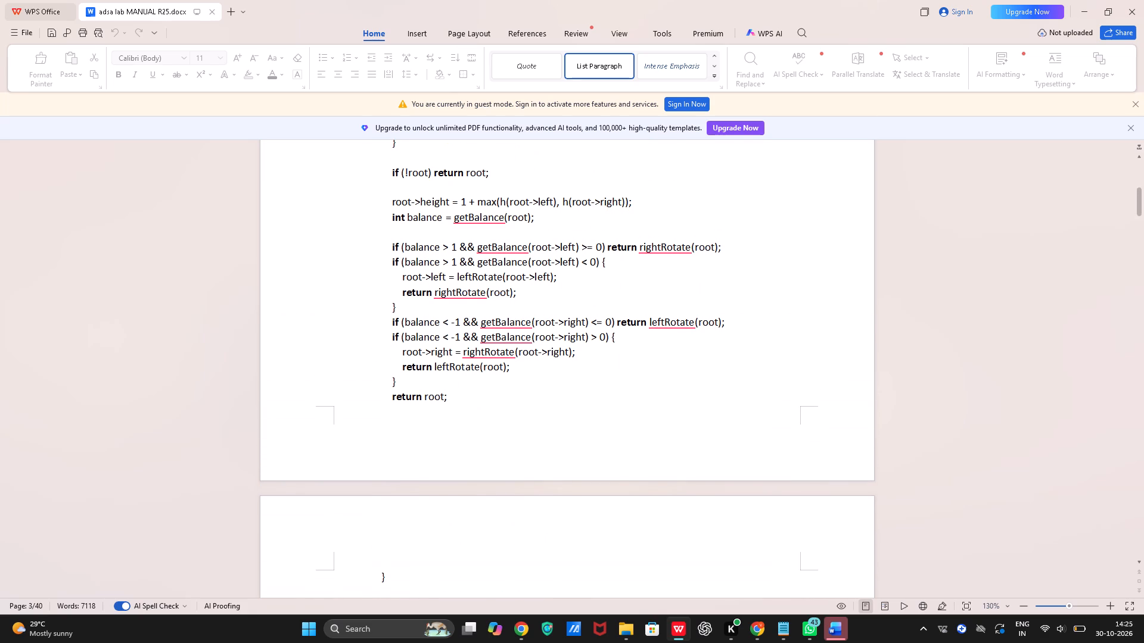
{"action": "scroll", "coordinate": [688, 392], "scroll_direction": "down", "scroll_amount": 1}
{"action": "scroll", "coordinate": [688, 392], "scroll_direction": "up", "scroll_amount": 4}
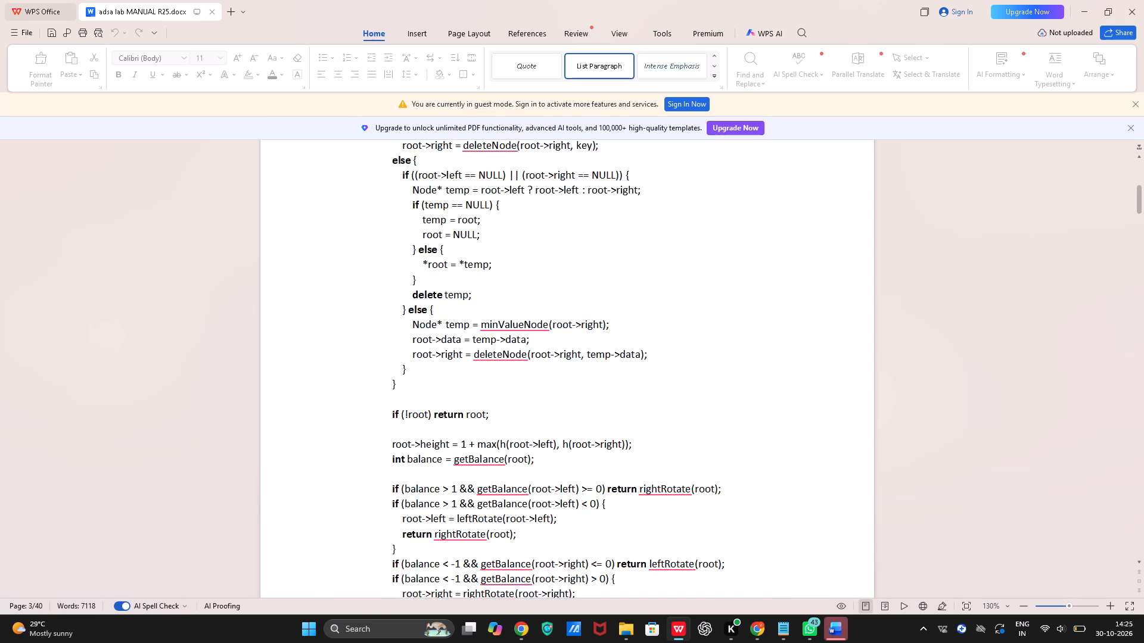
{"action": "scroll", "coordinate": [688, 392], "scroll_direction": "up", "scroll_amount": 15}
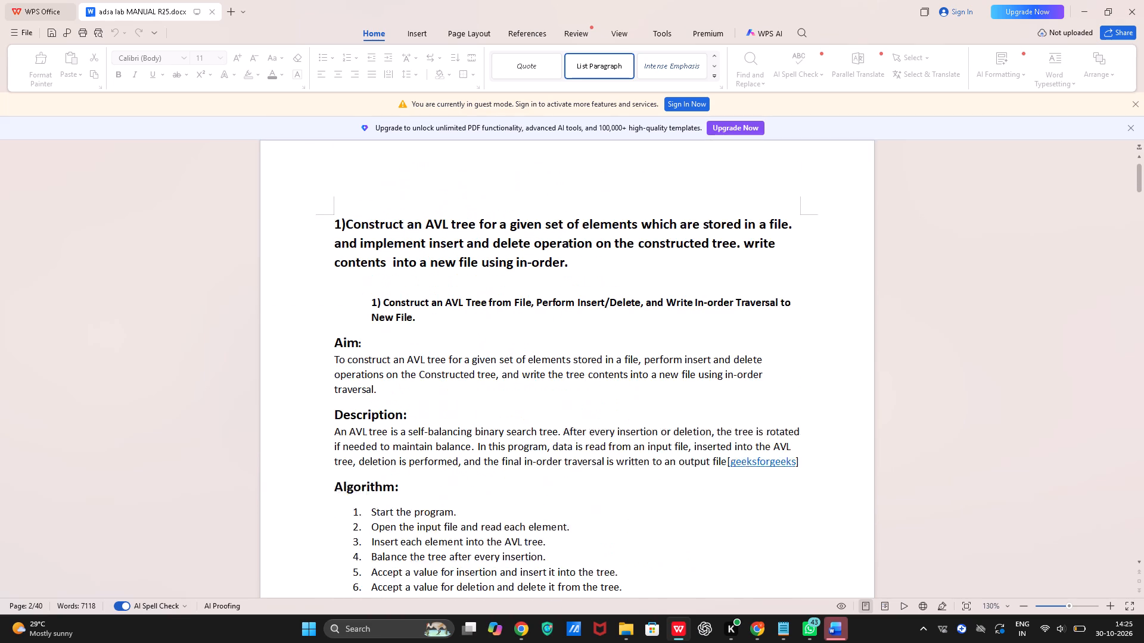
{"action": "scroll", "coordinate": [688, 392], "scroll_direction": "down", "scroll_amount": 7}
{"action": "scroll", "coordinate": [688, 392], "scroll_direction": "up", "scroll_amount": 1}
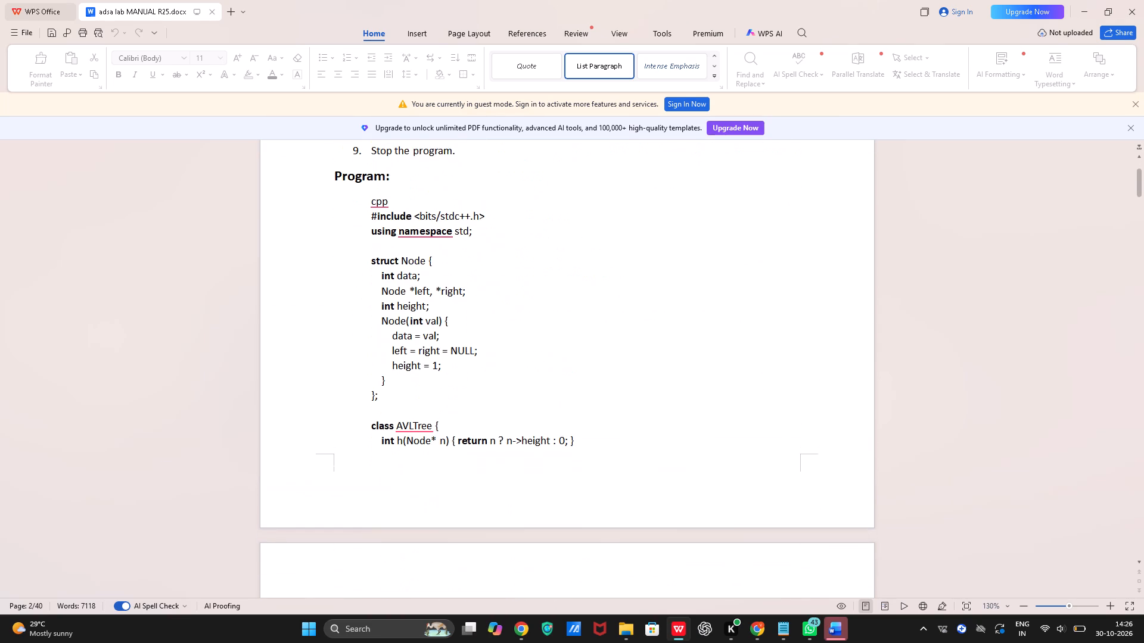
{"action": "scroll", "coordinate": [688, 392], "scroll_direction": "up", "scroll_amount": 1}
Read the AVLTree class code, covering the rotation, insertNode, minValueNode, deleteNode and in-order traversal functions.
{"action": "scroll", "coordinate": [688, 392], "scroll_direction": "down", "scroll_amount": 6}
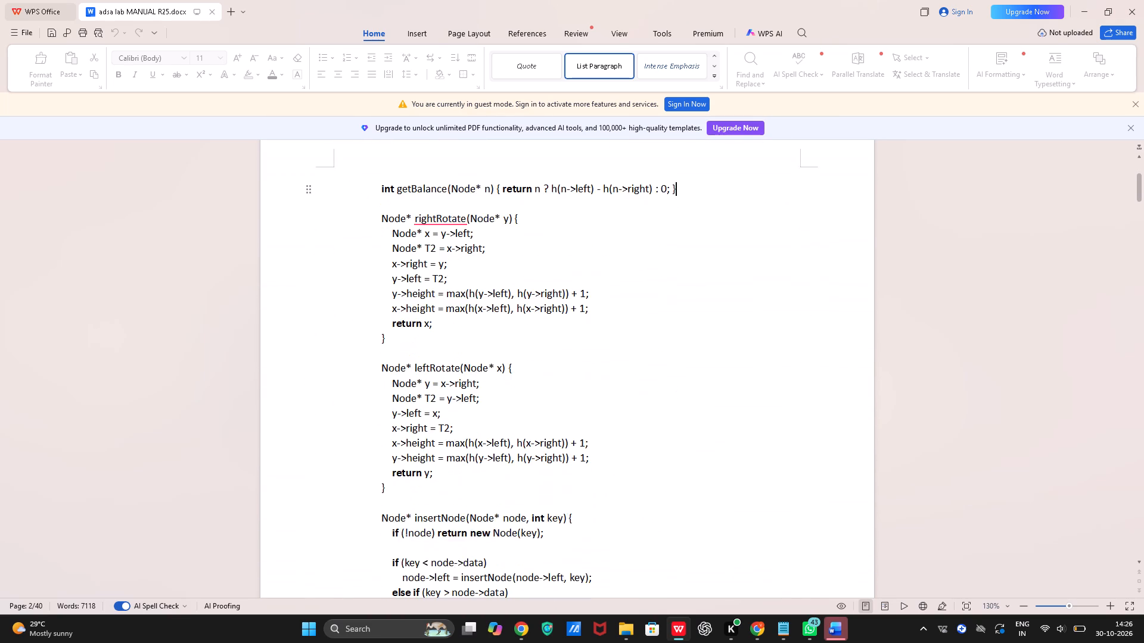
{"action": "scroll", "coordinate": [688, 392], "scroll_direction": "down", "scroll_amount": 7}
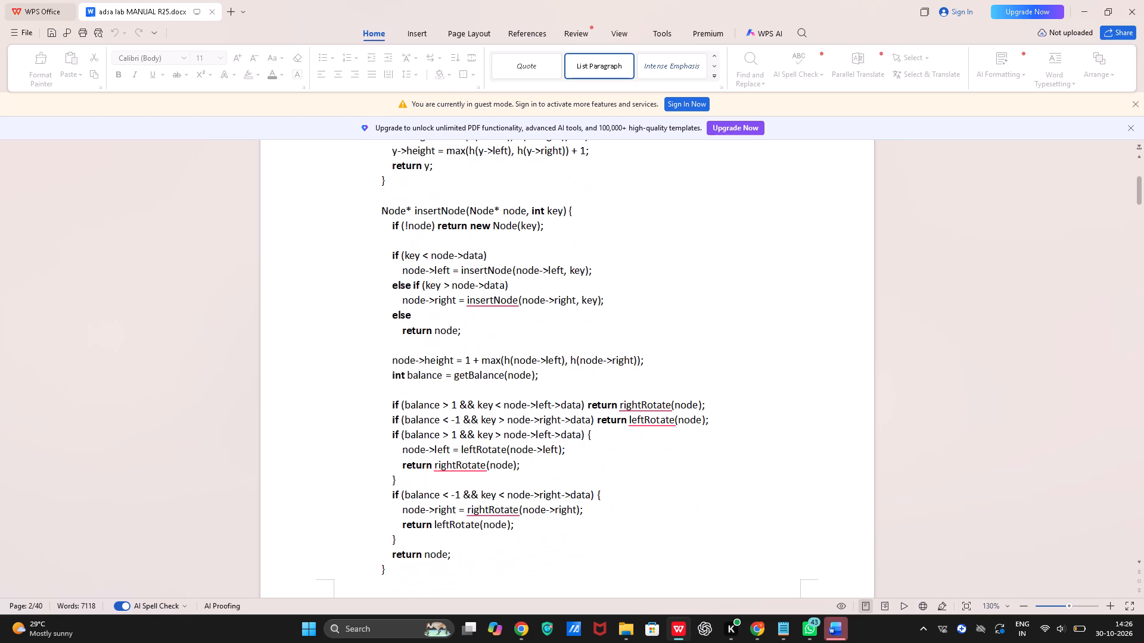
{"action": "scroll", "coordinate": [688, 392], "scroll_direction": "down", "scroll_amount": 7}
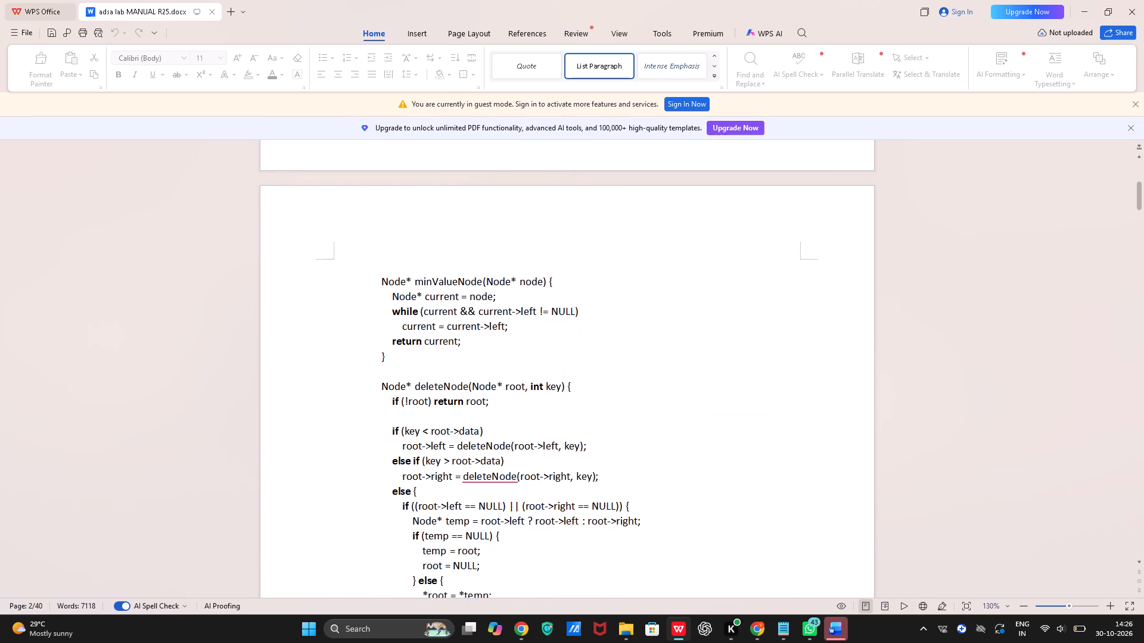
{"action": "scroll", "coordinate": [688, 392], "scroll_direction": "down", "scroll_amount": 5}
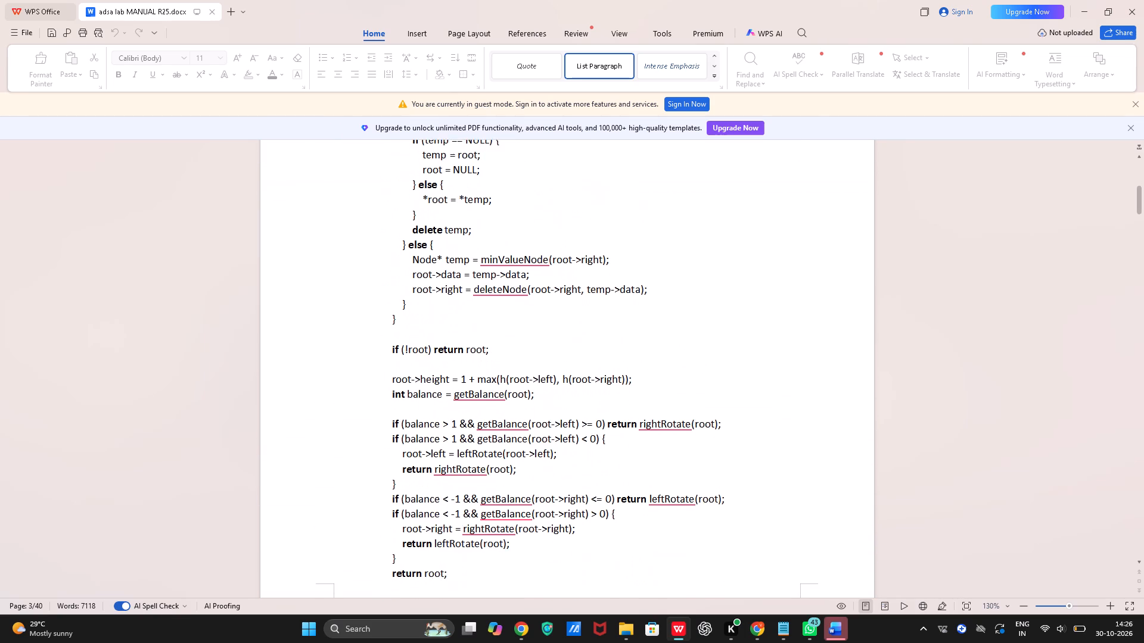
{"action": "scroll", "coordinate": [688, 392], "scroll_direction": "down", "scroll_amount": 4}
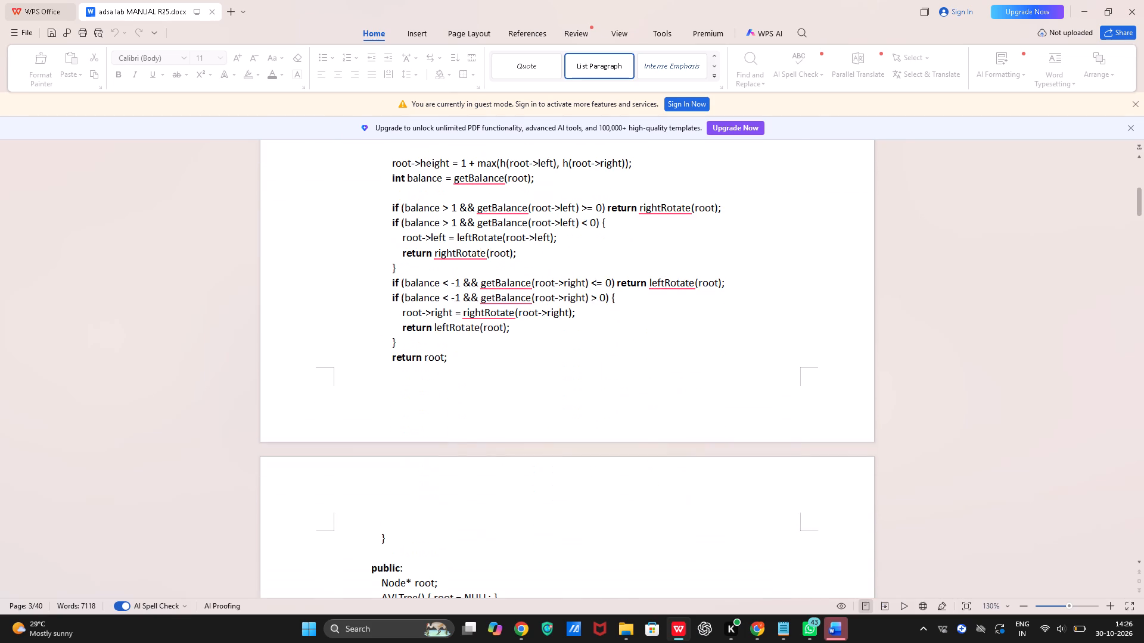
{"action": "scroll", "coordinate": [688, 392], "scroll_direction": "down", "scroll_amount": 4}
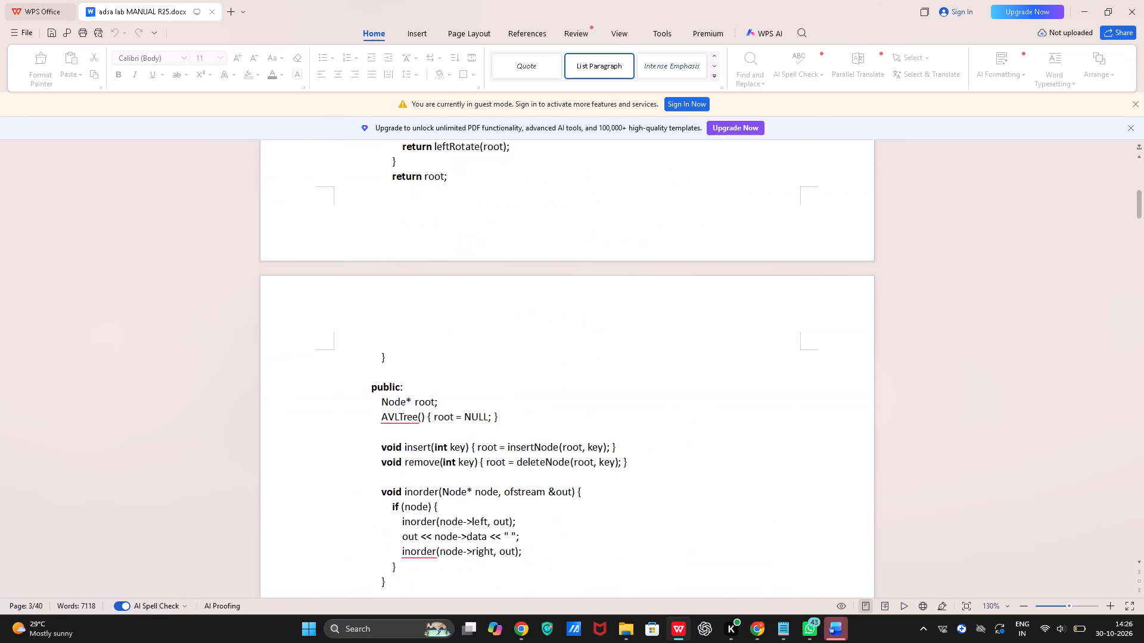
{"action": "scroll", "coordinate": [688, 392], "scroll_direction": "down", "scroll_amount": 4}
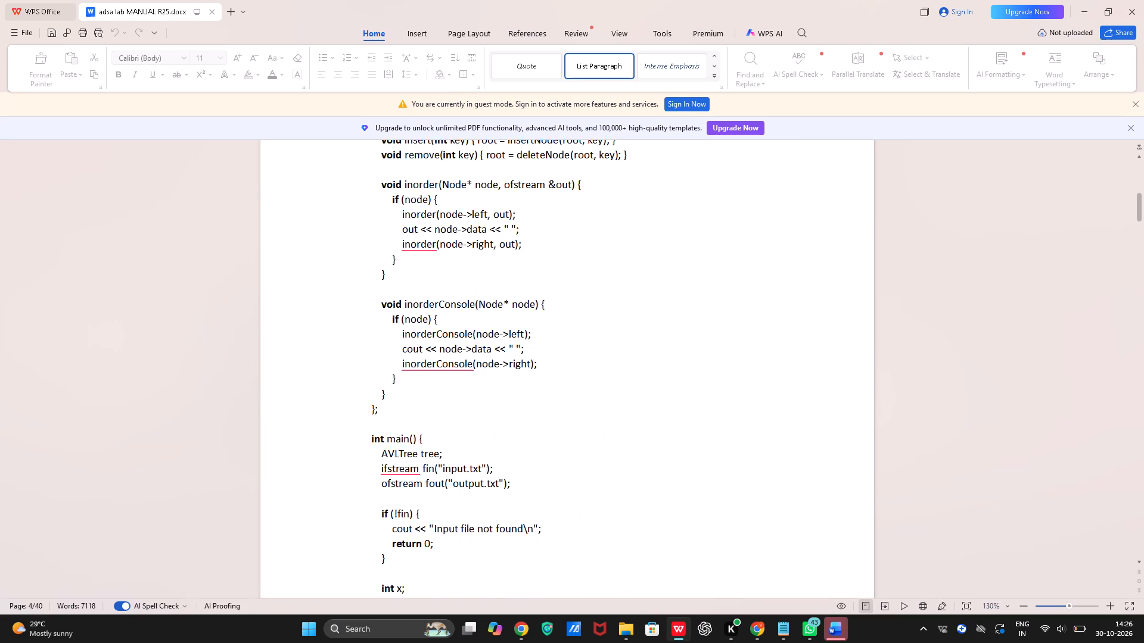
Examine the AVL program's main function, from opening the input file to the insert and delete prompts across pages 4 and 5.
{"action": "scroll", "coordinate": [688, 392], "scroll_direction": "down", "scroll_amount": 3}
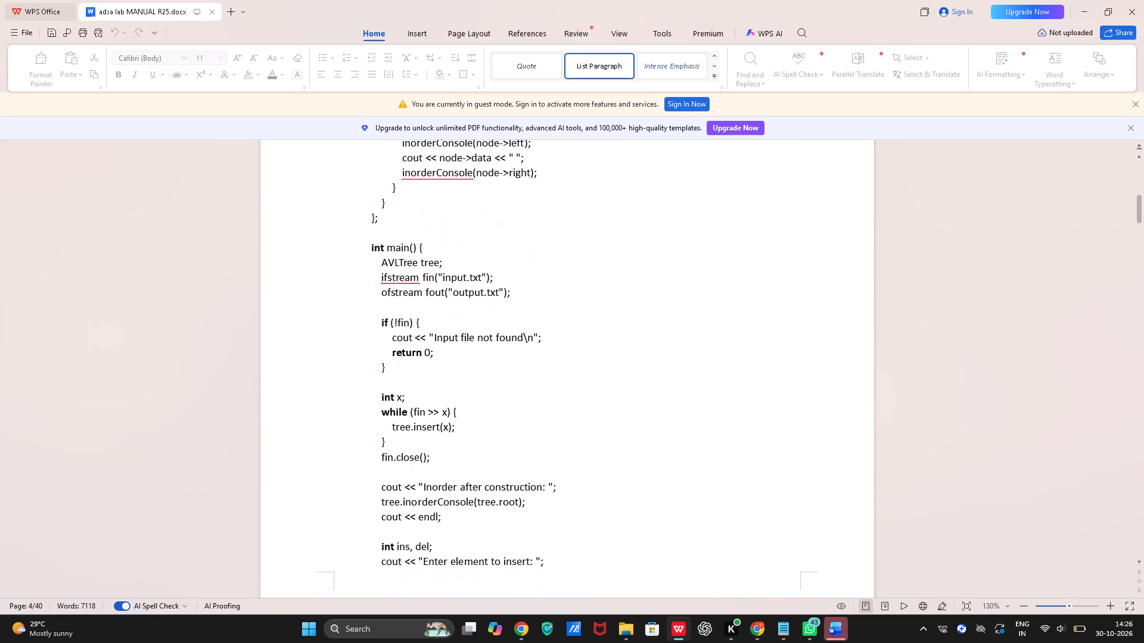
{"action": "scroll", "coordinate": [688, 392], "scroll_direction": "down", "scroll_amount": 2}
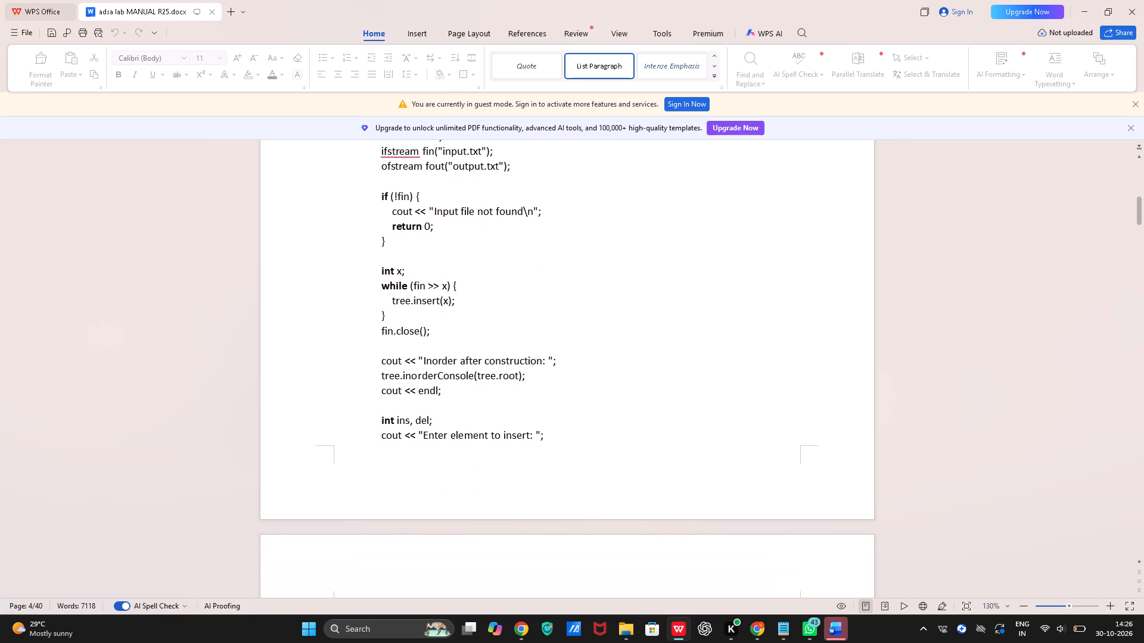
{"action": "scroll", "coordinate": [688, 392], "scroll_direction": "down", "scroll_amount": 2}
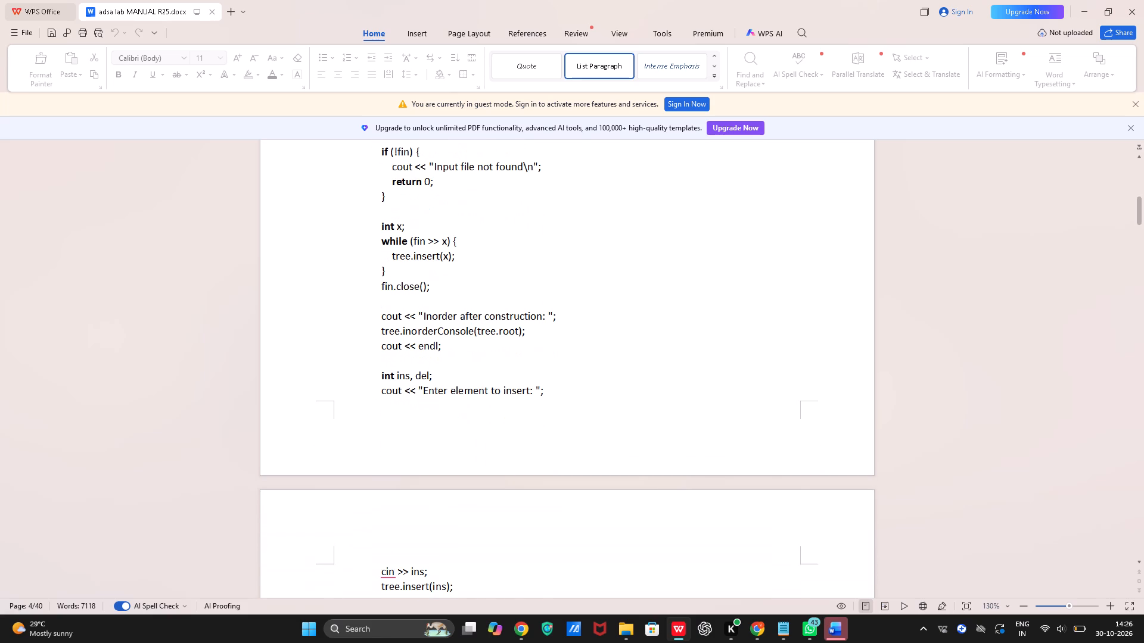
{"action": "scroll", "coordinate": [688, 392], "scroll_direction": "down", "scroll_amount": 1}
{"action": "scroll", "coordinate": [688, 392], "scroll_direction": "right", "scroll_amount": 1}
{"action": "scroll", "coordinate": [688, 392], "scroll_direction": "up", "scroll_amount": 2}
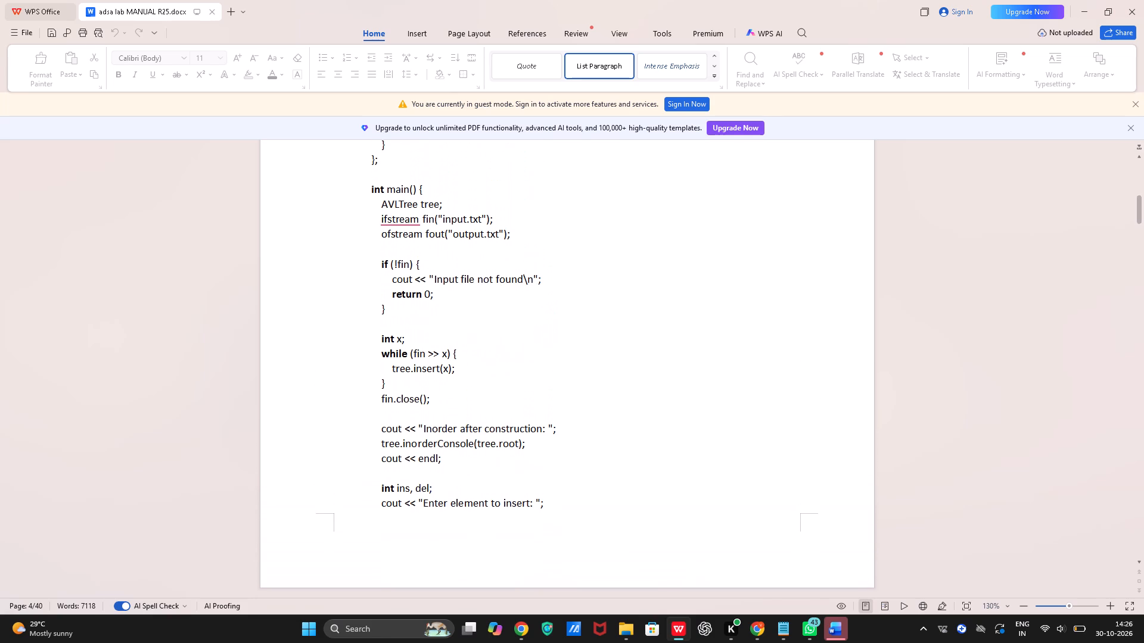
{"action": "scroll", "coordinate": [688, 392], "scroll_direction": "down", "scroll_amount": 4}
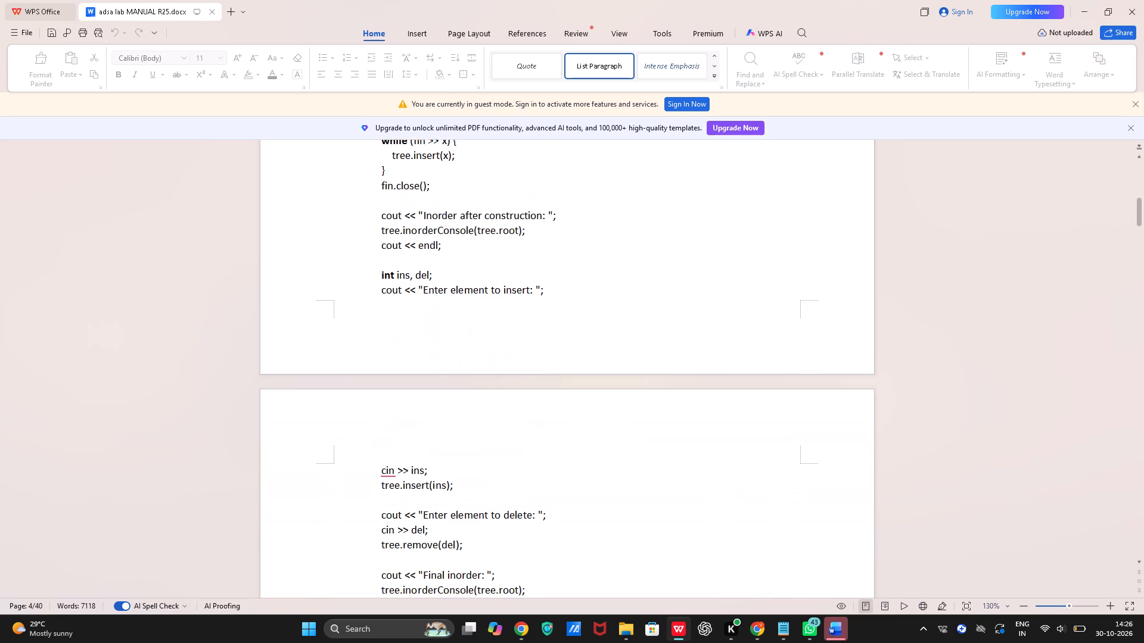
Review the end of the AVL program with its output, result and index format, up to the B-tree exercise heading.
{"action": "scroll", "coordinate": [688, 392], "scroll_direction": "down", "scroll_amount": 4}
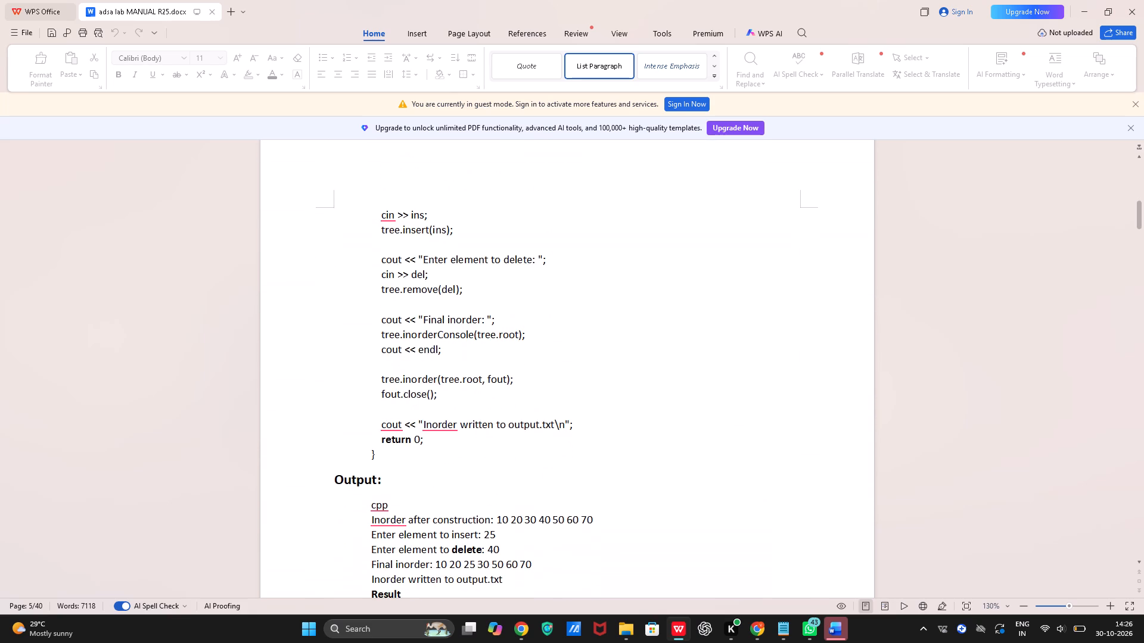
{"action": "scroll", "coordinate": [688, 392], "scroll_direction": "down", "scroll_amount": 3}
{"action": "scroll", "coordinate": [688, 392], "scroll_direction": "up", "scroll_amount": 3}
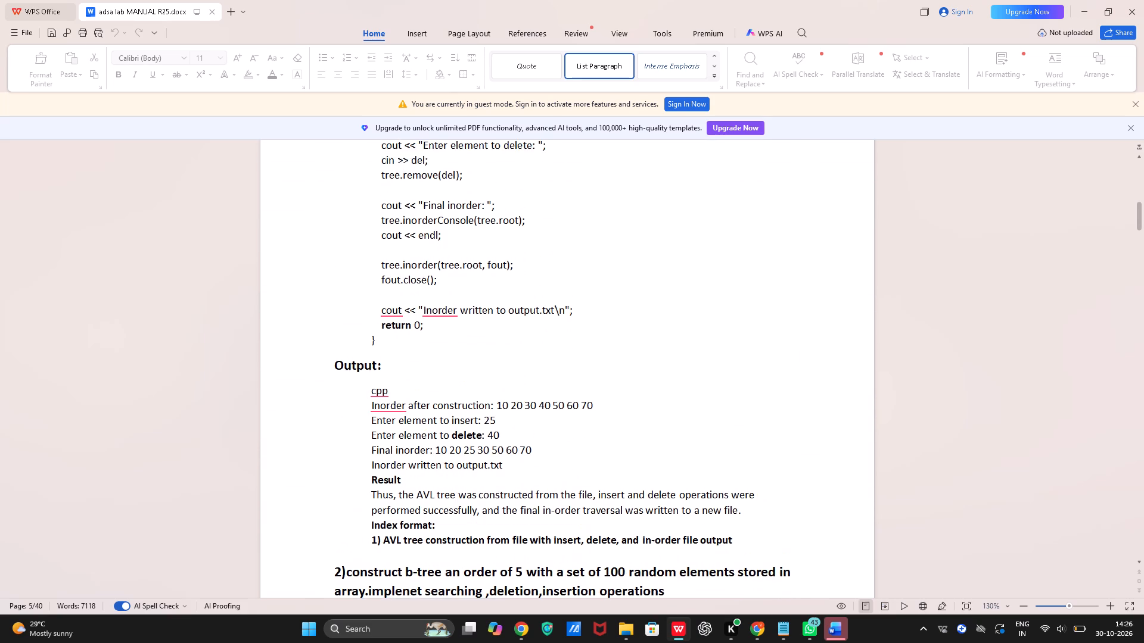
Read the B-tree exercise's heading, diagram note, title, aim, description and algorithm across pages 5 and 6.
{"action": "scroll", "coordinate": [688, 392], "scroll_direction": "up", "scroll_amount": 1}
{"action": "scroll", "coordinate": [688, 392], "scroll_direction": "down", "scroll_amount": 5}
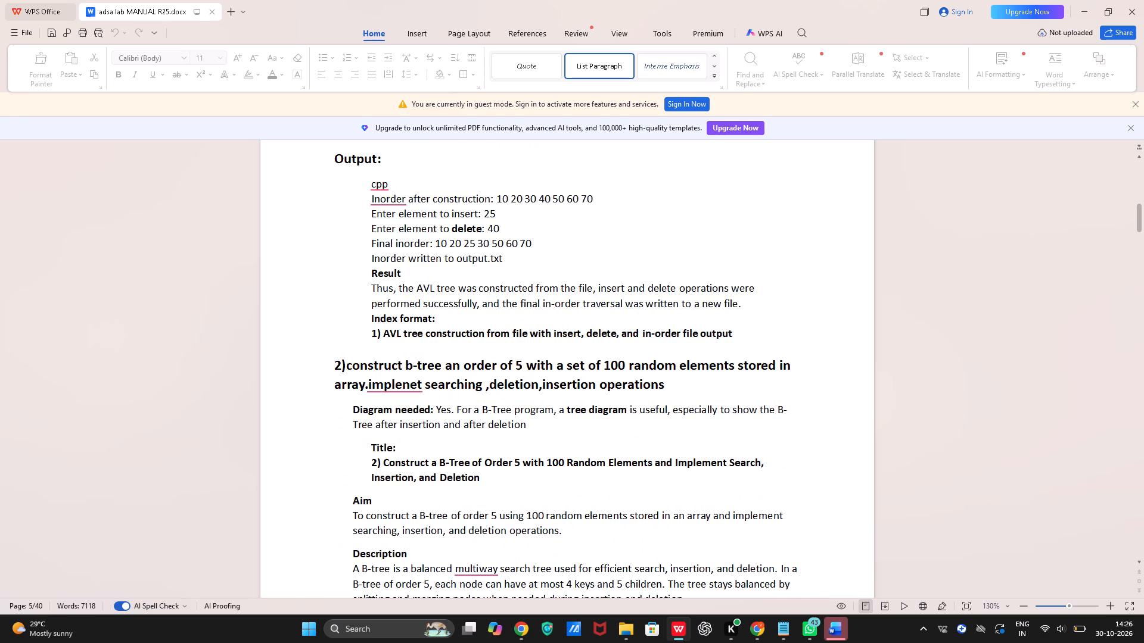
{"action": "scroll", "coordinate": [688, 392], "scroll_direction": "down", "scroll_amount": 4}
{"action": "scroll", "coordinate": [688, 392], "scroll_direction": "up", "scroll_amount": 1}
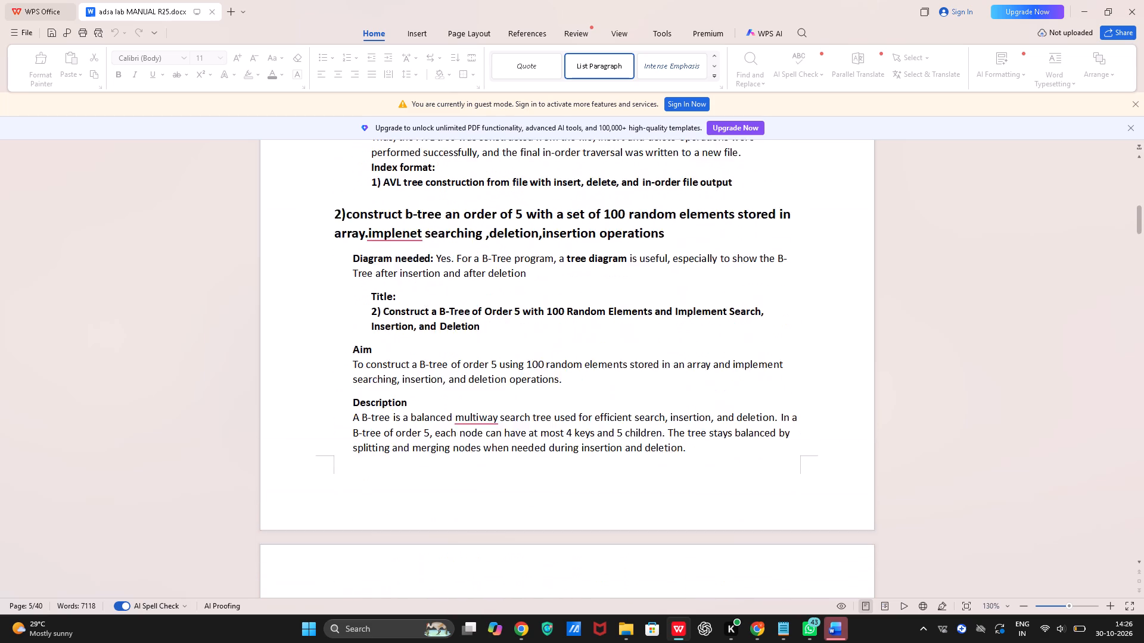
{"action": "scroll", "coordinate": [688, 392], "scroll_direction": "up", "scroll_amount": 1}
{"action": "scroll", "coordinate": [688, 392], "scroll_direction": "down", "scroll_amount": 4}
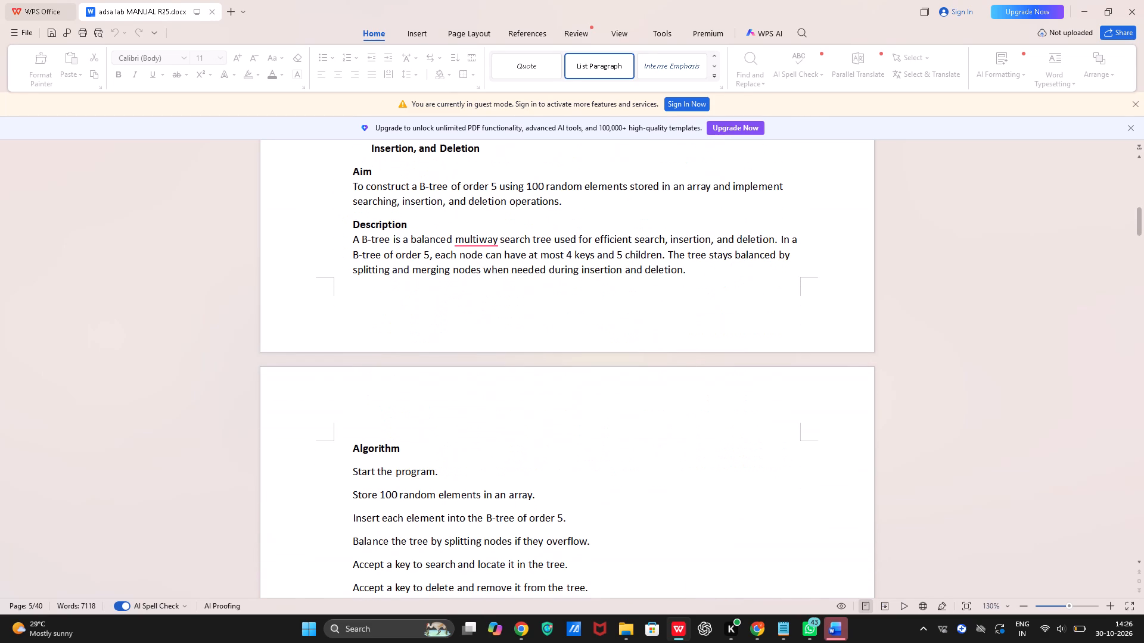
{"action": "scroll", "coordinate": [688, 392], "scroll_direction": "down", "scroll_amount": 4}
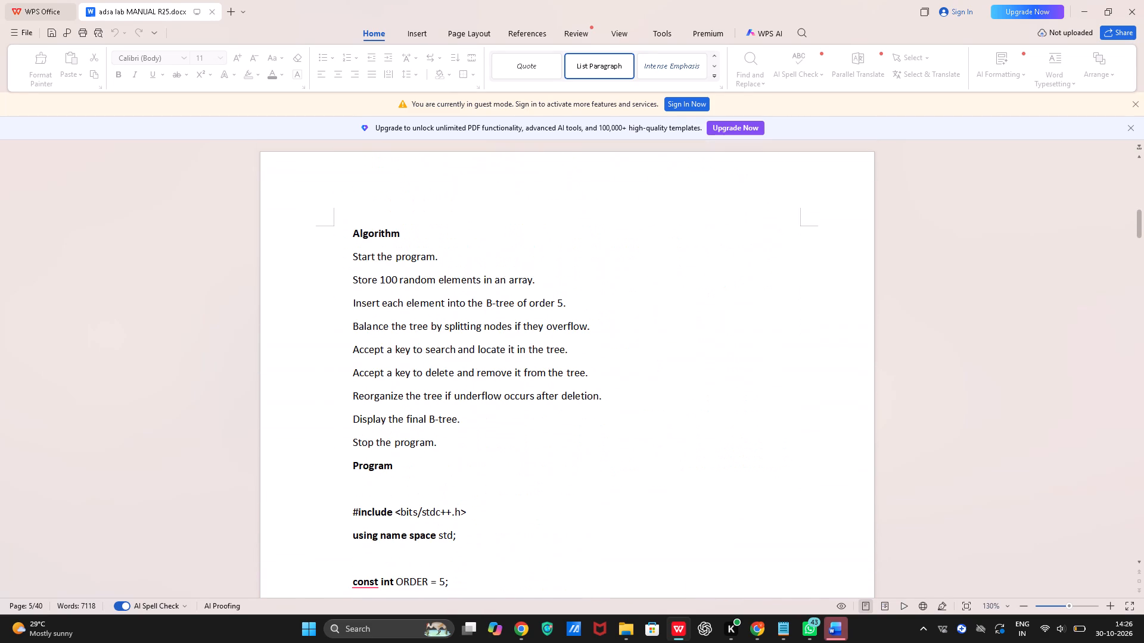
Examine the B-tree program's code from the ORDER constants and BTreeNode struct to the BTree class's traverse, searchNode and splitChild functions.
{"action": "scroll", "coordinate": [707, 343], "scroll_direction": "down", "scroll_amount": 5}
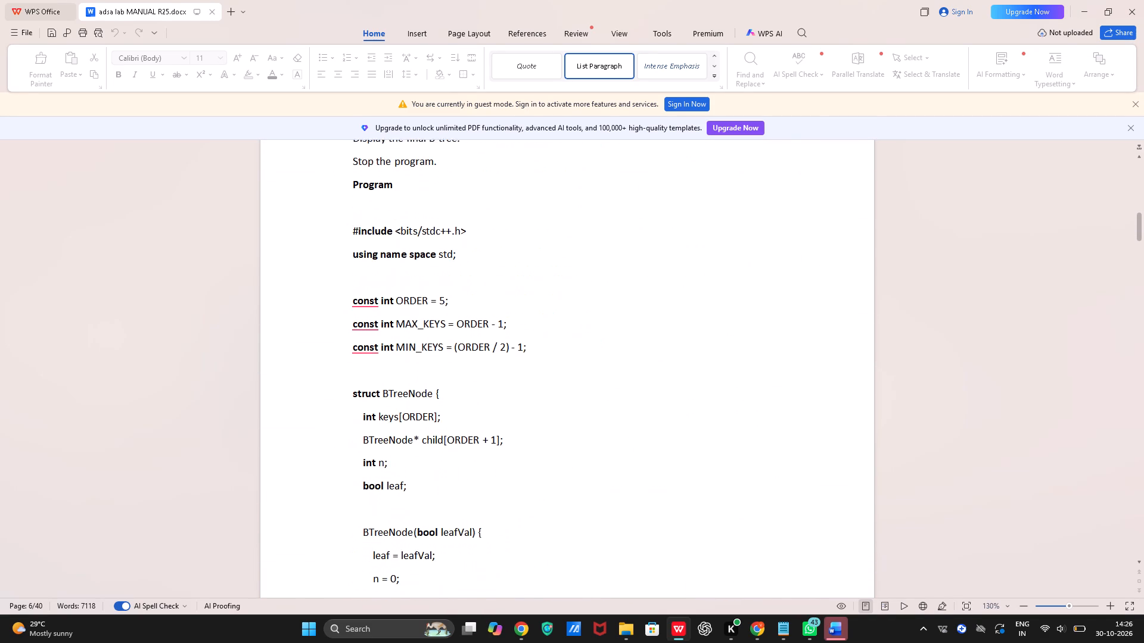
{"action": "scroll", "coordinate": [755, 236], "scroll_direction": "down", "scroll_amount": 6}
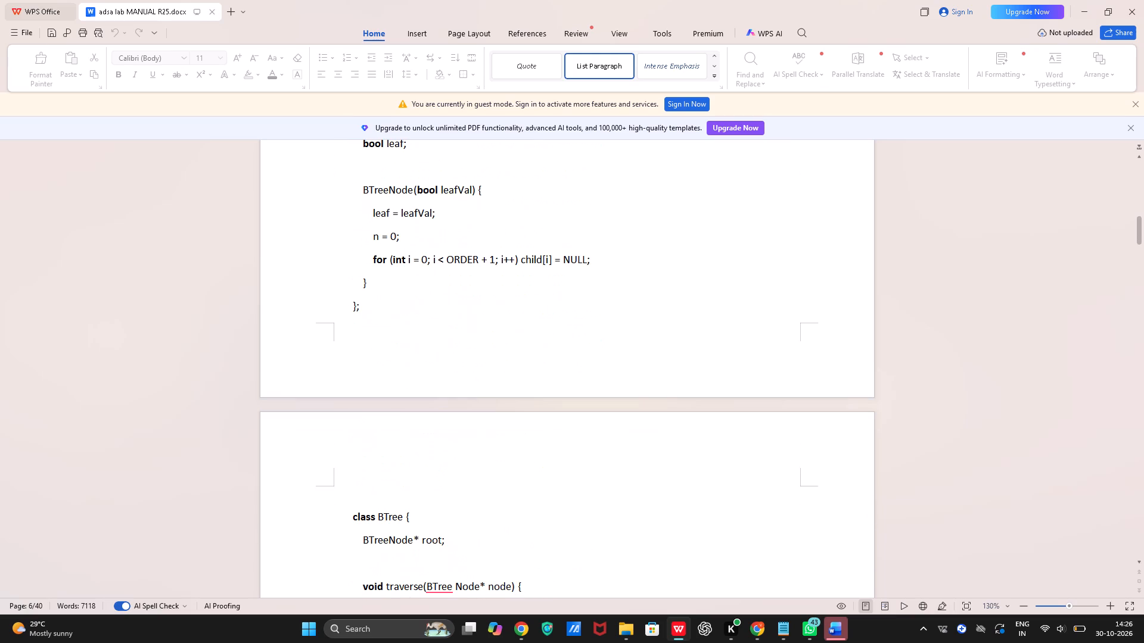
{"action": "scroll", "coordinate": [755, 236], "scroll_direction": "down", "scroll_amount": 6}
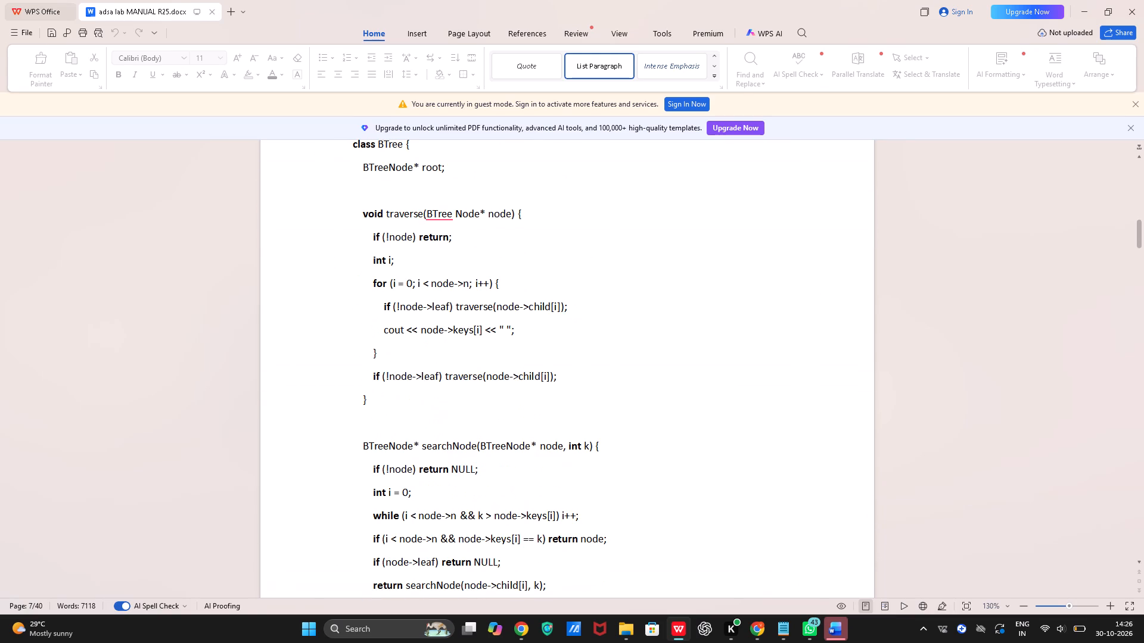
{"action": "scroll", "coordinate": [755, 236], "scroll_direction": "down", "scroll_amount": 3}
{"action": "scroll", "coordinate": [755, 236], "scroll_direction": "up", "scroll_amount": 1}
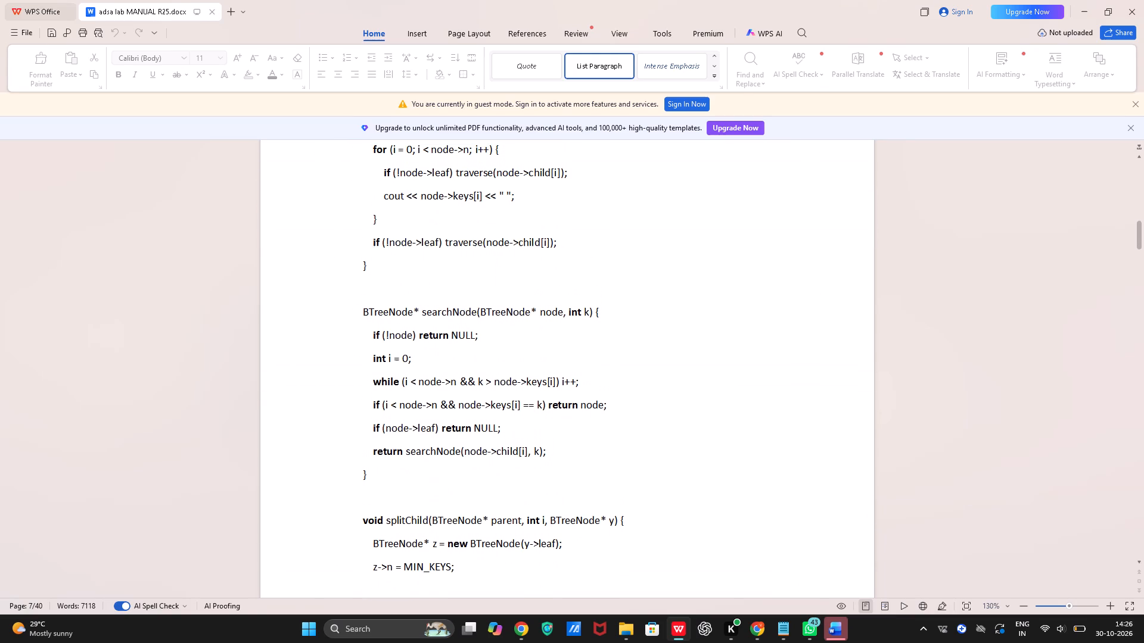
{"action": "scroll", "coordinate": [755, 236], "scroll_direction": "down", "scroll_amount": 1}
{"action": "left_click", "coordinate": [623, 273]}
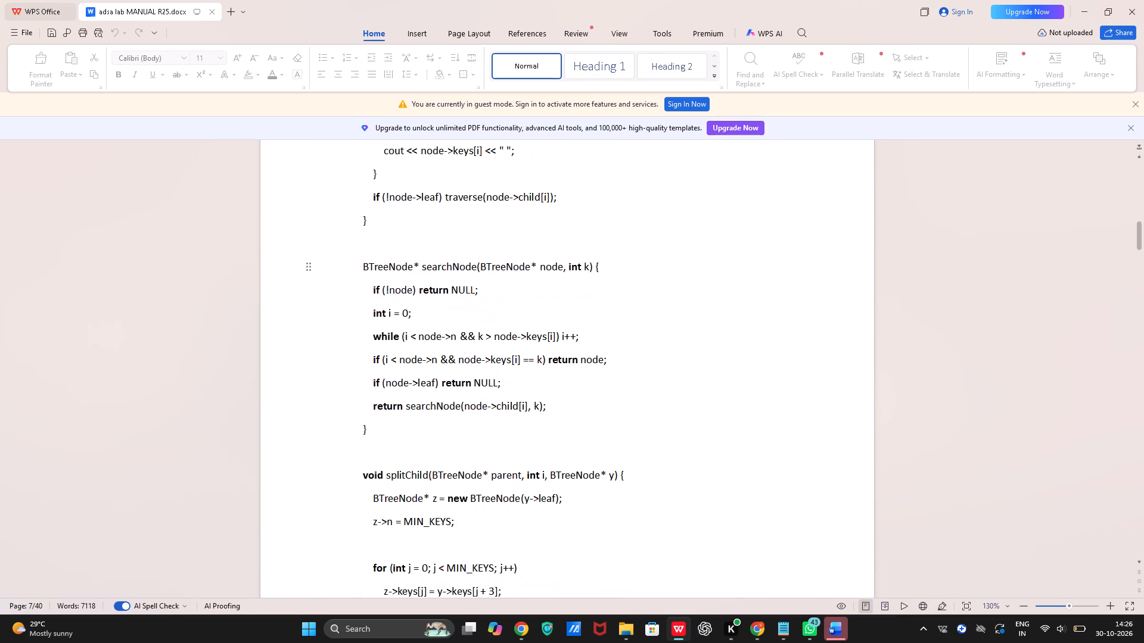
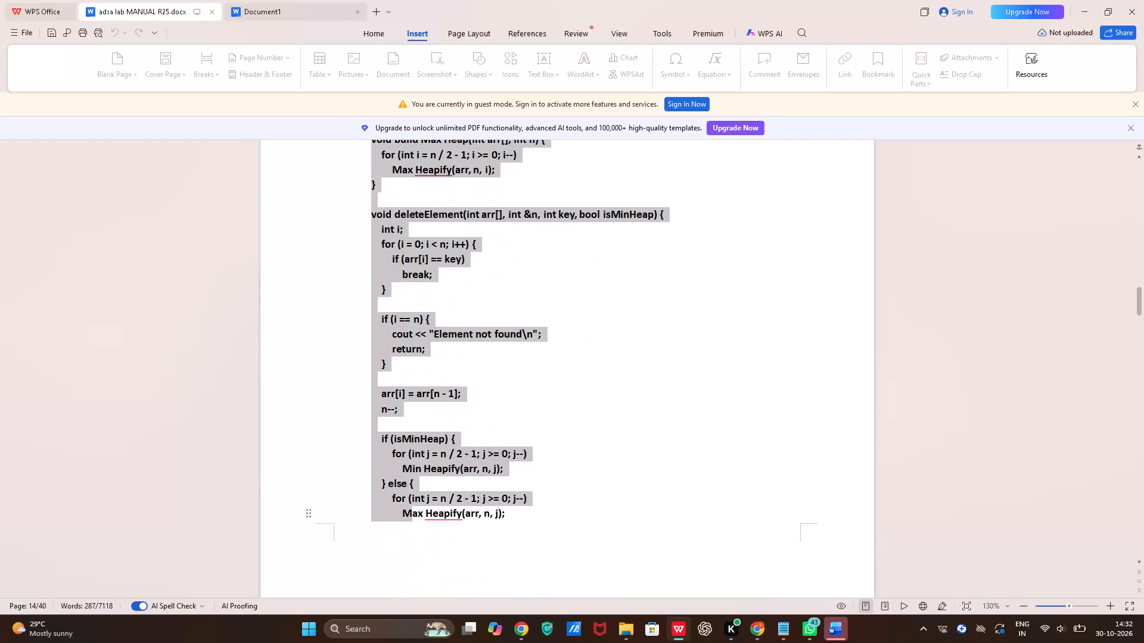
Copy the heap program's code through main's closing brace and paste it into Document1.
{"action": "scroll", "coordinate": [416, 539], "scroll_direction": "down", "scroll_amount": 16}
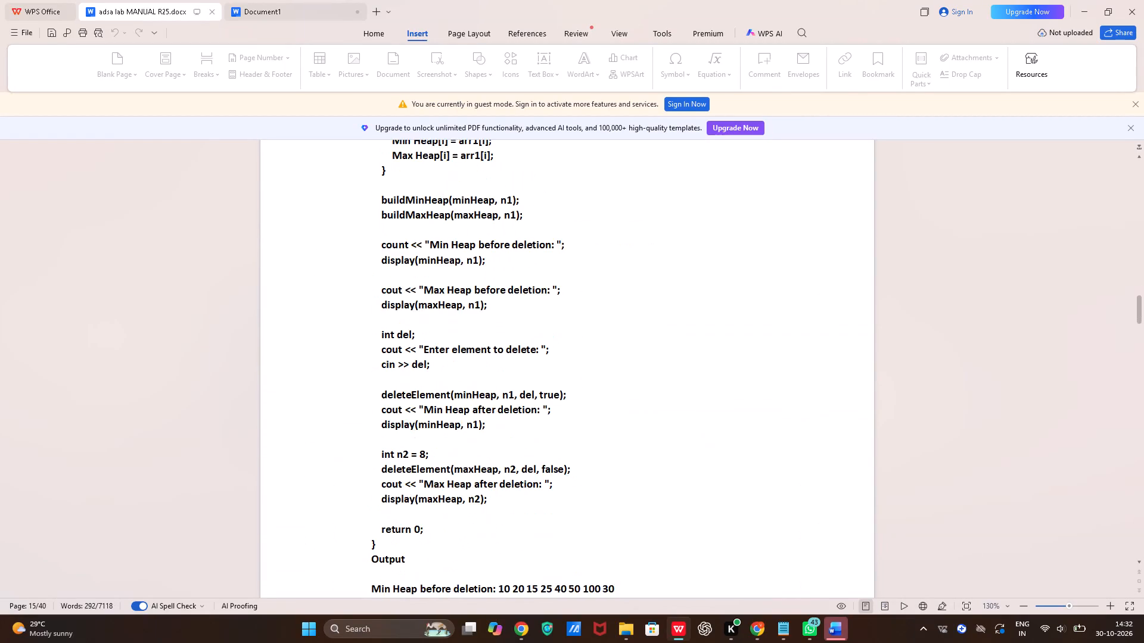
{"action": "scroll", "coordinate": [418, 540], "scroll_direction": "down", "scroll_amount": 4}
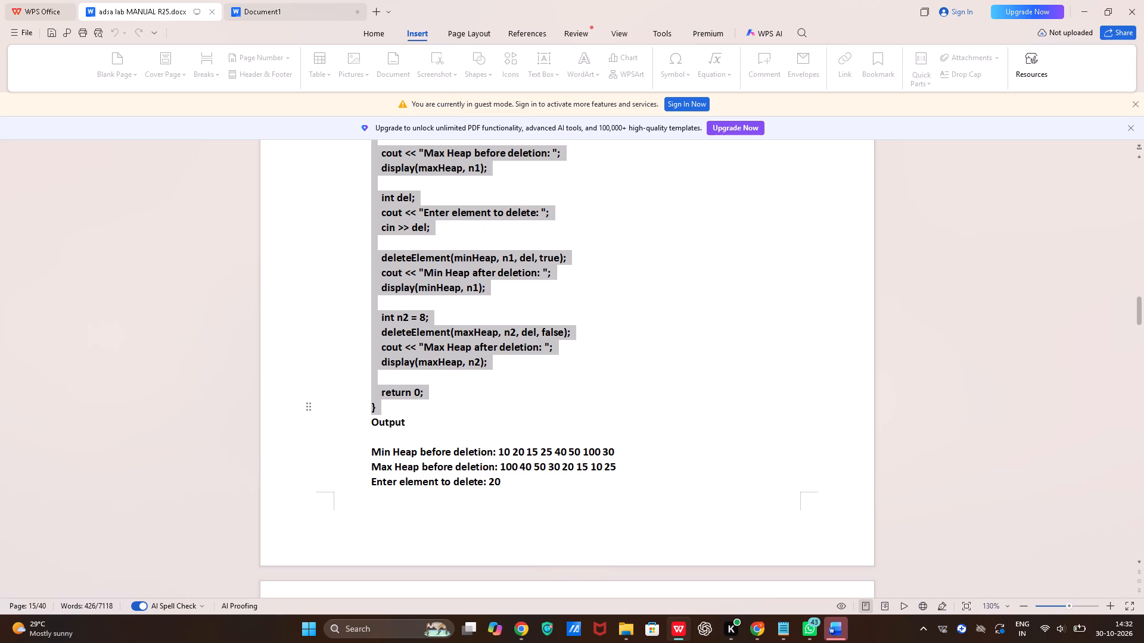
{"action": "key", "text": "ctrl+c"}
{"action": "left_click", "coordinate": [281, 0]}
{"action": "key", "text": "ctrl+v"}
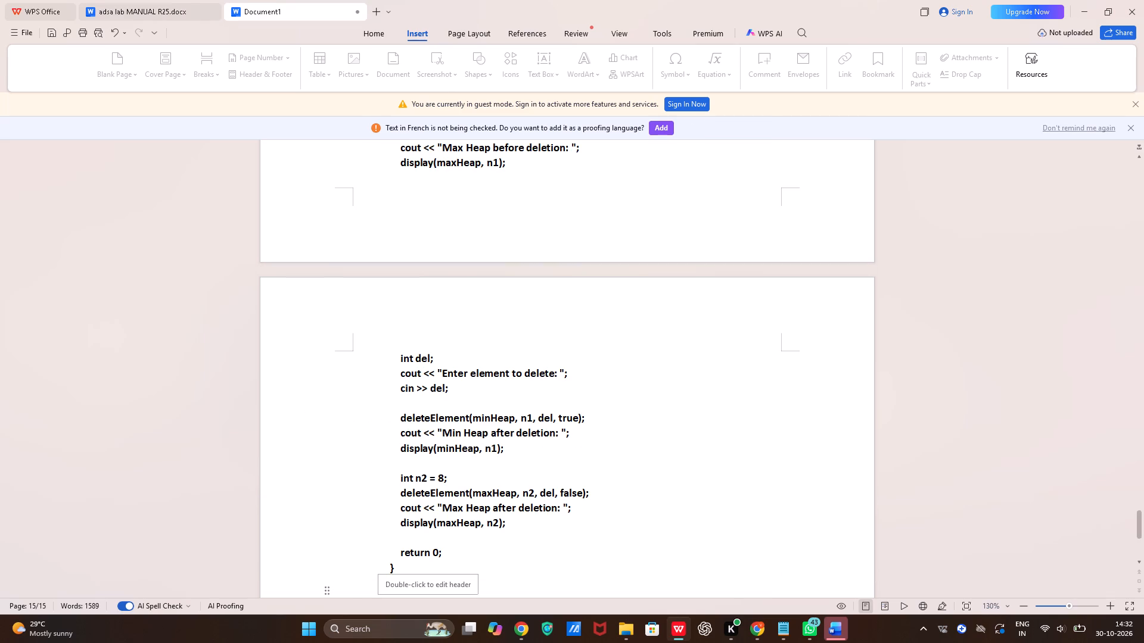
Add blank lines below the pasted heap code until the cursor is on the first line of page 16.
{"action": "scroll", "coordinate": [397, 538], "scroll_direction": "down", "scroll_amount": 9}
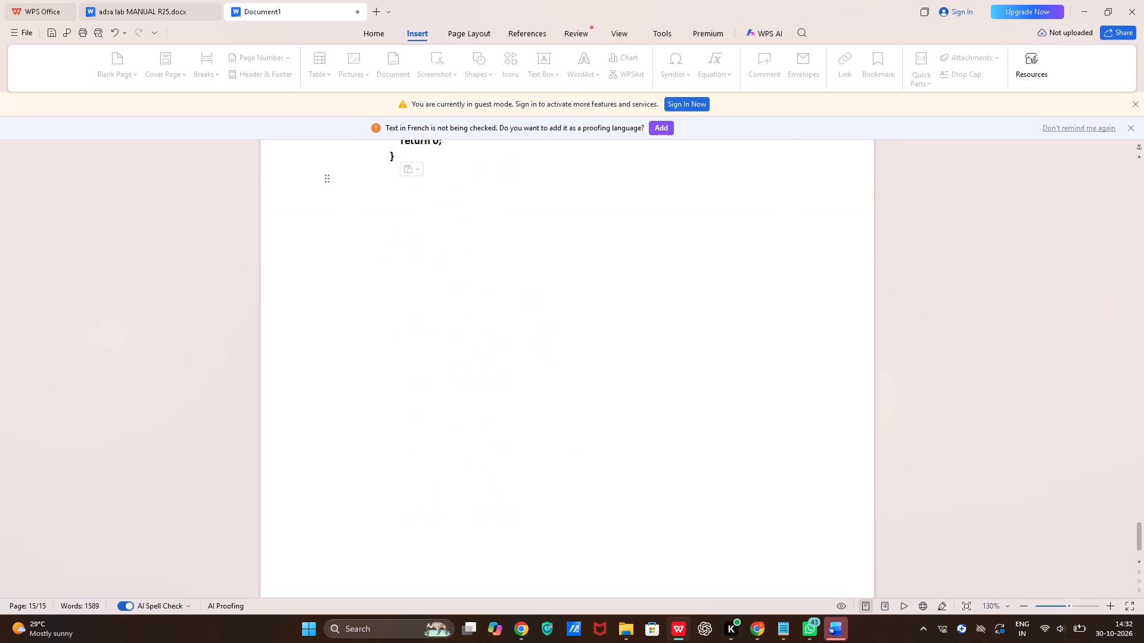
{"action": "key", "text": "Return"}
{"action": "key", "text": "Return"}
{"action": "key", "text": "Return"}
{"action": "key", "text": "Return"}
{"action": "key", "text": "Return"}
{"action": "key", "text": "Return"}
{"action": "key", "text": "Return"}
{"action": "key", "text": "Return"}
{"action": "key", "text": "Return"}
{"action": "key", "text": "Return"}
{"action": "key", "text": "Return"}
{"action": "key", "text": "Return"}
{"action": "key", "text": "Return"}
{"action": "key", "text": "Return"}
{"action": "key", "text": "Return"}
{"action": "key", "text": "Return"}
{"action": "key", "text": "Return"}
{"action": "key", "text": "Return"}
{"action": "key", "text": "Return"}
{"action": "key", "text": "Return"}
{"action": "key", "text": "Return"}
{"action": "key", "text": "Return"}
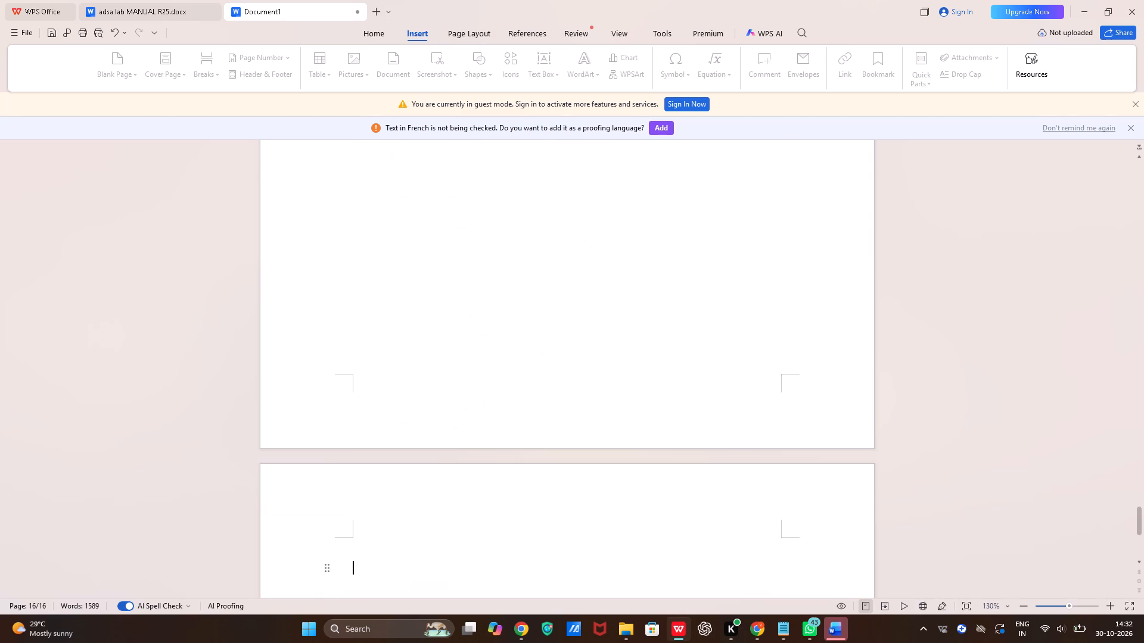
{"action": "key", "text": "BackSpace"}
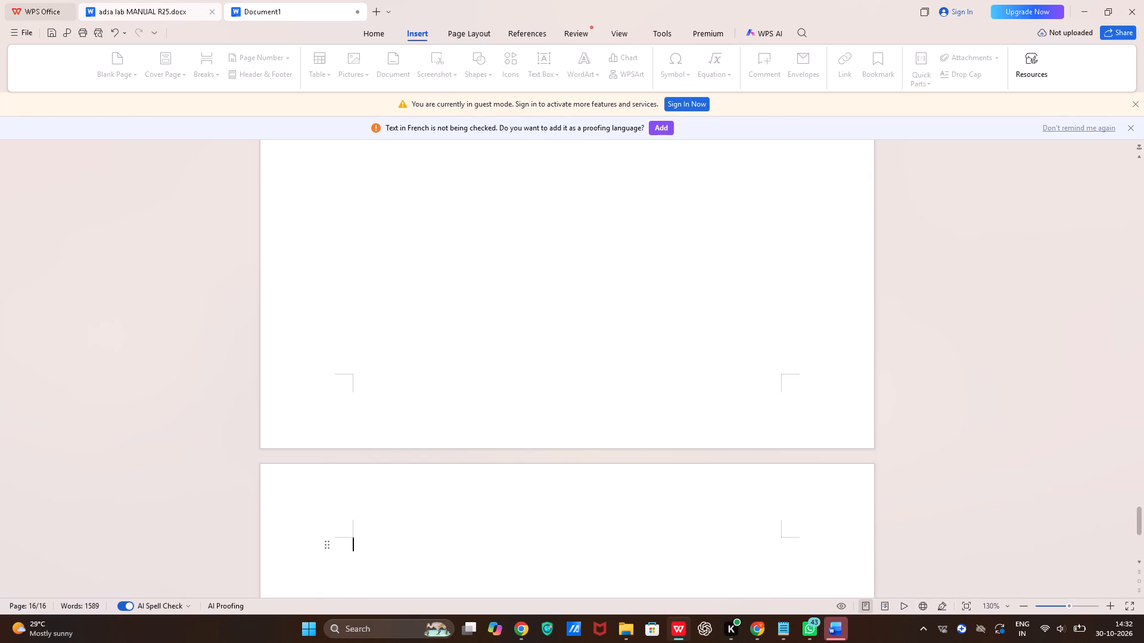
Copy the manual's heap output, from the Output heading through the Max Heap after deletion line, and paste it into Document1.
{"action": "left_click", "coordinate": [101, 0]}
{"action": "left_click", "coordinate": [429, 410]}
{"action": "scroll", "coordinate": [392, 421], "scroll_direction": "down", "scroll_amount": 4}
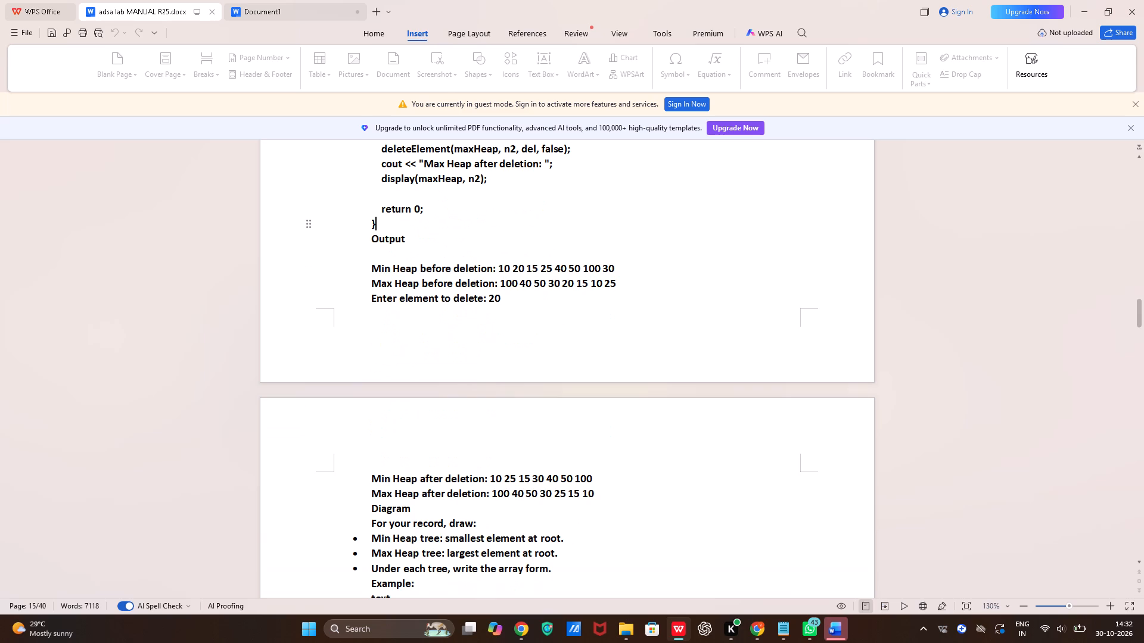
{"action": "left_click_drag", "start_coordinate": [369, 239], "coordinate": [435, 286]}
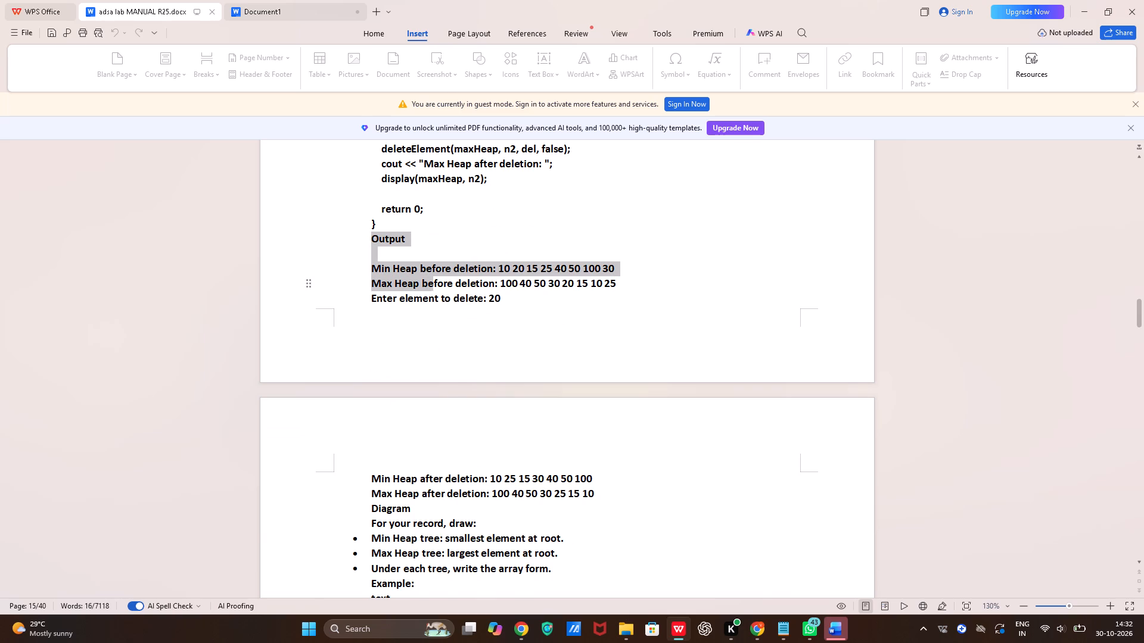
{"action": "left_click_drag", "start_coordinate": [435, 286], "coordinate": [511, 329]}
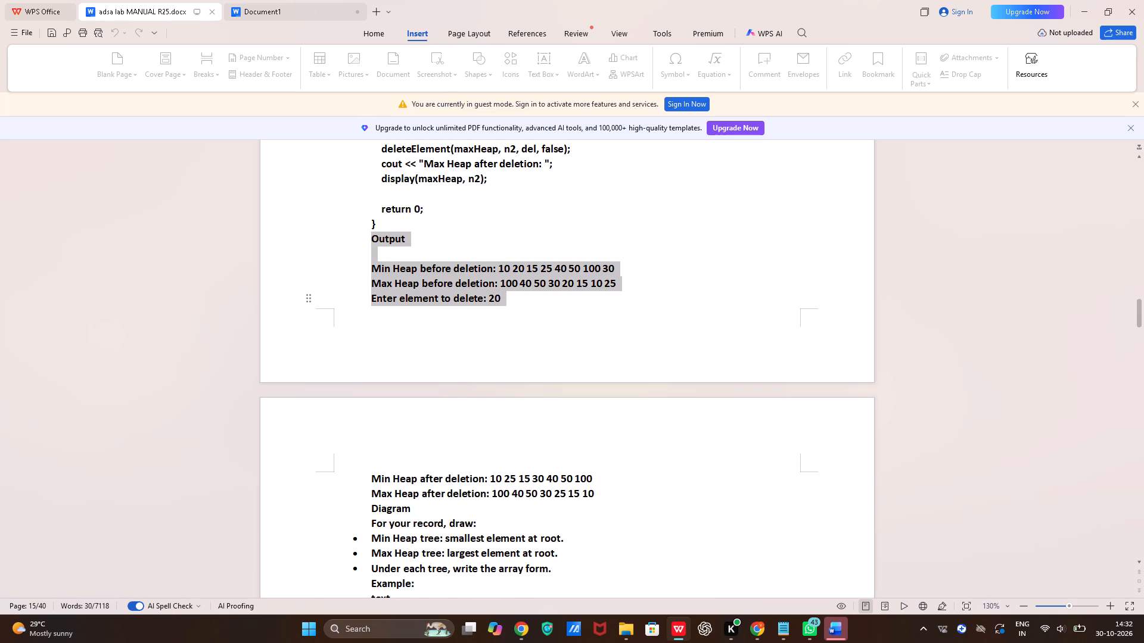
{"action": "left_click_drag", "start_coordinate": [511, 329], "coordinate": [618, 498]}
{"action": "key", "text": "ctrl+c"}
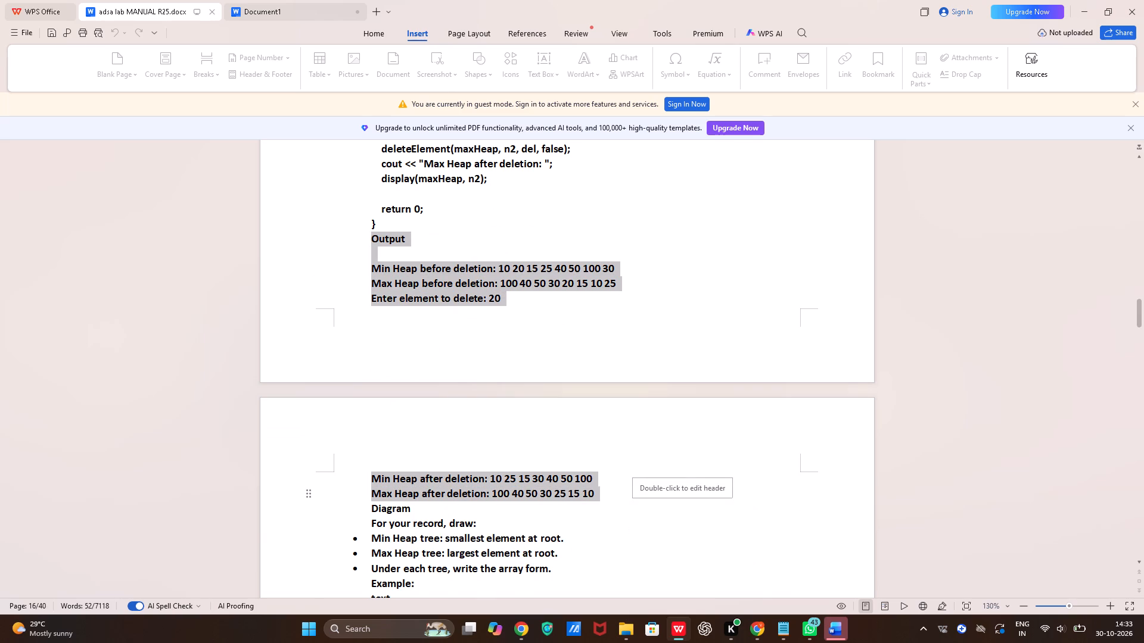
{"action": "left_click", "coordinate": [631, 467]}
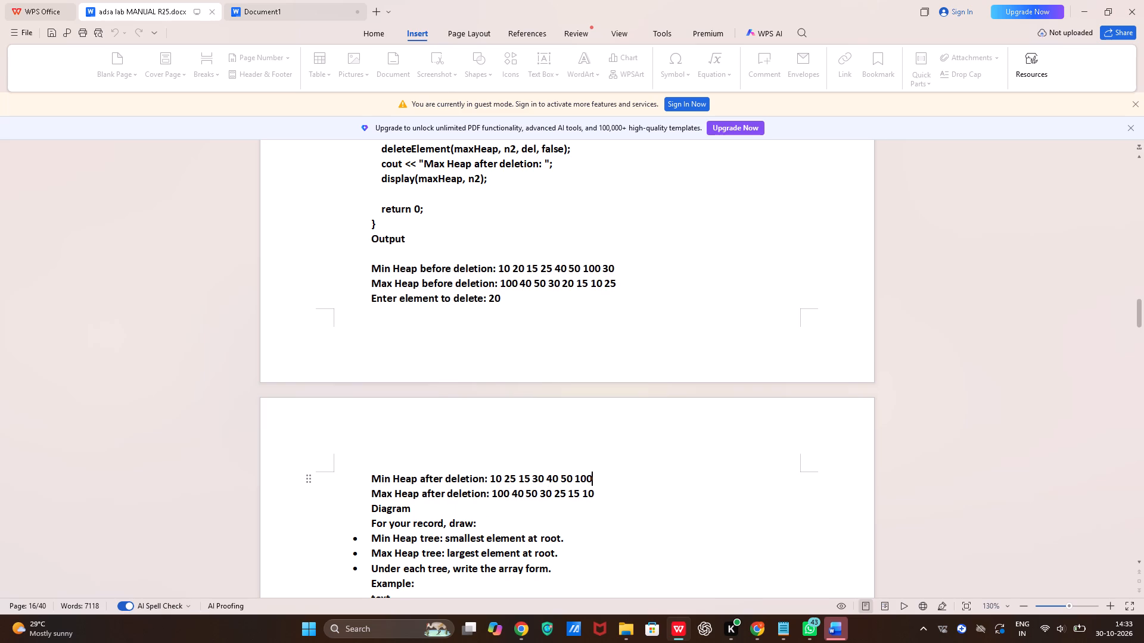
{"action": "left_click_drag", "start_coordinate": [589, 494], "coordinate": [605, 495]}
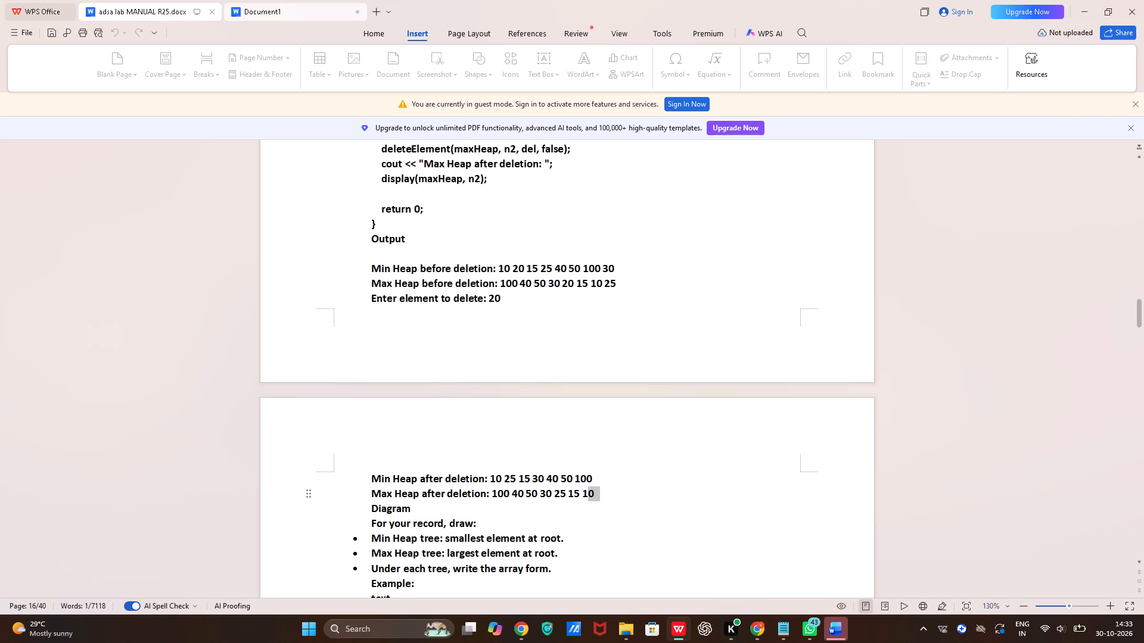
{"action": "left_click", "coordinate": [304, 0]}
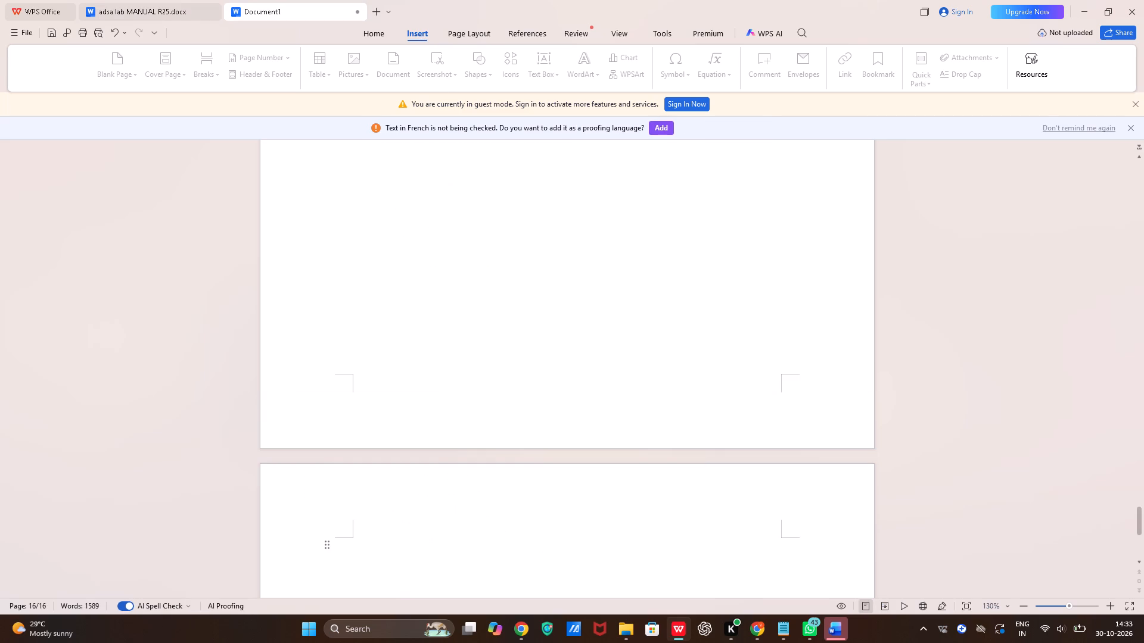
{"action": "key", "text": "ctrl+v"}
Add blank lines below the pasted heap output until the cursor is on the first line of page 17.
{"action": "scroll", "coordinate": [416, 513], "scroll_direction": "down", "scroll_amount": 10}
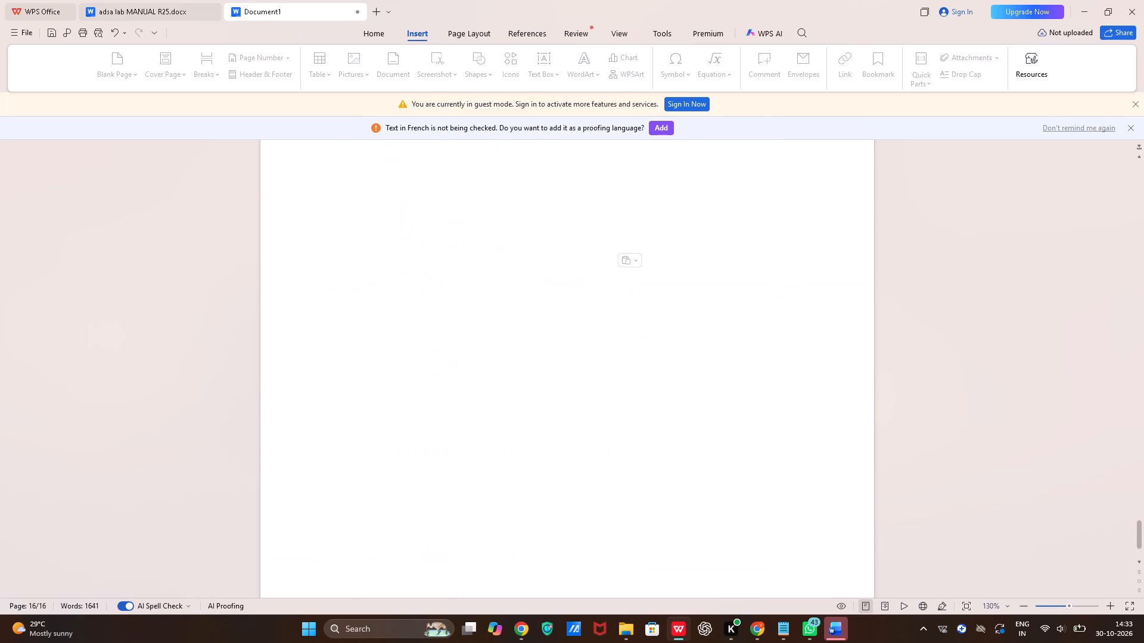
{"action": "key", "text": "Return"}
{"action": "key", "text": "Return"}
{"action": "key", "text": "Return"}
{"action": "key", "text": "Return"}
{"action": "key", "text": "Return"}
{"action": "key", "text": "Return"}
{"action": "key", "text": "Return"}
{"action": "key", "text": "Return"}
{"action": "key", "text": "Return"}
{"action": "key", "text": "Return"}
{"action": "key", "text": "Return"}
{"action": "key", "text": "Return"}
{"action": "key", "text": "Return"}
{"action": "key", "text": "Return"}
{"action": "key", "text": "Return"}
{"action": "key", "text": "Return"}
{"action": "key", "text": "Return"}
{"action": "key", "text": "Return"}
{"action": "key", "text": "Return"}
{"action": "key", "text": "Return"}
{"action": "key", "text": "Return"}
{"action": "key", "text": "Return"}
{"action": "key", "text": "Return"}
{"action": "key", "text": "Return"}
{"action": "key", "text": "Return"}
{"action": "key", "text": "Return"}
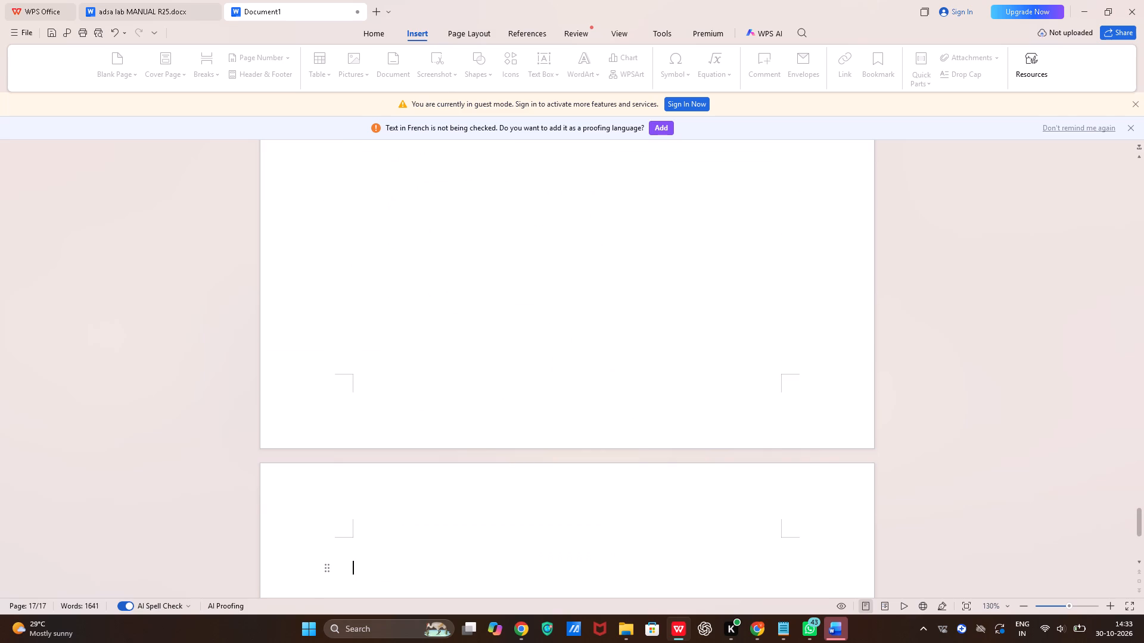
{"action": "key", "text": "BackSpace"}
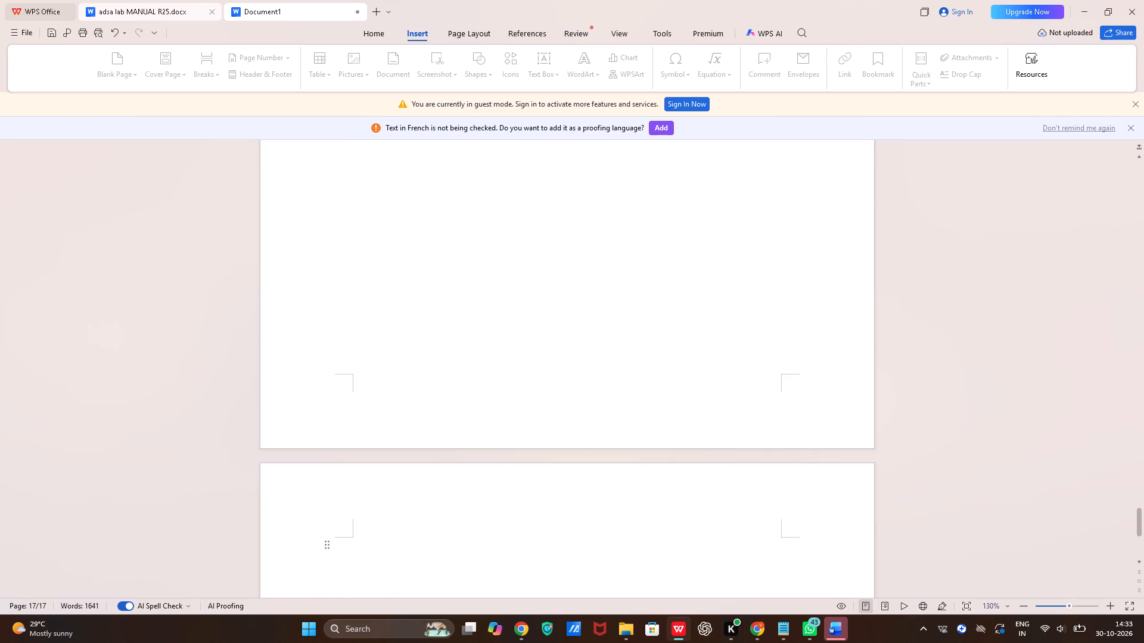
In the lab manual, review the heap exercise's diagrams, result and index format up to the heading of exercise 4 on BFT and DFT.
{"action": "left_click", "coordinate": [168, 0]}
{"action": "scroll", "coordinate": [386, 415], "scroll_direction": "down", "scroll_amount": 4}
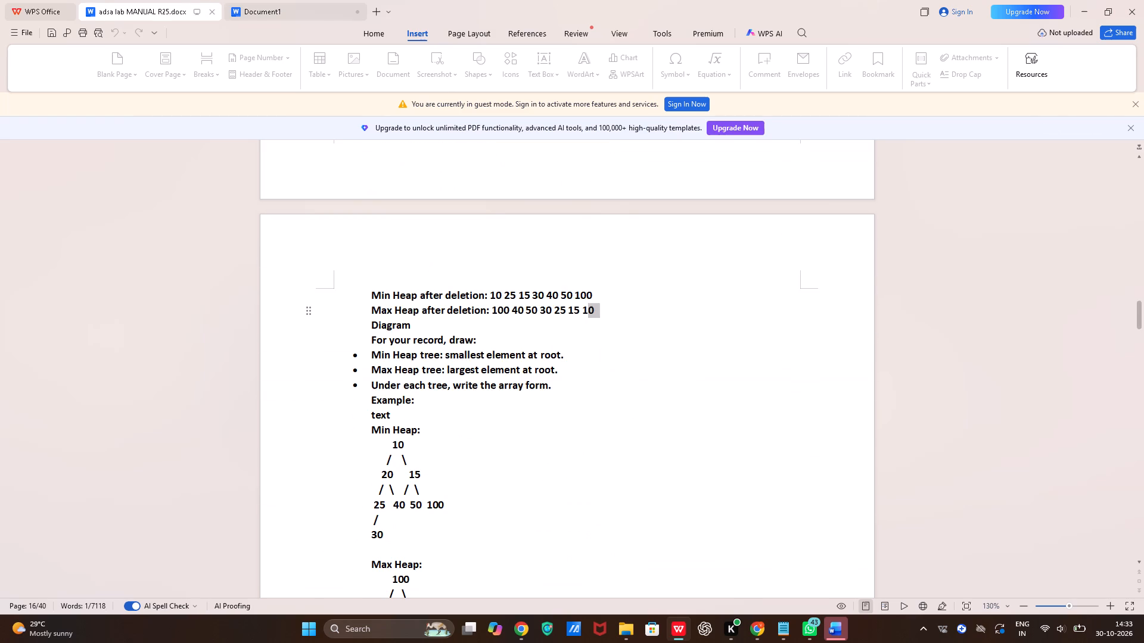
{"action": "scroll", "coordinate": [388, 367], "scroll_direction": "down", "scroll_amount": 4}
{"action": "scroll", "coordinate": [370, 342], "scroll_direction": "up", "scroll_amount": 3}
{"action": "scroll", "coordinate": [371, 346], "scroll_direction": "down", "scroll_amount": 4}
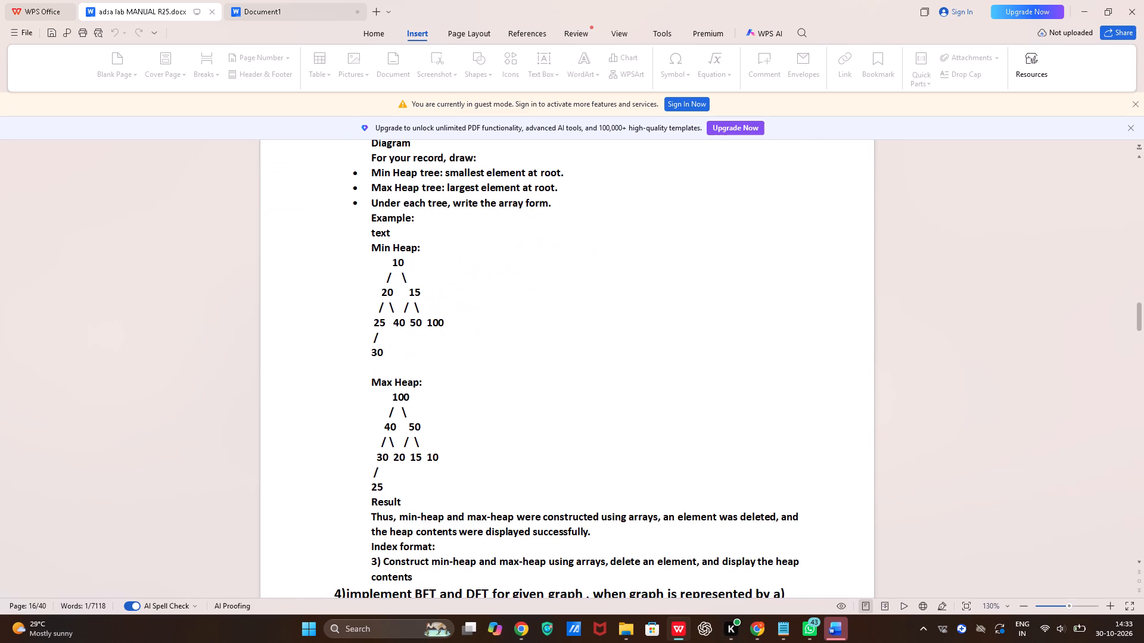
{"action": "scroll", "coordinate": [371, 347], "scroll_direction": "down", "scroll_amount": 4}
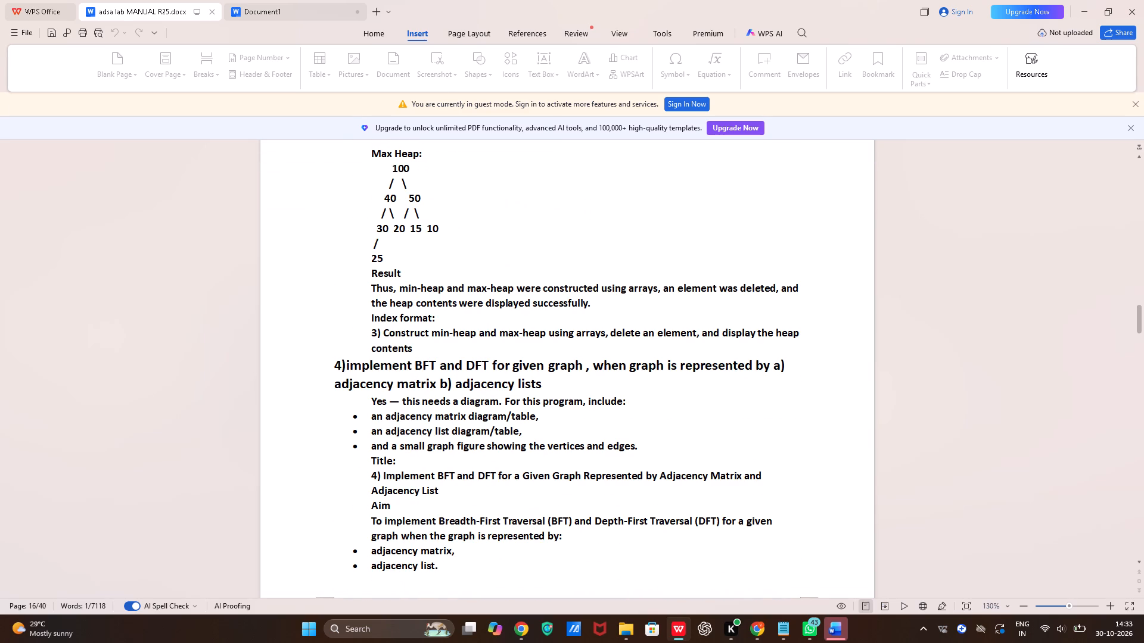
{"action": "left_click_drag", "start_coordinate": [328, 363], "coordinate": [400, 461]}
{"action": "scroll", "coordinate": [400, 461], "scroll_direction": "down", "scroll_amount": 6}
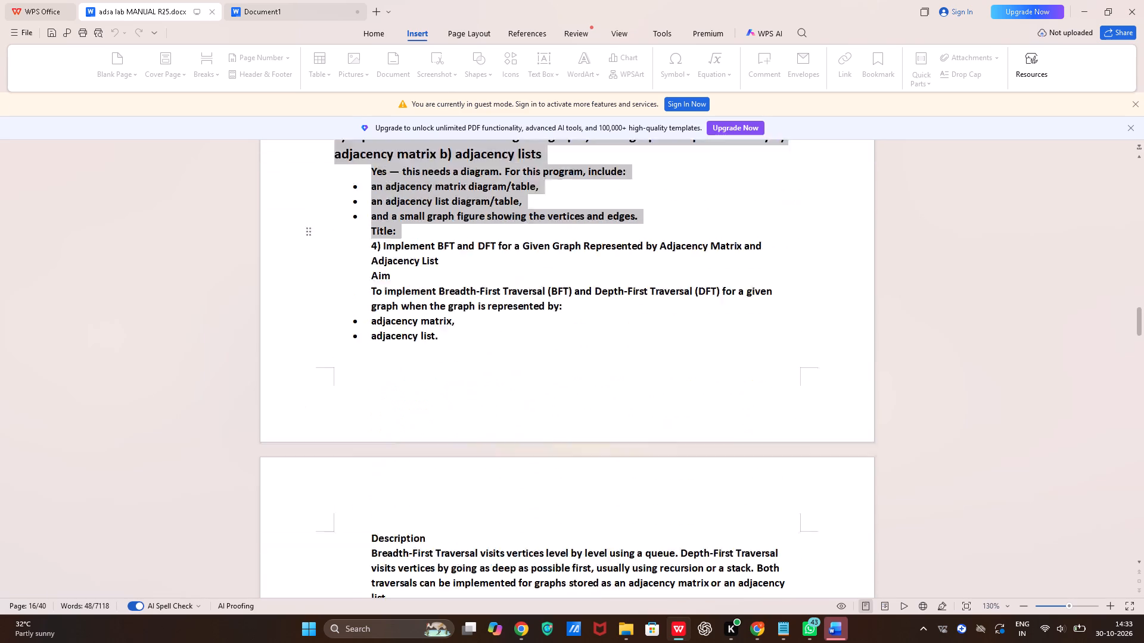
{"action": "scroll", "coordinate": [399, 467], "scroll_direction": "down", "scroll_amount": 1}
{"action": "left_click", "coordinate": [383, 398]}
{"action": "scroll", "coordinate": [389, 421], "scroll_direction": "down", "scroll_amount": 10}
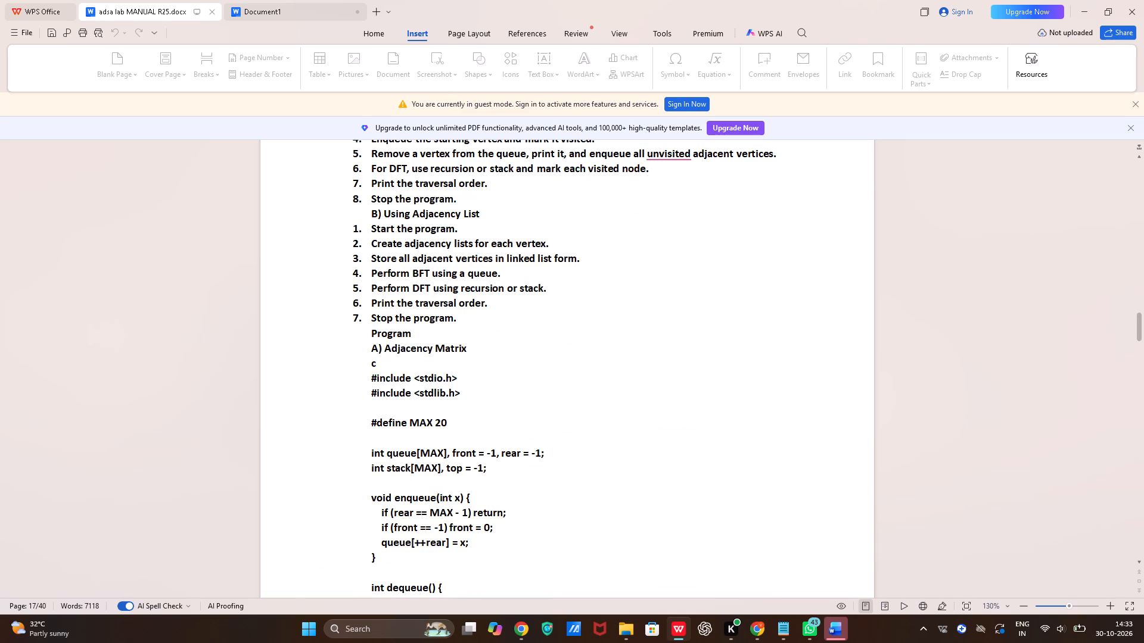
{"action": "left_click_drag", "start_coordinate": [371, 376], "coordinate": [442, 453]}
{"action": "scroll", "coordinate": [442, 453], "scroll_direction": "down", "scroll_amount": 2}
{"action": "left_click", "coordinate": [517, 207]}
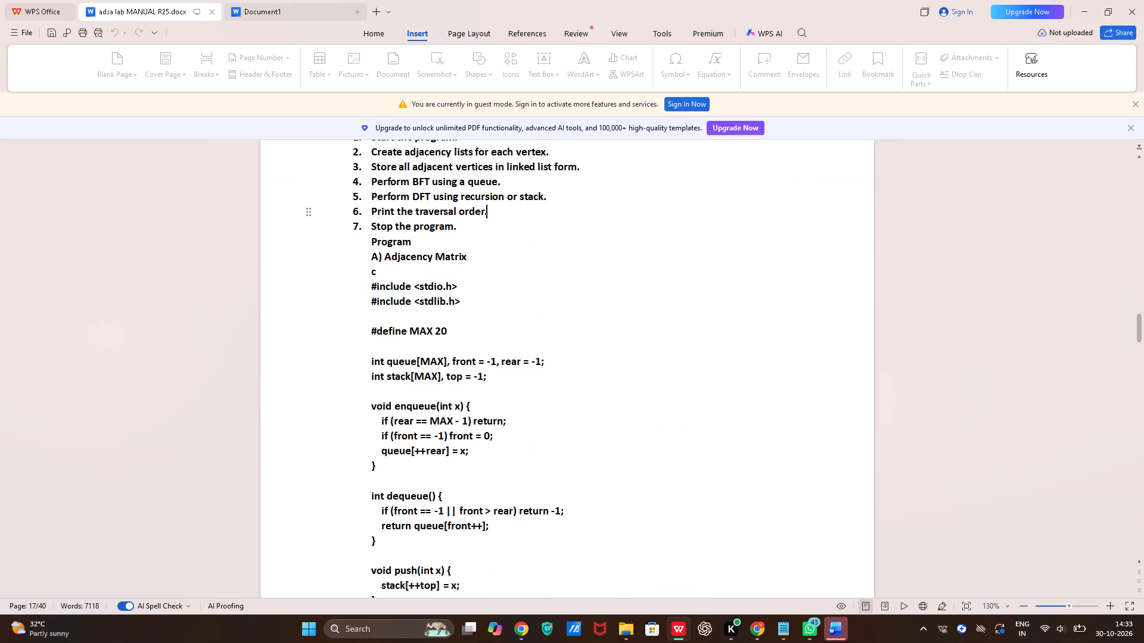
Copy the manual's BFT and DFT code, from the Program heading through the adjacency list program's final closing brace, and paste it into Document1.
{"action": "left_click_drag", "start_coordinate": [370, 244], "coordinate": [428, 329]}
{"action": "scroll", "coordinate": [428, 329], "scroll_direction": "down", "scroll_amount": 2}
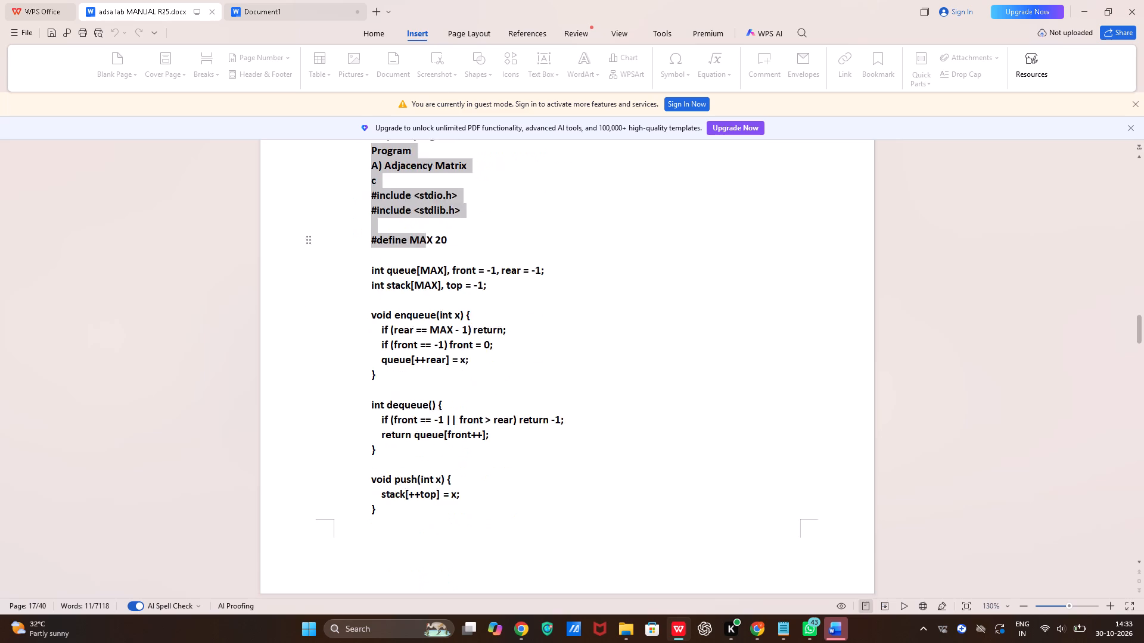
{"action": "scroll", "coordinate": [428, 329], "scroll_direction": "down", "scroll_amount": 1}
{"action": "left_click_drag", "start_coordinate": [428, 329], "coordinate": [428, 340]}
{"action": "scroll", "coordinate": [428, 329], "scroll_direction": "down", "scroll_amount": 12}
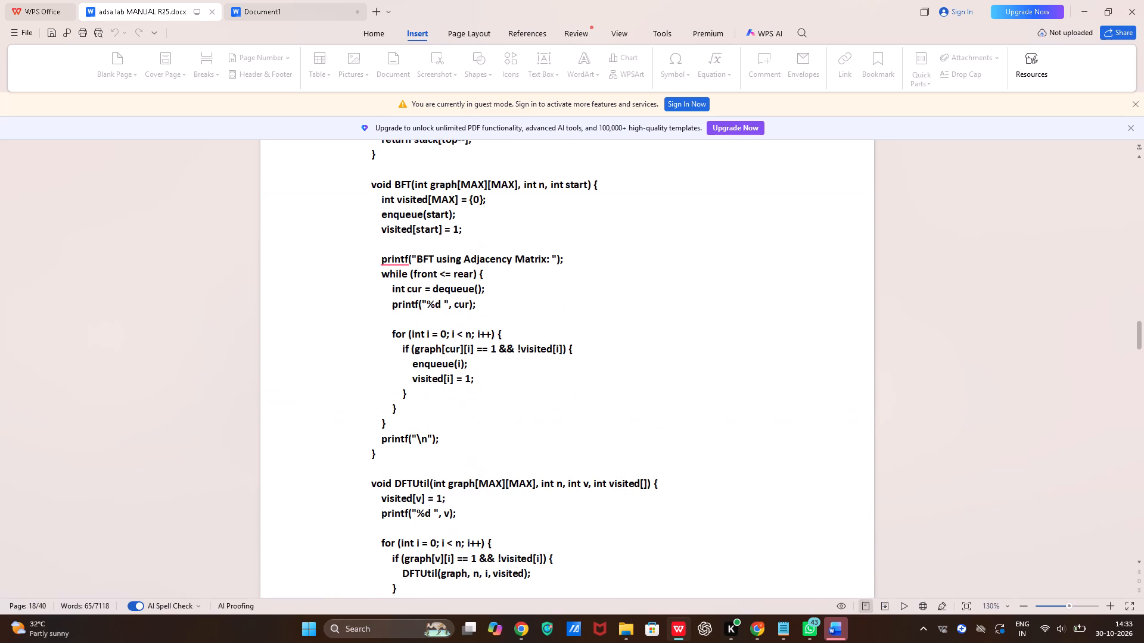
{"action": "left_click_drag", "start_coordinate": [428, 340], "coordinate": [438, 389]}
{"action": "scroll", "coordinate": [428, 340], "scroll_direction": "down", "scroll_amount": 19}
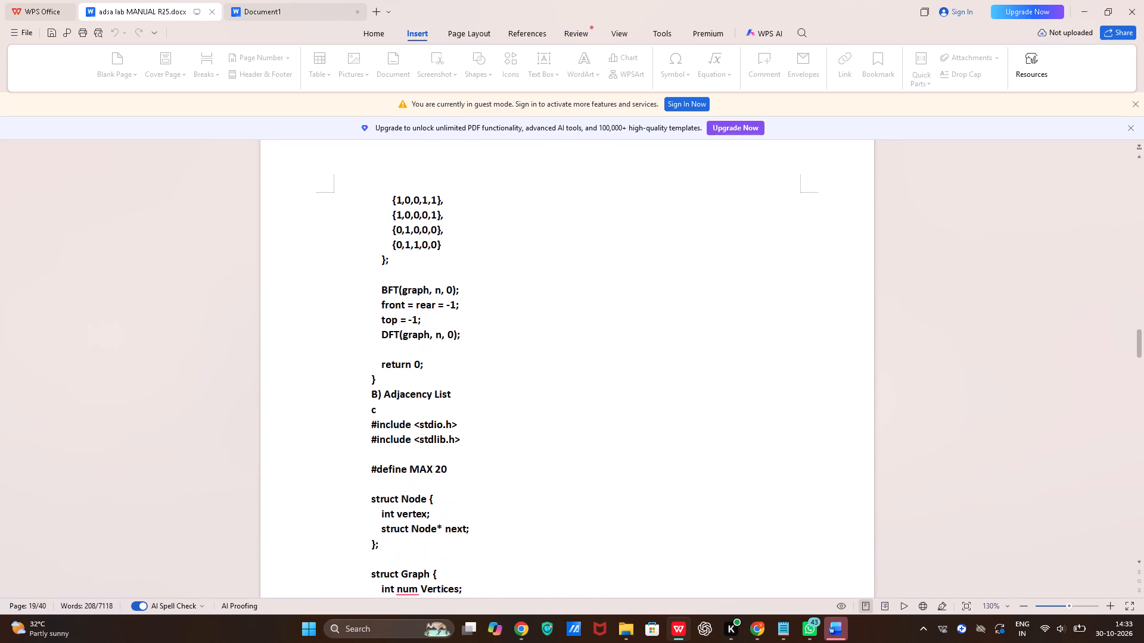
{"action": "scroll", "coordinate": [438, 389], "scroll_direction": "down", "scroll_amount": 2}
{"action": "left_click_drag", "start_coordinate": [438, 389], "coordinate": [444, 435]}
{"action": "scroll", "coordinate": [443, 429], "scroll_direction": "down", "scroll_amount": 9}
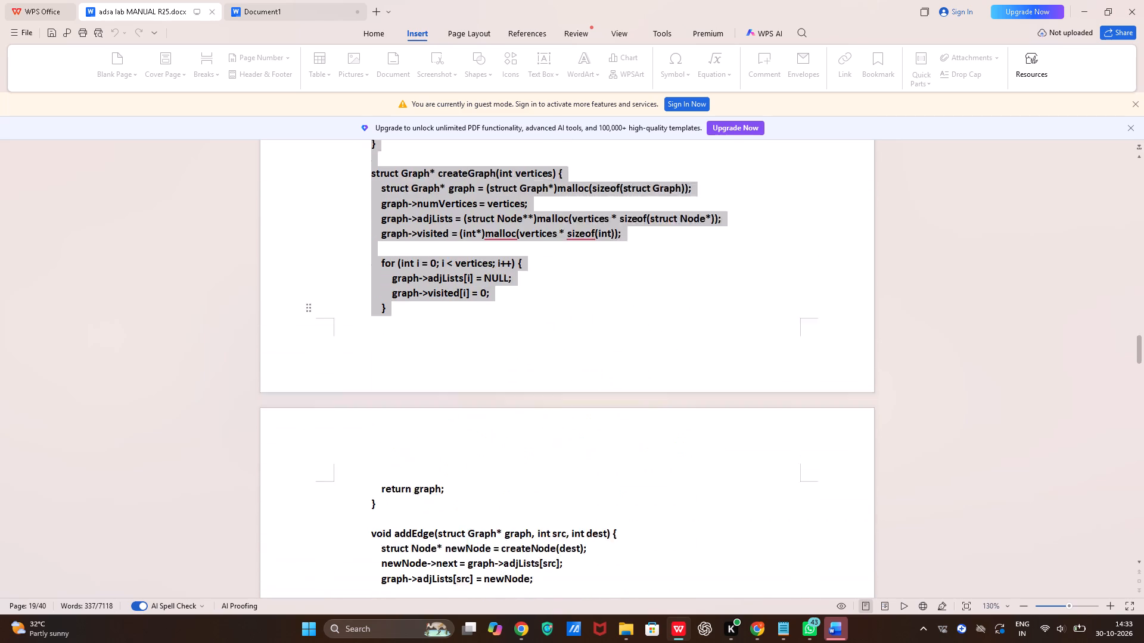
{"action": "scroll", "coordinate": [444, 435], "scroll_direction": "down", "scroll_amount": 7}
{"action": "left_click_drag", "start_coordinate": [444, 435], "coordinate": [444, 435]}
{"action": "scroll", "coordinate": [444, 435], "scroll_direction": "down", "scroll_amount": 3}
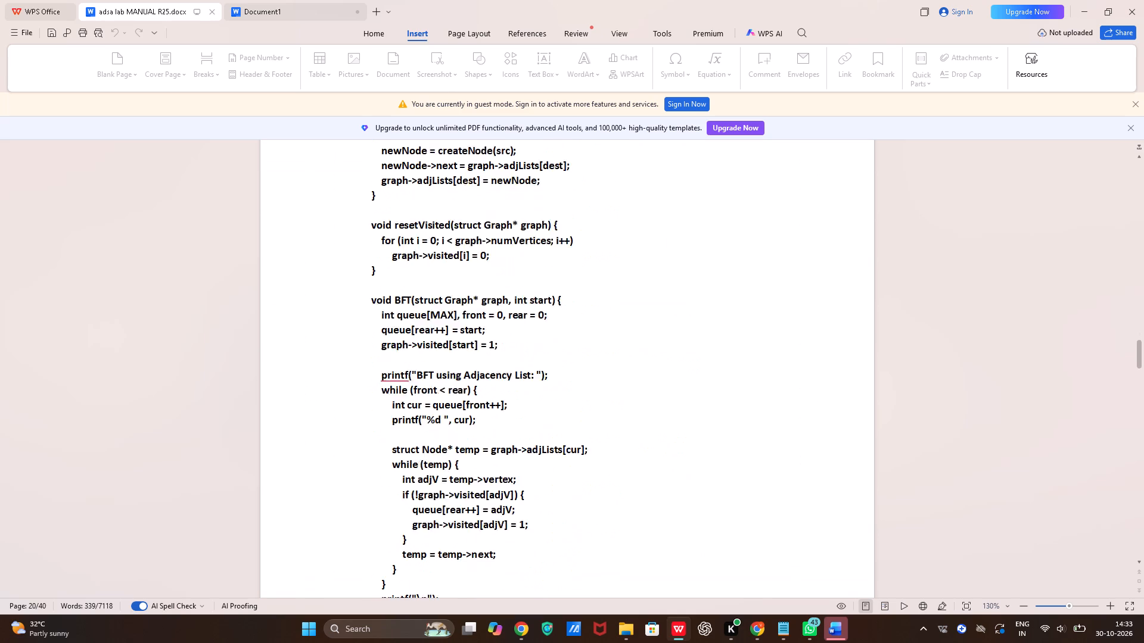
{"action": "scroll", "coordinate": [444, 435], "scroll_direction": "down", "scroll_amount": 1}
{"action": "left_click_drag", "start_coordinate": [444, 435], "coordinate": [452, 504]}
{"action": "scroll", "coordinate": [450, 488], "scroll_direction": "down", "scroll_amount": 7}
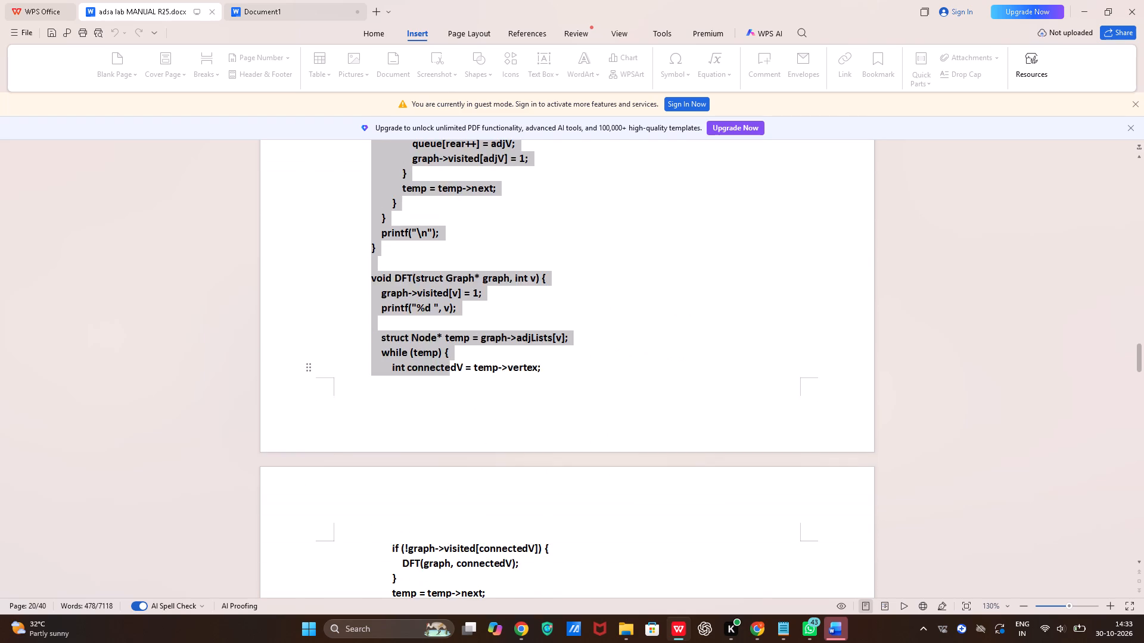
{"action": "scroll", "coordinate": [452, 504], "scroll_direction": "down", "scroll_amount": 4}
{"action": "left_click_drag", "start_coordinate": [452, 504], "coordinate": [447, 523]}
{"action": "scroll", "coordinate": [447, 515], "scroll_direction": "down", "scroll_amount": 7}
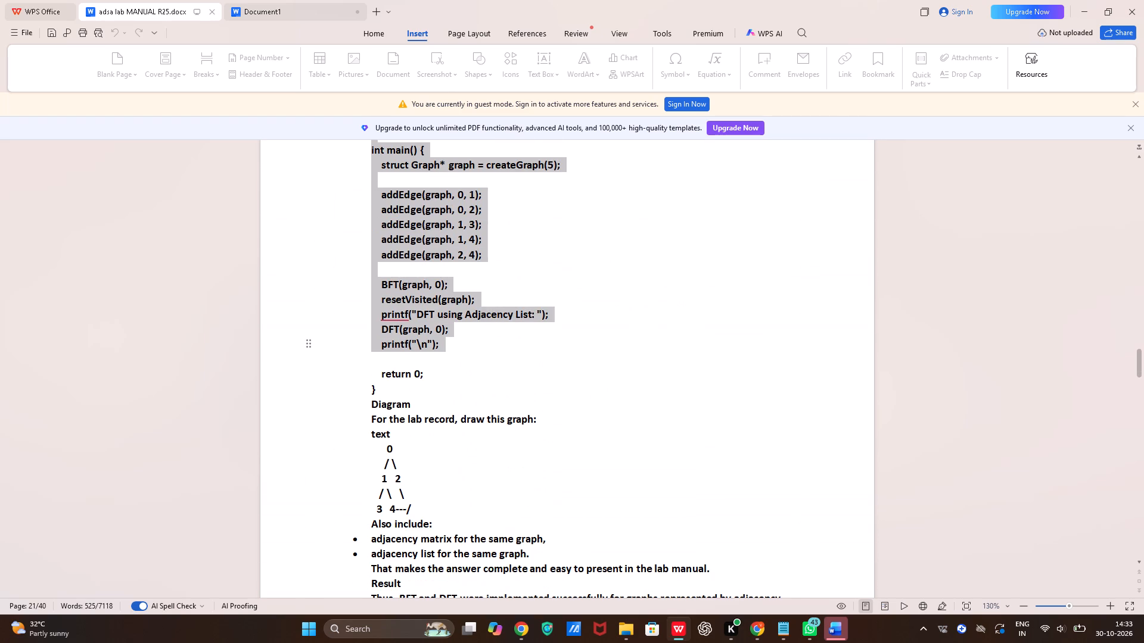
{"action": "left_click_drag", "start_coordinate": [447, 523], "coordinate": [440, 470]}
{"action": "scroll", "coordinate": [447, 523], "scroll_direction": "up", "scroll_amount": 3}
{"action": "scroll", "coordinate": [440, 470], "scroll_direction": "up", "scroll_amount": 8}
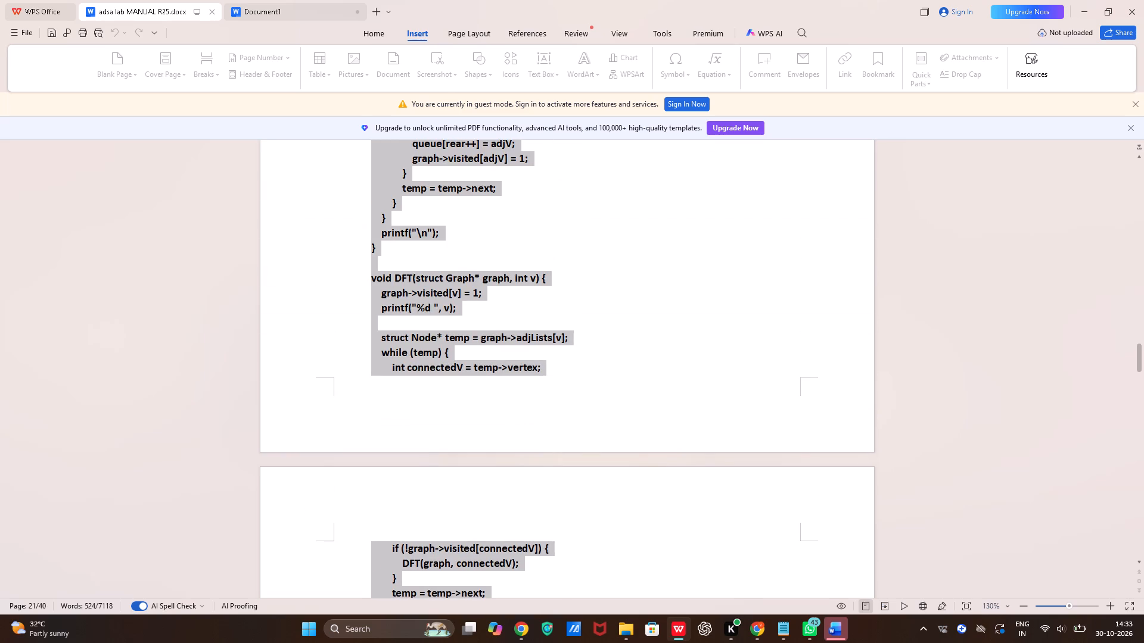
{"action": "left_click_drag", "start_coordinate": [440, 470], "coordinate": [460, 392]}
{"action": "scroll", "coordinate": [459, 392], "scroll_direction": "down", "scroll_amount": 5}
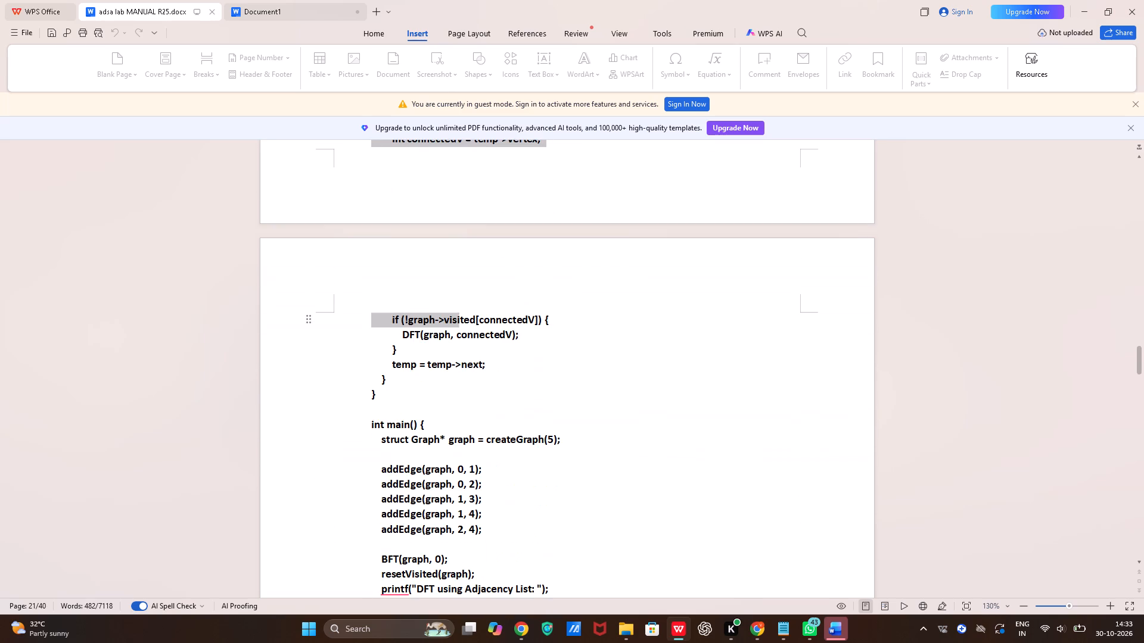
{"action": "left_click_drag", "start_coordinate": [460, 392], "coordinate": [470, 444]}
{"action": "scroll", "coordinate": [470, 431], "scroll_direction": "down", "scroll_amount": 4}
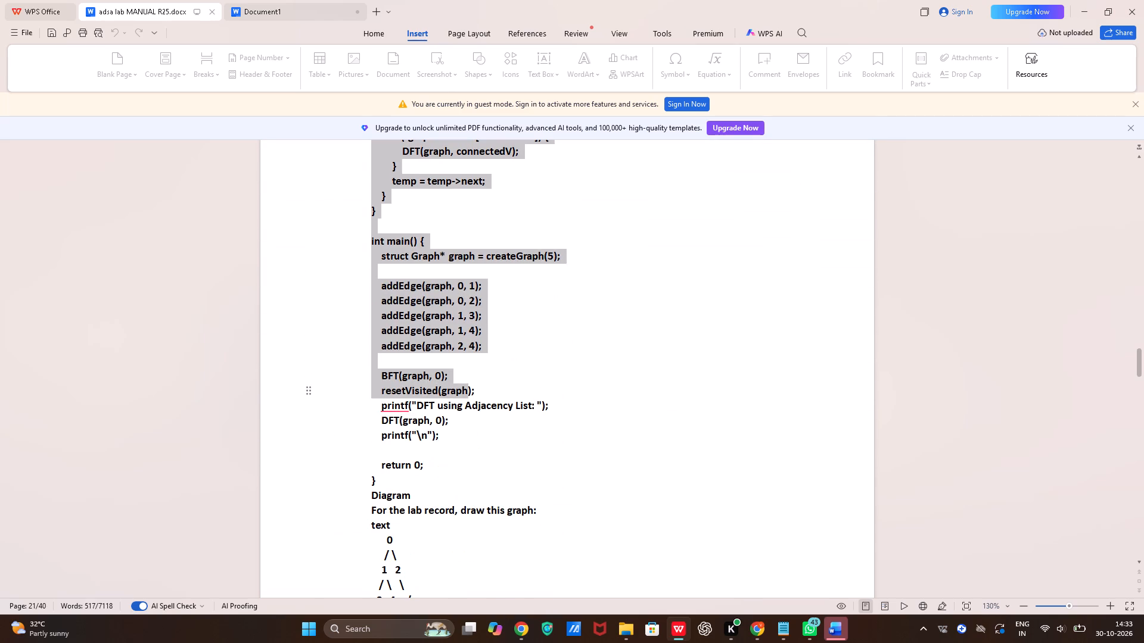
{"action": "left_click_drag", "start_coordinate": [470, 444], "coordinate": [470, 480]}
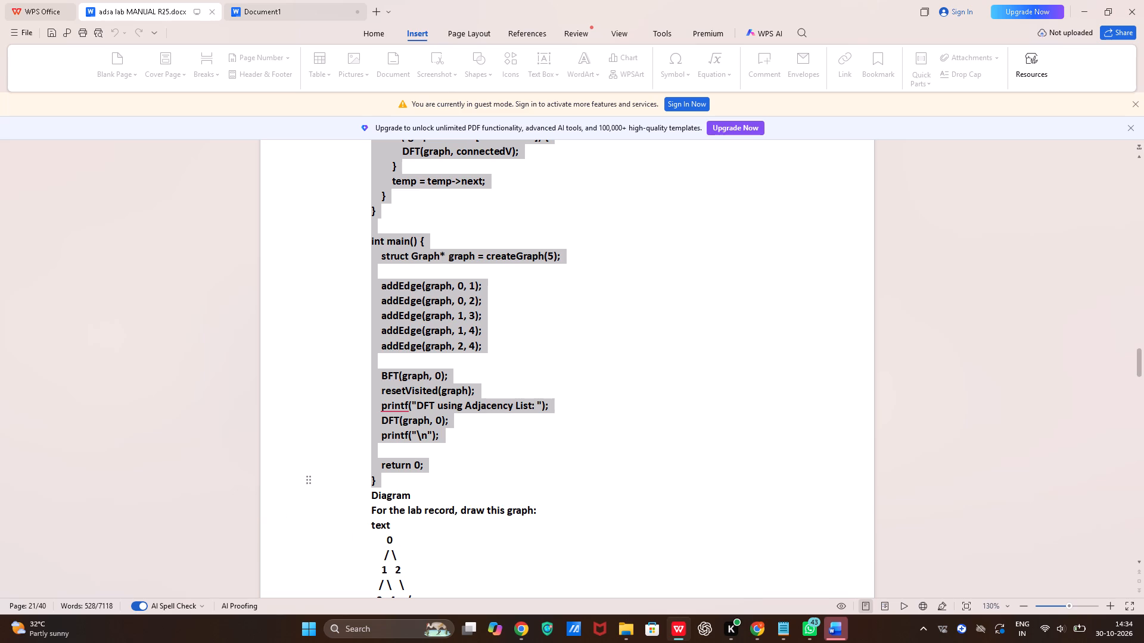
{"action": "key", "text": "ctrl+c"}
{"action": "left_click", "coordinate": [466, 460]}
{"action": "scroll", "coordinate": [466, 459], "scroll_direction": "down", "scroll_amount": 6}
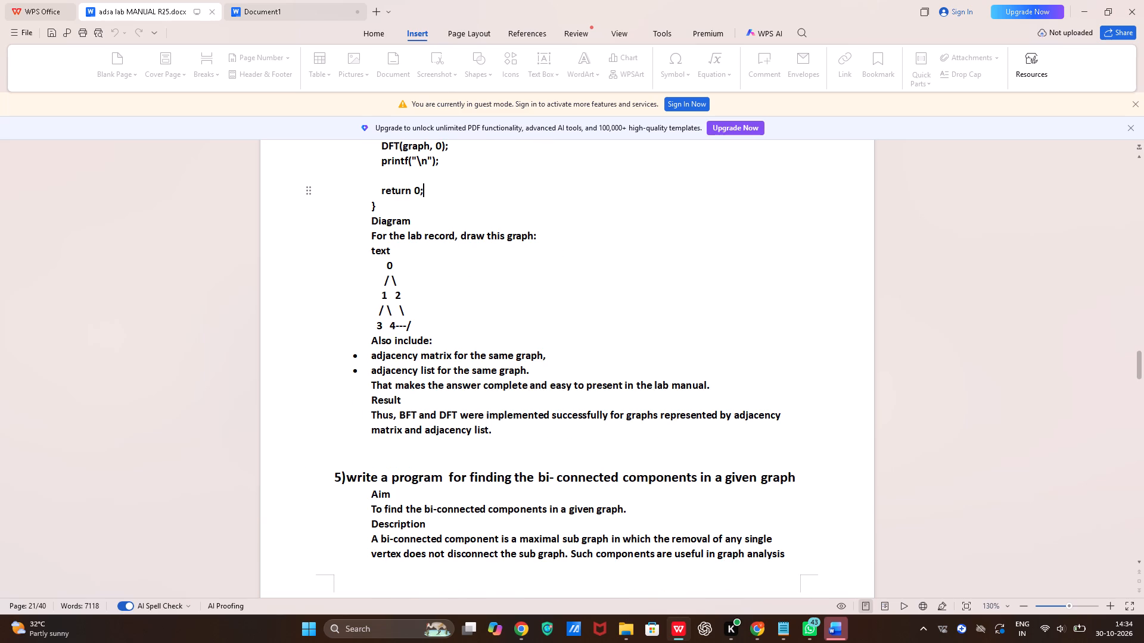
{"action": "scroll", "coordinate": [446, 430], "scroll_direction": "up", "scroll_amount": 1}
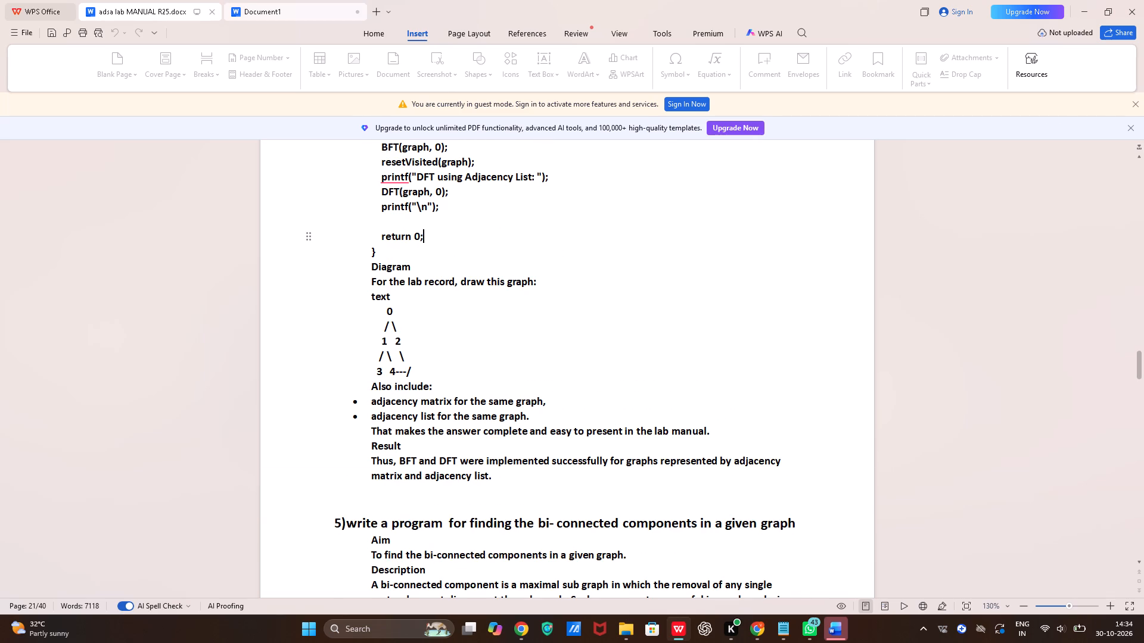
{"action": "left_click", "coordinate": [276, 0]}
{"action": "key", "text": "ctrl+v"}
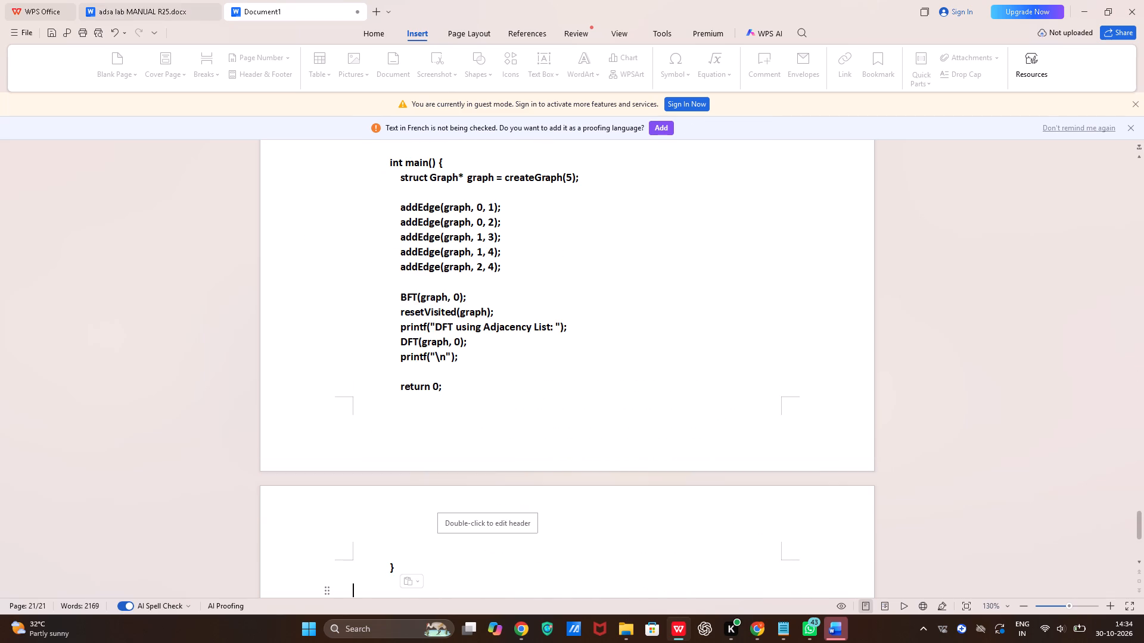
Delete the lone closing brace at the top of page 21 and add it right after return 0; on page 20.
{"action": "scroll", "coordinate": [436, 503], "scroll_direction": "down", "scroll_amount": 4}
{"action": "left_click", "coordinate": [418, 432]}
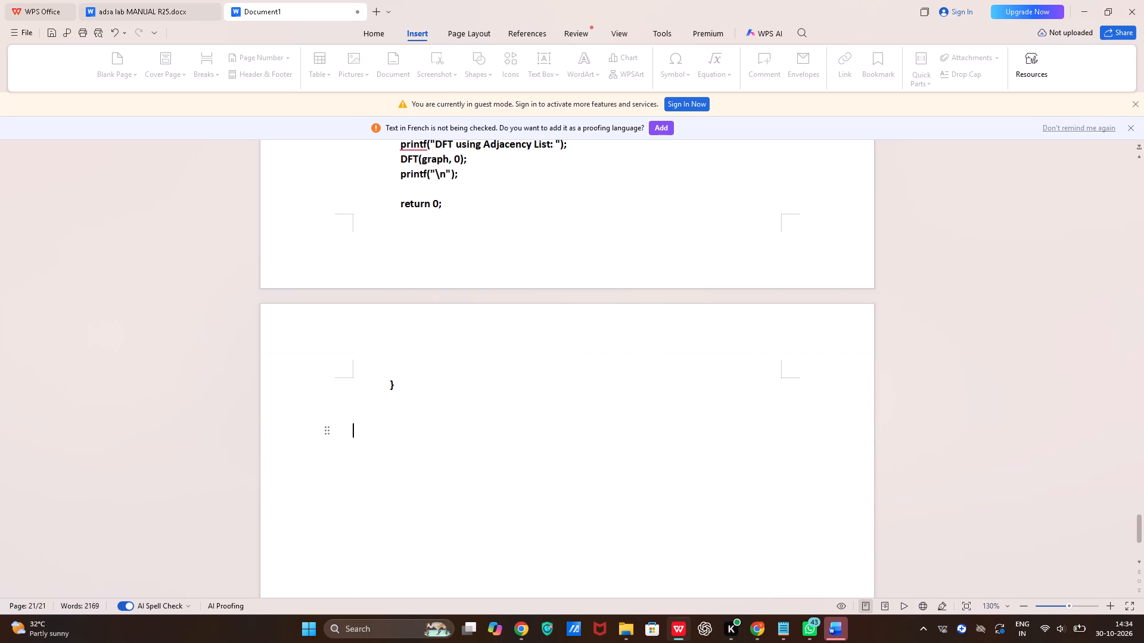
{"action": "left_click", "coordinate": [406, 384]}
{"action": "left_click_drag", "start_coordinate": [406, 385], "coordinate": [387, 382]}
{"action": "key", "text": "BackSpace"}
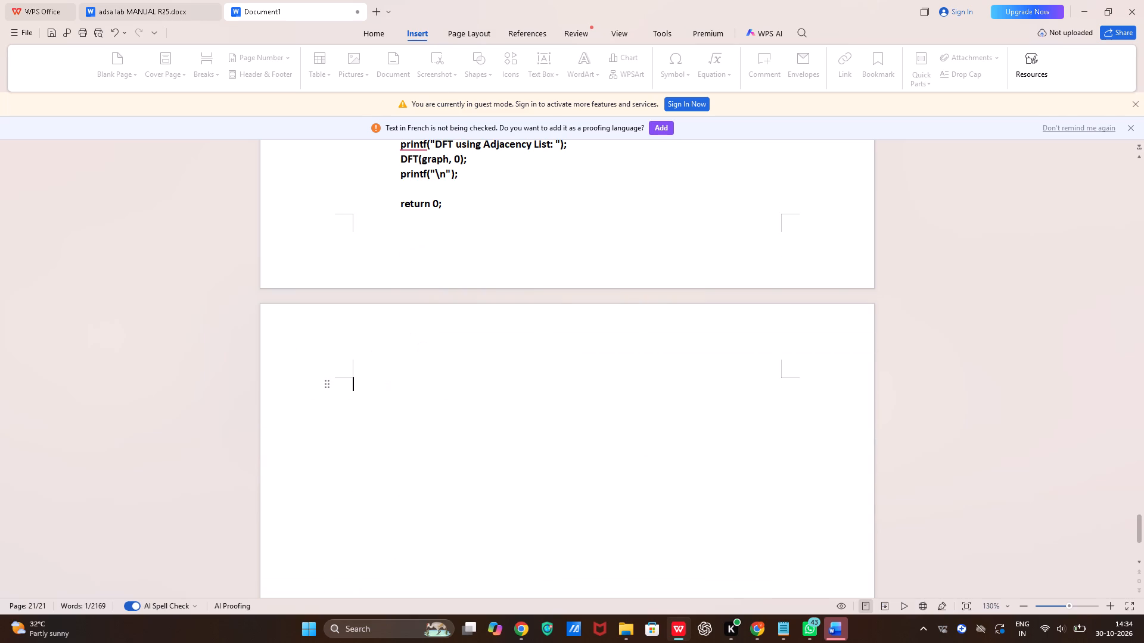
{"action": "left_click", "coordinate": [470, 207]}
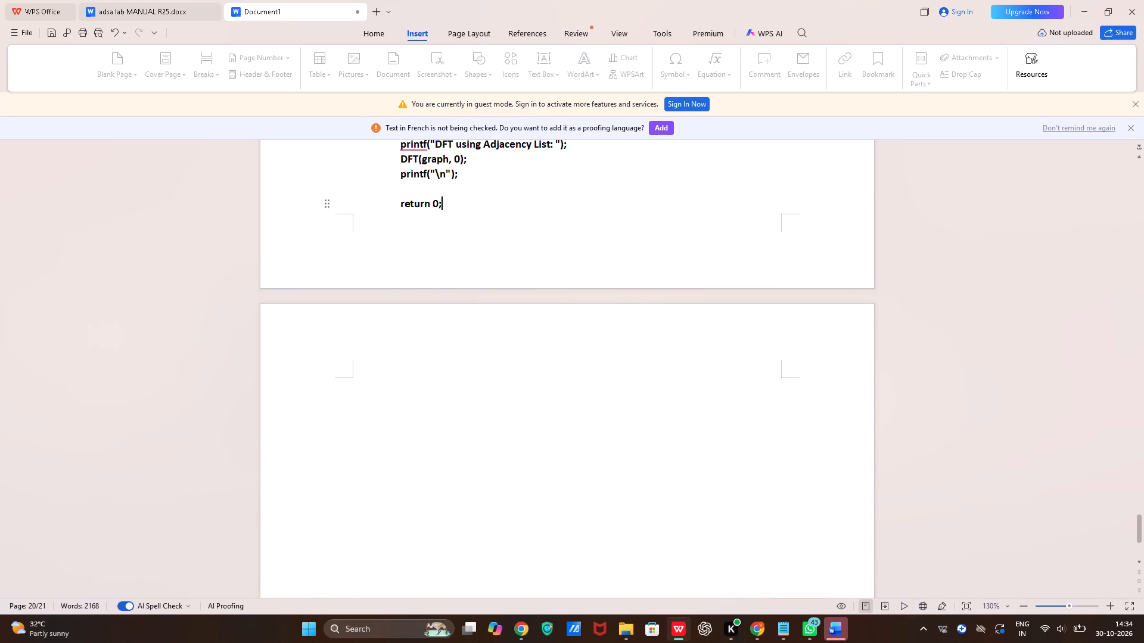
{"action": "left_click", "coordinate": [470, 207]}
{"action": "key", "text": "shift+braceright"}
In the lab manual, select the bi-connected components program code of exercise 5, starting from #include <iostream>.
{"action": "left_click", "coordinate": [130, 0]}
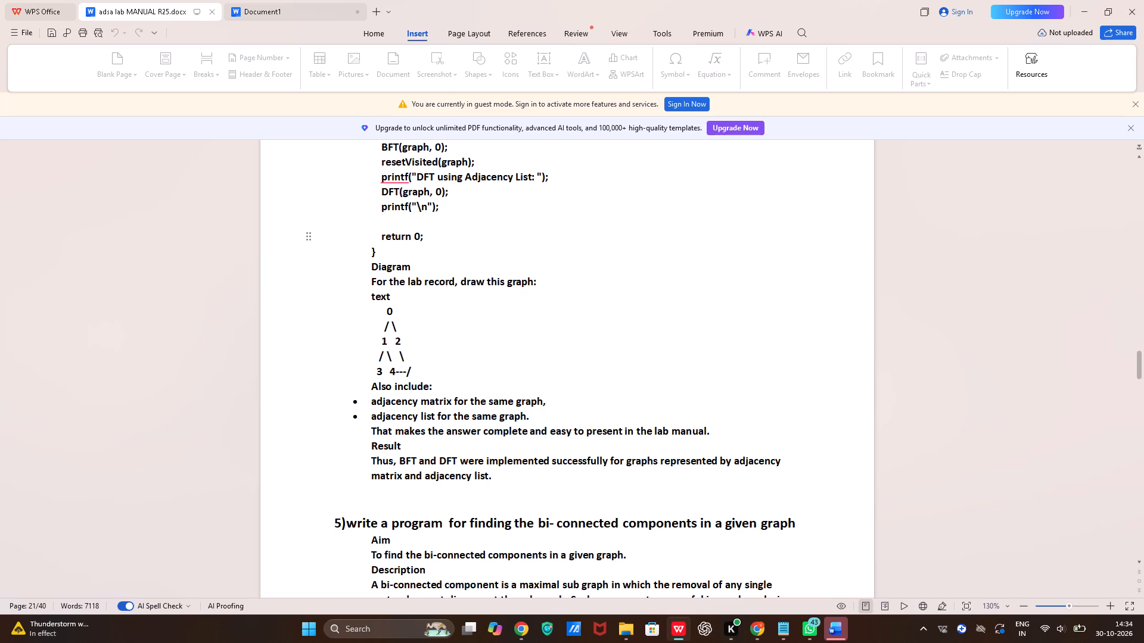
{"action": "scroll", "coordinate": [315, 345], "scroll_direction": "down", "scroll_amount": 1}
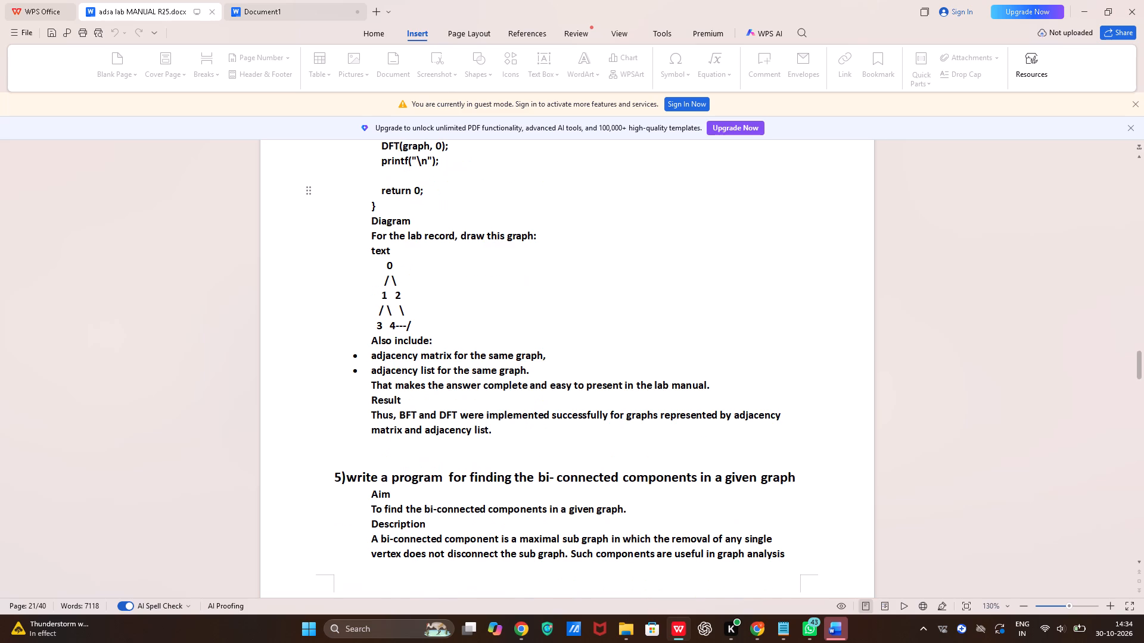
{"action": "scroll", "coordinate": [315, 345], "scroll_direction": "up", "scroll_amount": 1}
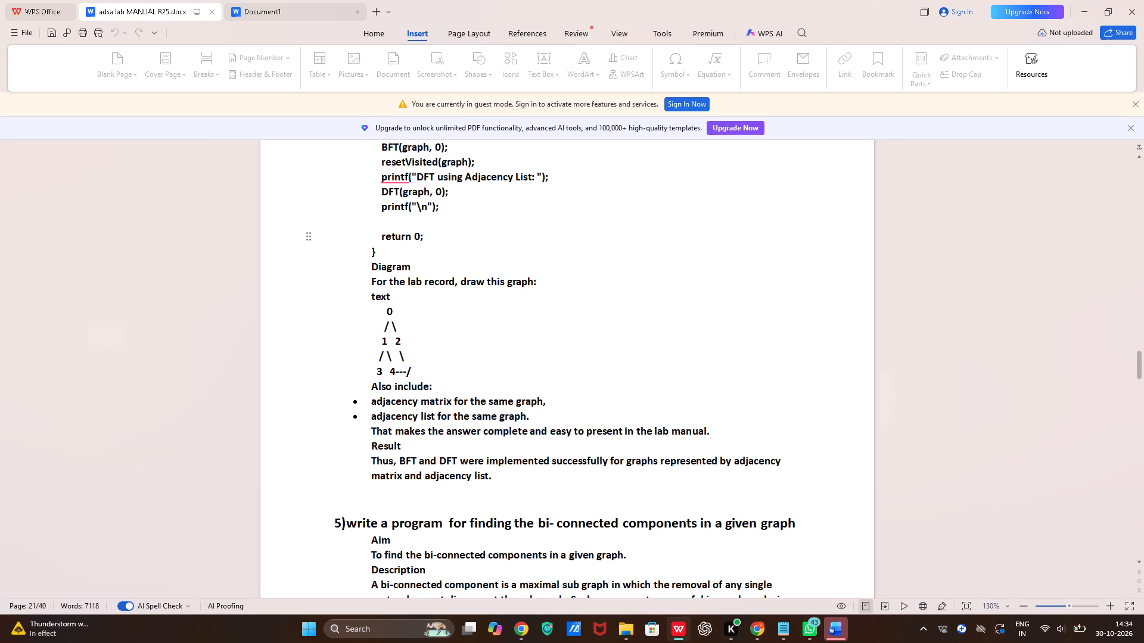
{"action": "scroll", "coordinate": [386, 385], "scroll_direction": "down", "scroll_amount": 1}
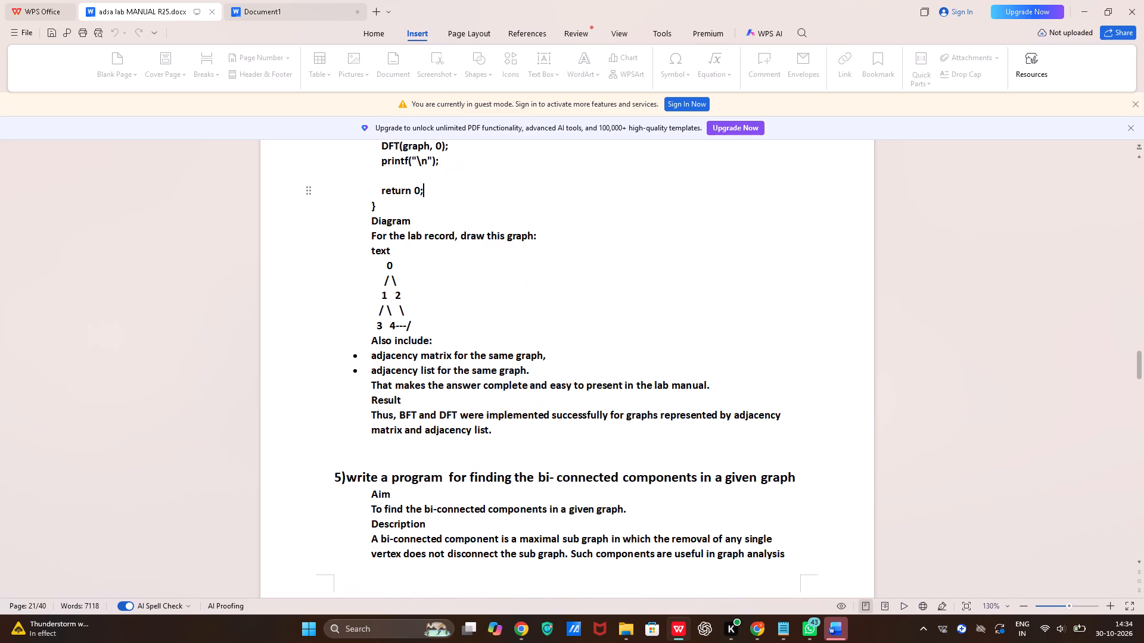
{"action": "scroll", "coordinate": [370, 381], "scroll_direction": "down", "scroll_amount": 2}
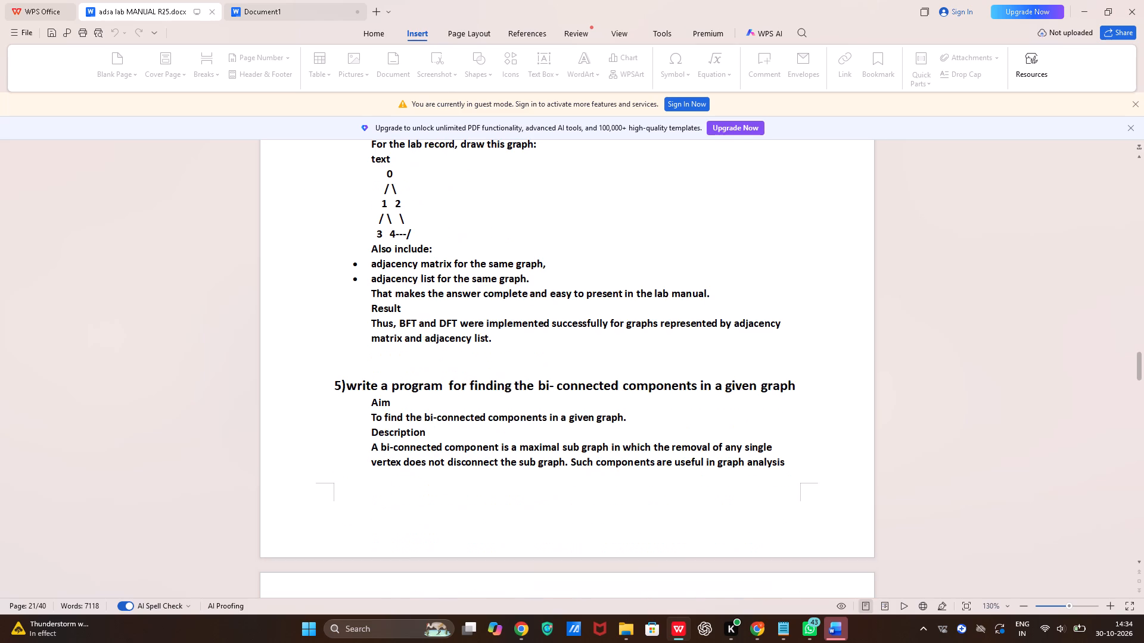
{"action": "scroll", "coordinate": [371, 384], "scroll_direction": "down", "scroll_amount": 5}
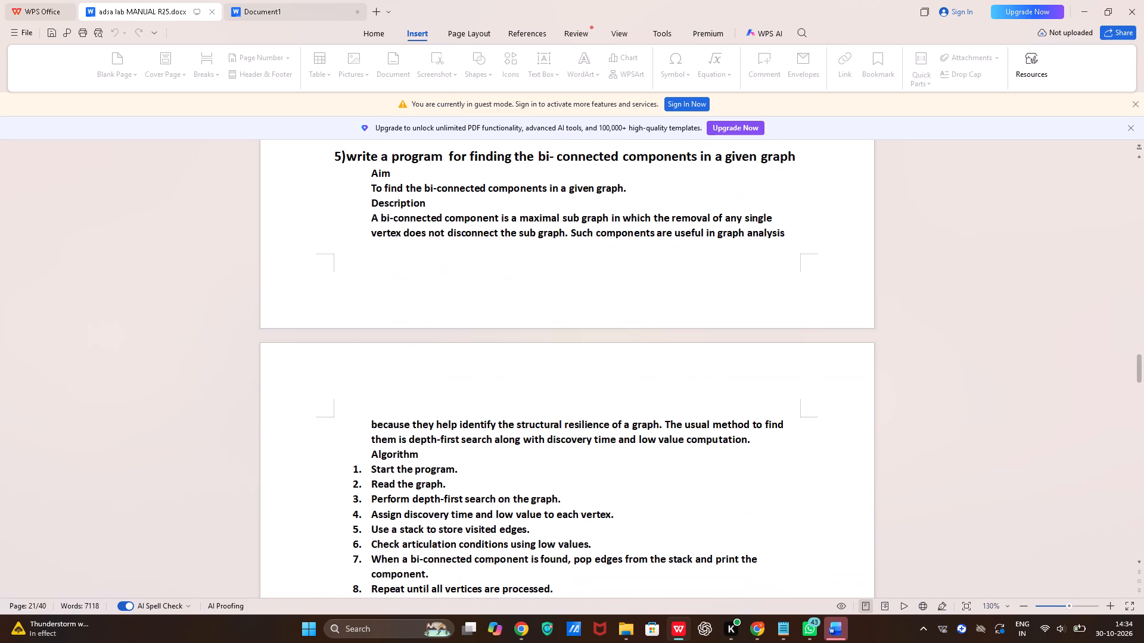
{"action": "scroll", "coordinate": [436, 302], "scroll_direction": "down", "scroll_amount": 7}
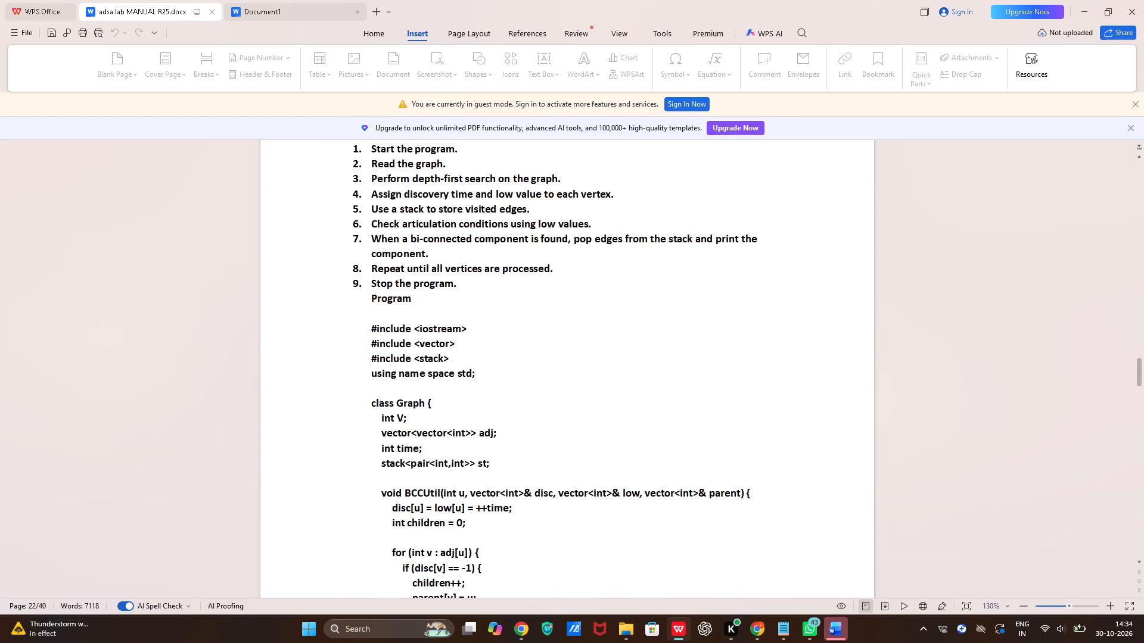
{"action": "left_click_drag", "start_coordinate": [368, 327], "coordinate": [465, 404]}
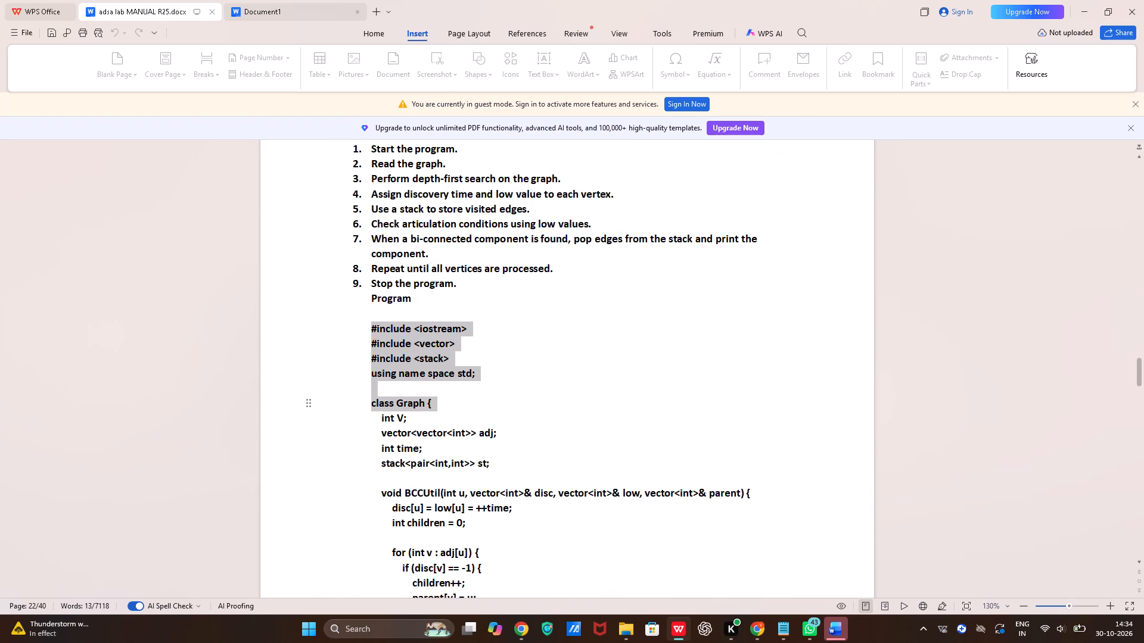
Select the bi-connected components program code from #include <iostream> through the class Graph { line.
{"action": "left_click_drag", "start_coordinate": [465, 404], "coordinate": [467, 407]}
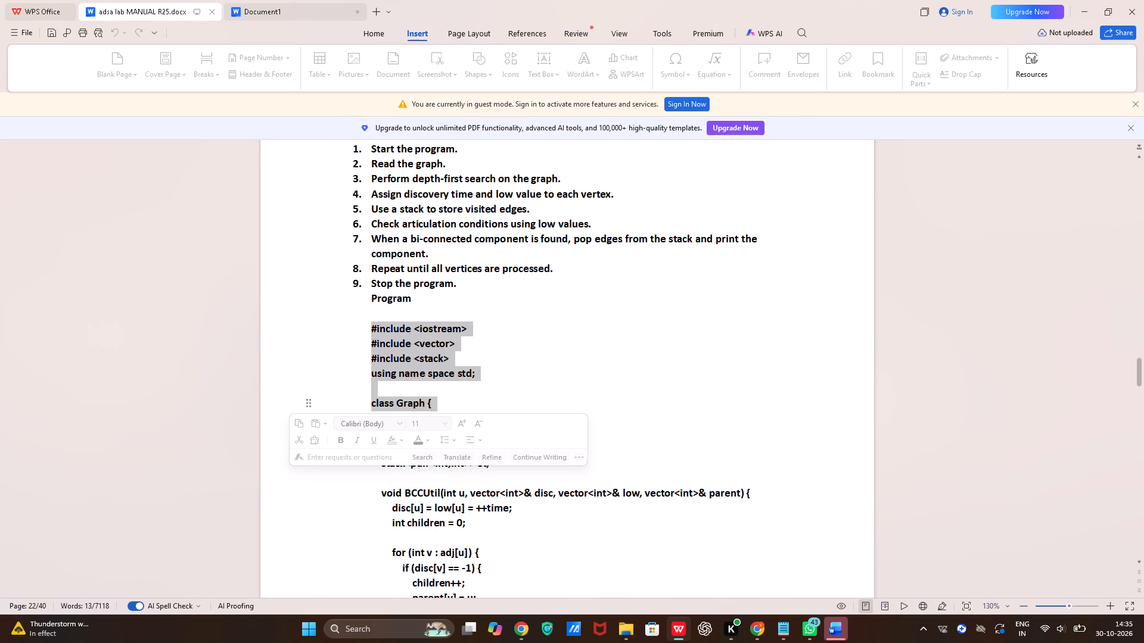
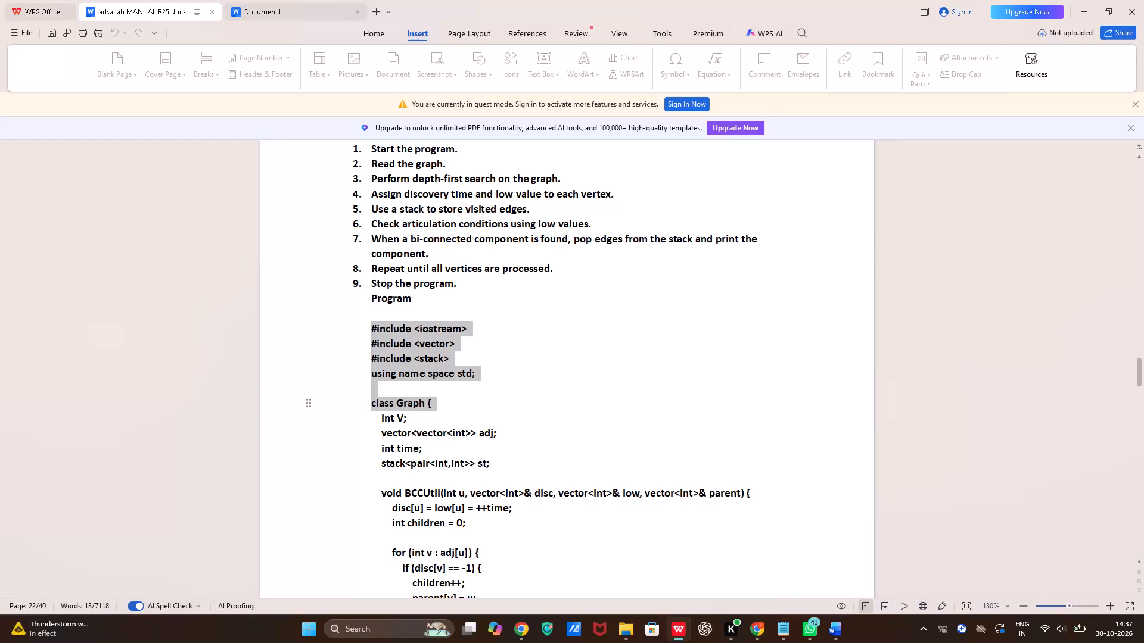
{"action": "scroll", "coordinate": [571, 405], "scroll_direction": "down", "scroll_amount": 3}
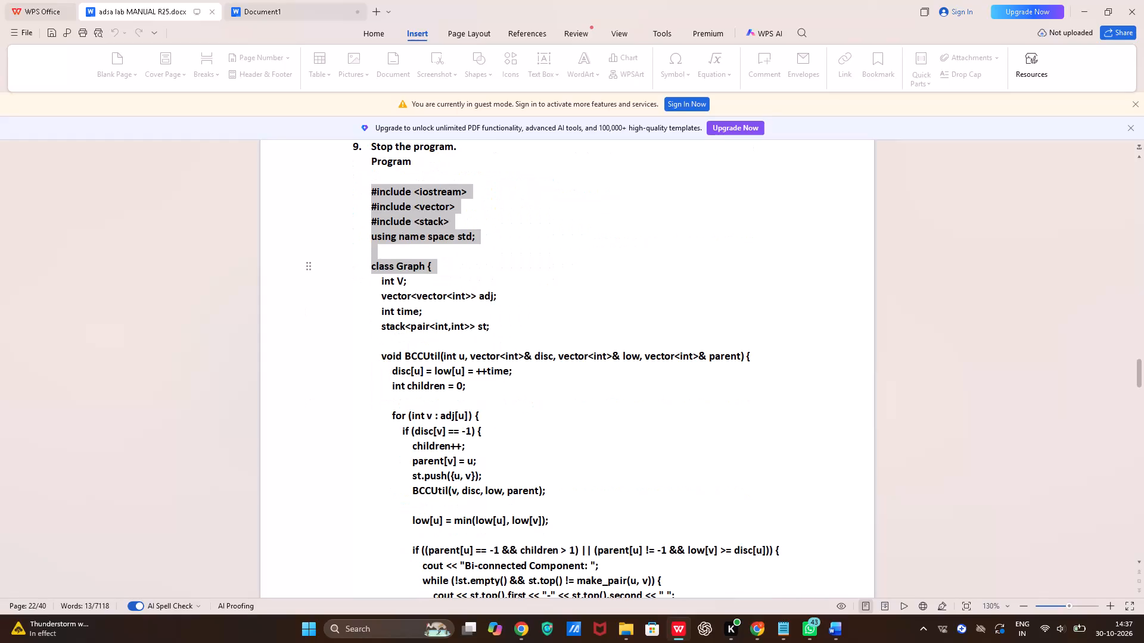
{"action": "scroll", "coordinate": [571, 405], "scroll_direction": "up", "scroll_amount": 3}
In Document1, add the label OUTPUT: on a new line after the DFT program's closing return 0;} and start an empty line below it.
{"action": "left_click", "coordinate": [297, 2]}
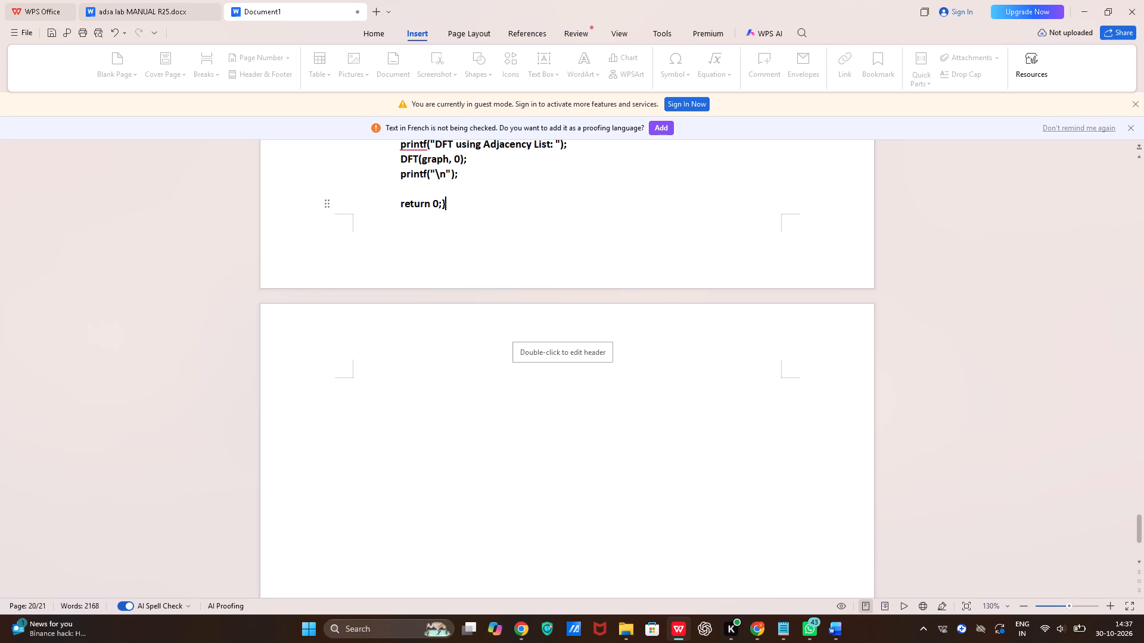
{"action": "key", "text": "Return"}
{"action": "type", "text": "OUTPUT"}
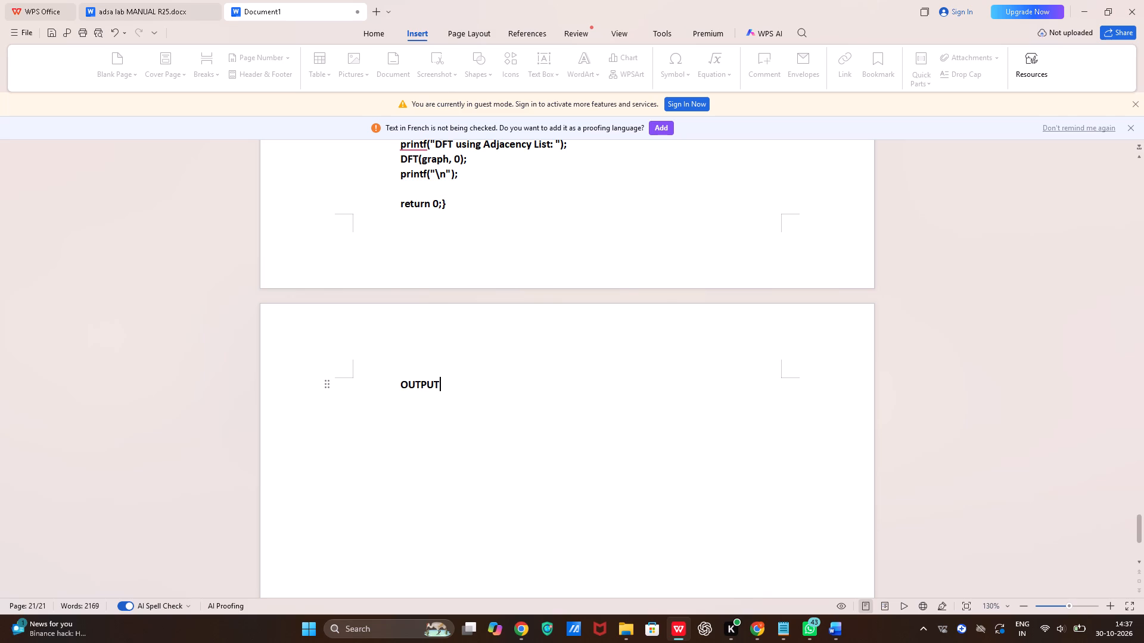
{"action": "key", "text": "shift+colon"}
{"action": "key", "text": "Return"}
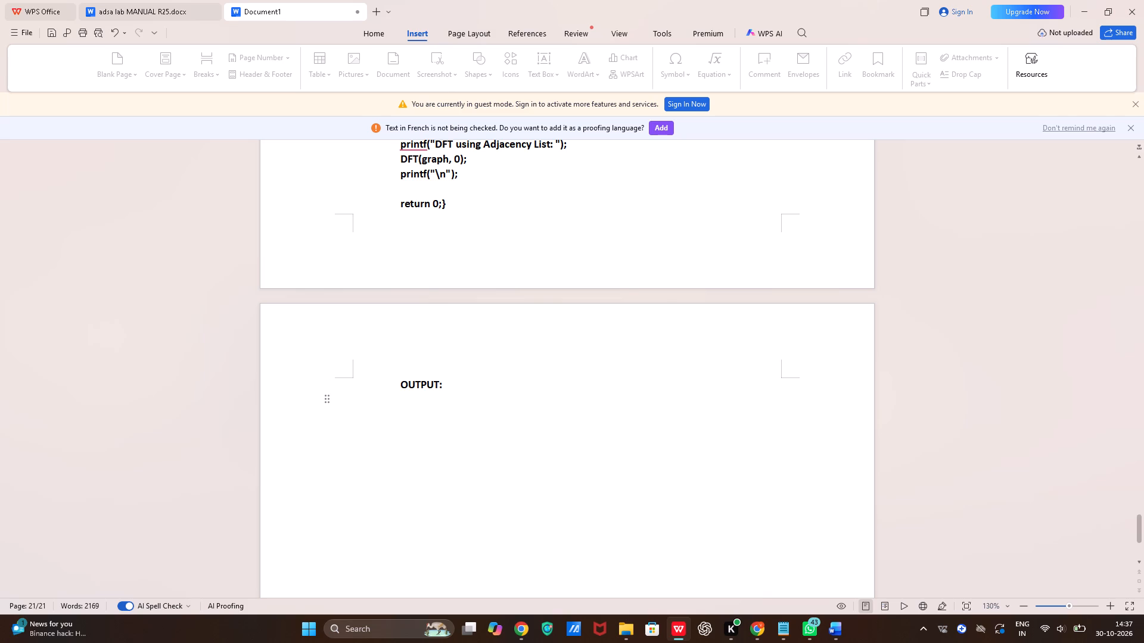
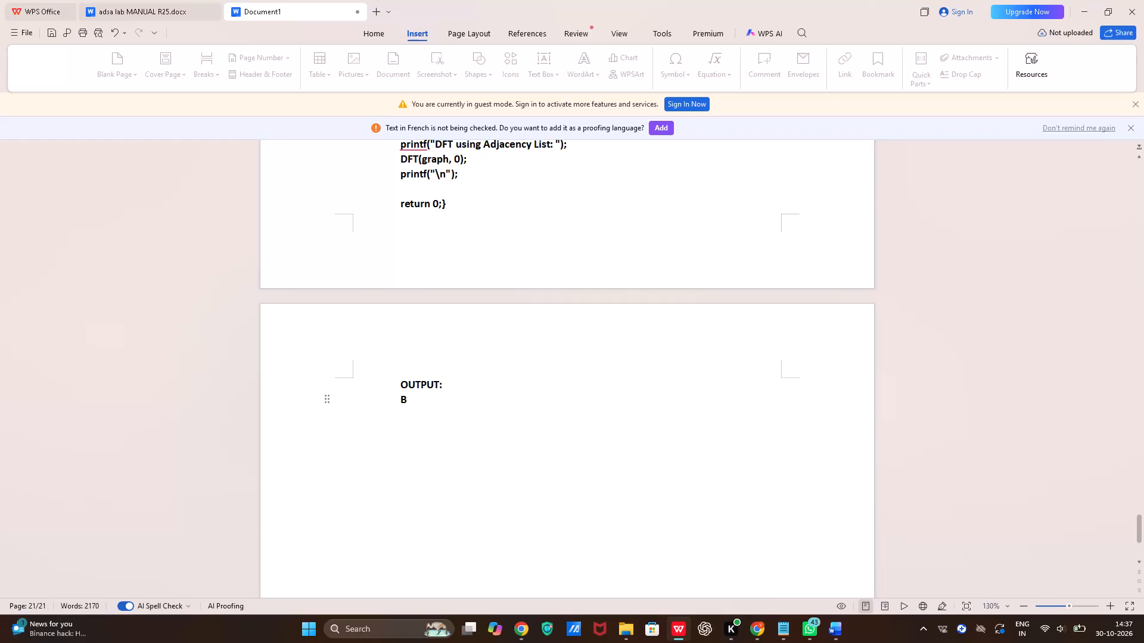
Complete the line under the OUTPUT heading on page 21 so it reads "Breadth First Search Traversal :".
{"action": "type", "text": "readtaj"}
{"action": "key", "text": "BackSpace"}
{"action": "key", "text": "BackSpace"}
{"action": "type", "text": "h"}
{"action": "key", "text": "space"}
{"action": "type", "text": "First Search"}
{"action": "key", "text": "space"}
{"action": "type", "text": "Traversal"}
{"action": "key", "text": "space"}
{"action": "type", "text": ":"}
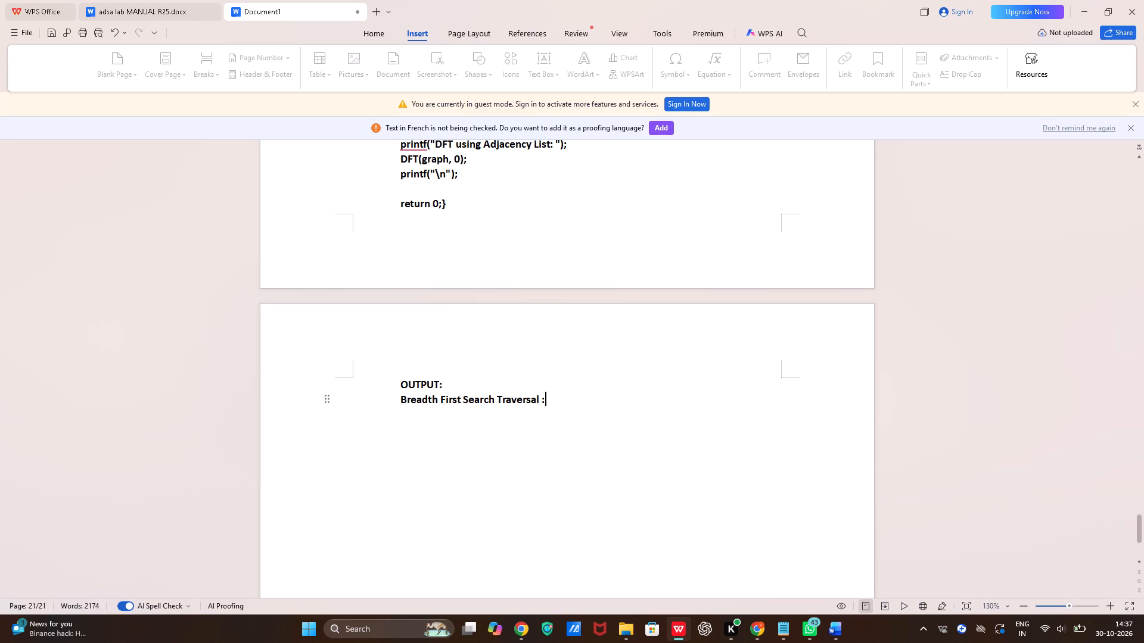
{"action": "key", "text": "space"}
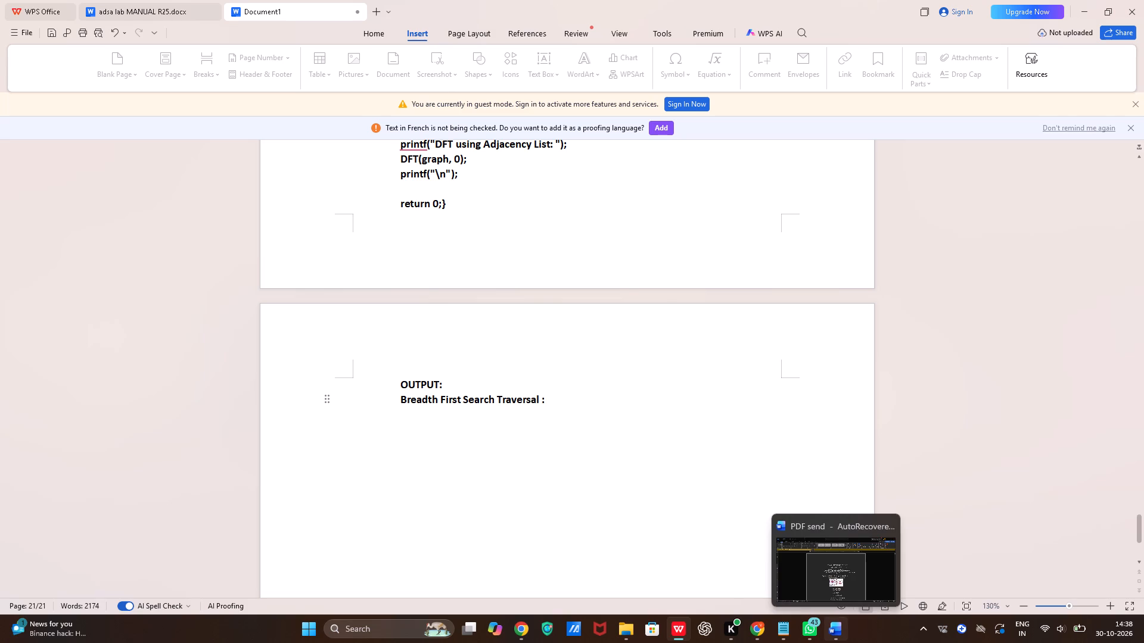
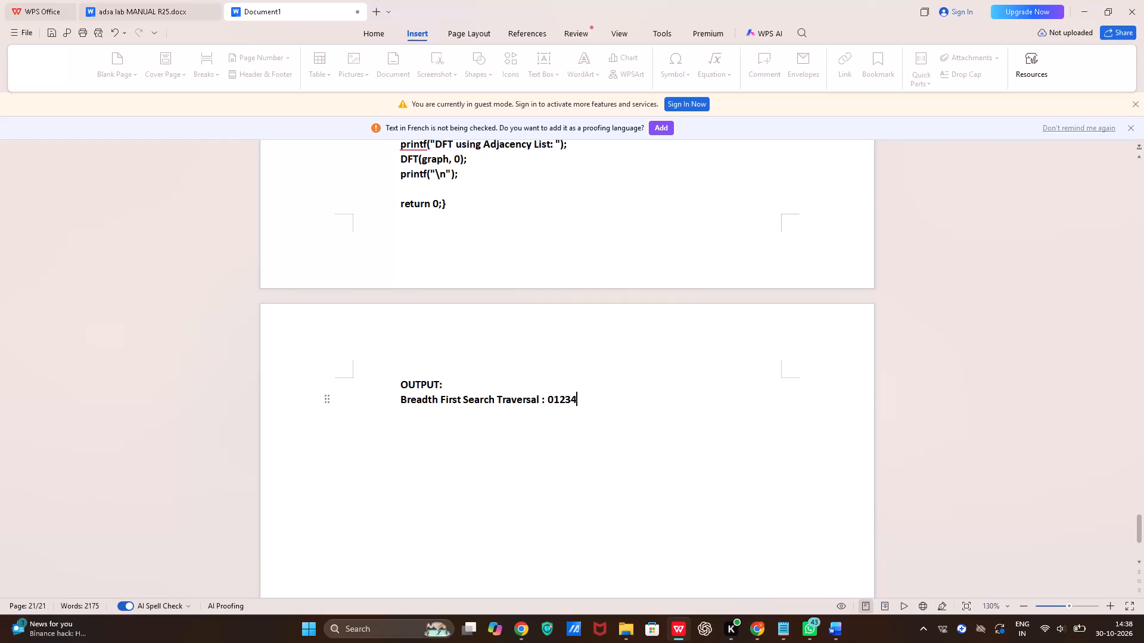
Add the line "Depth First Search Traversal : " below the Breadth First Search Traversal line under OUTPUT on page 21.
{"action": "key", "text": "backslash"}
{"action": "key", "text": "Return"}
{"action": "key", "text": "shift+e"}
{"action": "key", "text": "shift+BackSpace"}
{"action": "type", "text": "Depth First Seac"}
{"action": "key", "text": "BackSpace"}
{"action": "type", "text": "rch Traversal :"}
{"action": "key", "text": "space"}
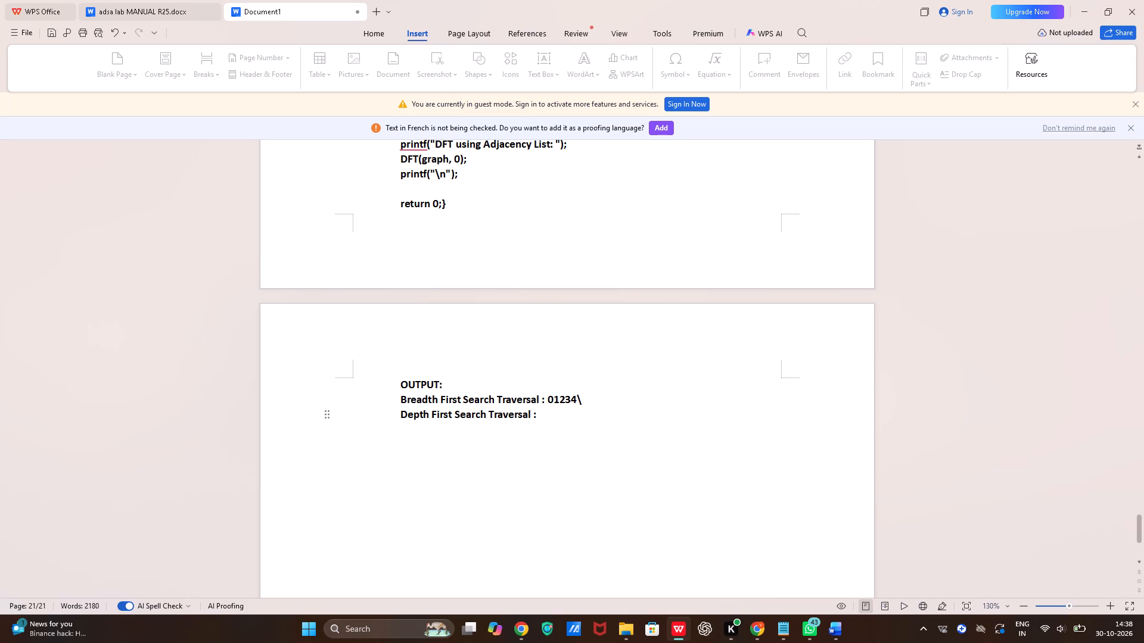
Delete the stray backslash after 01234 in the Breadth First Search Traversal line.
{"action": "left_click", "coordinate": [613, 399]}
{"action": "key", "text": "BackSpace"}
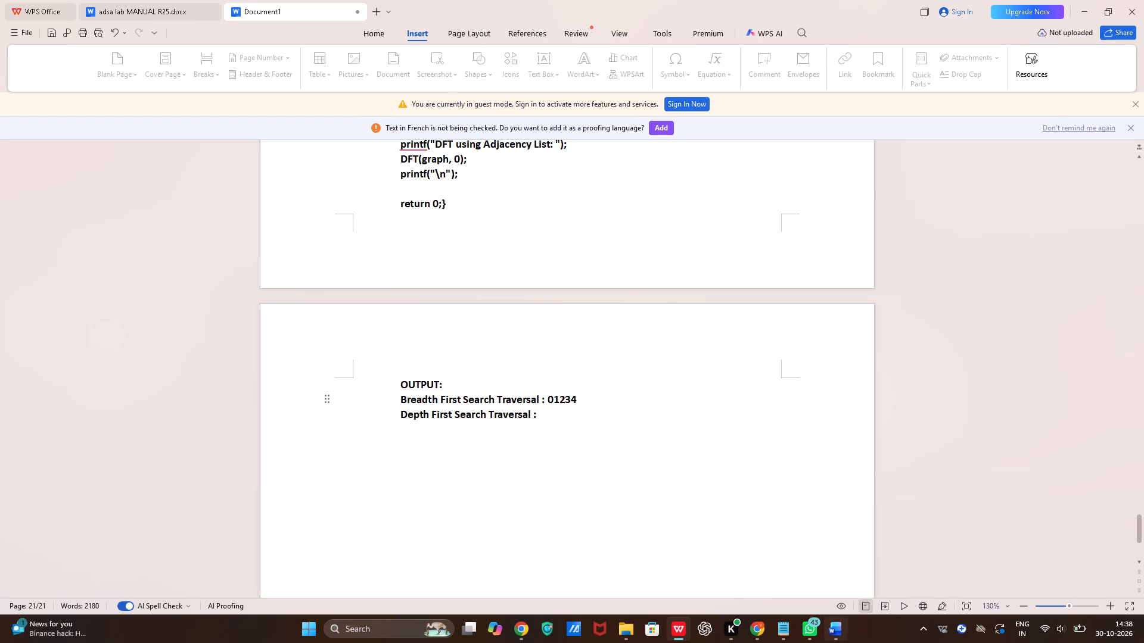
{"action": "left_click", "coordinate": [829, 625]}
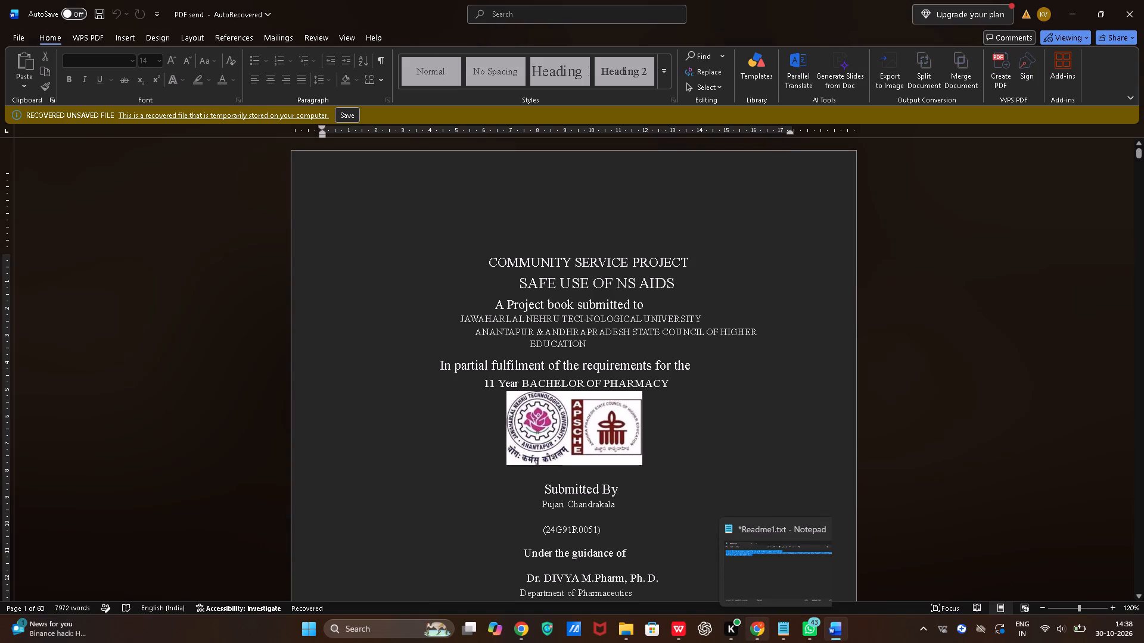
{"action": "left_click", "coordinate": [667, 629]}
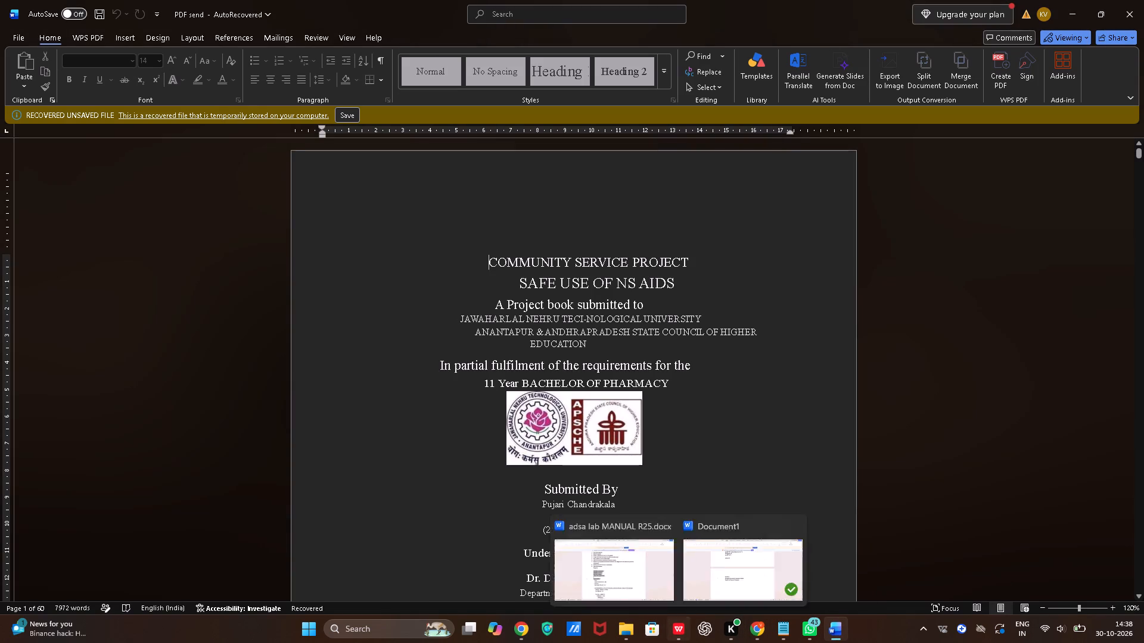
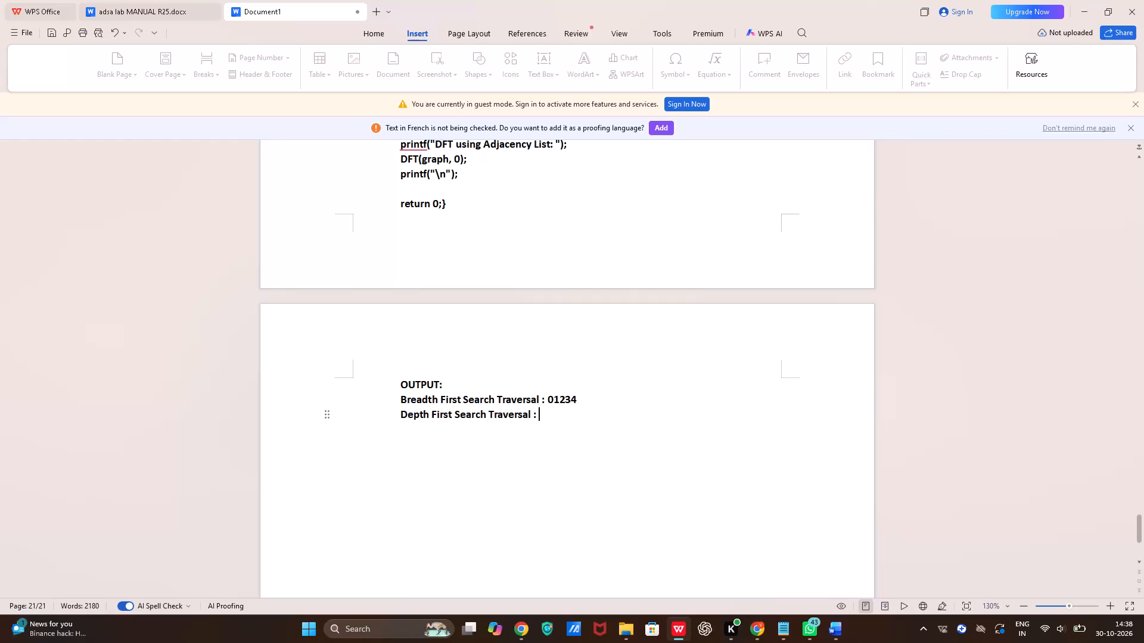
Enter 01324 as the traversal order at the end of the Depth First Search Traversal line under OUTPUT.
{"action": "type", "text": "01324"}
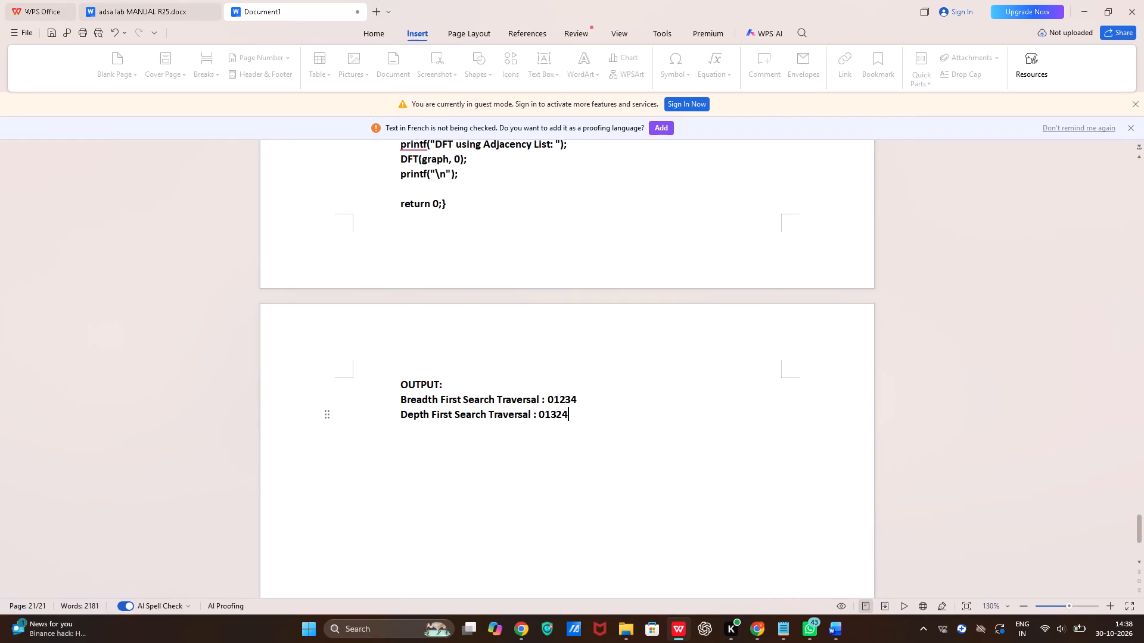
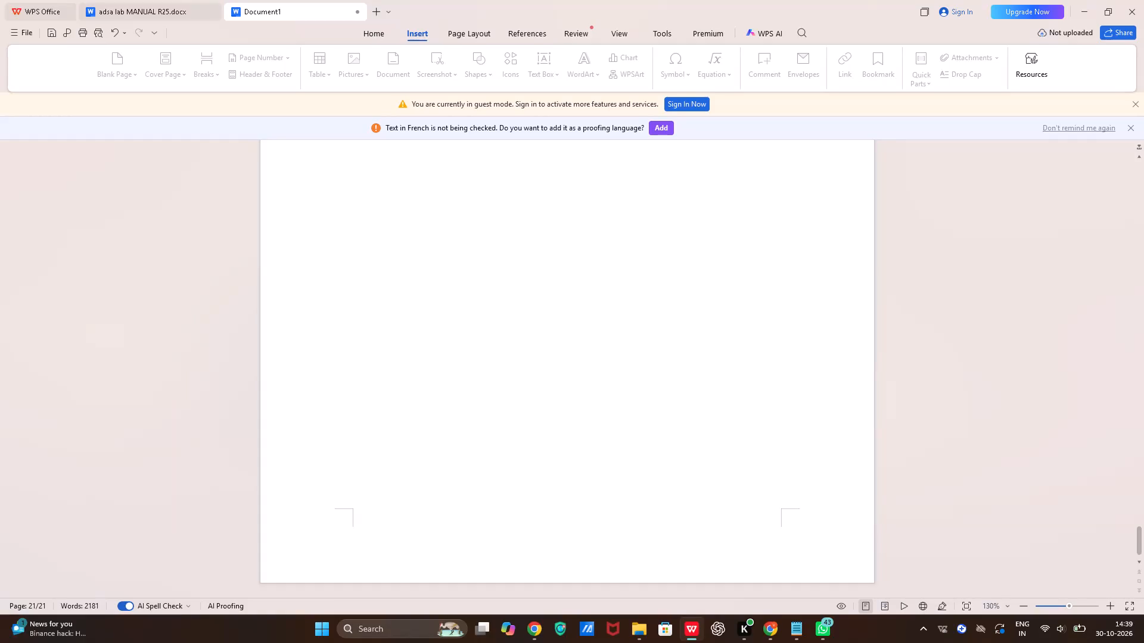
Insert a run of blank lines below the OUTPUT text on page 21 to fill the page's empty space, removing the surplus lines.
{"action": "scroll", "coordinate": [507, 464], "scroll_direction": "down", "scroll_amount": 3}
{"action": "key", "text": "Return"}
{"action": "key", "text": "Return"}
{"action": "key", "text": "Return"}
{"action": "key", "text": "Return"}
{"action": "key", "text": "Return"}
{"action": "key", "text": "Return"}
{"action": "key", "text": "Return"}
{"action": "key", "text": "Return"}
{"action": "key", "text": "Return"}
{"action": "key", "text": "Return"}
{"action": "key", "text": "Return"}
{"action": "key", "text": "Return"}
{"action": "key", "text": "Return"}
{"action": "key", "text": "Return"}
{"action": "key", "text": "Return"}
{"action": "key", "text": "Return"}
{"action": "key", "text": "Return"}
{"action": "key", "text": "Return"}
{"action": "key", "text": "Return"}
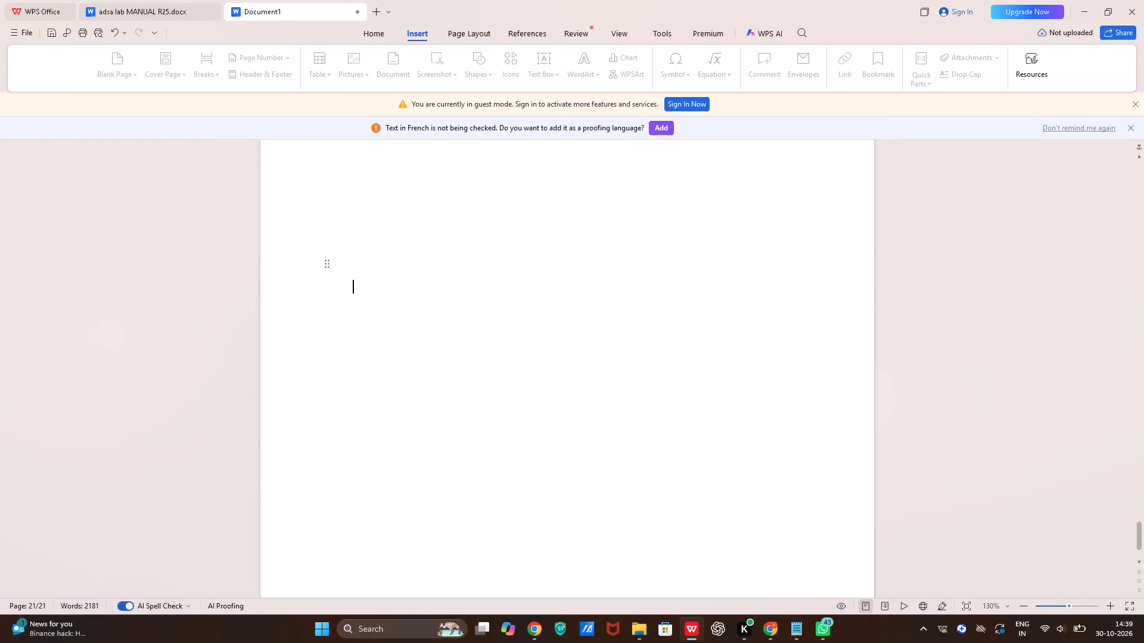
{"action": "key", "text": "Return"}
{"action": "key", "text": "Return"}
{"action": "key", "text": "Return"}
{"action": "key", "text": "Return"}
{"action": "key", "text": "Return"}
{"action": "key", "text": "Return"}
{"action": "key", "text": "Return"}
{"action": "key", "text": "Return"}
{"action": "key", "text": "Return"}
{"action": "key", "text": "Return"}
{"action": "key", "text": "BackSpace"}
{"action": "key", "text": "BackSpace"}
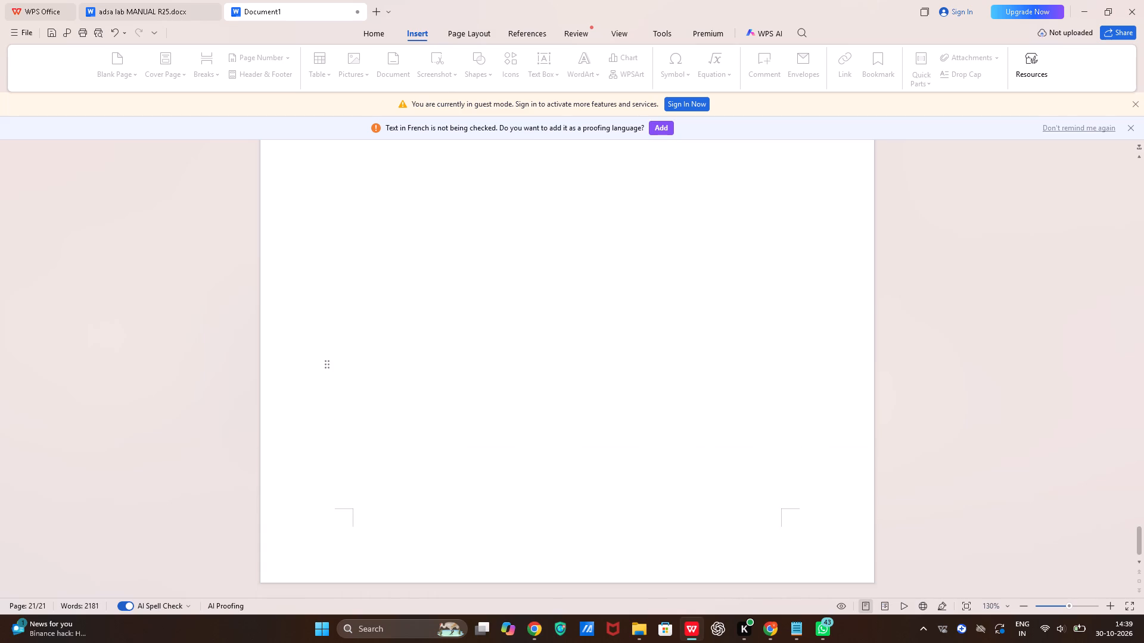
Add a blank line at the end of page 21 so the insertion point moves to new page 22.
{"action": "key", "text": "Return"}
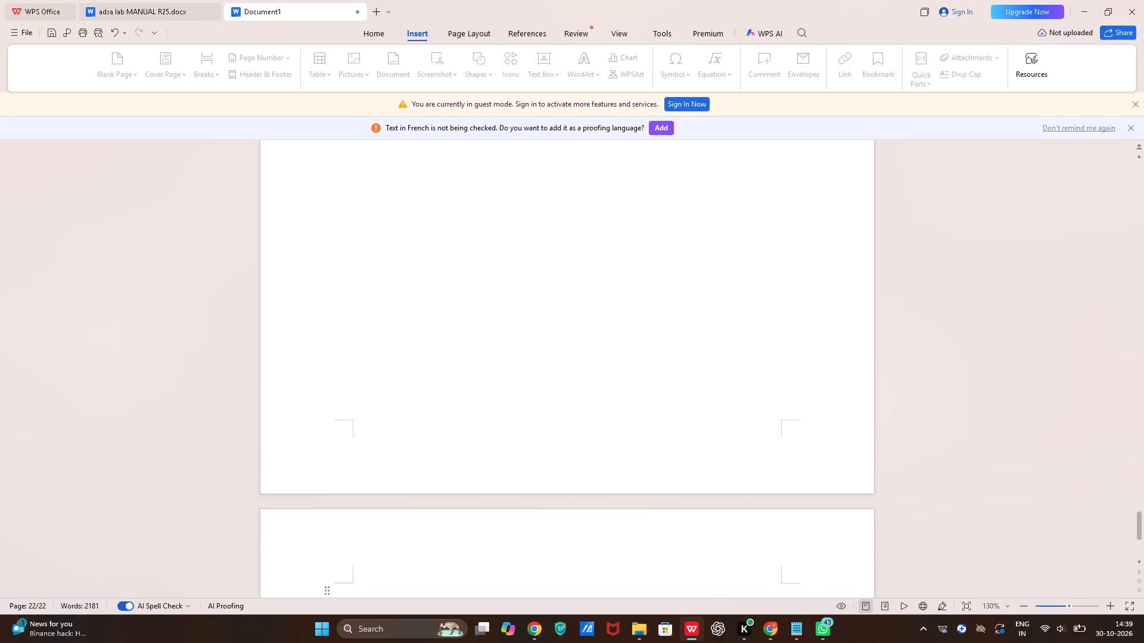
{"action": "scroll", "coordinate": [535, 405], "scroll_direction": "down", "scroll_amount": 5}
In the adsa lab MANUAL R25 document, copy the bi-connected components program from #include <iostream> through main's closing brace.
{"action": "left_click", "coordinate": [133, 1]}
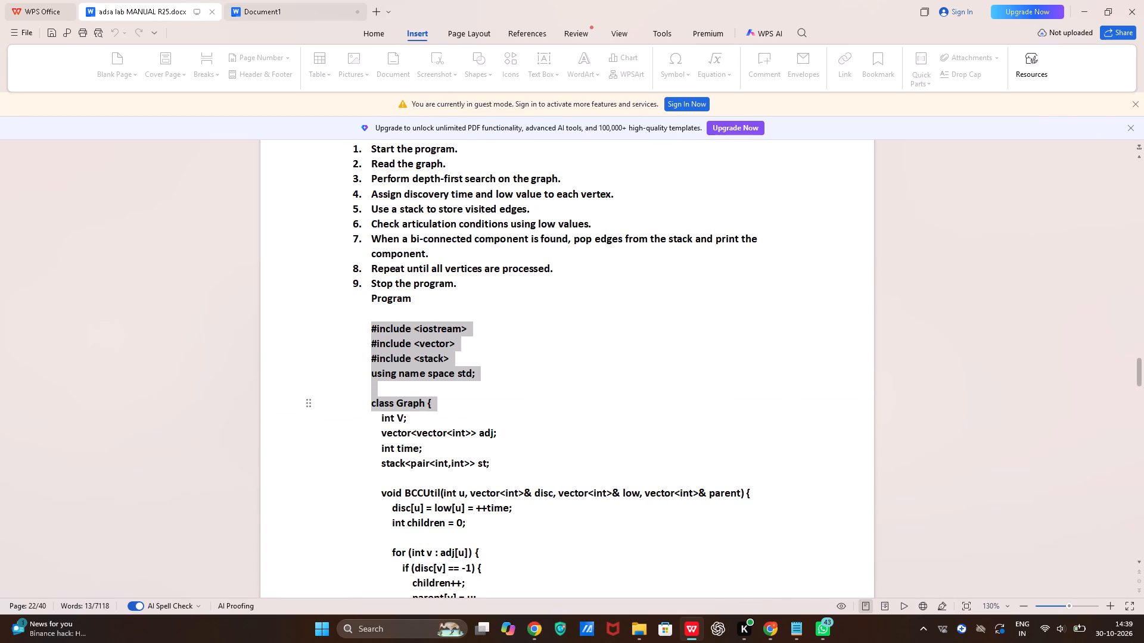
{"action": "left_click", "coordinate": [527, 356]}
{"action": "left_click_drag", "start_coordinate": [370, 327], "coordinate": [443, 425]}
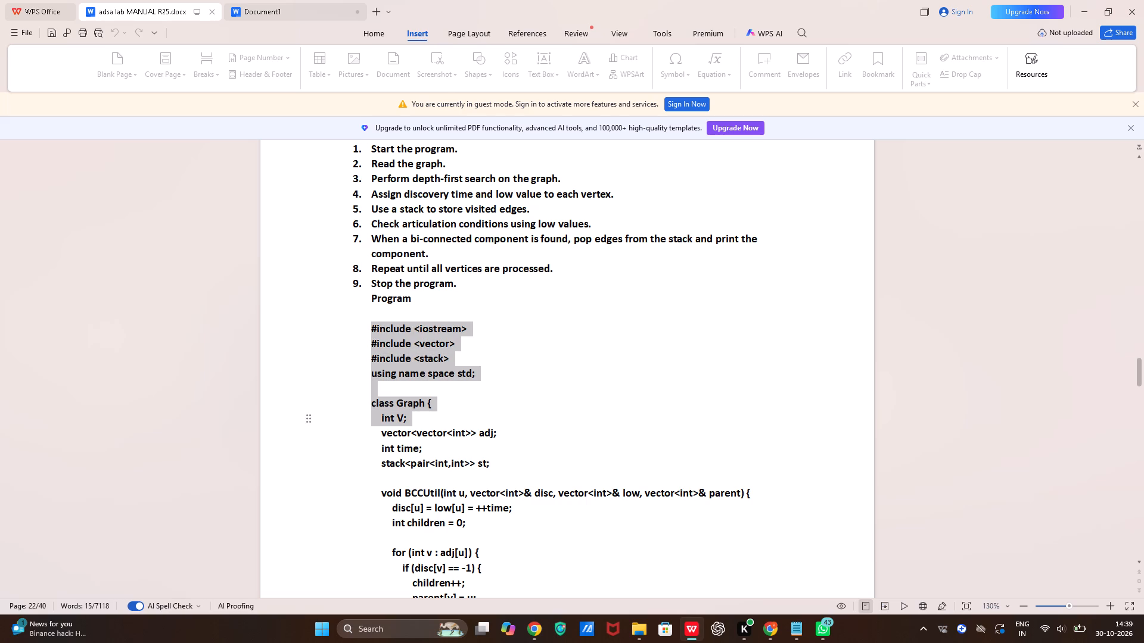
{"action": "left_click_drag", "start_coordinate": [443, 425], "coordinate": [444, 442]}
{"action": "scroll", "coordinate": [443, 425], "scroll_direction": "down", "scroll_amount": 8}
{"action": "scroll", "coordinate": [444, 442], "scroll_direction": "up", "scroll_amount": 1}
{"action": "scroll", "coordinate": [444, 442], "scroll_direction": "down", "scroll_amount": 2}
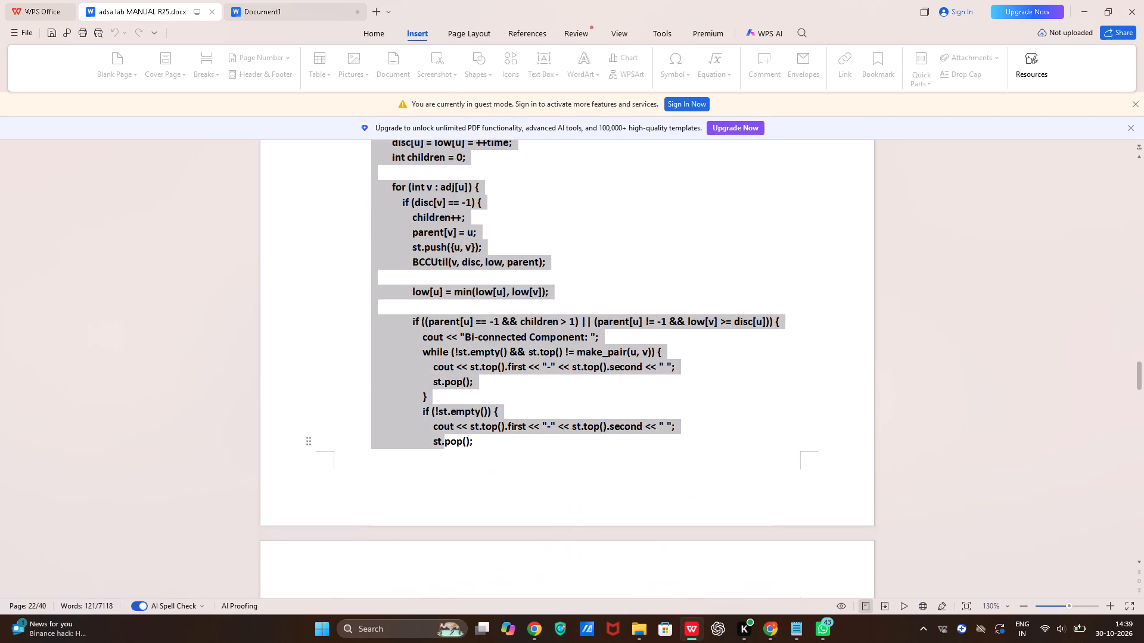
{"action": "scroll", "coordinate": [444, 442], "scroll_direction": "down", "scroll_amount": 2}
{"action": "left_click_drag", "start_coordinate": [444, 442], "coordinate": [446, 447]}
{"action": "scroll", "coordinate": [445, 442], "scroll_direction": "down", "scroll_amount": 14}
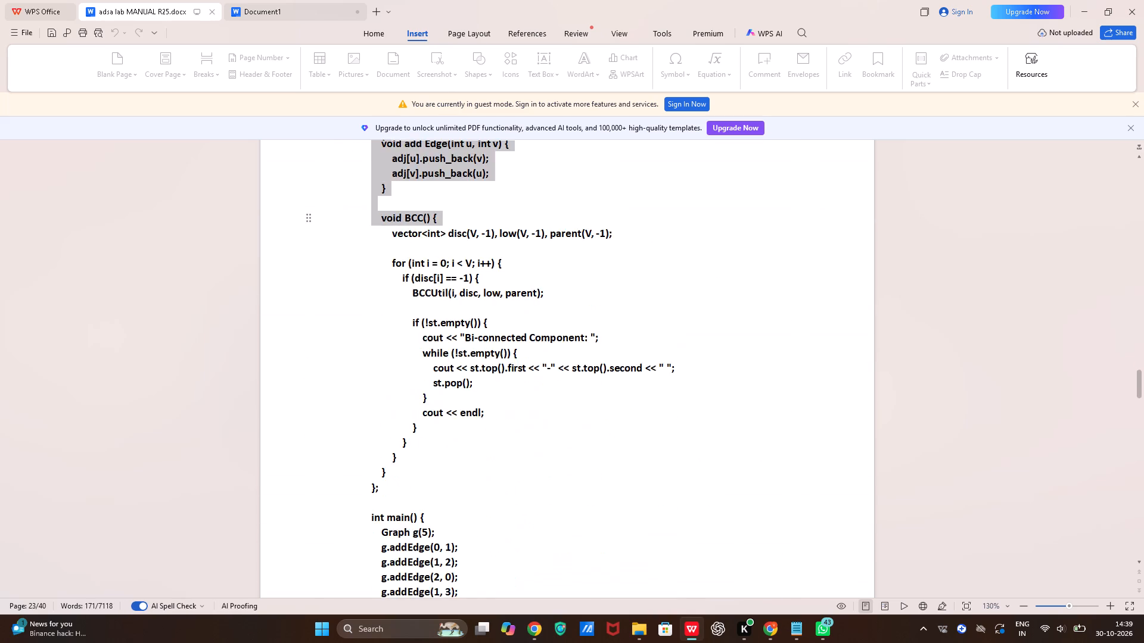
{"action": "left_click_drag", "start_coordinate": [446, 447], "coordinate": [447, 475]}
{"action": "scroll", "coordinate": [446, 447], "scroll_direction": "down", "scroll_amount": 4}
{"action": "scroll", "coordinate": [447, 475], "scroll_direction": "up", "scroll_amount": 11}
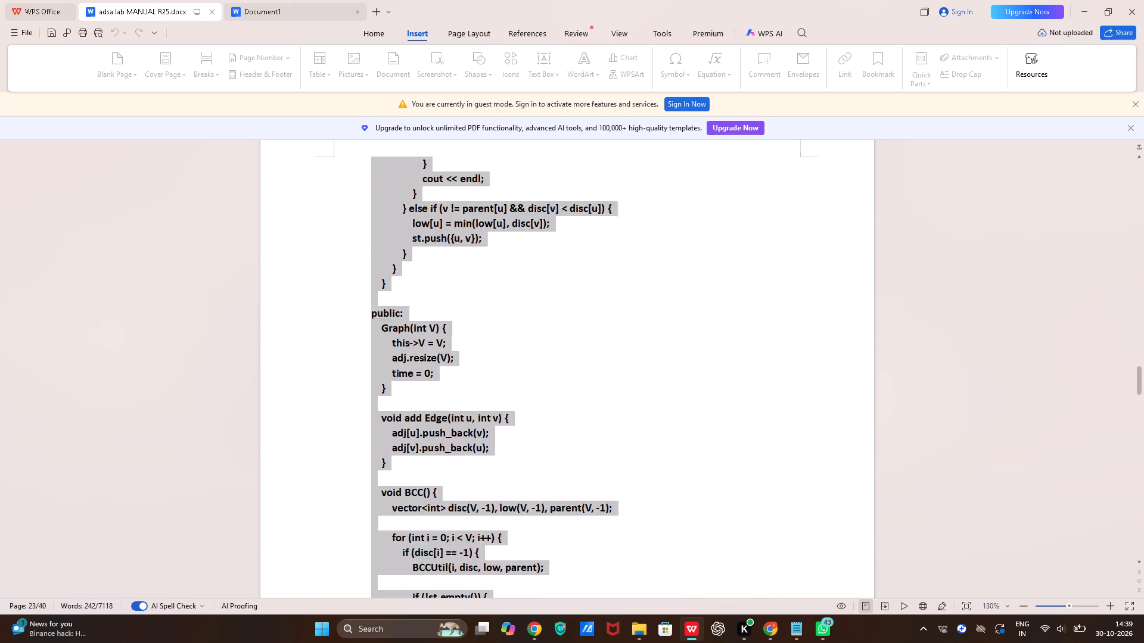
{"action": "scroll", "coordinate": [447, 475], "scroll_direction": "up", "scroll_amount": 20}
{"action": "scroll", "coordinate": [447, 475], "scroll_direction": "up", "scroll_amount": 3}
{"action": "left_click_drag", "start_coordinate": [447, 475], "coordinate": [450, 475]}
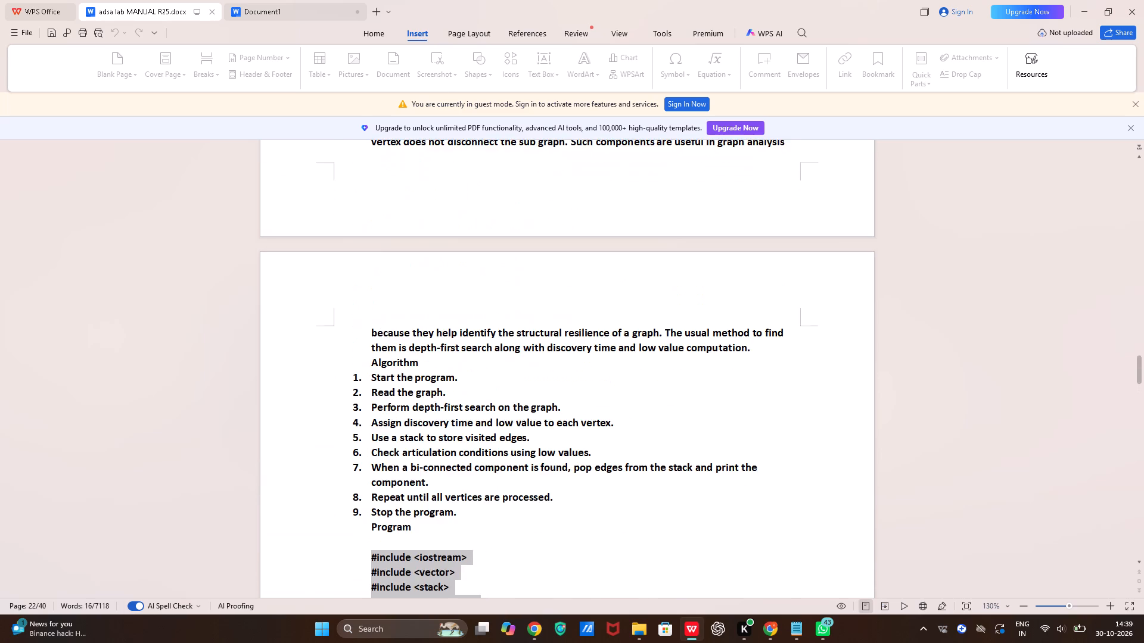
{"action": "left_click_drag", "start_coordinate": [450, 475], "coordinate": [453, 479]}
{"action": "scroll", "coordinate": [450, 475], "scroll_direction": "up", "scroll_amount": 6}
{"action": "scroll", "coordinate": [450, 475], "scroll_direction": "down", "scroll_amount": 3}
{"action": "scroll", "coordinate": [450, 475], "scroll_direction": "up", "scroll_amount": 1}
{"action": "scroll", "coordinate": [450, 475], "scroll_direction": "down", "scroll_amount": 8}
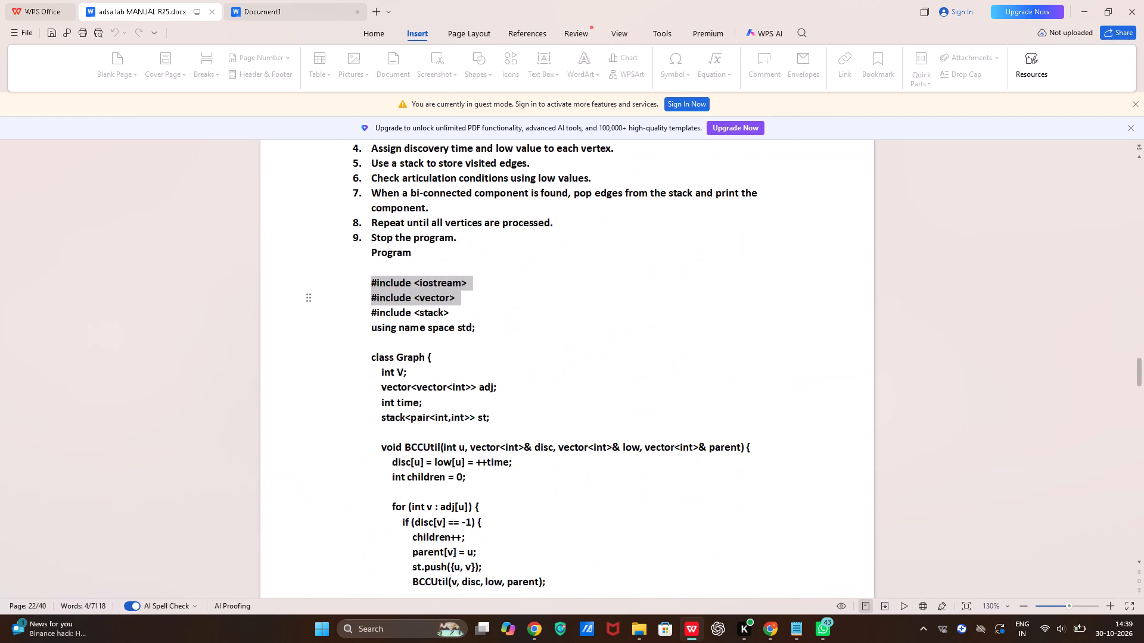
{"action": "left_click_drag", "start_coordinate": [453, 479], "coordinate": [453, 476]}
{"action": "scroll", "coordinate": [453, 479], "scroll_direction": "down", "scroll_amount": 20}
{"action": "scroll", "coordinate": [453, 479], "scroll_direction": "down", "scroll_amount": 6}
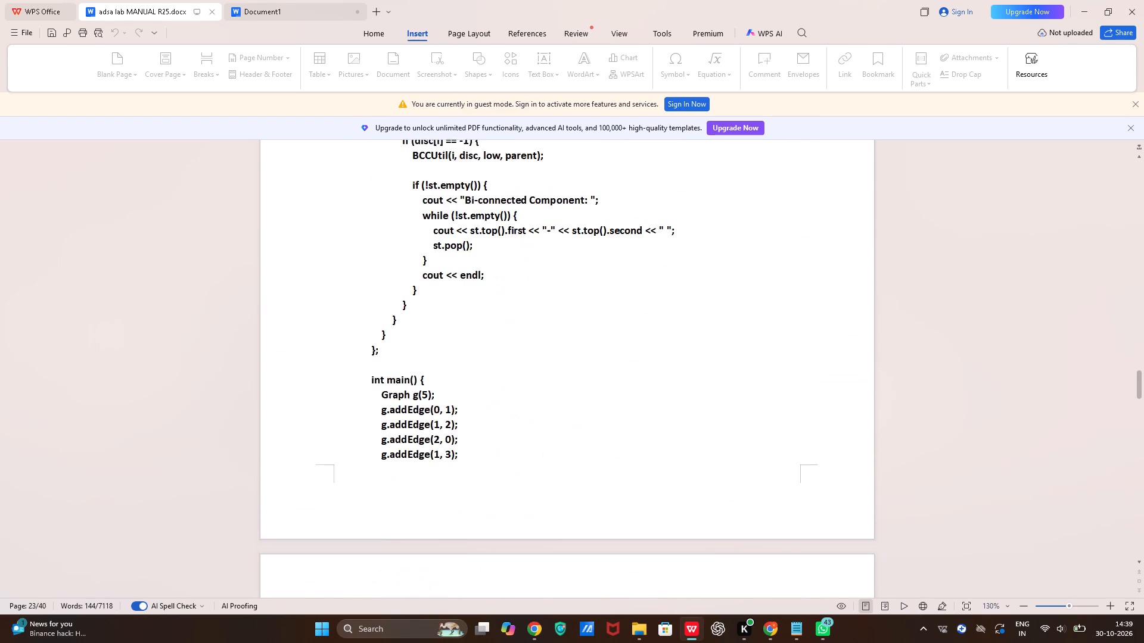
{"action": "scroll", "coordinate": [453, 476], "scroll_direction": "down", "scroll_amount": 12}
{"action": "left_click_drag", "start_coordinate": [453, 476], "coordinate": [454, 445]}
{"action": "scroll", "coordinate": [454, 477], "scroll_direction": "down", "scroll_amount": 1}
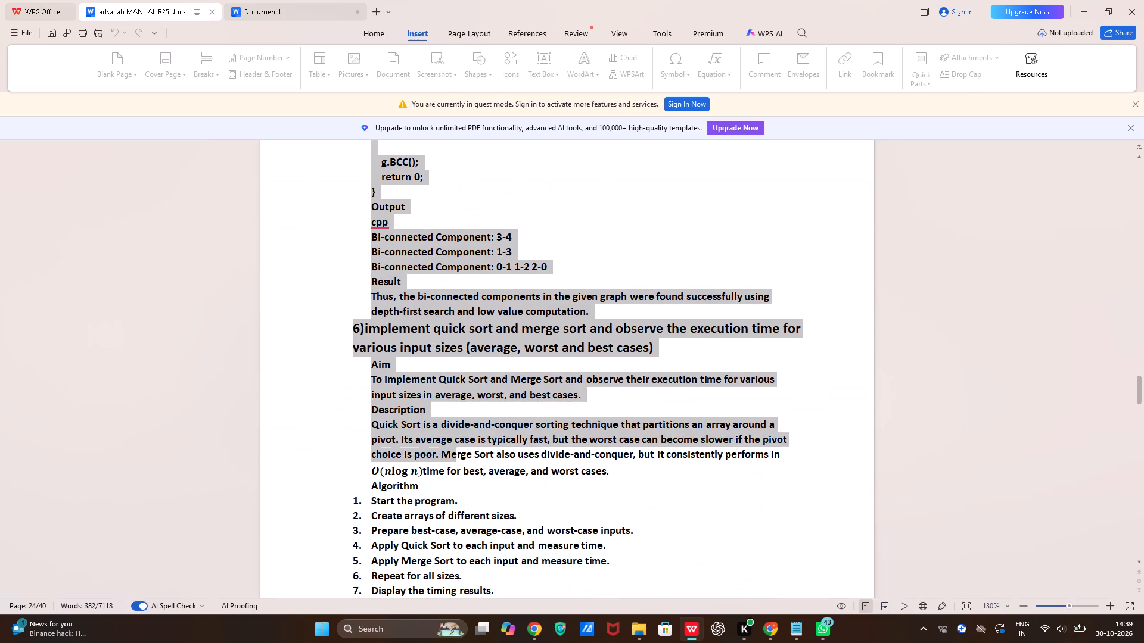
{"action": "left_click_drag", "start_coordinate": [454, 445], "coordinate": [440, 289]}
{"action": "scroll", "coordinate": [449, 346], "scroll_direction": "up", "scroll_amount": 2}
{"action": "key", "text": "ctrl+c"}
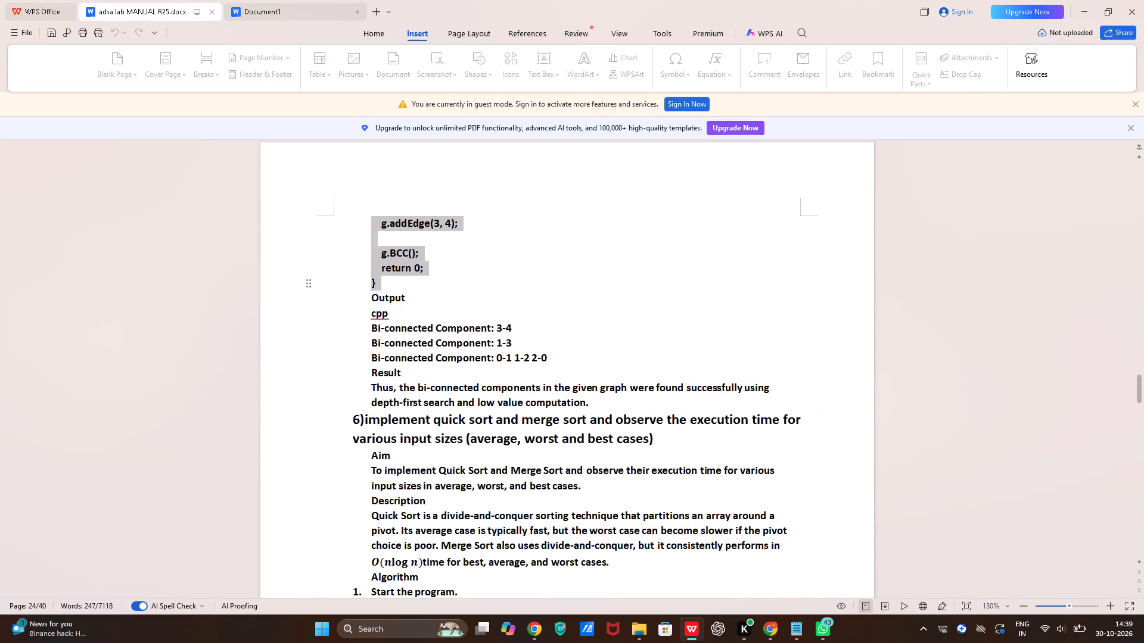
Paste the bi-connected components program into Document1 at the start of page 22.
{"action": "left_click", "coordinate": [269, 0]}
{"action": "key", "text": "ctrl+v"}
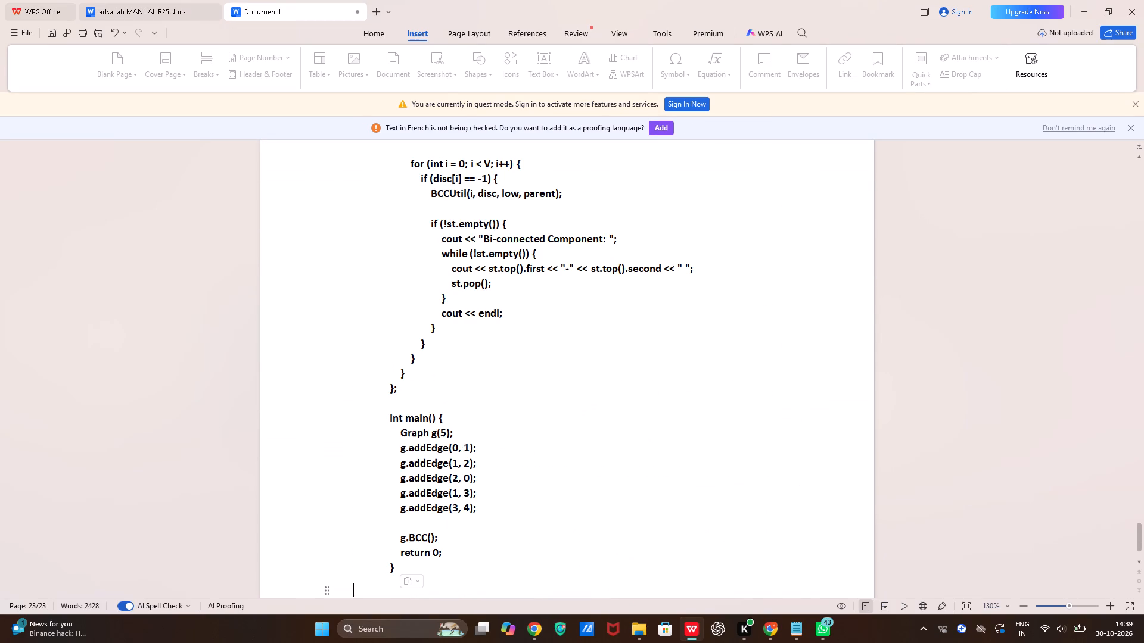
Add blank lines below the bi-connected components program until the insertion point is at the top of new page 24.
{"action": "scroll", "coordinate": [484, 402], "scroll_direction": "down", "scroll_amount": 10}
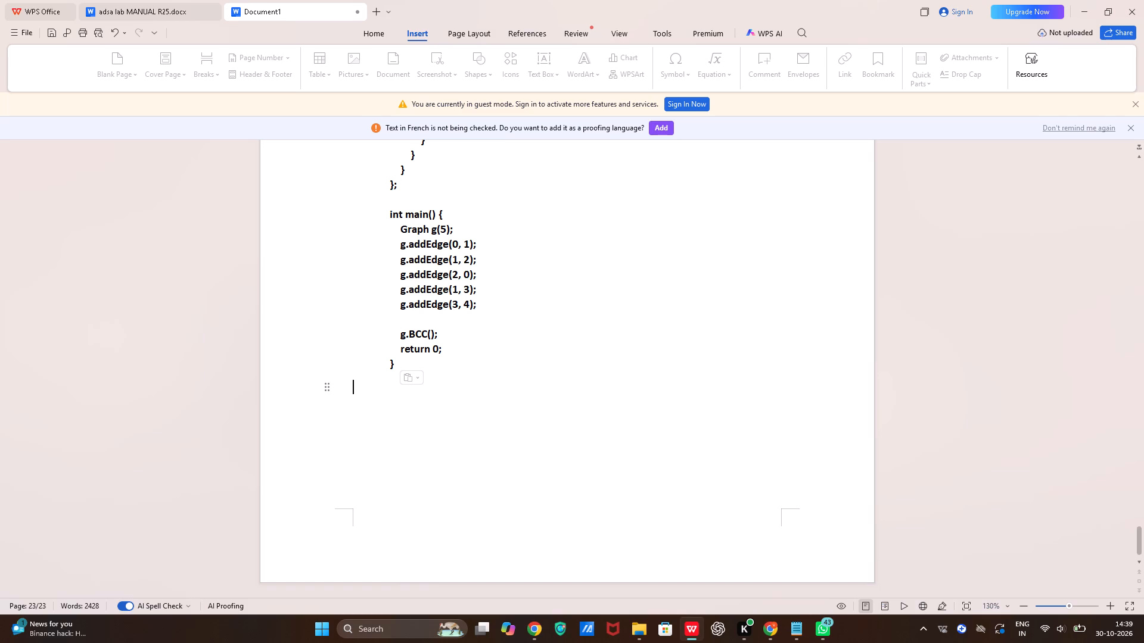
{"action": "key", "text": "Return"}
{"action": "key", "text": "Return"}
{"action": "key", "text": "Return"}
{"action": "key", "text": "Return"}
{"action": "key", "text": "Return"}
{"action": "key", "text": "Return"}
{"action": "key", "text": "Return"}
{"action": "key", "text": "BackSpace"}
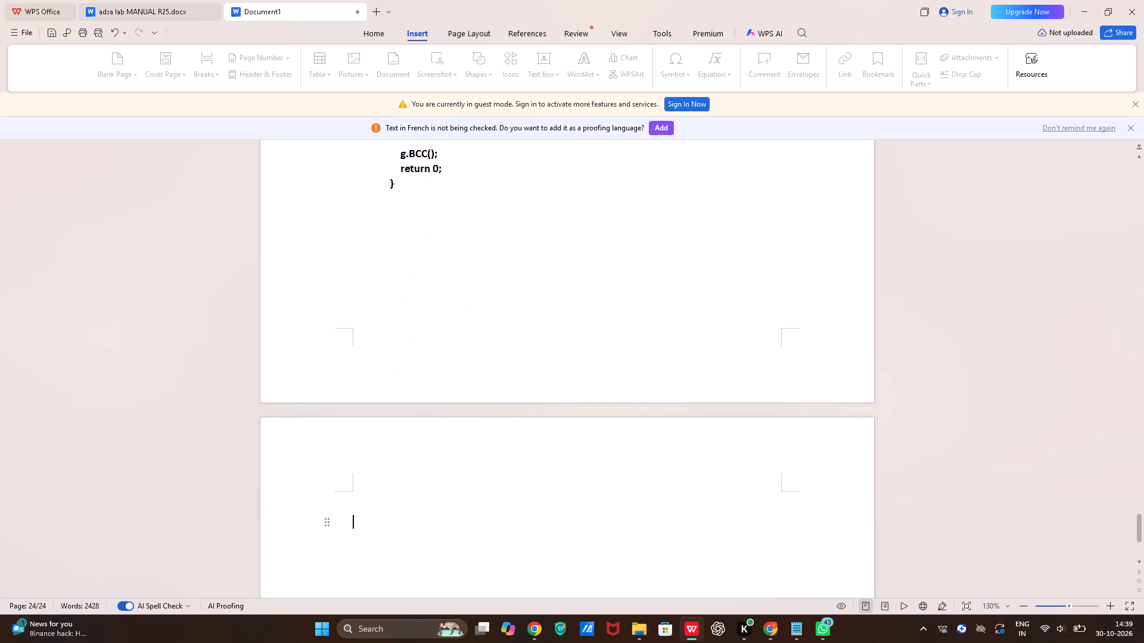
{"action": "key", "text": "BackSpace"}
{"action": "key", "text": "BackSpace"}
{"action": "key", "text": "Return"}
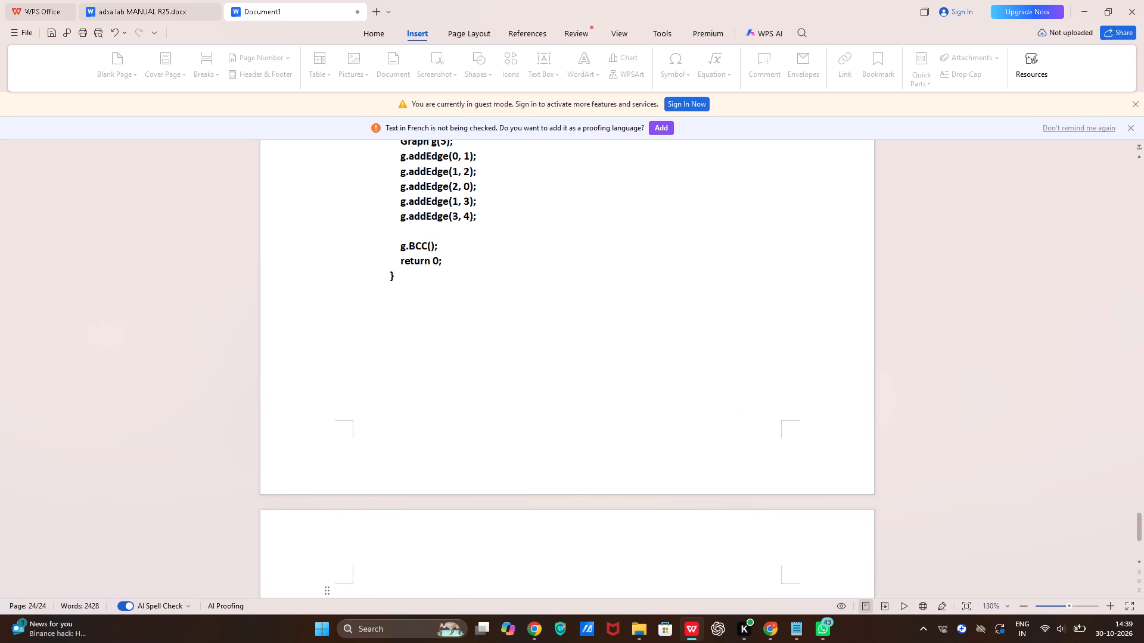
Copy the bi-connected components text from the Output heading through the Result heading in the manual and paste it onto Document1's page 24.
{"action": "left_click", "coordinate": [170, 0]}
{"action": "scroll", "coordinate": [399, 254], "scroll_direction": "down", "scroll_amount": 2}
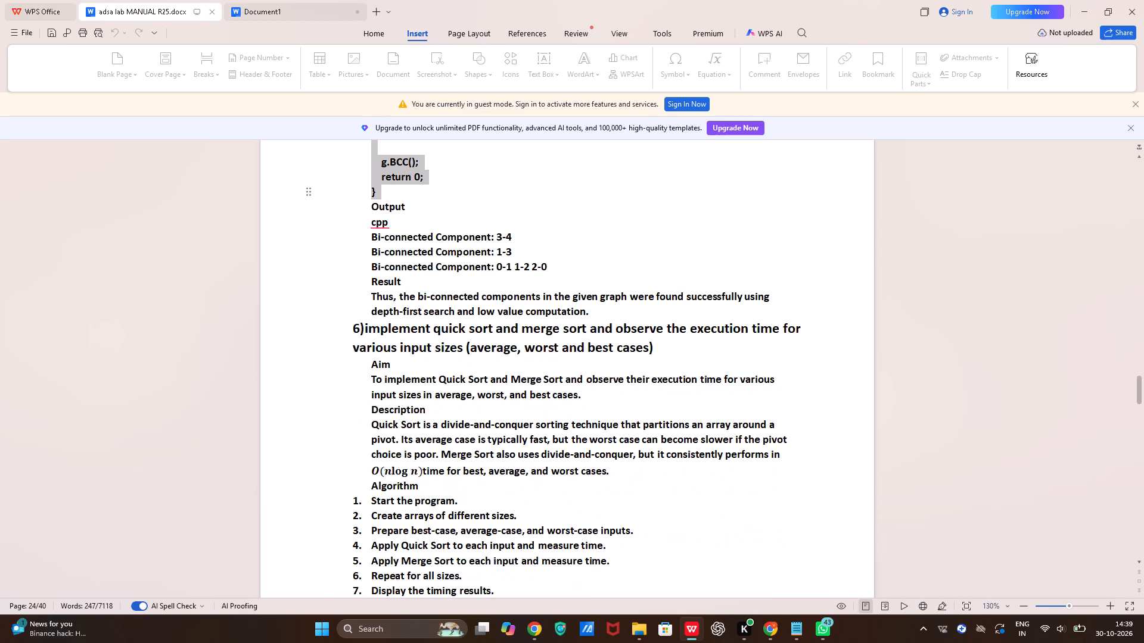
{"action": "left_click_drag", "start_coordinate": [369, 210], "coordinate": [445, 253]}
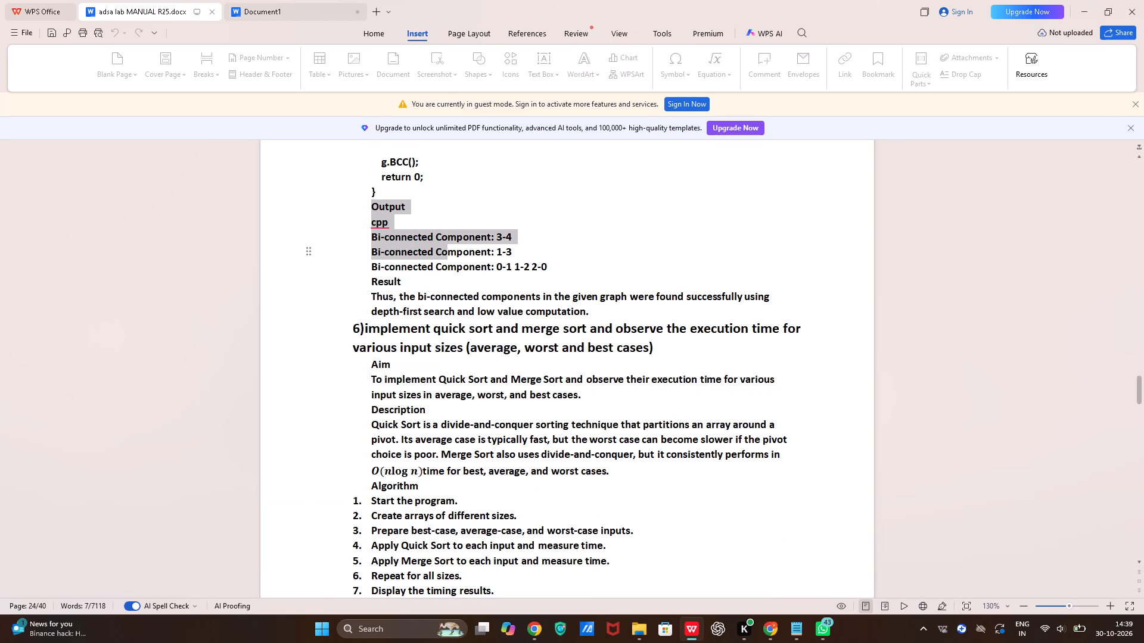
{"action": "left_click_drag", "start_coordinate": [445, 253], "coordinate": [573, 274]}
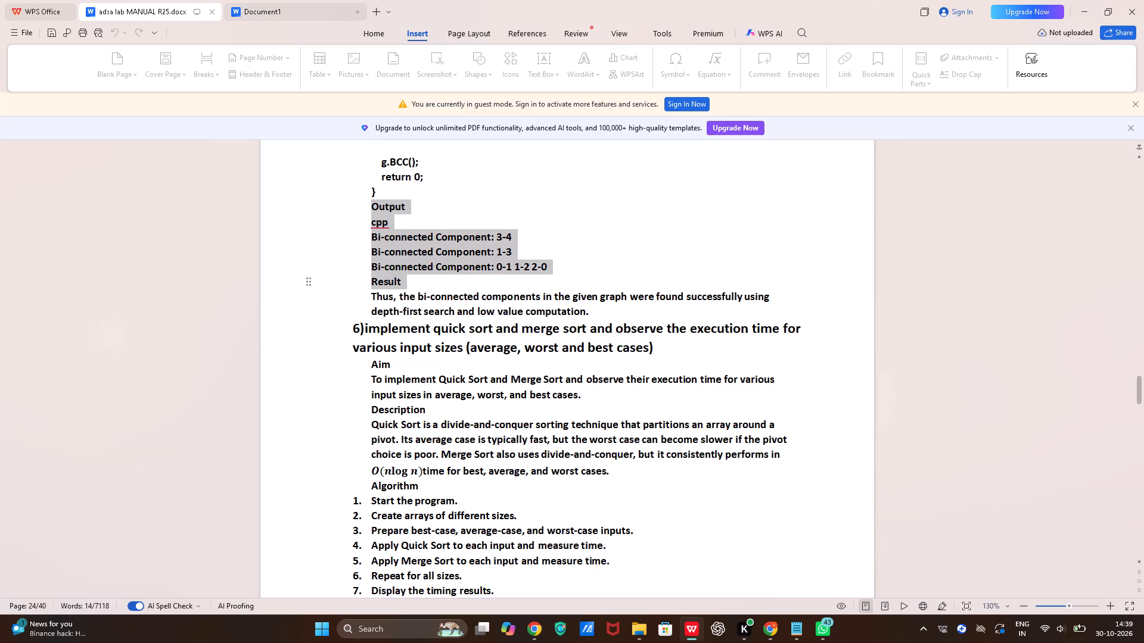
{"action": "key", "text": "ctrl+c"}
{"action": "left_click", "coordinate": [620, 238]}
{"action": "left_click", "coordinate": [291, 0]}
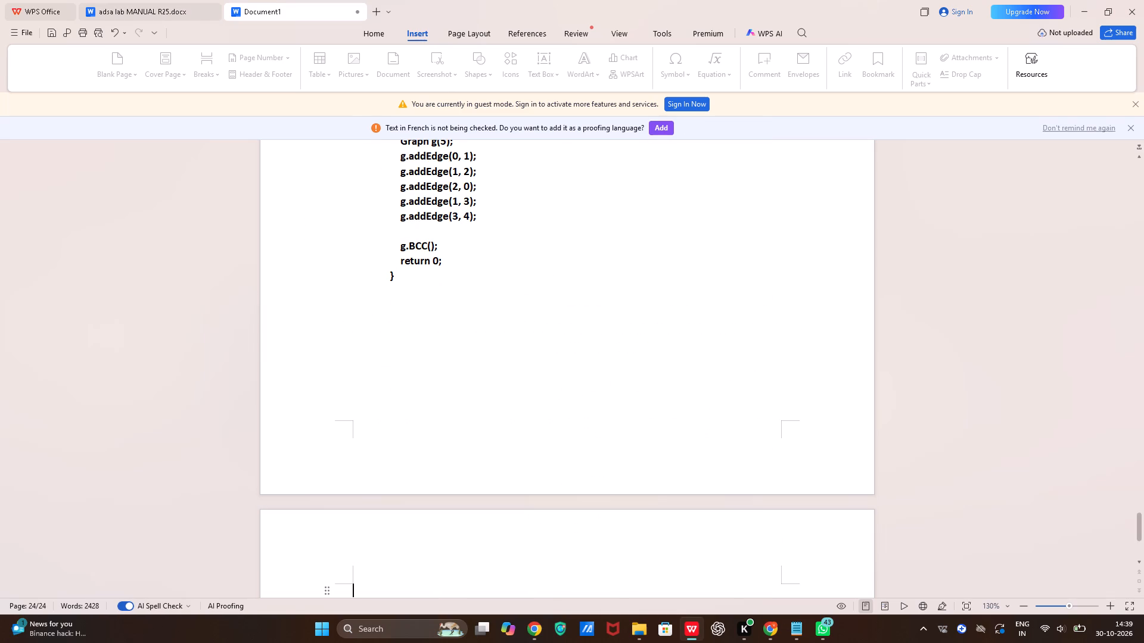
{"action": "key", "text": "ctrl+v"}
Add blank lines below the pasted bi-connected components output until the insertion point is at the top of new page 25.
{"action": "scroll", "coordinate": [418, 404], "scroll_direction": "down", "scroll_amount": 10}
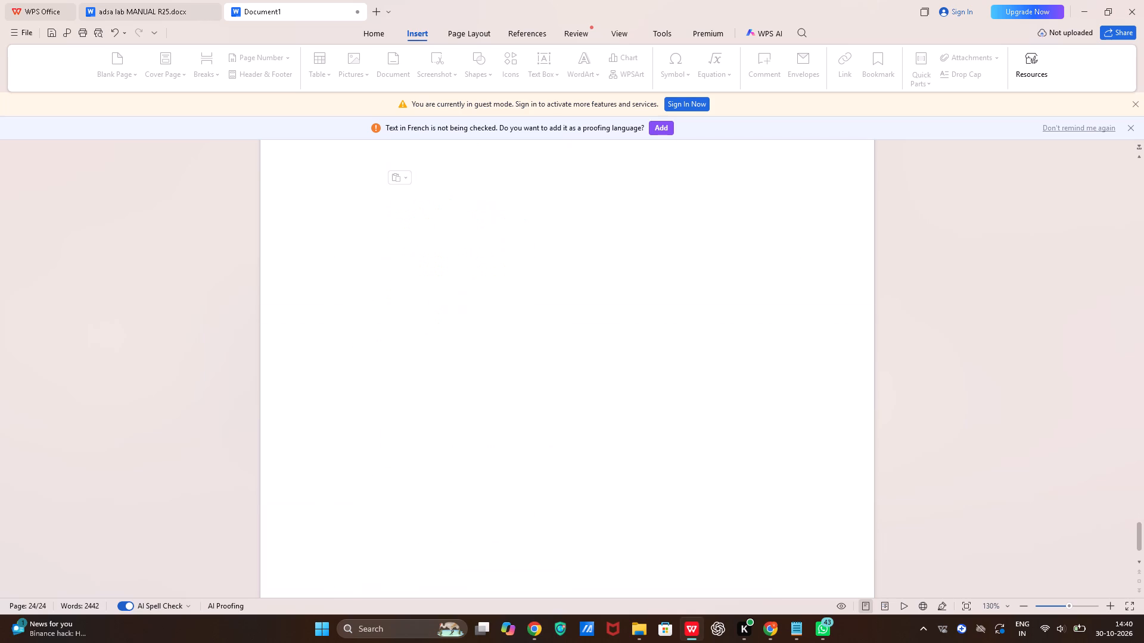
{"action": "key", "text": "Return"}
{"action": "key", "text": "Return"}
{"action": "key", "text": "Return"}
{"action": "key", "text": "Return"}
{"action": "key", "text": "Return"}
{"action": "key", "text": "Return"}
{"action": "key", "text": "Return"}
{"action": "key", "text": "Return"}
{"action": "key", "text": "Return"}
{"action": "key", "text": "Return"}
{"action": "key", "text": "Return"}
{"action": "key", "text": "Return"}
{"action": "key", "text": "Return"}
{"action": "key", "text": "Return"}
{"action": "key", "text": "Return"}
{"action": "key", "text": "Return"}
{"action": "key", "text": "Return"}
{"action": "key", "text": "Return"}
{"action": "key", "text": "Return"}
{"action": "key", "text": "Return"}
{"action": "key", "text": "Return"}
{"action": "key", "text": "Return"}
{"action": "key", "text": "Return"}
{"action": "key", "text": "Return"}
{"action": "key", "text": "BackSpace"}
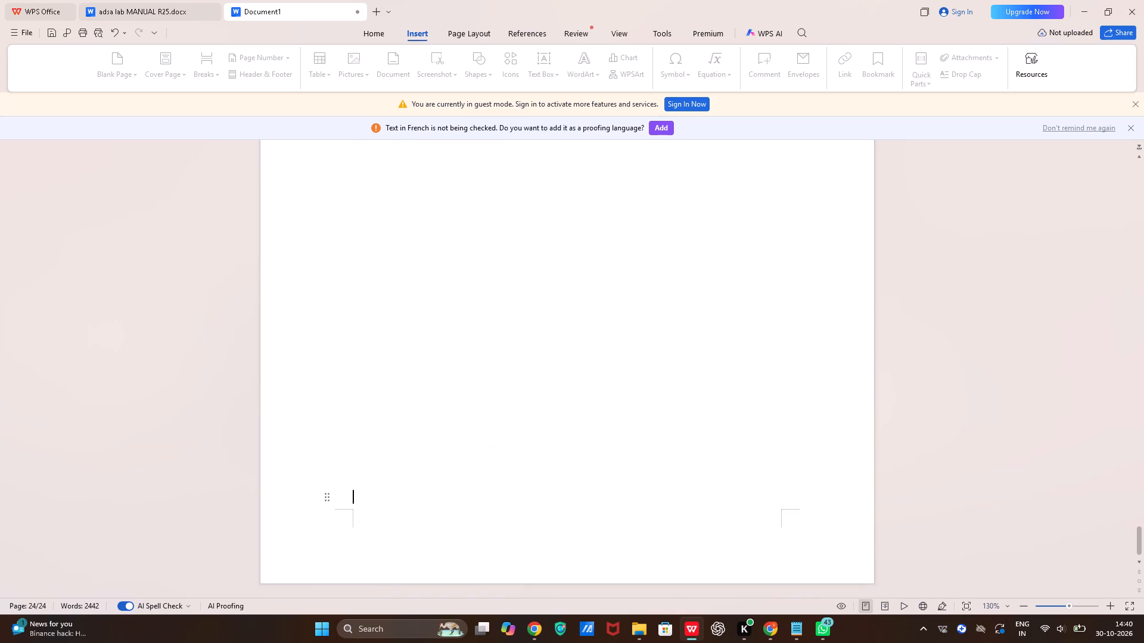
{"action": "key", "text": "Return"}
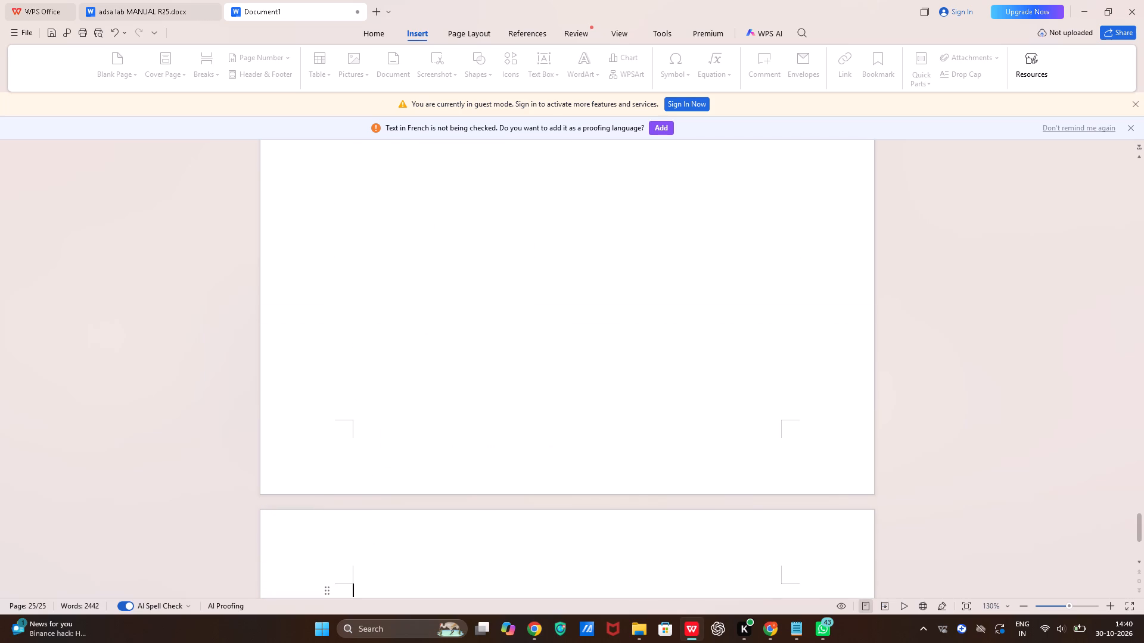
In the manual's exercise 6, copy the quick sort and merge sort program from #include <stdio.h> through main's closing brace.
{"action": "left_click", "coordinate": [165, 0]}
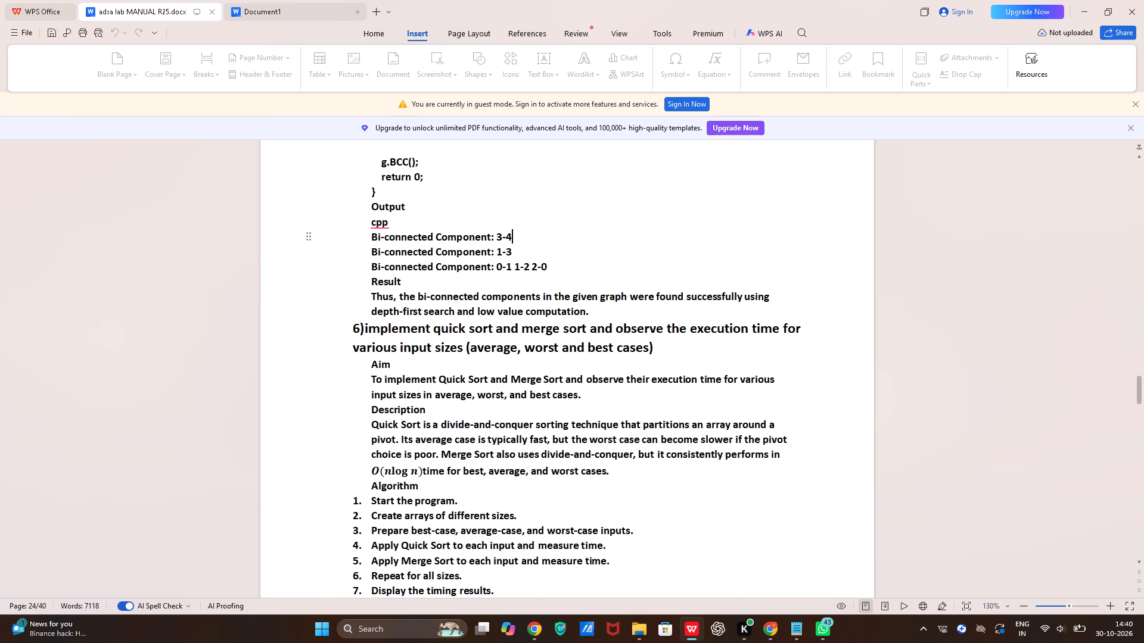
{"action": "scroll", "coordinate": [416, 289], "scroll_direction": "up", "scroll_amount": 1}
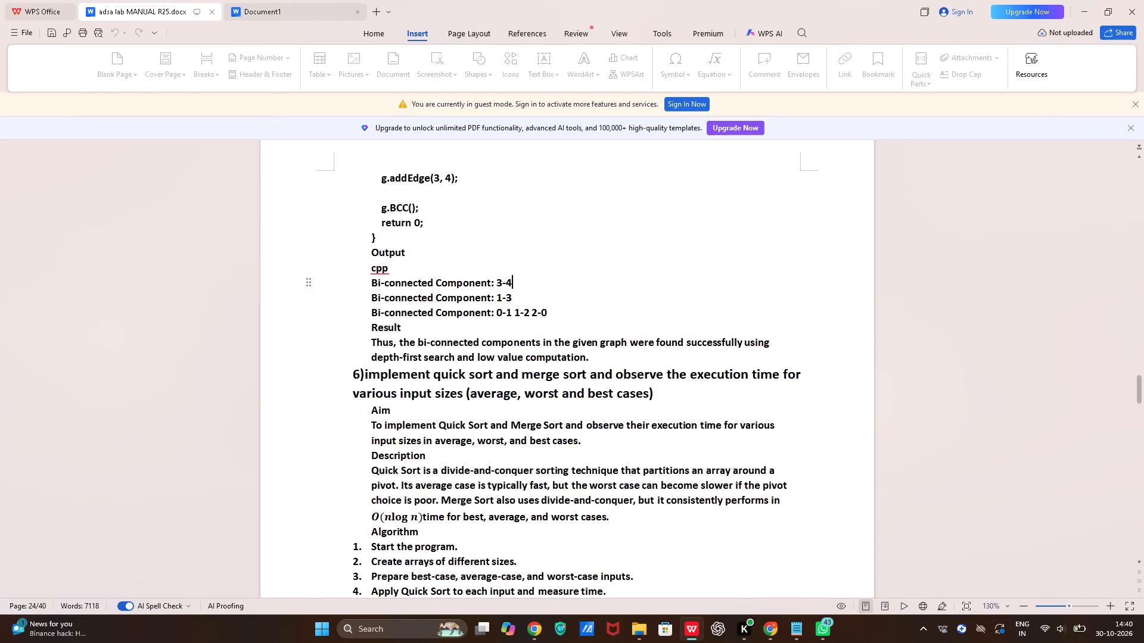
{"action": "scroll", "coordinate": [403, 387], "scroll_direction": "down", "scroll_amount": 4}
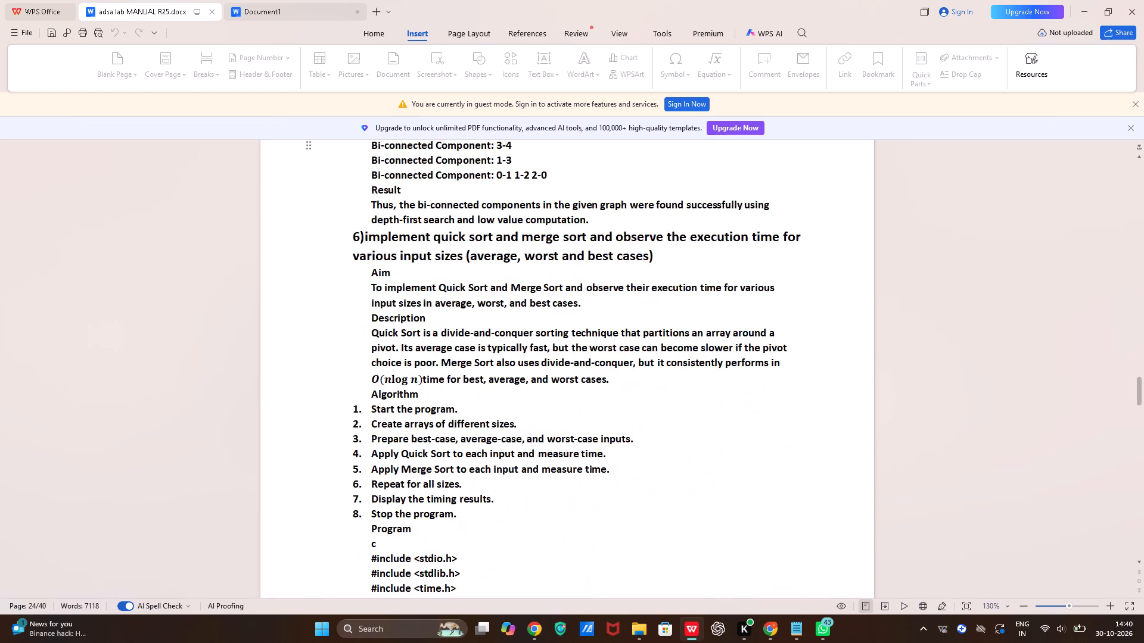
{"action": "scroll", "coordinate": [403, 387], "scroll_direction": "down", "scroll_amount": 4}
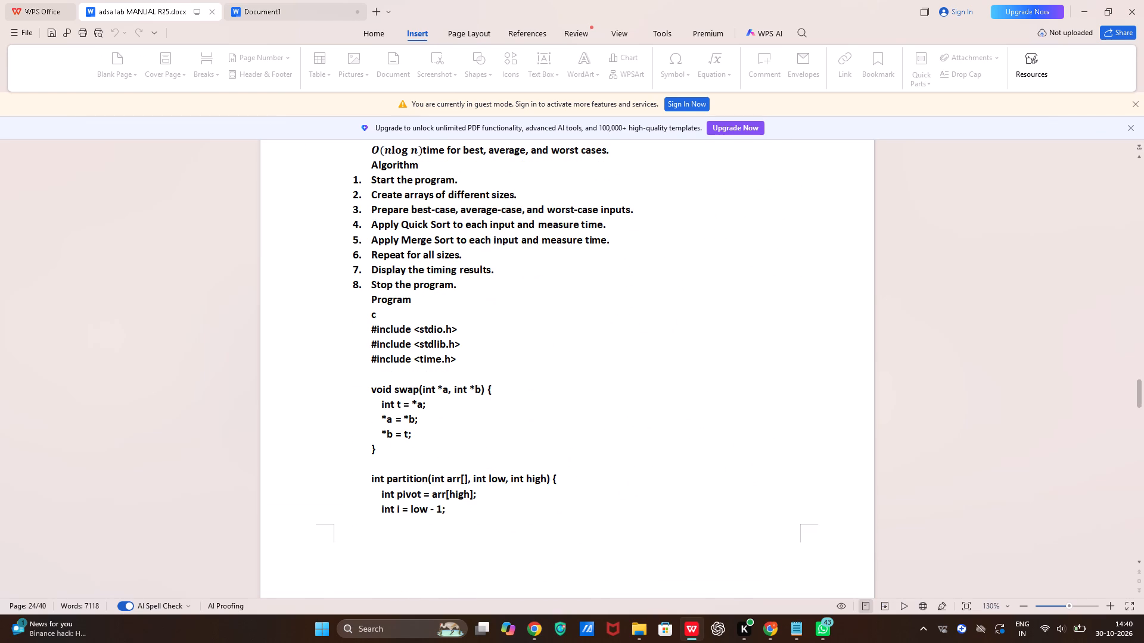
{"action": "left_click_drag", "start_coordinate": [369, 329], "coordinate": [467, 492]}
{"action": "scroll", "coordinate": [462, 464], "scroll_direction": "down", "scroll_amount": 13}
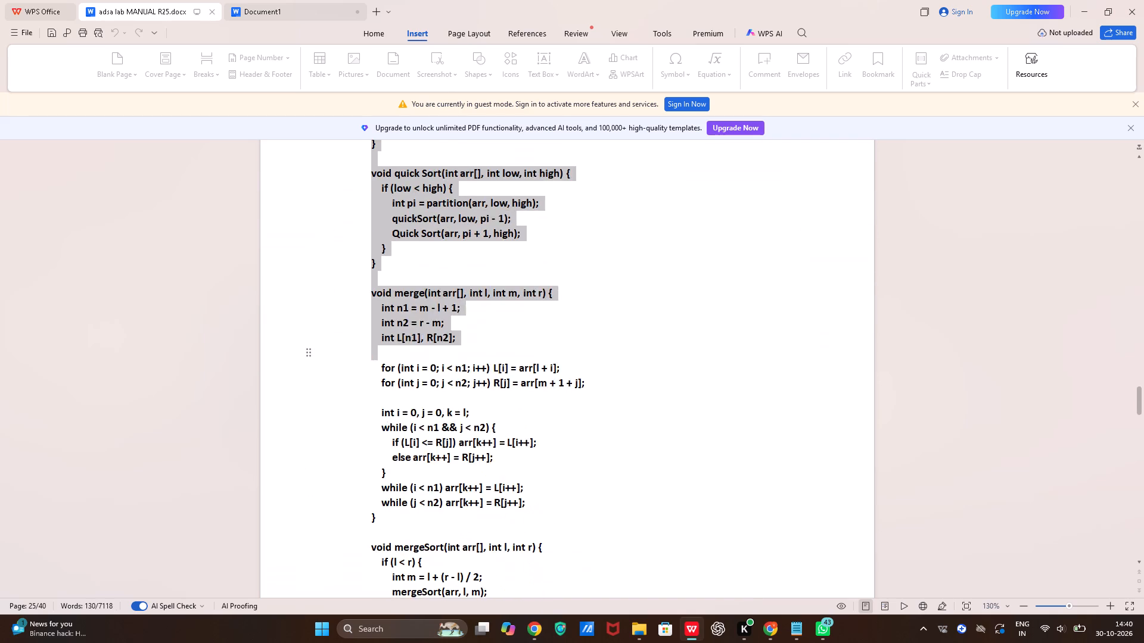
{"action": "left_click_drag", "start_coordinate": [467, 492], "coordinate": [470, 498]}
{"action": "scroll", "coordinate": [467, 492], "scroll_direction": "down", "scroll_amount": 20}
{"action": "scroll", "coordinate": [467, 492], "scroll_direction": "down", "scroll_amount": 4}
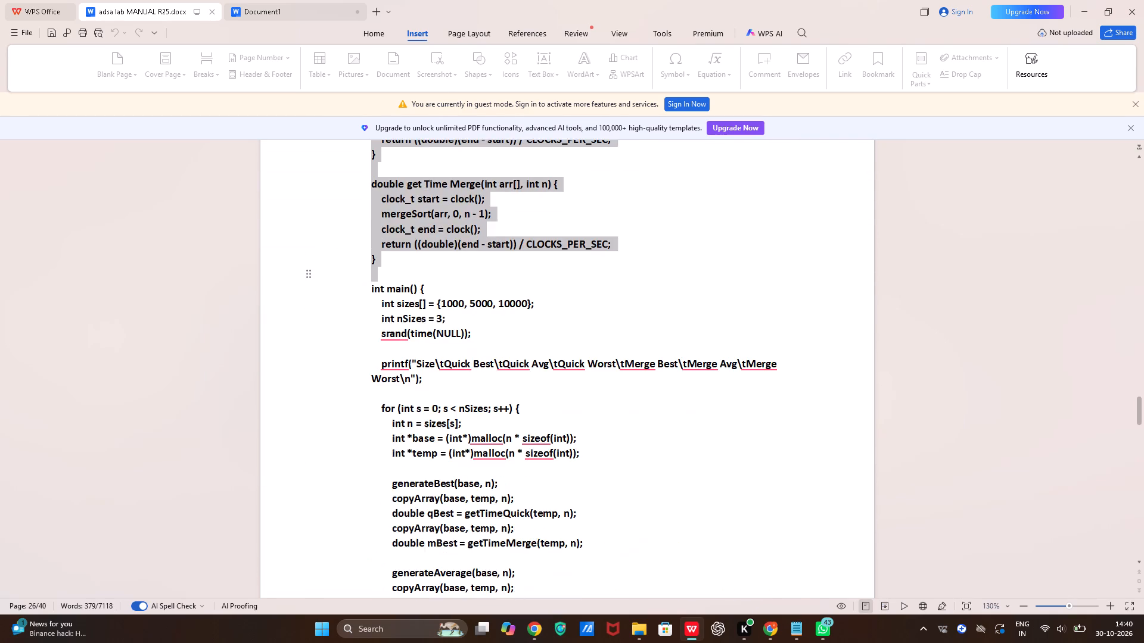
{"action": "scroll", "coordinate": [470, 498], "scroll_direction": "down", "scroll_amount": 4}
{"action": "left_click_drag", "start_coordinate": [470, 498], "coordinate": [483, 550]}
{"action": "scroll", "coordinate": [470, 498], "scroll_direction": "down", "scroll_amount": 3}
{"action": "scroll", "coordinate": [483, 550], "scroll_direction": "down", "scroll_amount": 4}
{"action": "scroll", "coordinate": [483, 550], "scroll_direction": "up", "scroll_amount": 11}
{"action": "scroll", "coordinate": [483, 550], "scroll_direction": "down", "scroll_amount": 11}
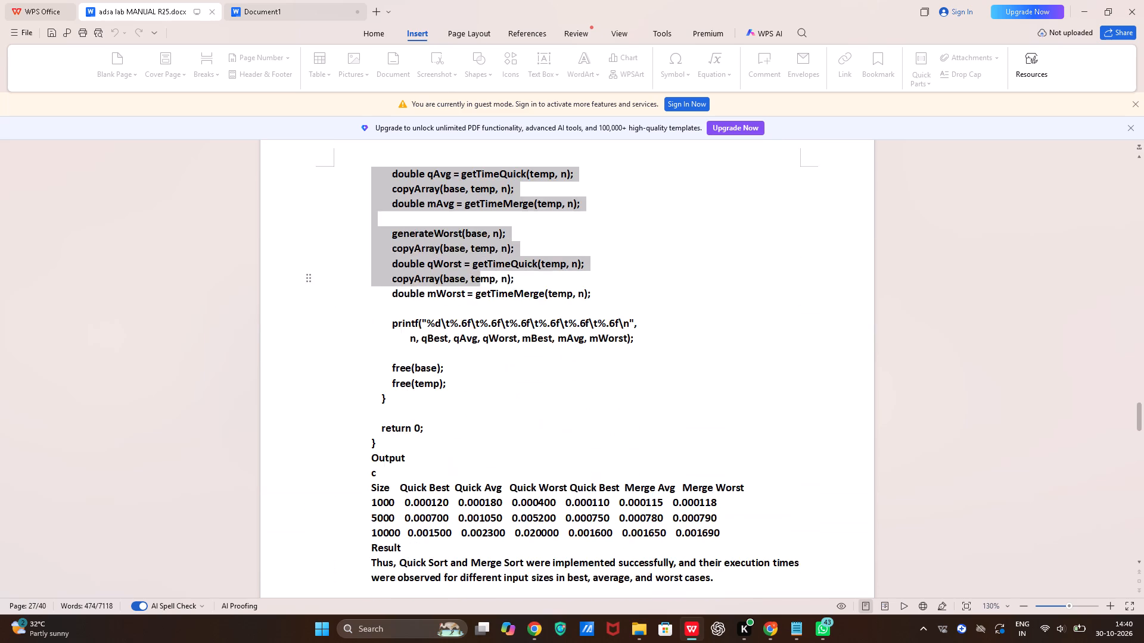
{"action": "scroll", "coordinate": [483, 550], "scroll_direction": "down", "scroll_amount": 4}
{"action": "left_click_drag", "start_coordinate": [483, 550], "coordinate": [428, 330]}
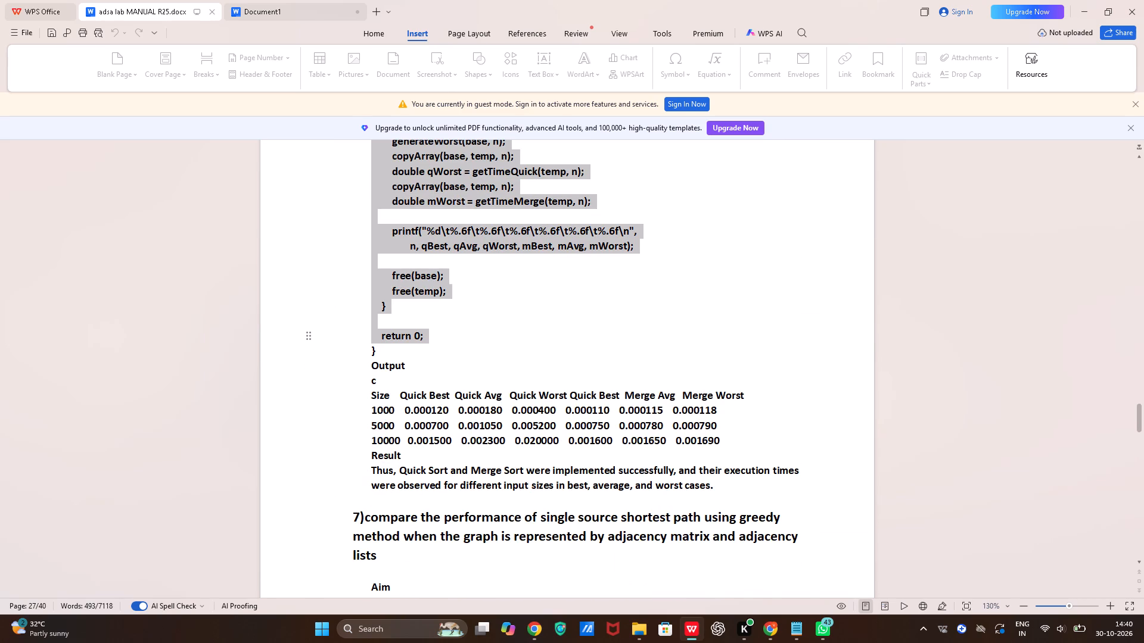
{"action": "left_click_drag", "start_coordinate": [428, 330], "coordinate": [443, 357]}
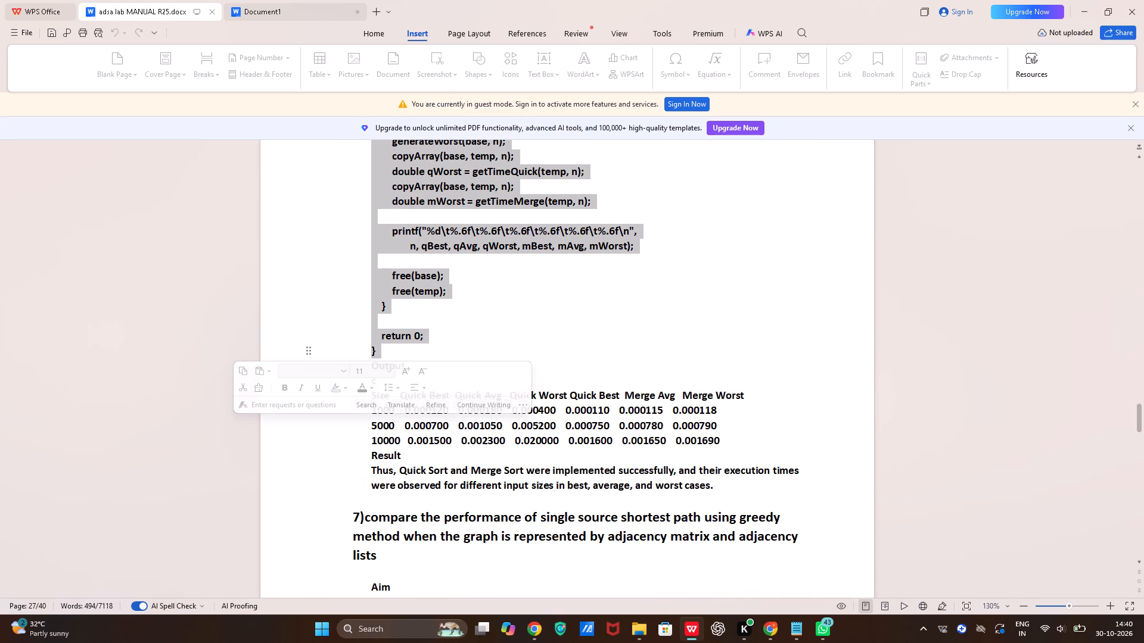
{"action": "key", "text": "ctrl+c"}
Paste the quick sort and merge sort program into Document1 at the start of page 25.
{"action": "left_click", "coordinate": [256, 0]}
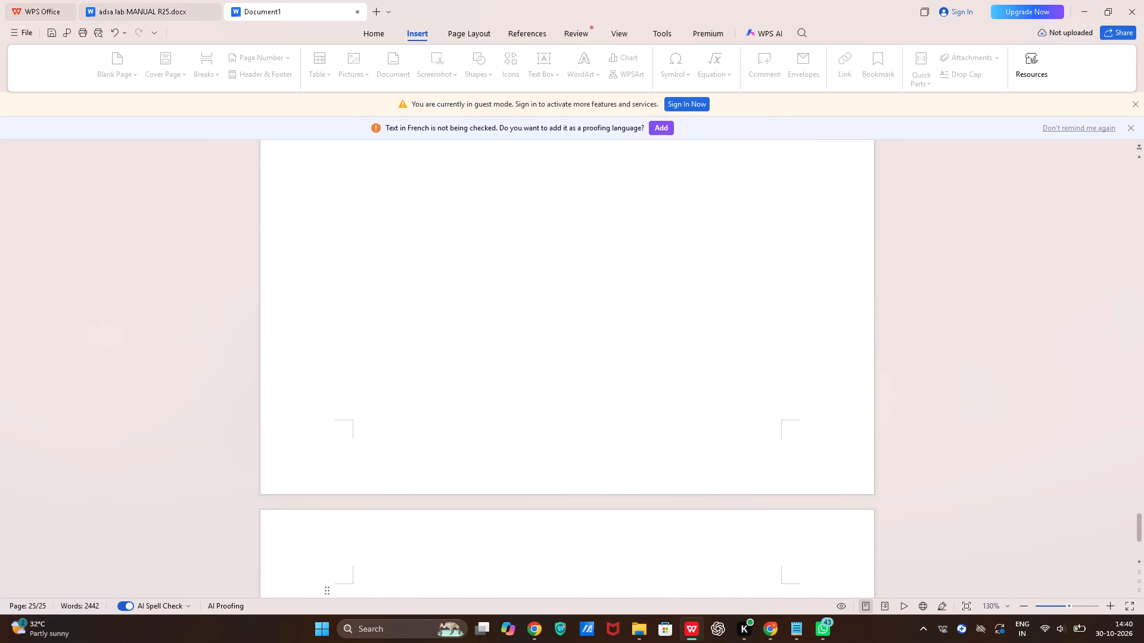
{"action": "key", "text": "ctrl+v"}
Add blank lines below the quick sort and merge sort program until the insertion point is at the top of new page 28.
{"action": "key", "text": "Return"}
{"action": "key", "text": "Return"}
{"action": "key", "text": "Return"}
{"action": "key", "text": "Return"}
{"action": "key", "text": "Return"}
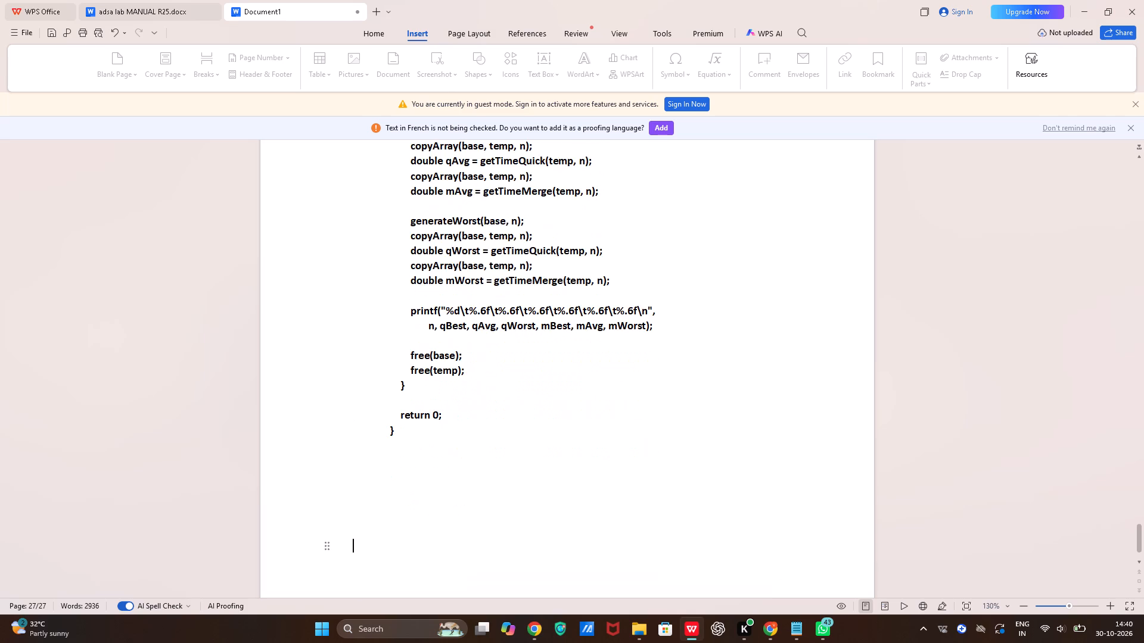
{"action": "key", "text": "Return"}
{"action": "key", "text": "Return"}
{"action": "key", "text": "Return"}
{"action": "key", "text": "Return"}
{"action": "key", "text": "Return"}
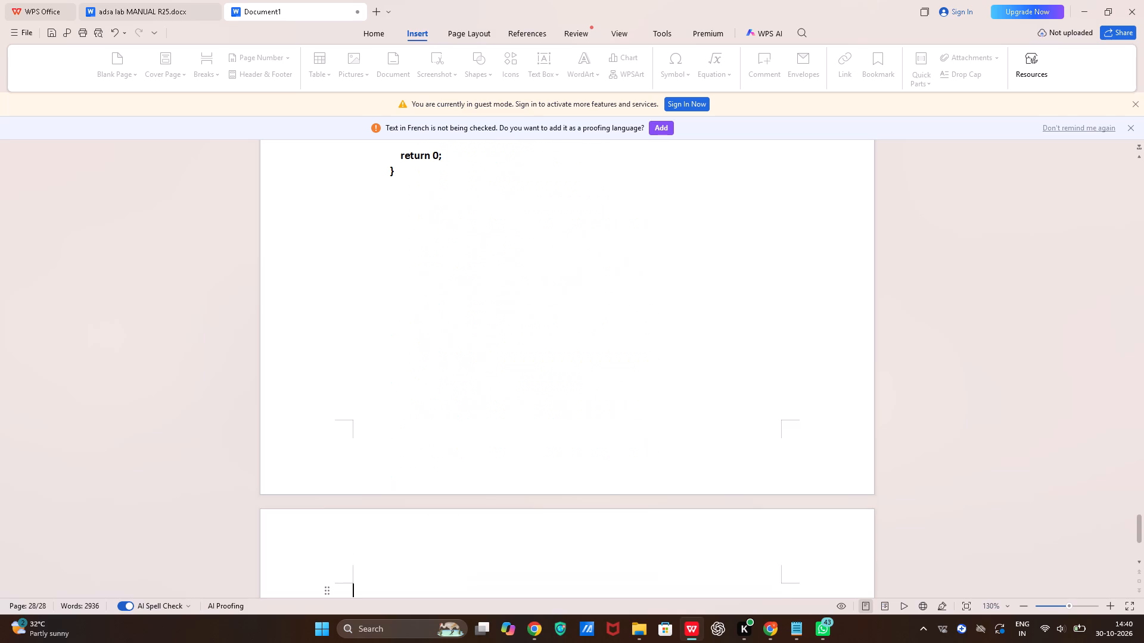
Copy the manual's exercise 6 sorting output, from Output through the 10000 row, into Document1 at the top of page 28.
{"action": "left_click", "coordinate": [122, 0]}
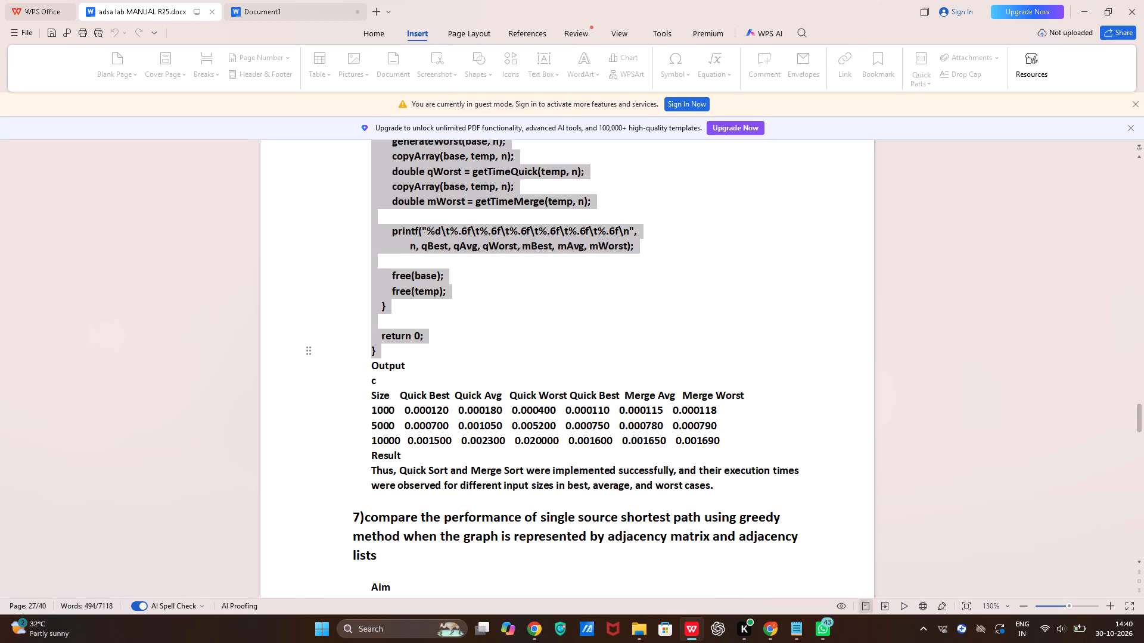
{"action": "scroll", "coordinate": [509, 378], "scroll_direction": "down", "scroll_amount": 5}
{"action": "scroll", "coordinate": [383, 263], "scroll_direction": "up", "scroll_amount": 2}
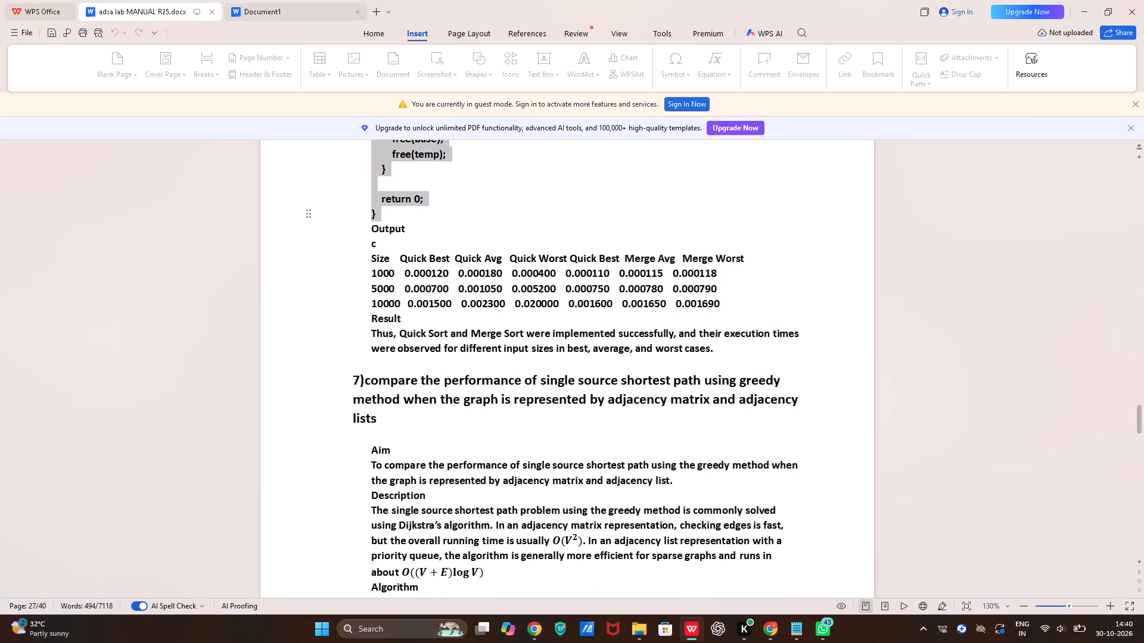
{"action": "left_click_drag", "start_coordinate": [369, 232], "coordinate": [508, 314]}
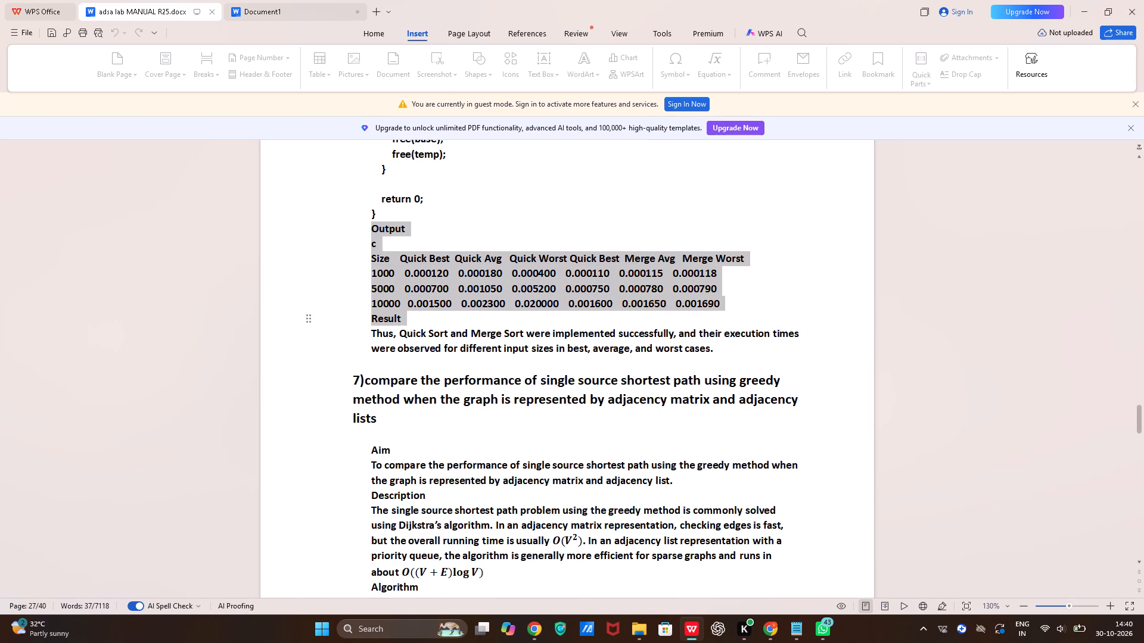
{"action": "left_click_drag", "start_coordinate": [508, 314], "coordinate": [766, 308]}
{"action": "key", "text": "ctrl+c"}
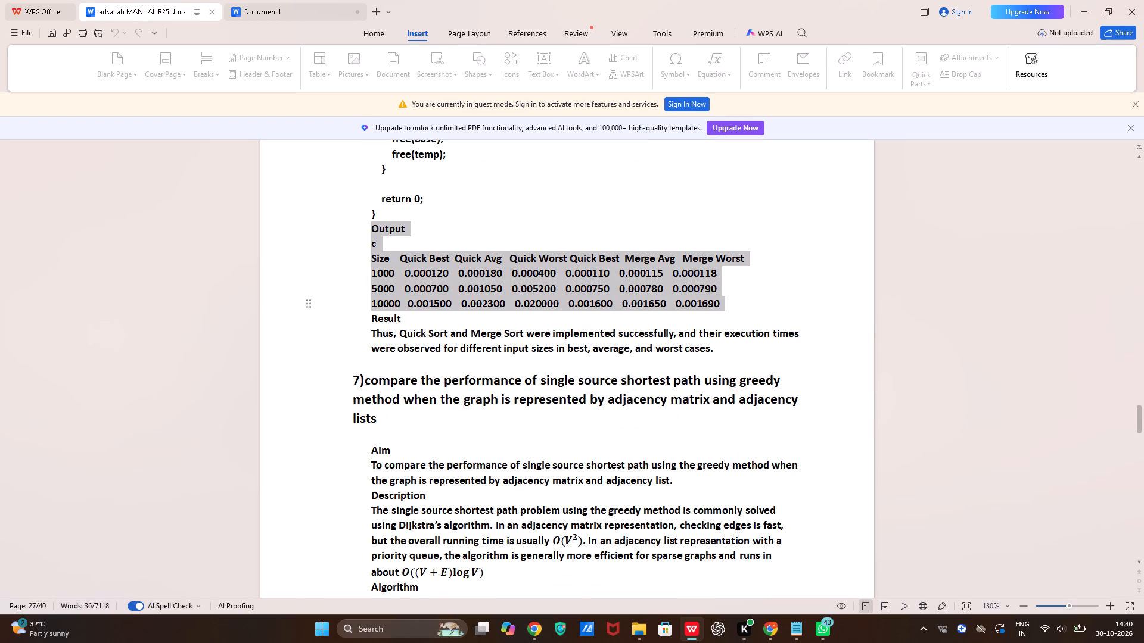
{"action": "left_click", "coordinate": [292, 0]}
{"action": "key", "text": "ctrl+v"}
Add blank lines below the pasted sorting output until the insertion point is at the top of new page 29.
{"action": "scroll", "coordinate": [449, 391], "scroll_direction": "down", "scroll_amount": 5}
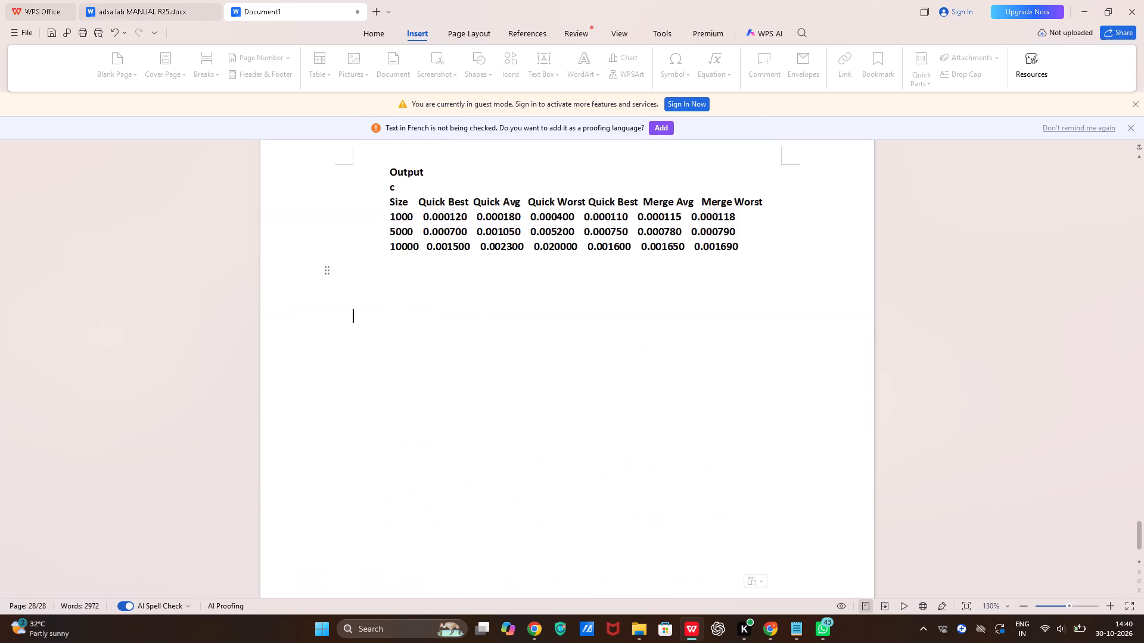
{"action": "scroll", "coordinate": [449, 389], "scroll_direction": "down", "scroll_amount": 7}
{"action": "key", "text": "Return"}
{"action": "key", "text": "Return"}
{"action": "key", "text": "Return"}
{"action": "key", "text": "Return"}
{"action": "key", "text": "Return"}
{"action": "key", "text": "Return"}
{"action": "key", "text": "Return"}
{"action": "key", "text": "Return"}
{"action": "key", "text": "Return"}
{"action": "key", "text": "Return"}
{"action": "key", "text": "Return"}
{"action": "key", "text": "Return"}
{"action": "key", "text": "Return"}
{"action": "key", "text": "Return"}
{"action": "key", "text": "Return"}
{"action": "key", "text": "Return"}
{"action": "key", "text": "Return"}
{"action": "key", "text": "Return"}
{"action": "key", "text": "Return"}
{"action": "key", "text": "Return"}
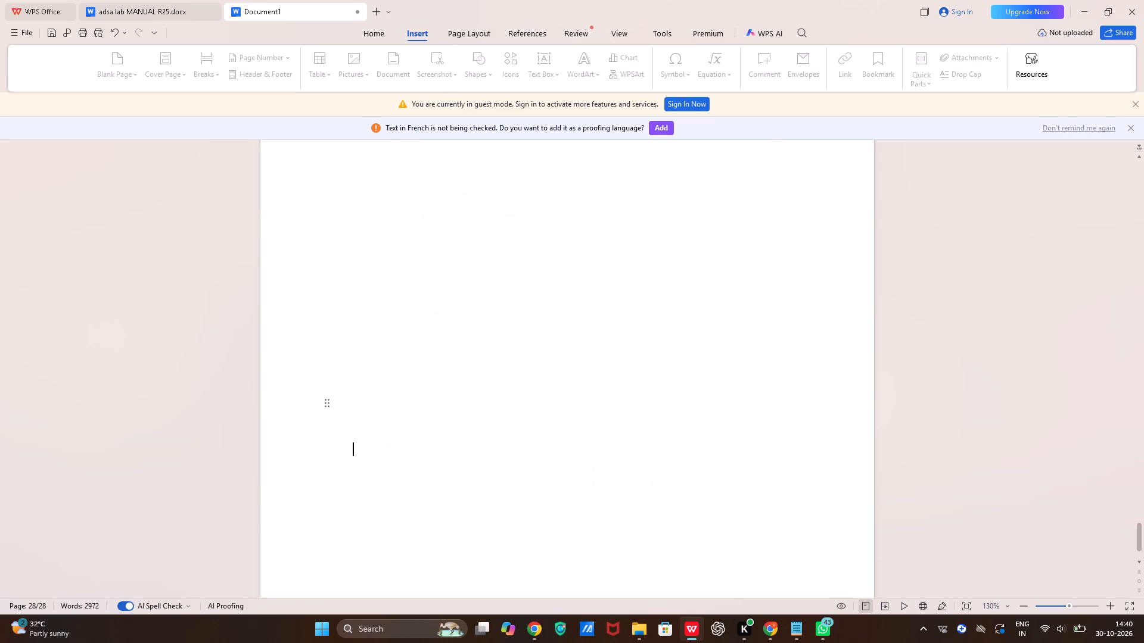
{"action": "key", "text": "Return"}
{"action": "key", "text": "Return"}
{"action": "key", "text": "Return"}
{"action": "key", "text": "Return"}
{"action": "key", "text": "Return"}
{"action": "key", "text": "Return"}
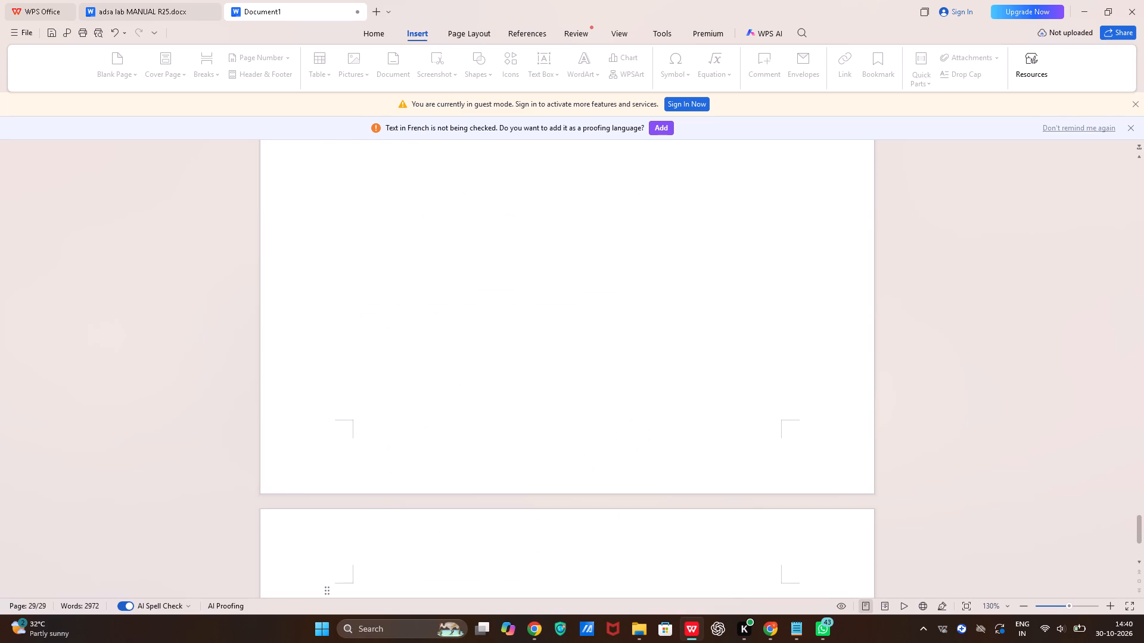
In the manual's exercise 7, copy the shortest path program from #include <bits/stdc++.h> through main's closing brace, leaving the manual's text intact.
{"action": "left_click", "coordinate": [170, 0]}
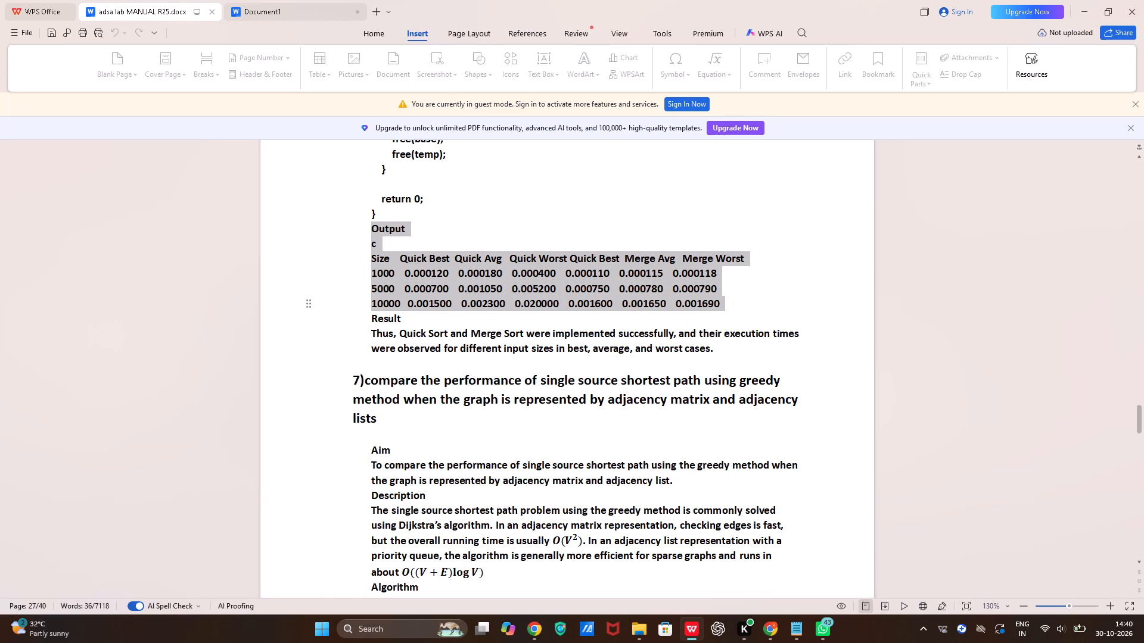
{"action": "scroll", "coordinate": [419, 383], "scroll_direction": "down", "scroll_amount": 10}
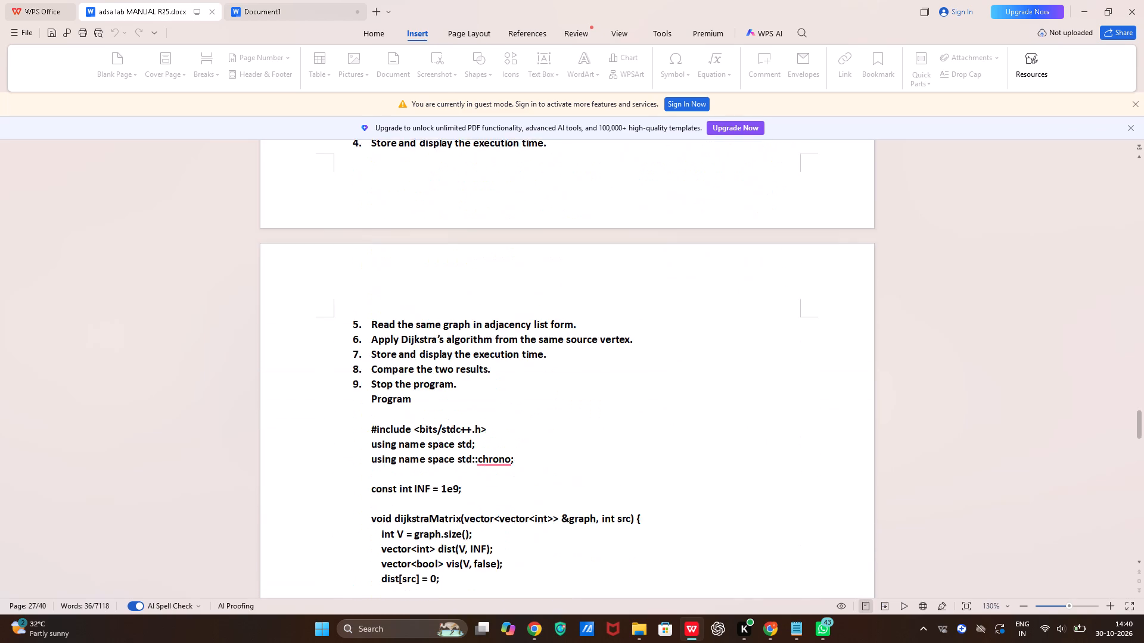
{"action": "scroll", "coordinate": [420, 388], "scroll_direction": "down", "scroll_amount": 7}
{"action": "scroll", "coordinate": [384, 321], "scroll_direction": "up", "scroll_amount": 1}
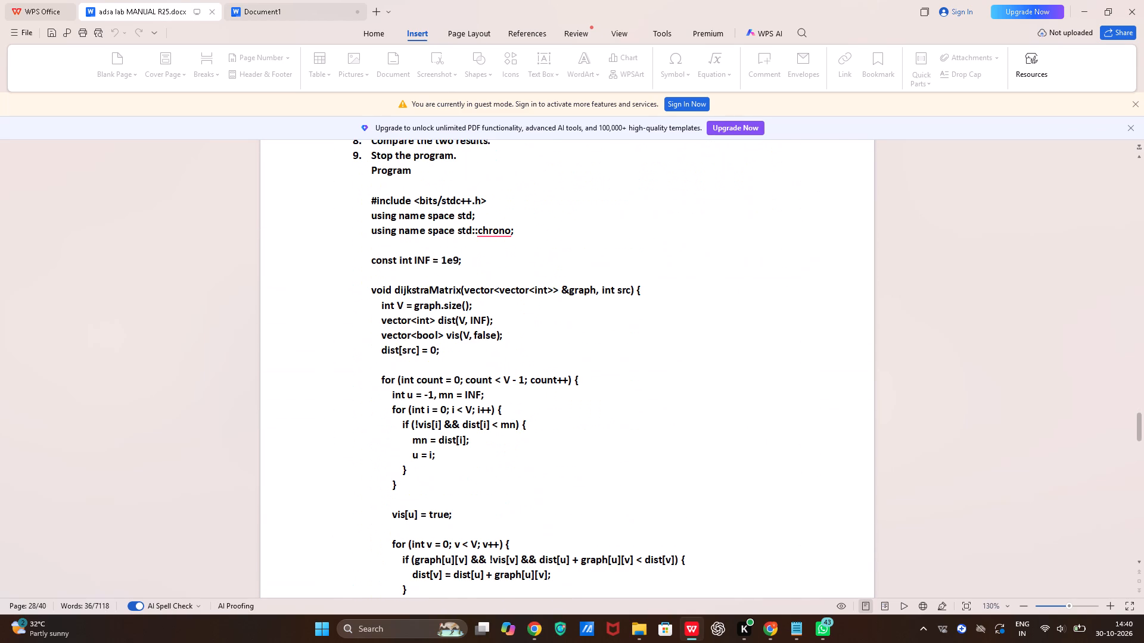
{"action": "left_click_drag", "start_coordinate": [366, 198], "coordinate": [483, 368]}
{"action": "scroll", "coordinate": [483, 367], "scroll_direction": "down", "scroll_amount": 2}
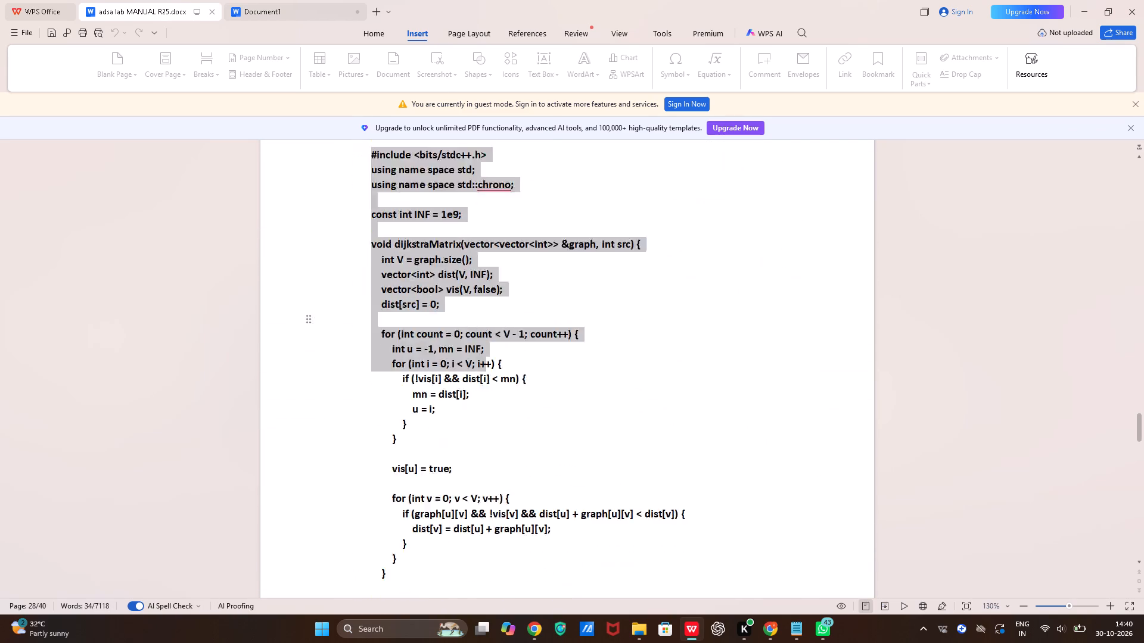
{"action": "scroll", "coordinate": [483, 368], "scroll_direction": "down", "scroll_amount": 7}
{"action": "left_click_drag", "start_coordinate": [483, 368], "coordinate": [481, 434]}
{"action": "scroll", "coordinate": [483, 425], "scroll_direction": "down", "scroll_amount": 10}
{"action": "left_click_drag", "start_coordinate": [481, 434], "coordinate": [467, 511]}
{"action": "scroll", "coordinate": [472, 472], "scroll_direction": "down", "scroll_amount": 6}
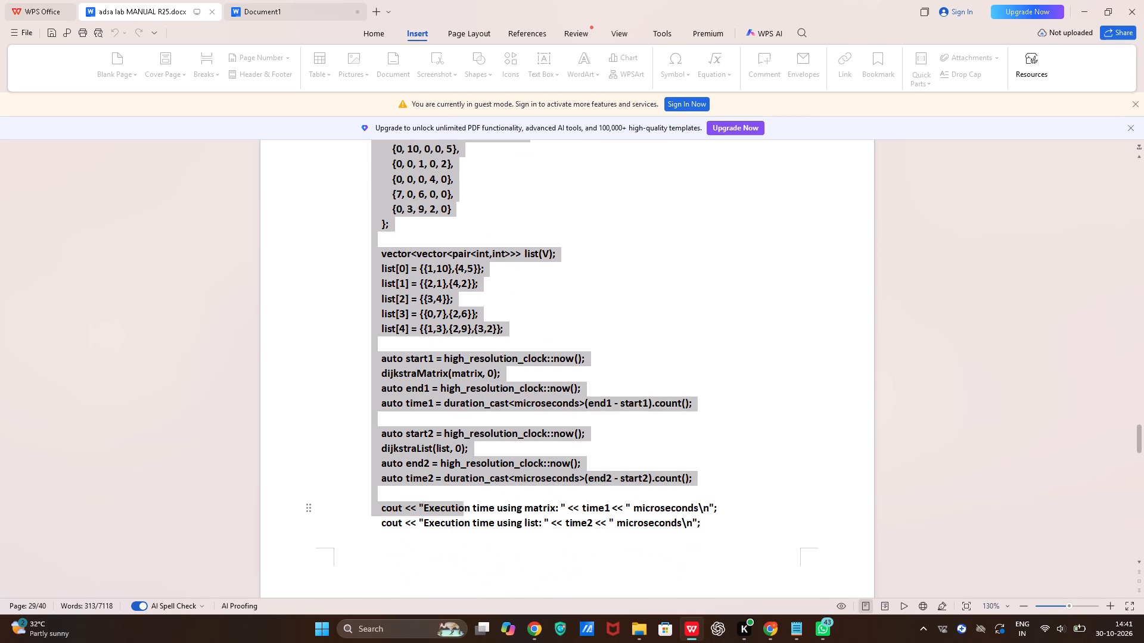
{"action": "scroll", "coordinate": [467, 511], "scroll_direction": "down", "scroll_amount": 3}
{"action": "left_click_drag", "start_coordinate": [467, 511], "coordinate": [455, 399]}
{"action": "scroll", "coordinate": [468, 510], "scroll_direction": "down", "scroll_amount": 5}
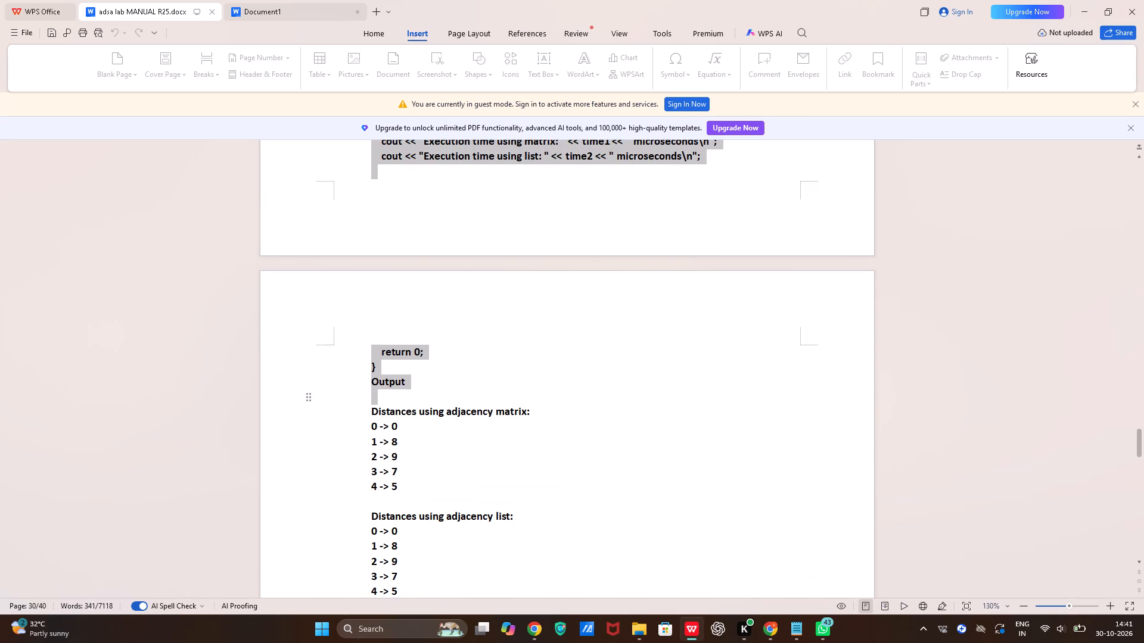
{"action": "left_click_drag", "start_coordinate": [455, 399], "coordinate": [458, 370]}
{"action": "key", "text": "ctrl+x"}
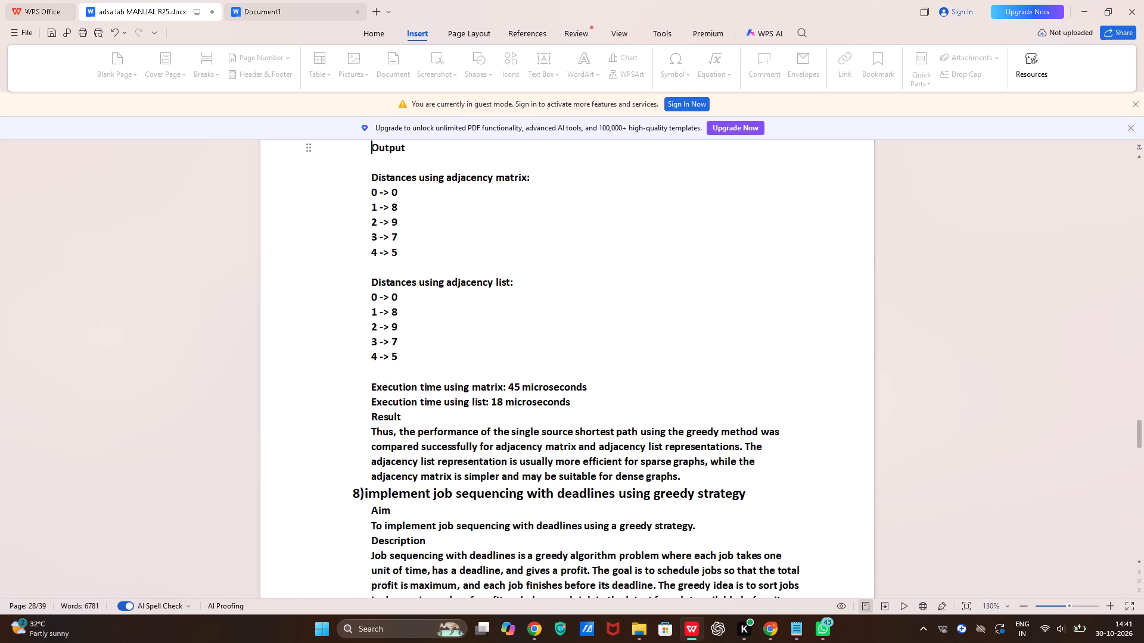
{"action": "key", "text": "ctrl+z"}
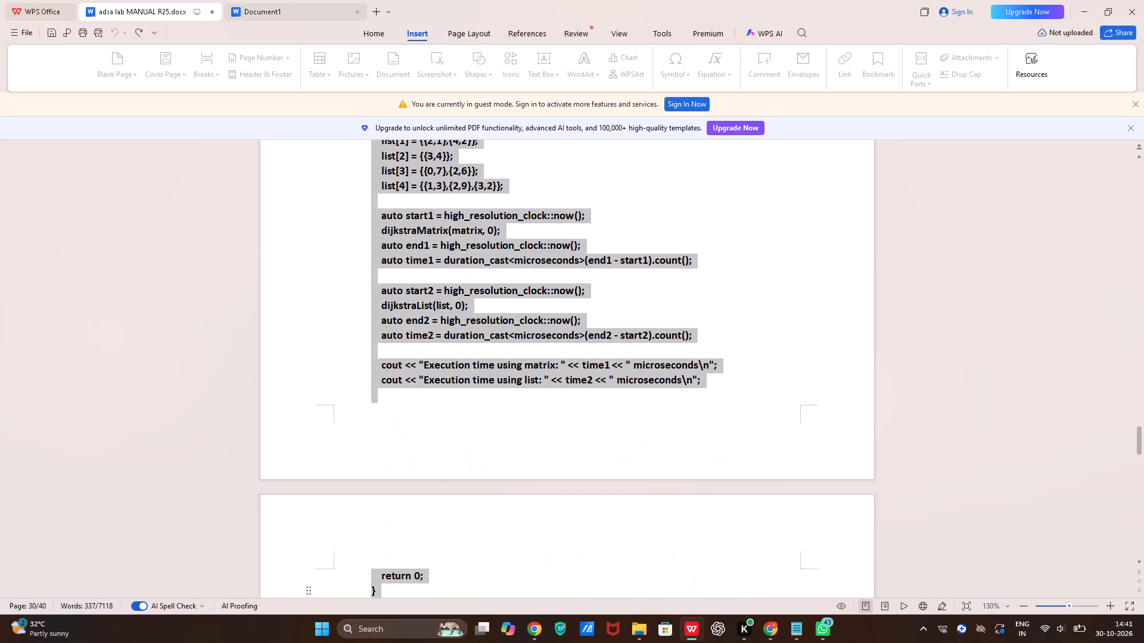
{"action": "scroll", "coordinate": [458, 470], "scroll_direction": "down", "scroll_amount": 4}
{"action": "key", "text": "ctrl+c"}
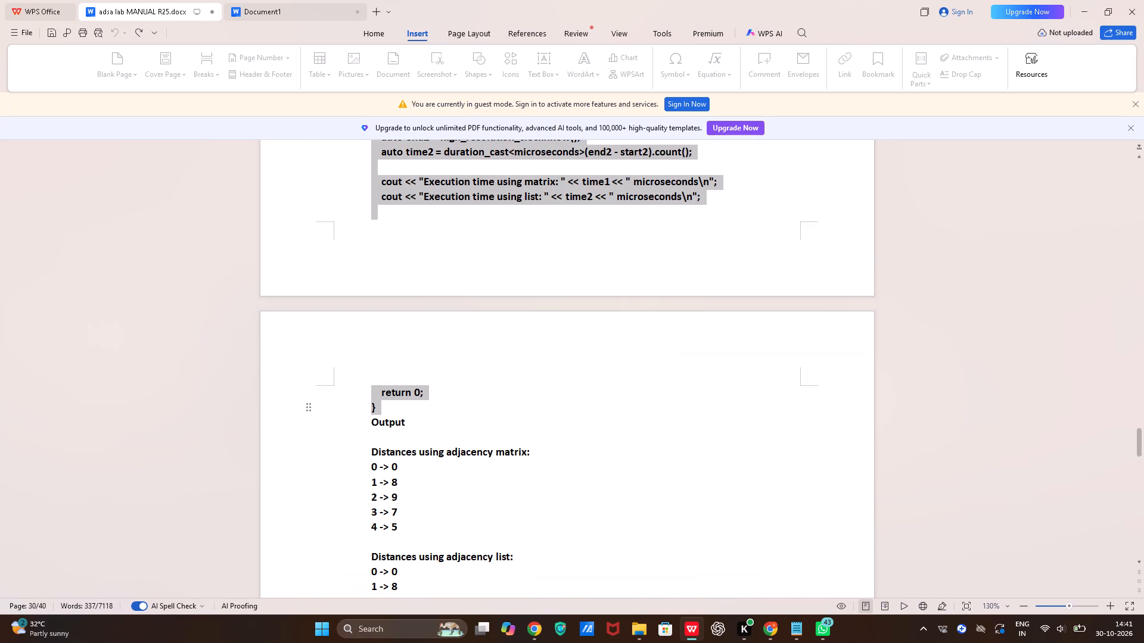
Paste the shortest path program into Document1 at the start of page 29.
{"action": "left_click", "coordinate": [281, 0]}
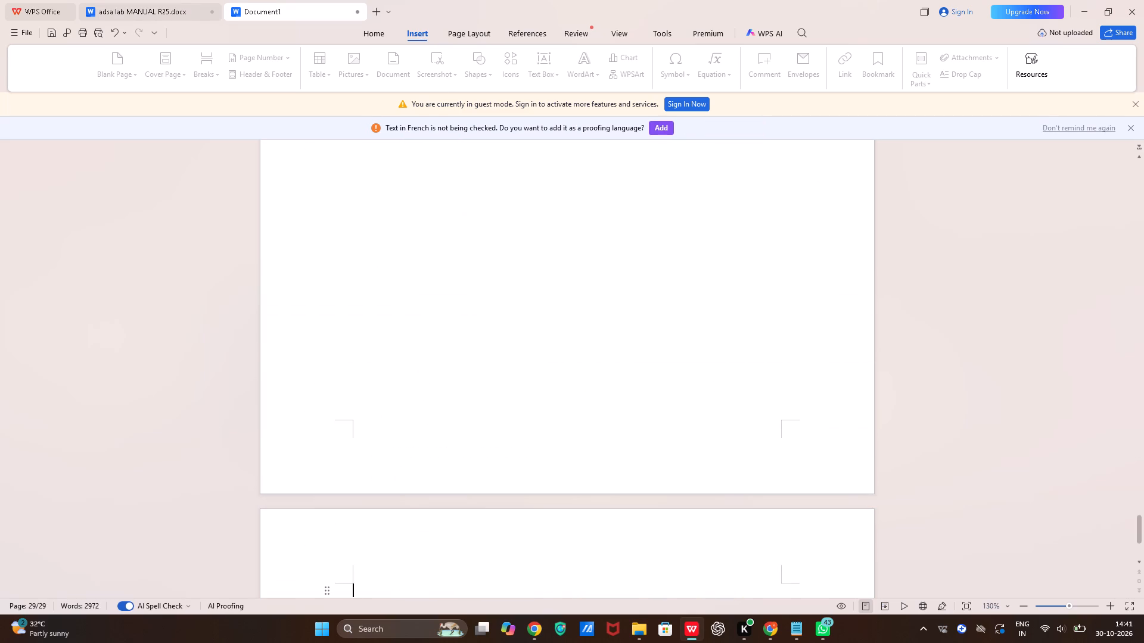
{"action": "key", "text": "ctrl+v"}
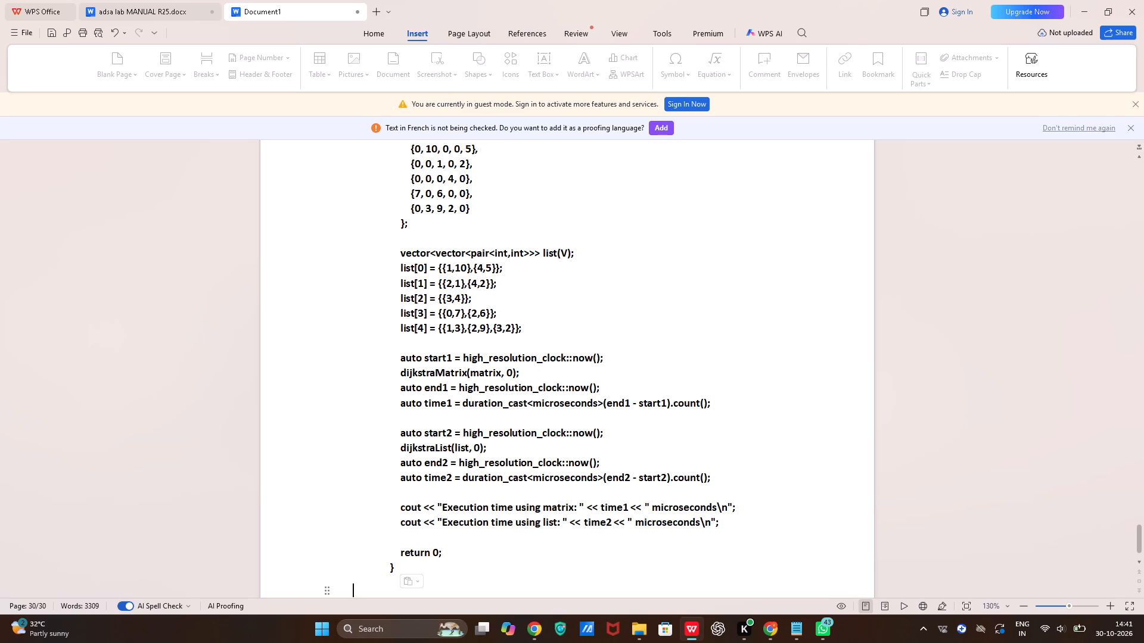
Add blank lines below the shortest path program until the insertion point is at the top of new page 31.
{"action": "scroll", "coordinate": [519, 483], "scroll_direction": "down", "scroll_amount": 12}
{"action": "key", "text": "Return"}
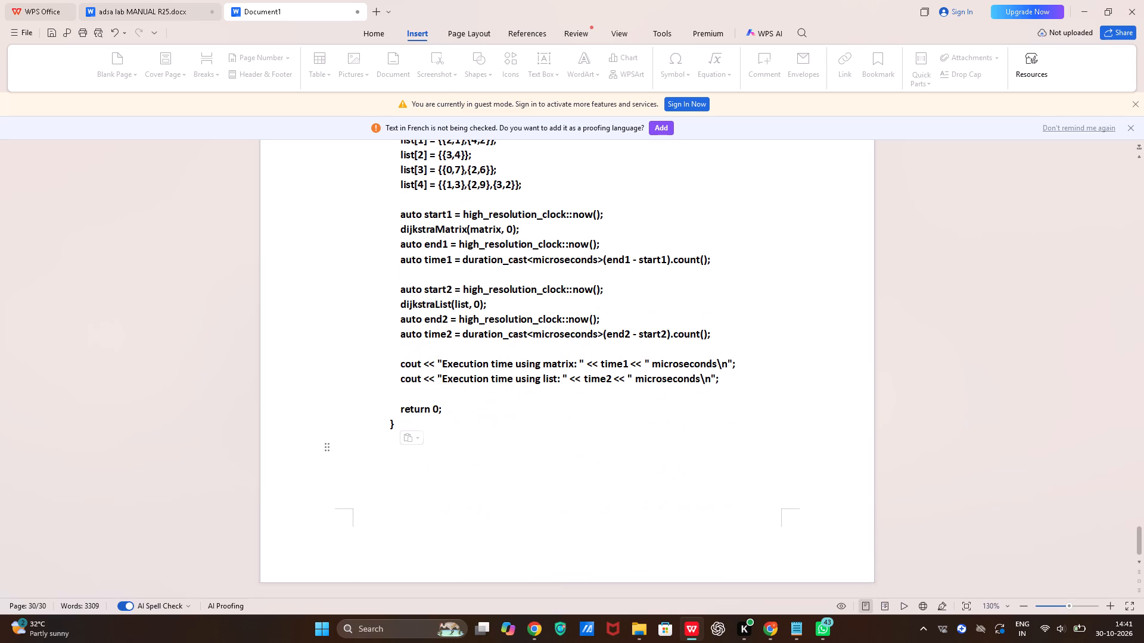
{"action": "key", "text": "Return"}
{"action": "key", "text": "Return"}
{"action": "key", "text": "Return"}
{"action": "key", "text": "BackSpace"}
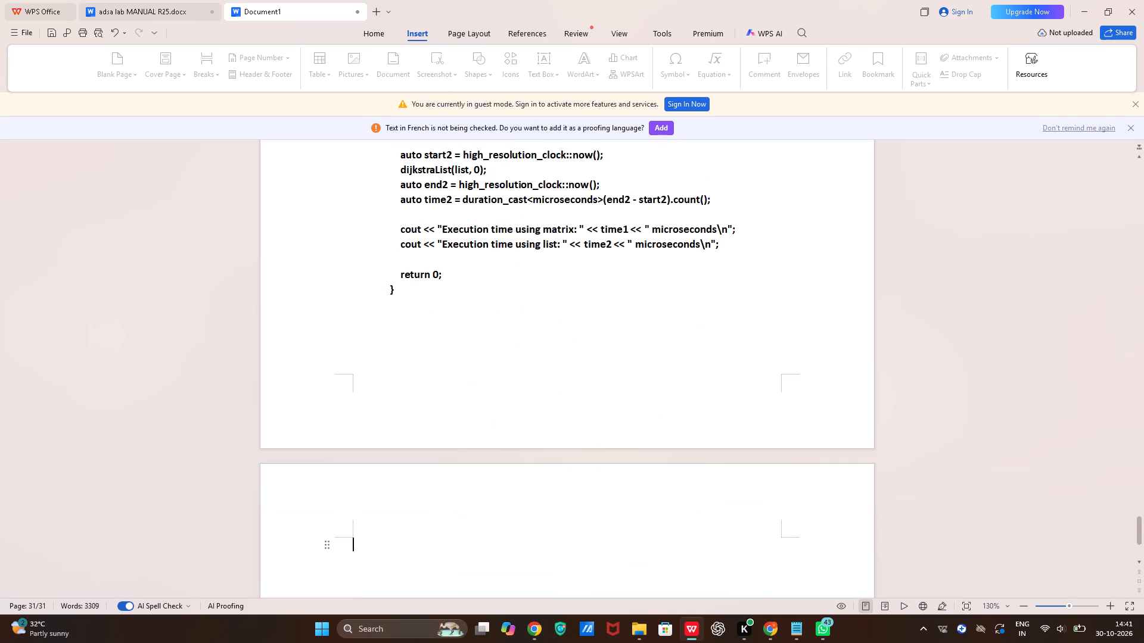
Copy the manual's exercise 7 output, from Output through the list execution time line, into Document1 at the top of page 31.
{"action": "left_click", "coordinate": [110, 0]}
{"action": "scroll", "coordinate": [472, 358], "scroll_direction": "down", "scroll_amount": 4}
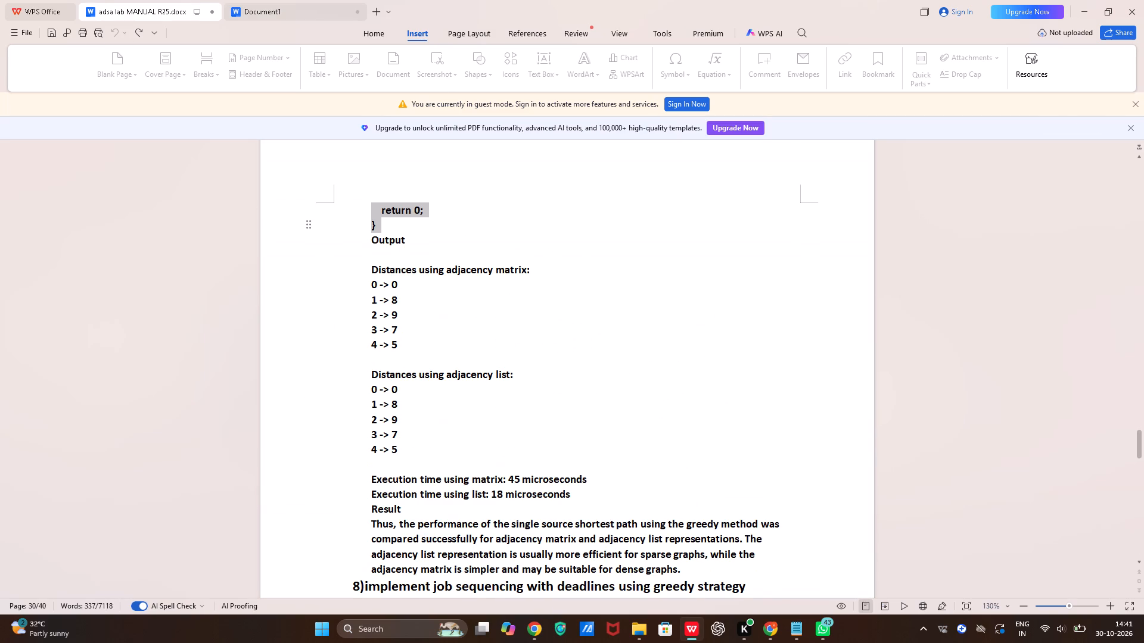
{"action": "left_click_drag", "start_coordinate": [364, 241], "coordinate": [480, 444]}
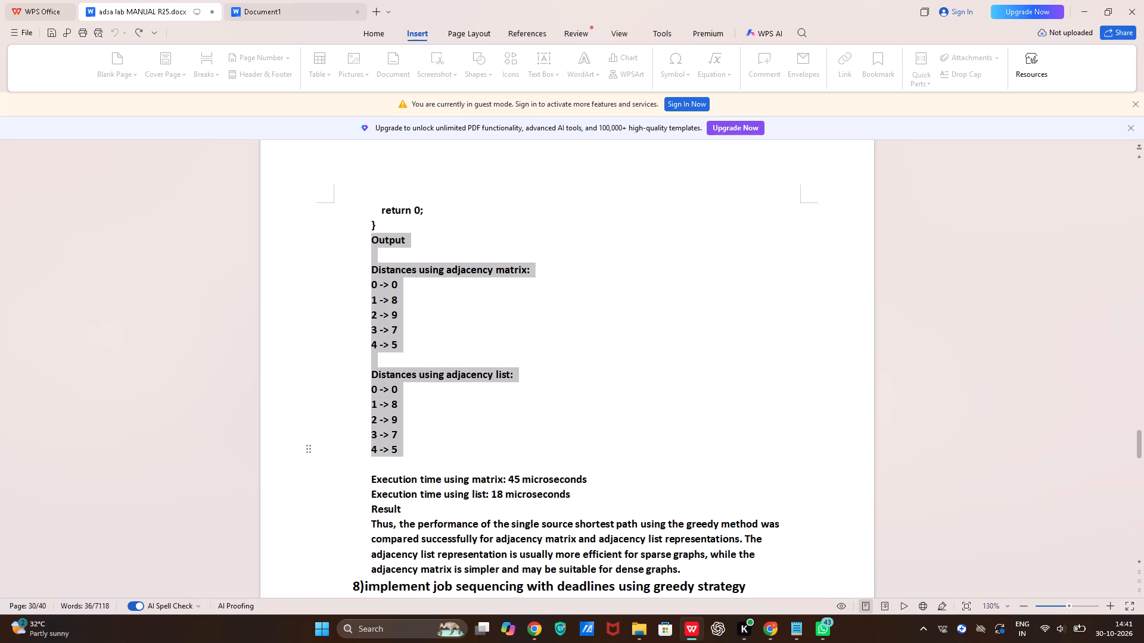
{"action": "left_click_drag", "start_coordinate": [480, 444], "coordinate": [478, 458]}
{"action": "left_click_drag", "start_coordinate": [478, 458], "coordinate": [472, 448]}
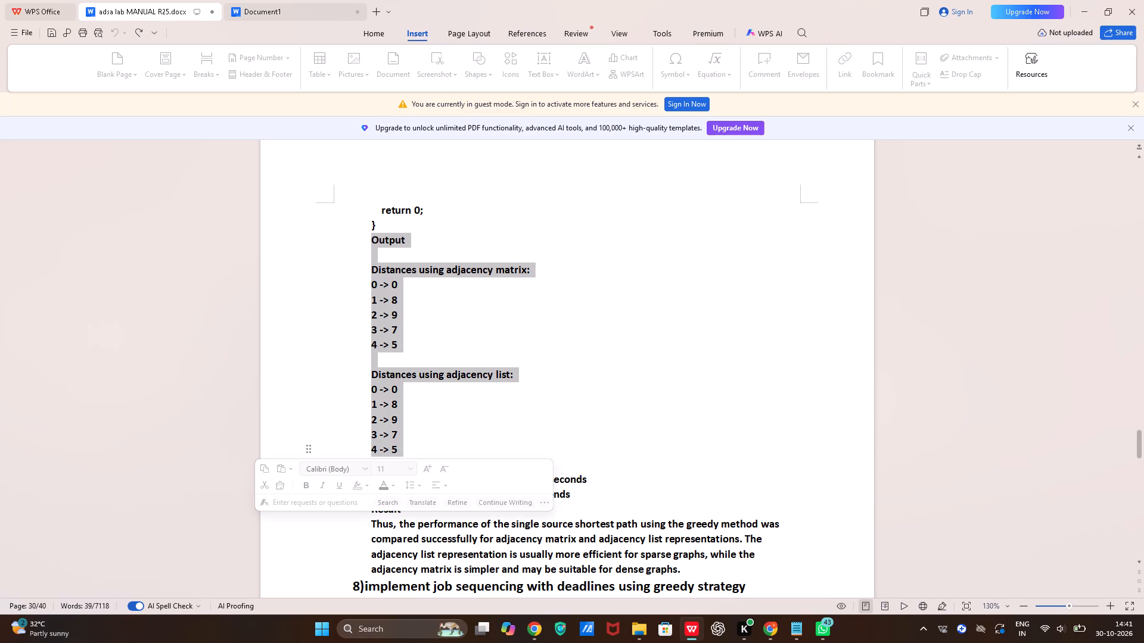
{"action": "key", "text": "ctrl+c"}
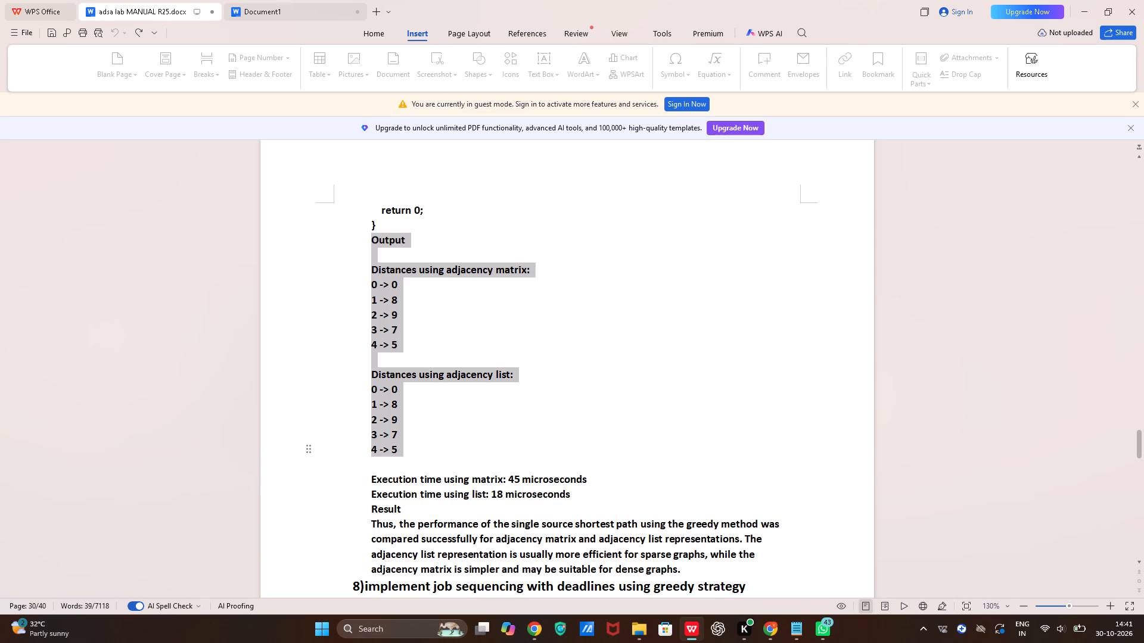
{"action": "left_click", "coordinate": [484, 399]}
{"action": "left_click", "coordinate": [356, 235]}
{"action": "left_click_drag", "start_coordinate": [360, 240], "coordinate": [524, 422]}
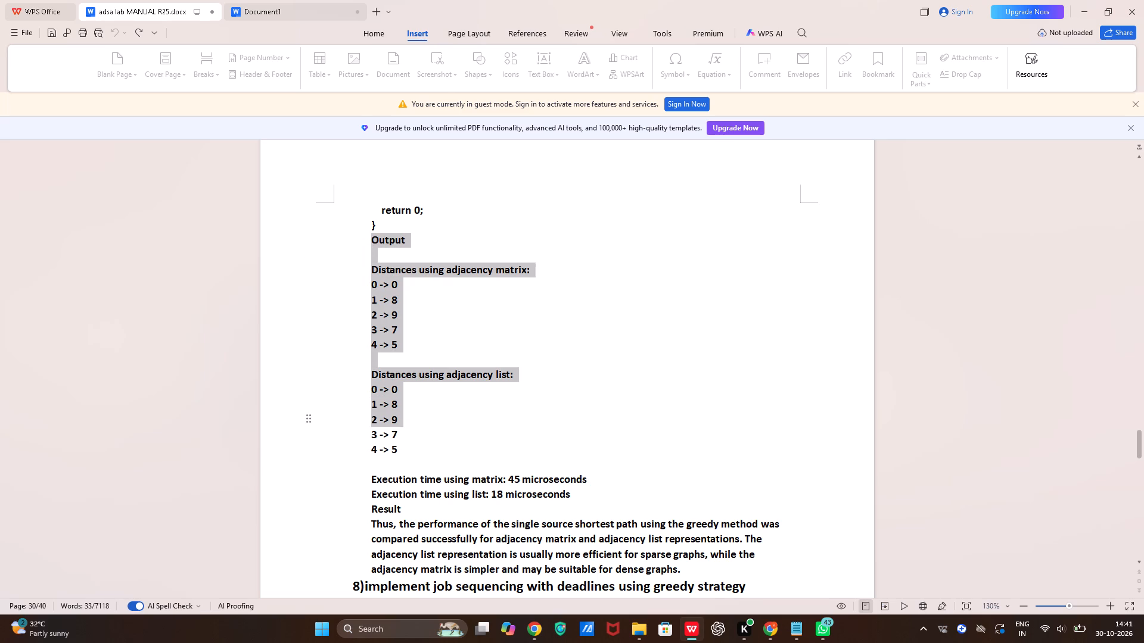
{"action": "left_click_drag", "start_coordinate": [524, 422], "coordinate": [583, 500]}
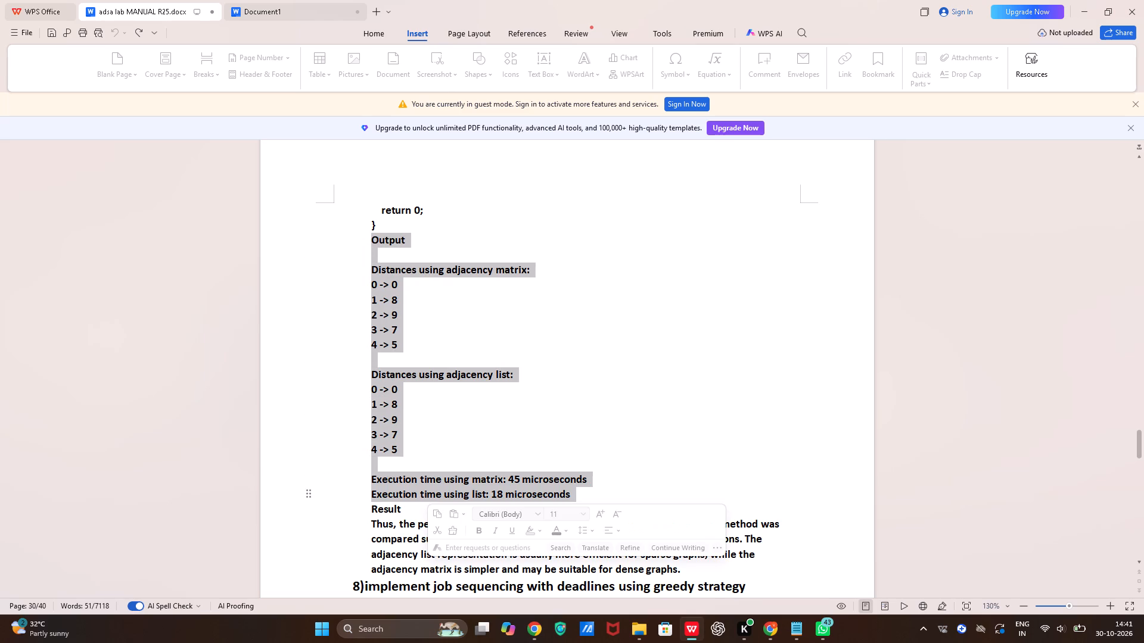
{"action": "key", "text": "ctrl+c"}
{"action": "left_click", "coordinate": [240, 0]}
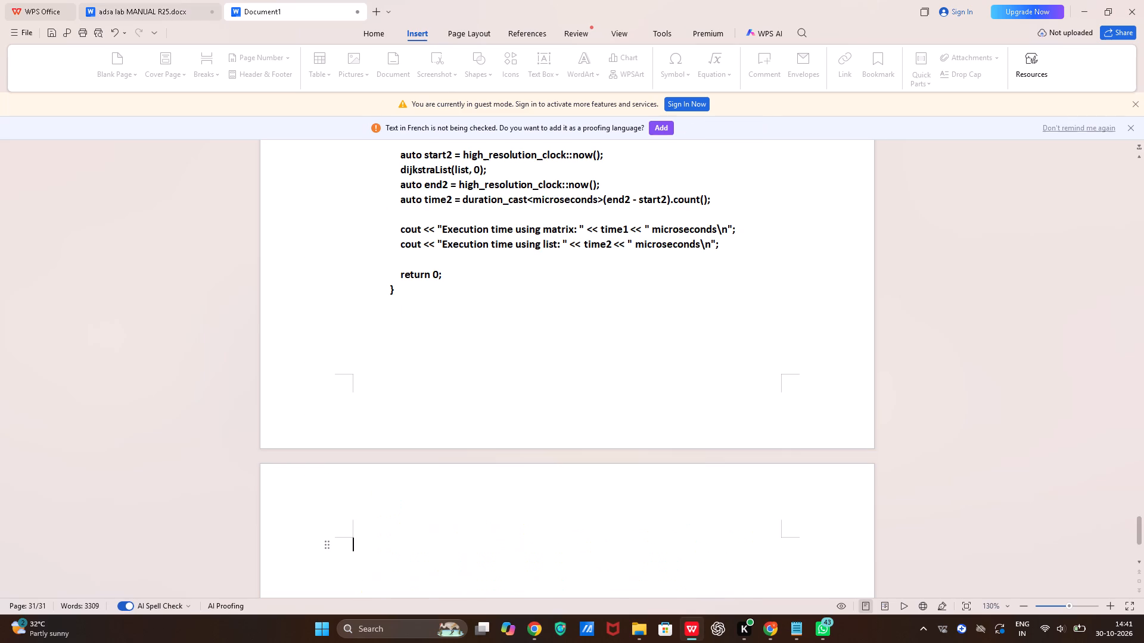
{"action": "key", "text": "ctrl+v"}
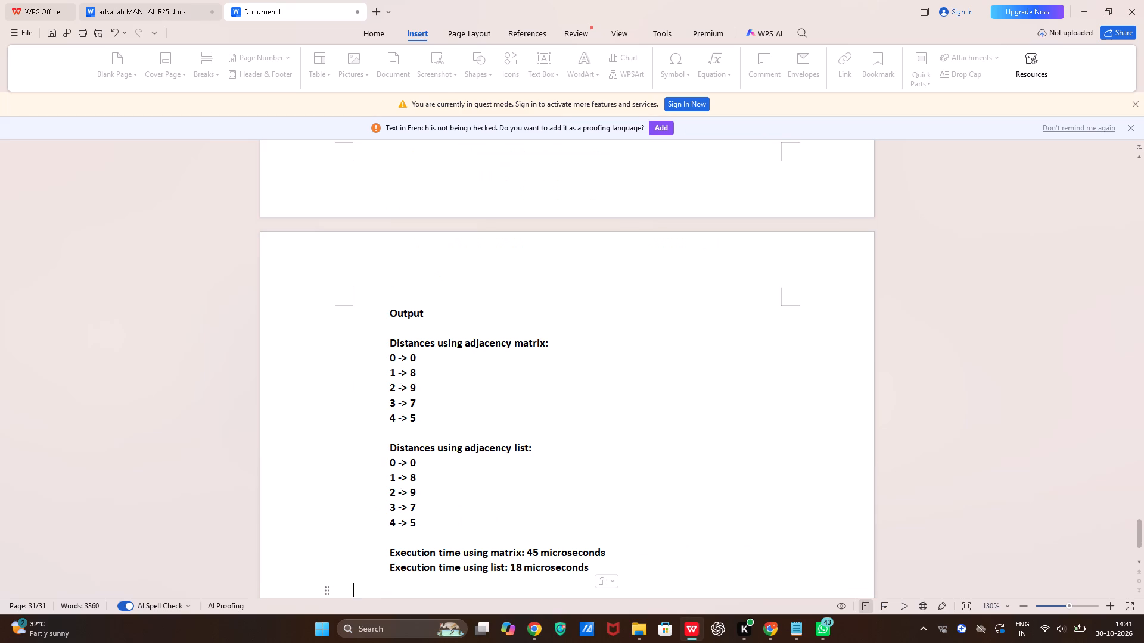
Add blank lines below the pasted shortest path output until the insertion point is at the top of new page 32.
{"action": "key", "text": "Return"}
{"action": "key", "text": "Return"}
{"action": "key", "text": "Return"}
{"action": "key", "text": "Return"}
{"action": "key", "text": "Return"}
{"action": "key", "text": "Return"}
{"action": "key", "text": "Return"}
{"action": "key", "text": "Return"}
{"action": "key", "text": "Return"}
{"action": "key", "text": "Return"}
{"action": "key", "text": "Return"}
{"action": "key", "text": "Return"}
{"action": "key", "text": "Return"}
{"action": "key", "text": "Return"}
{"action": "key", "text": "Return"}
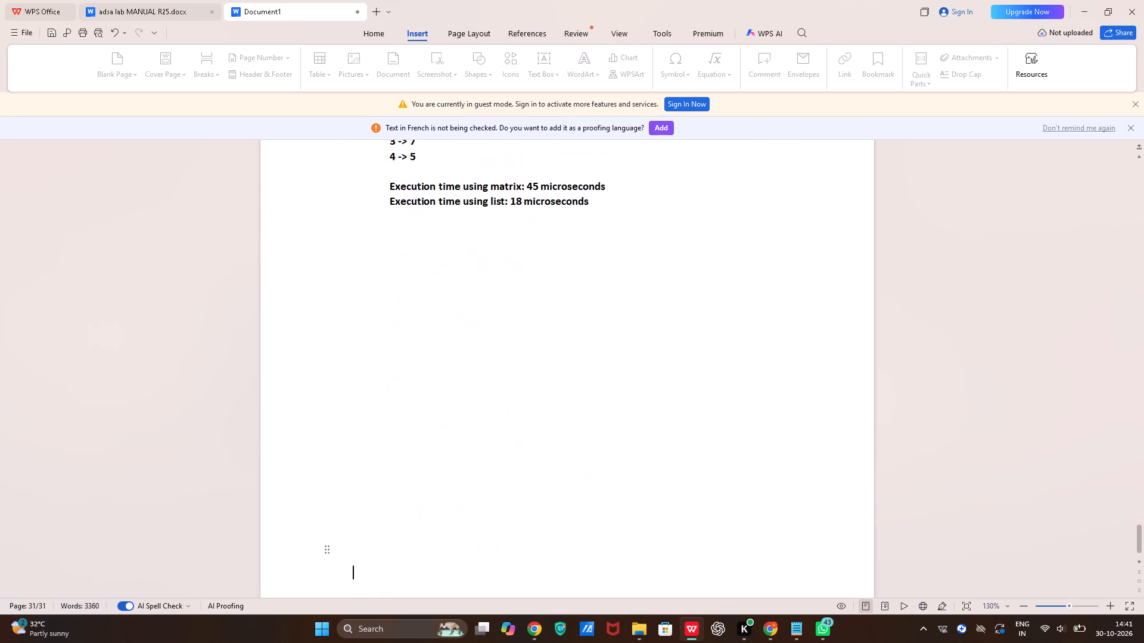
{"action": "key", "text": "Return"}
{"action": "key", "text": "Return"}
{"action": "key", "text": "Return"}
{"action": "key", "text": "Return"}
{"action": "key", "text": "BackSpace"}
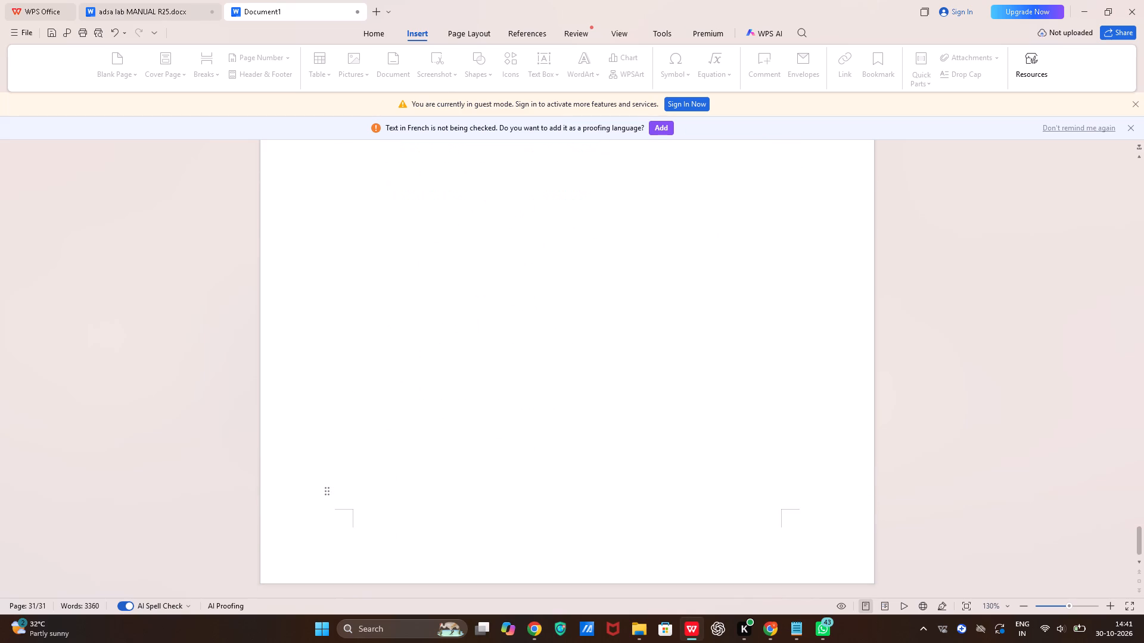
{"action": "key", "text": "Return"}
{"action": "scroll", "coordinate": [436, 454], "scroll_direction": "down", "scroll_amount": 8}
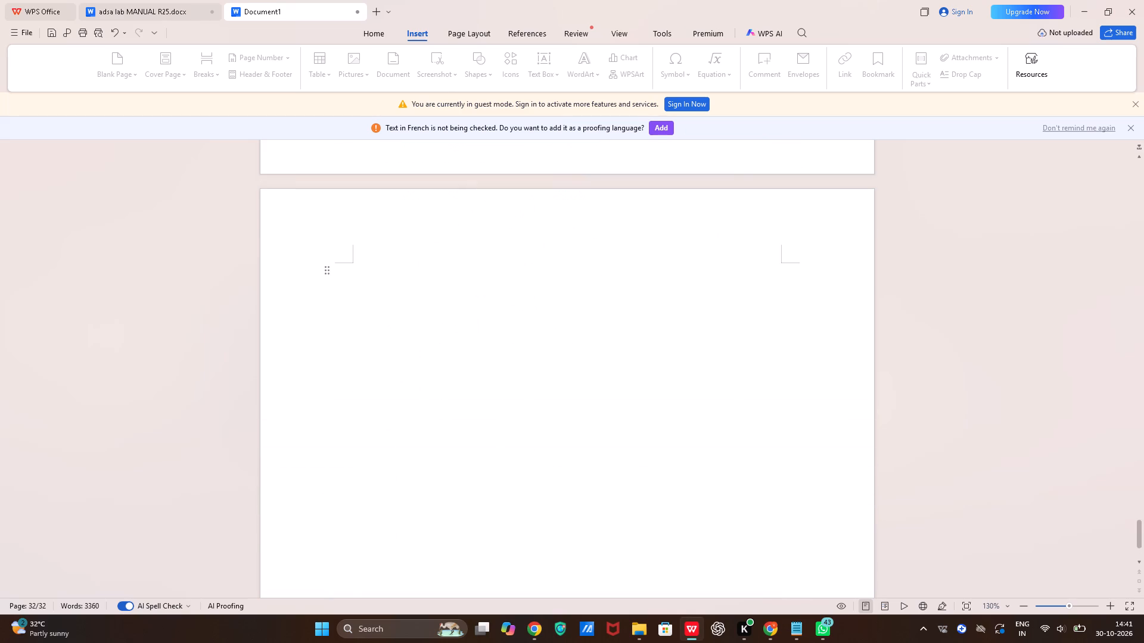
Copy the manual's exercise 8 job sequencing program, from #include <stdio.h> through the closing brace of main.
{"action": "left_click", "coordinate": [146, 0]}
{"action": "scroll", "coordinate": [415, 377], "scroll_direction": "down", "scroll_amount": 6}
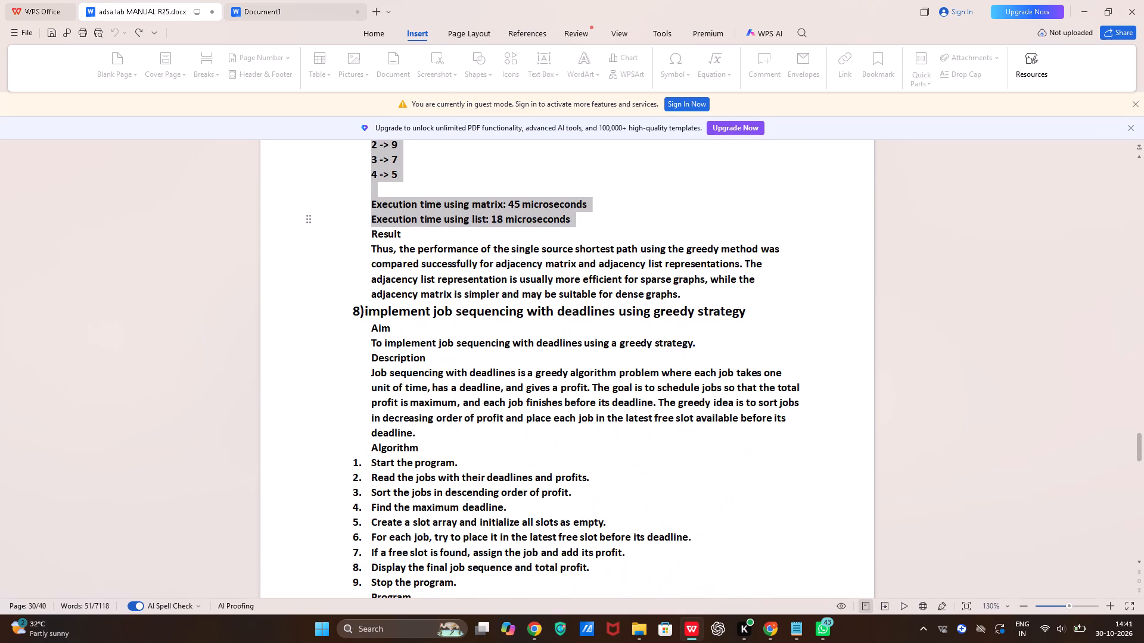
{"action": "scroll", "coordinate": [421, 381], "scroll_direction": "down", "scroll_amount": 1}
{"action": "scroll", "coordinate": [396, 333], "scroll_direction": "down", "scroll_amount": 10}
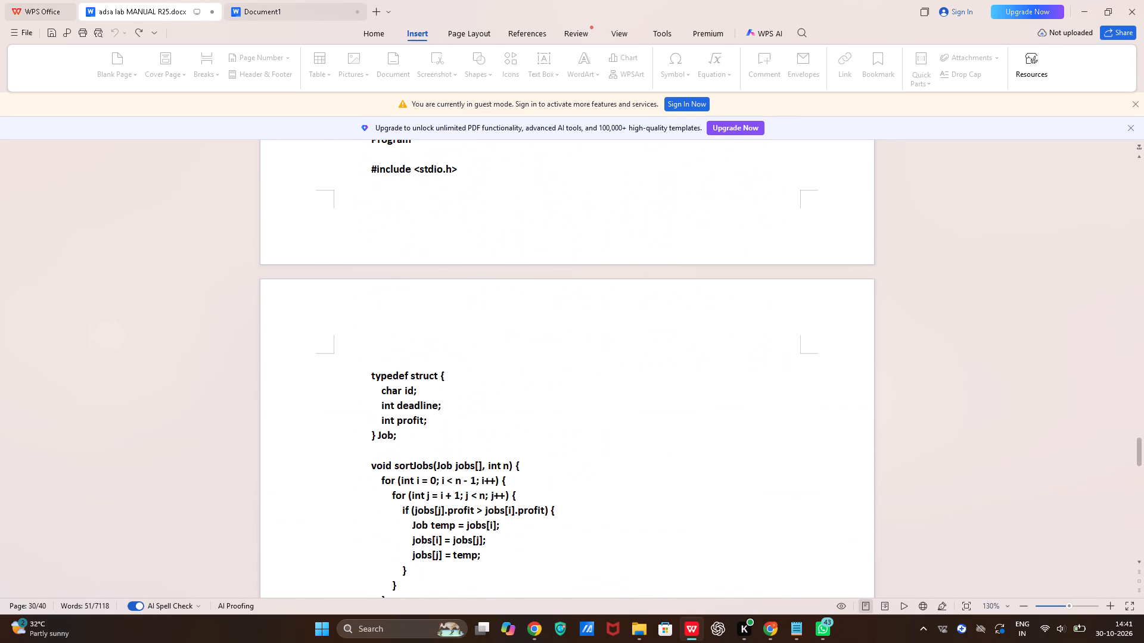
{"action": "scroll", "coordinate": [398, 337], "scroll_direction": "up", "scroll_amount": 6}
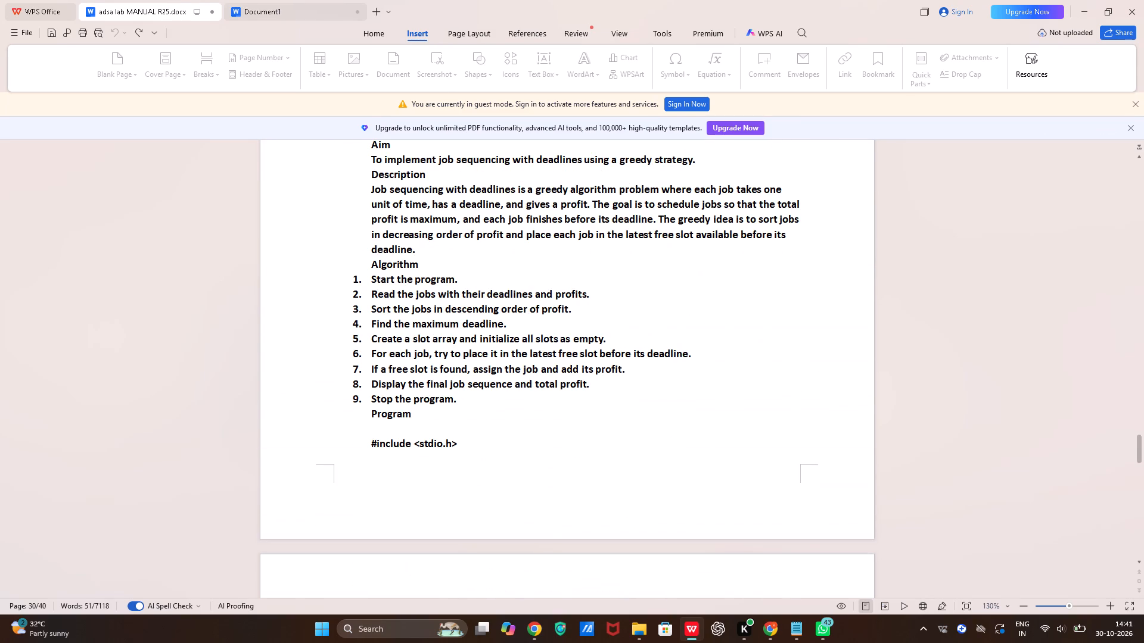
{"action": "left_click_drag", "start_coordinate": [372, 438], "coordinate": [516, 526]}
{"action": "scroll", "coordinate": [518, 523], "scroll_direction": "down", "scroll_amount": 11}
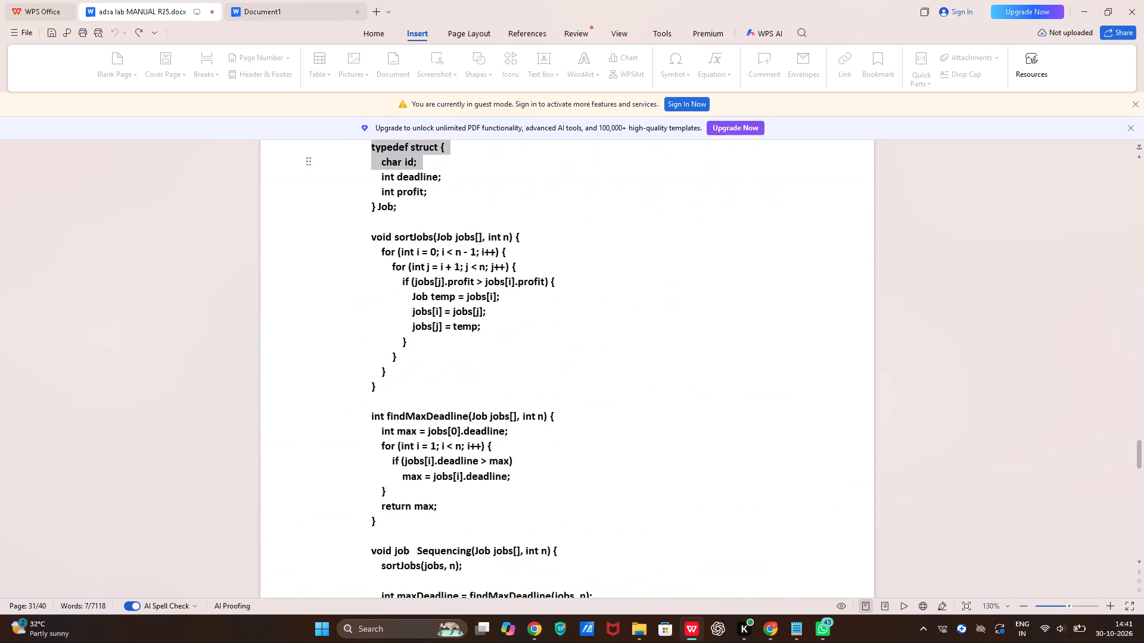
{"action": "left_click_drag", "start_coordinate": [516, 526], "coordinate": [477, 546]}
{"action": "scroll", "coordinate": [495, 554], "scroll_direction": "down", "scroll_amount": 19}
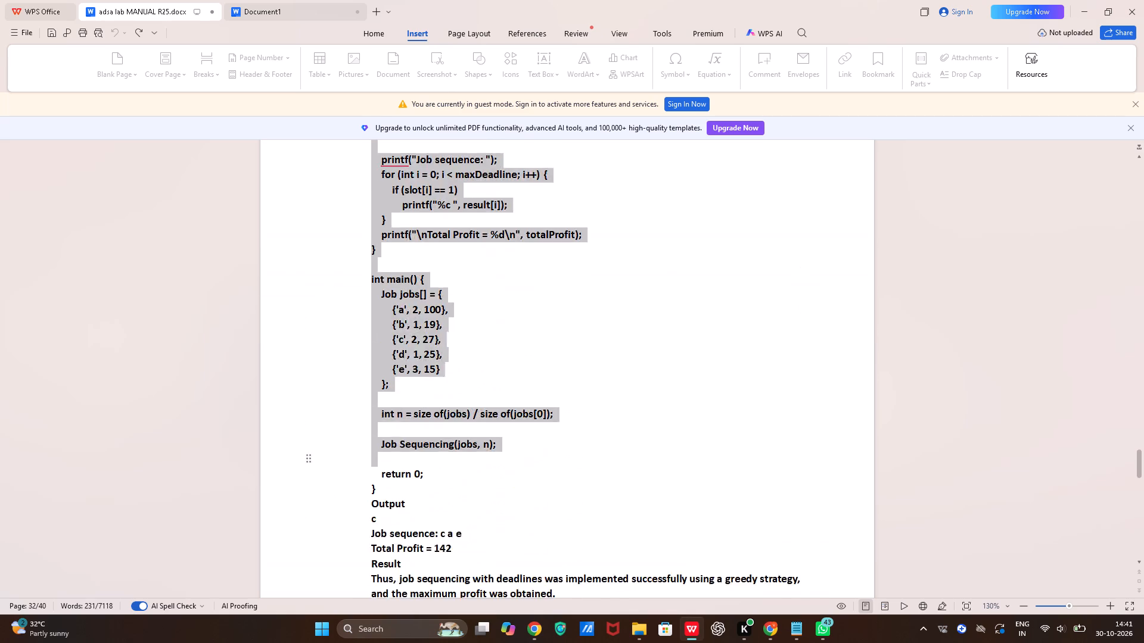
{"action": "scroll", "coordinate": [477, 546], "scroll_direction": "down", "scroll_amount": 3}
{"action": "left_click_drag", "start_coordinate": [477, 546], "coordinate": [470, 277]}
{"action": "scroll", "coordinate": [477, 546], "scroll_direction": "down", "scroll_amount": 2}
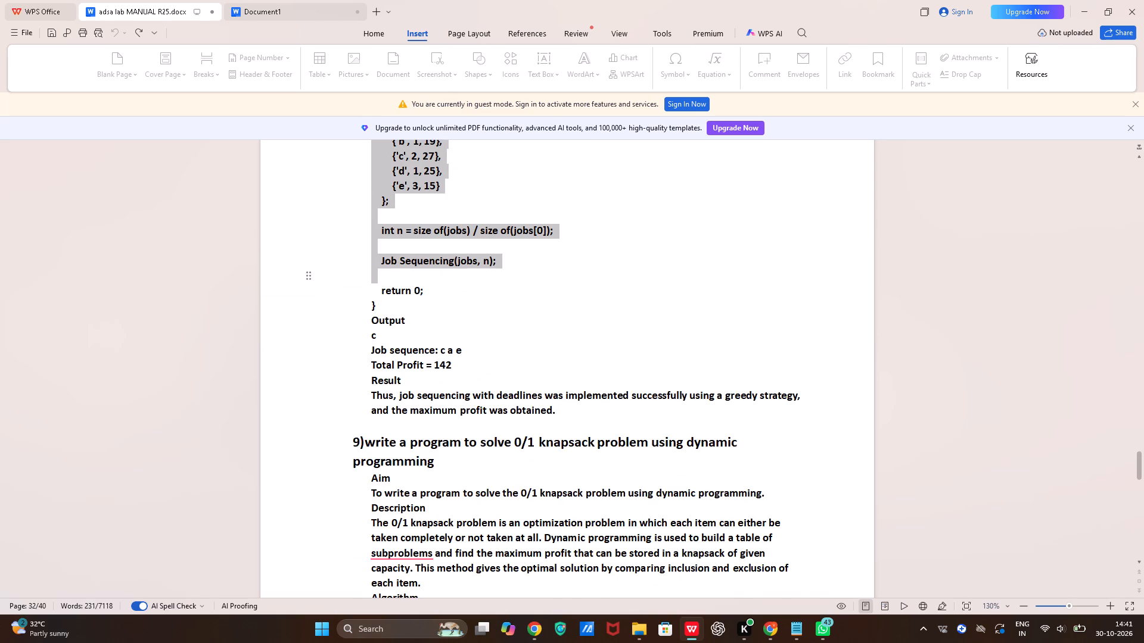
{"action": "left_click_drag", "start_coordinate": [470, 277], "coordinate": [477, 302]}
{"action": "key", "text": "ctrl+c"}
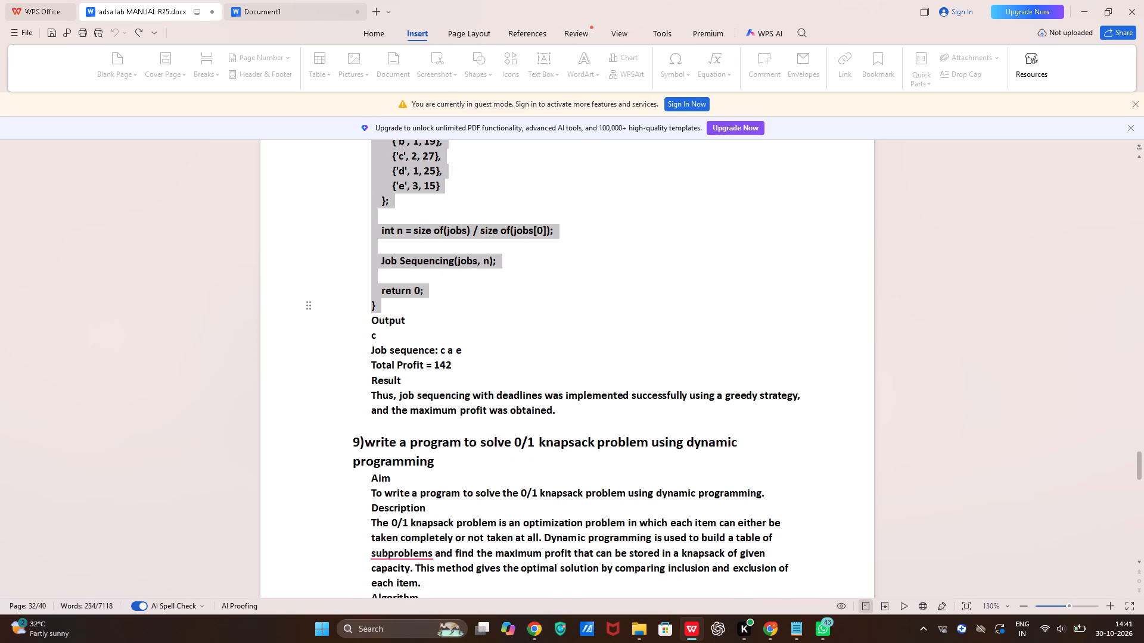
Paste the job sequencing program into Document1 at the top of page 32.
{"action": "left_click", "coordinate": [284, 0]}
{"action": "key", "text": "ctrl+v"}
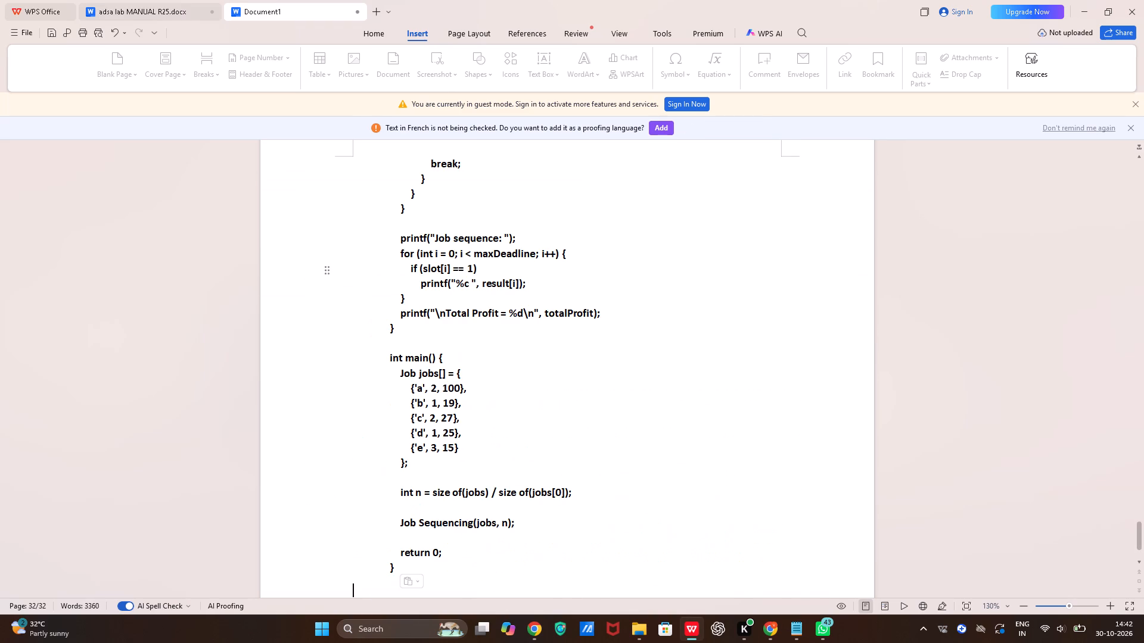
Add blank lines below the pasted job sequencing program until the insertion point is at the top of new page 34.
{"action": "scroll", "coordinate": [403, 374], "scroll_direction": "down", "scroll_amount": 12}
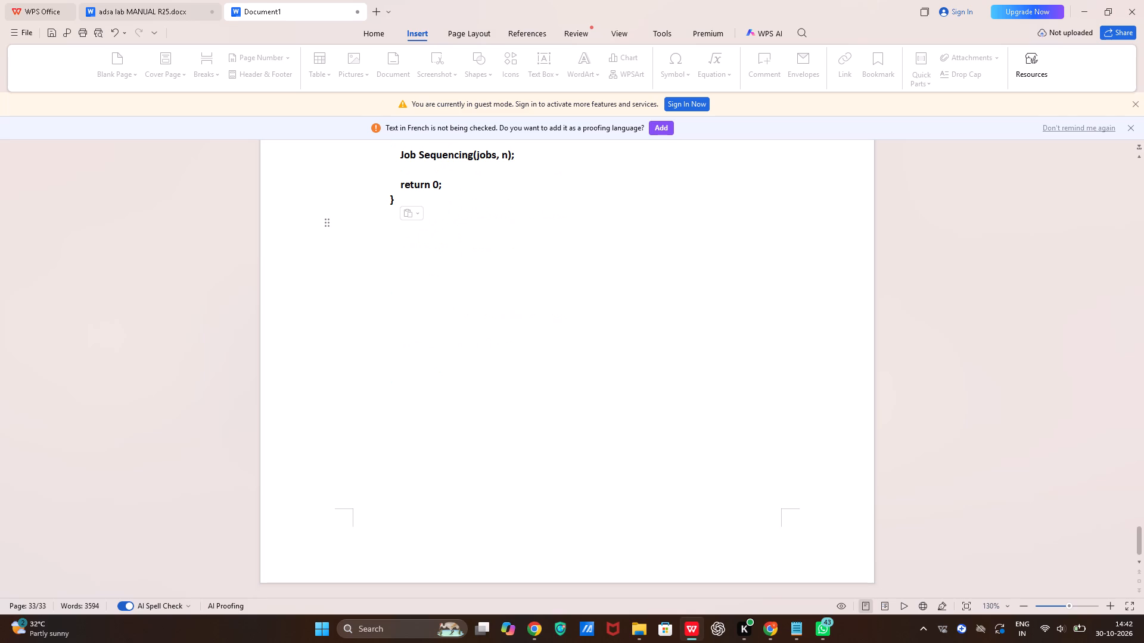
{"action": "key", "text": "Return"}
{"action": "key", "text": "Return"}
{"action": "key", "text": "Return"}
{"action": "key", "text": "Return"}
{"action": "key", "text": "Return"}
{"action": "key", "text": "Return"}
{"action": "key", "text": "Return"}
{"action": "key", "text": "Return"}
{"action": "key", "text": "Return"}
{"action": "key", "text": "Return"}
{"action": "key", "text": "Return"}
{"action": "key", "text": "Return"}
{"action": "key", "text": "Return"}
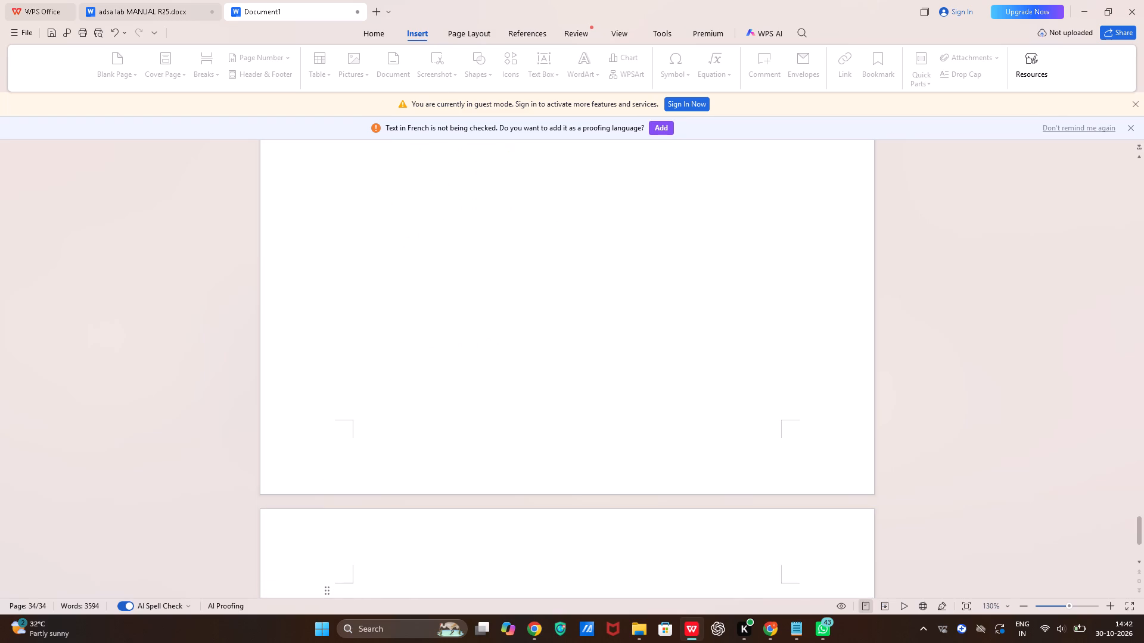
Copy the manual's exercise 8 output, from Output through the Total Profit line, into Document1 at the top of page 34.
{"action": "left_click", "coordinate": [154, 0]}
{"action": "scroll", "coordinate": [423, 290], "scroll_direction": "down", "scroll_amount": 3}
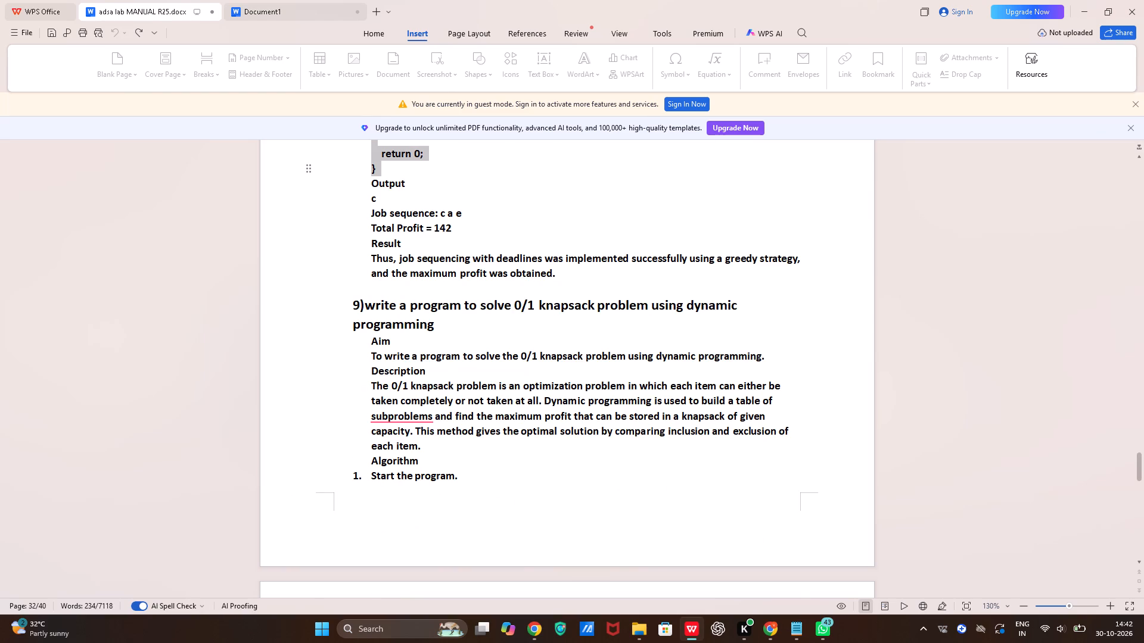
{"action": "left_click_drag", "start_coordinate": [370, 179], "coordinate": [471, 227]}
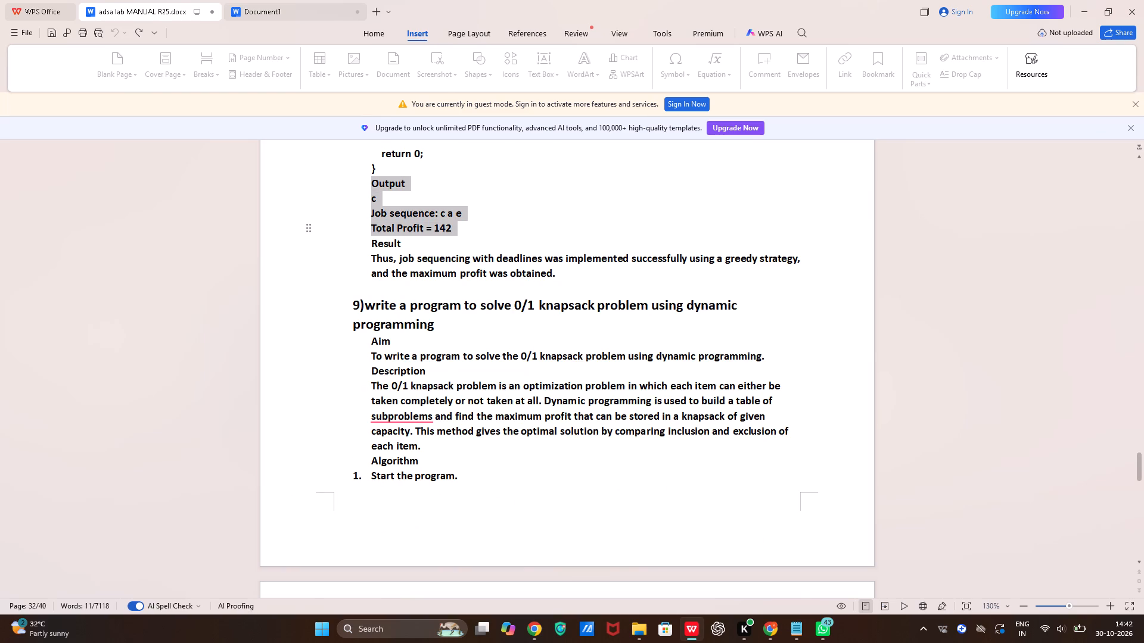
{"action": "left_click_drag", "start_coordinate": [471, 227], "coordinate": [474, 229]}
{"action": "key", "text": "ctrl+c"}
{"action": "left_click", "coordinate": [261, 0]}
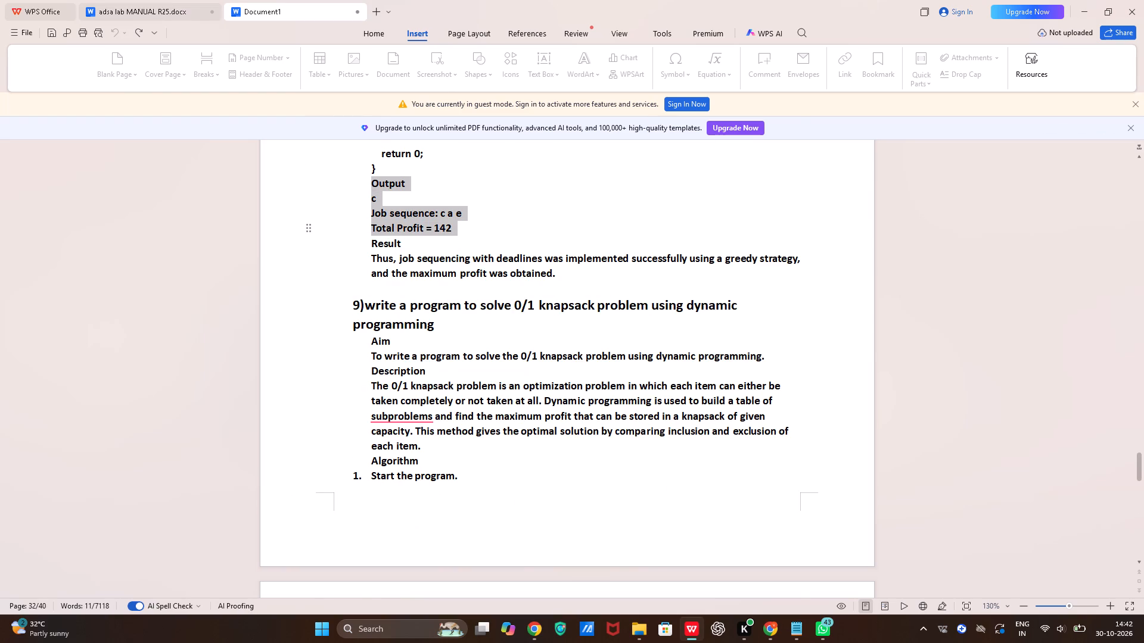
{"action": "key", "text": "ctrl+v"}
Add a space and a colon after the Output heading on page 34 so it reads "Output :".
{"action": "scroll", "coordinate": [434, 385], "scroll_direction": "down", "scroll_amount": 6}
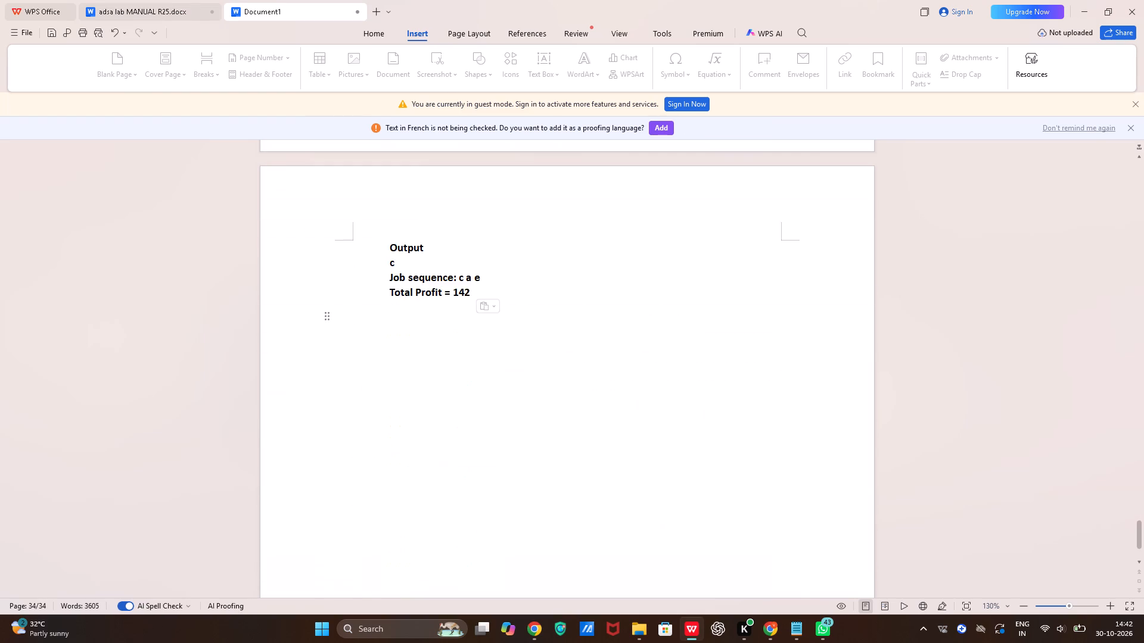
{"action": "scroll", "coordinate": [442, 360], "scroll_direction": "down", "scroll_amount": 3}
{"action": "scroll", "coordinate": [420, 257], "scroll_direction": "up", "scroll_amount": 4}
{"action": "left_click", "coordinate": [445, 301]}
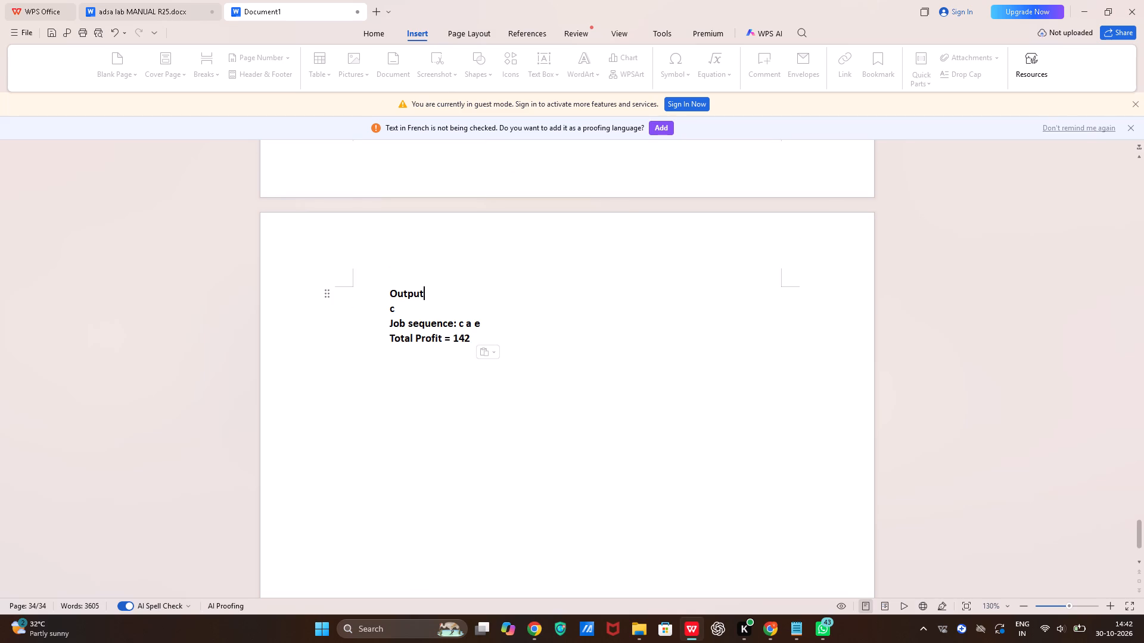
{"action": "key", "text": "shift+colon"}
{"action": "key", "text": "space"}
Add blank lines below the job sequencing output down to near the bottom of page 34.
{"action": "scroll", "coordinate": [421, 330], "scroll_direction": "down", "scroll_amount": 19}
{"action": "left_click", "coordinate": [413, 538]}
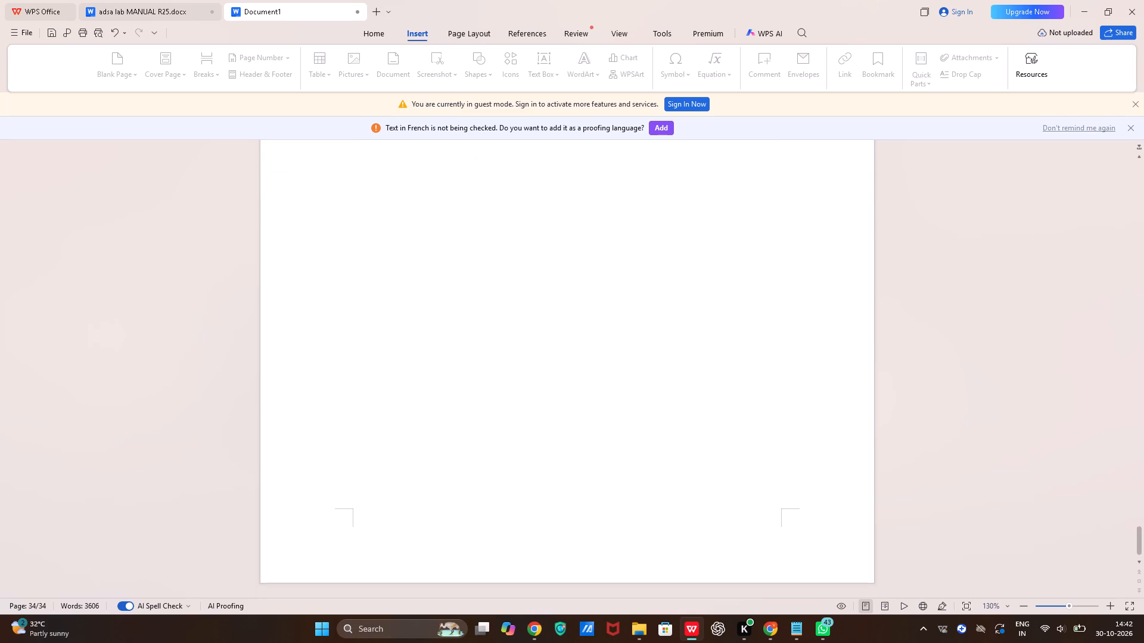
{"action": "key", "text": "Return"}
{"action": "key", "text": "Return"}
{"action": "key", "text": "Return"}
{"action": "key", "text": "Return"}
{"action": "key", "text": "Return"}
{"action": "key", "text": "Return"}
{"action": "key", "text": "Return"}
{"action": "key", "text": "Return"}
{"action": "key", "text": "Return"}
{"action": "key", "text": "Return"}
{"action": "key", "text": "Return"}
{"action": "key", "text": "Return"}
{"action": "key", "text": "Return"}
{"action": "key", "text": "Return"}
{"action": "key", "text": "Return"}
{"action": "key", "text": "Return"}
{"action": "key", "text": "Return"}
{"action": "key", "text": "Return"}
{"action": "key", "text": "Return"}
{"action": "key", "text": "Return"}
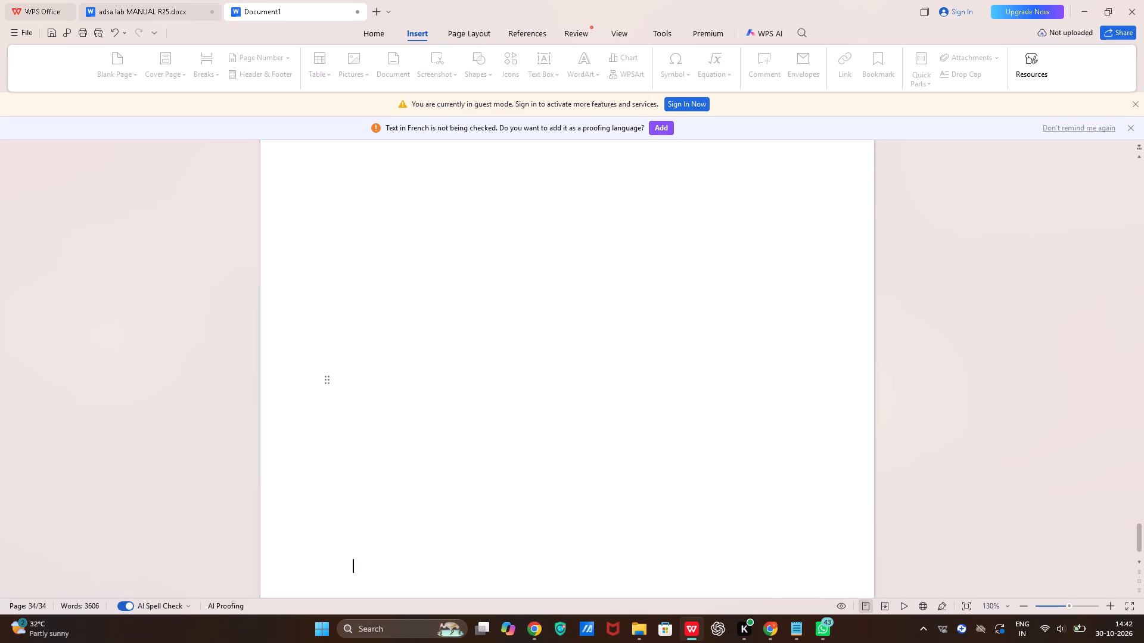
{"action": "key", "text": "Return"}
{"action": "key", "text": "Return"}
{"action": "key", "text": "Return"}
{"action": "key", "text": "Return"}
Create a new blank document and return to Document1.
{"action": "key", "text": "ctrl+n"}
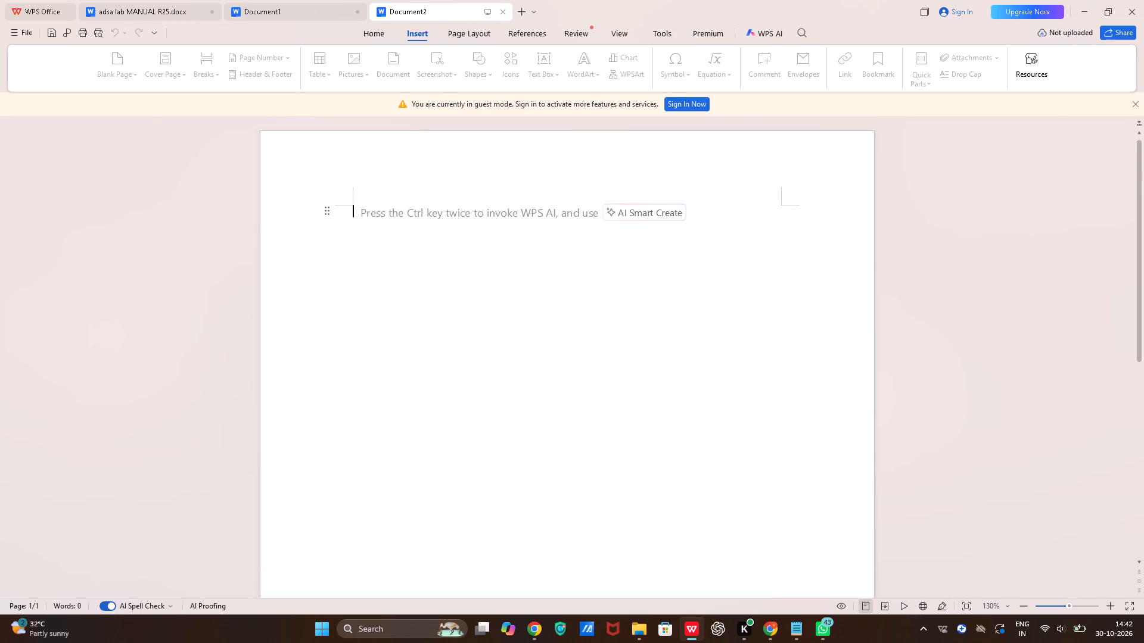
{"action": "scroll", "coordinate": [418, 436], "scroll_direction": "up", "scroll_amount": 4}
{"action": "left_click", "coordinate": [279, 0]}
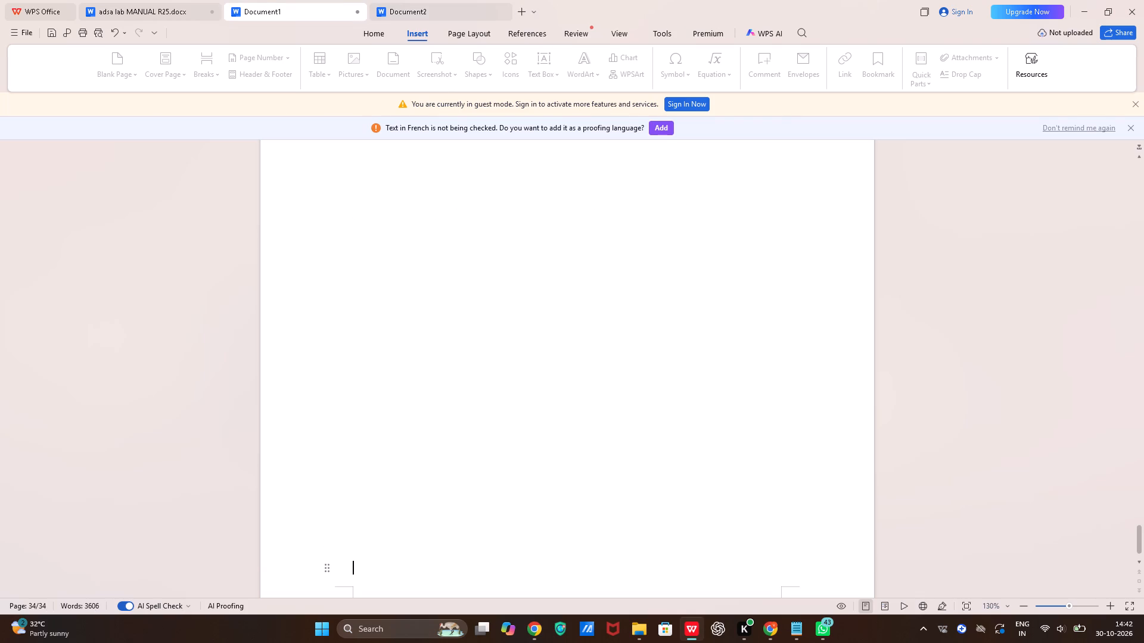
Add further blank lines at the end of page 34 until the insertion point is at the top of new page 35.
{"action": "scroll", "coordinate": [499, 258], "scroll_direction": "up", "scroll_amount": 3}
{"action": "scroll", "coordinate": [499, 258], "scroll_direction": "down", "scroll_amount": 9}
{"action": "key", "text": "Return"}
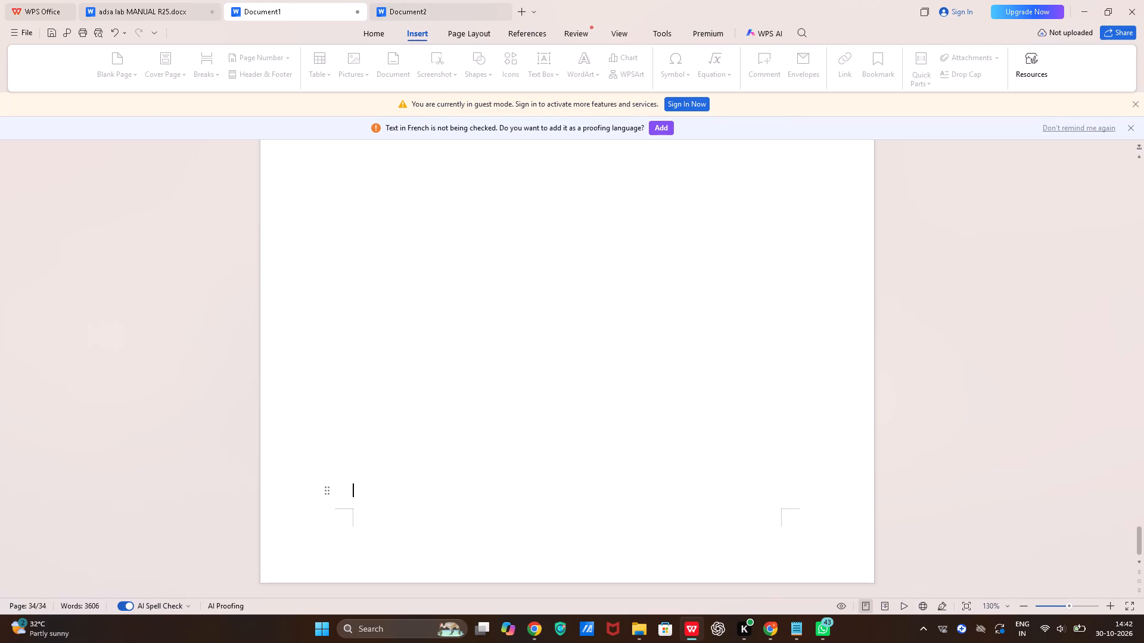
{"action": "key", "text": "Return"}
{"action": "key", "text": "BackSpace"}
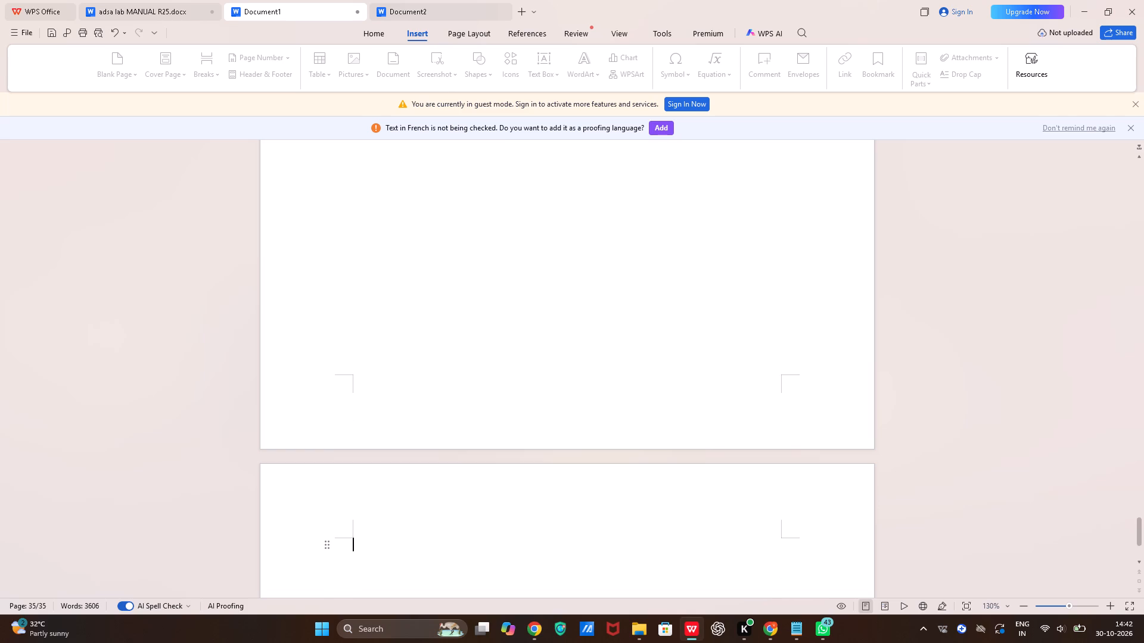
{"action": "key", "text": "BackSpace"}
{"action": "key", "text": "Return"}
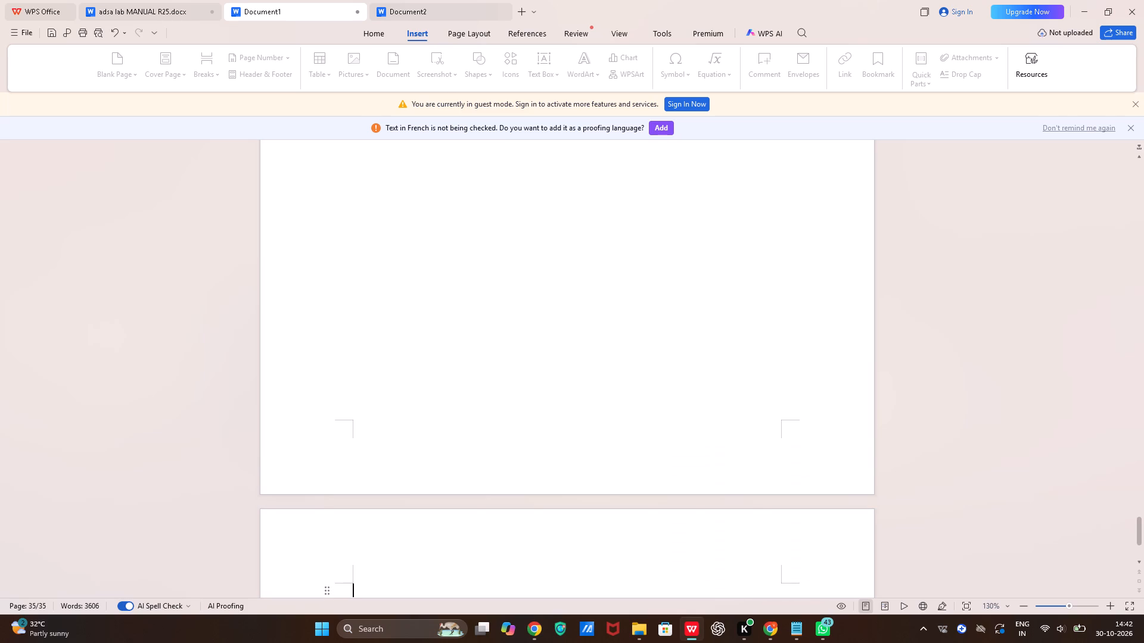
Copy the 0/1 knapsack dynamic programming code, from #include <stdio.h> to the final closing brace, in the adsa lab manual.
{"action": "left_click", "coordinate": [154, 5]}
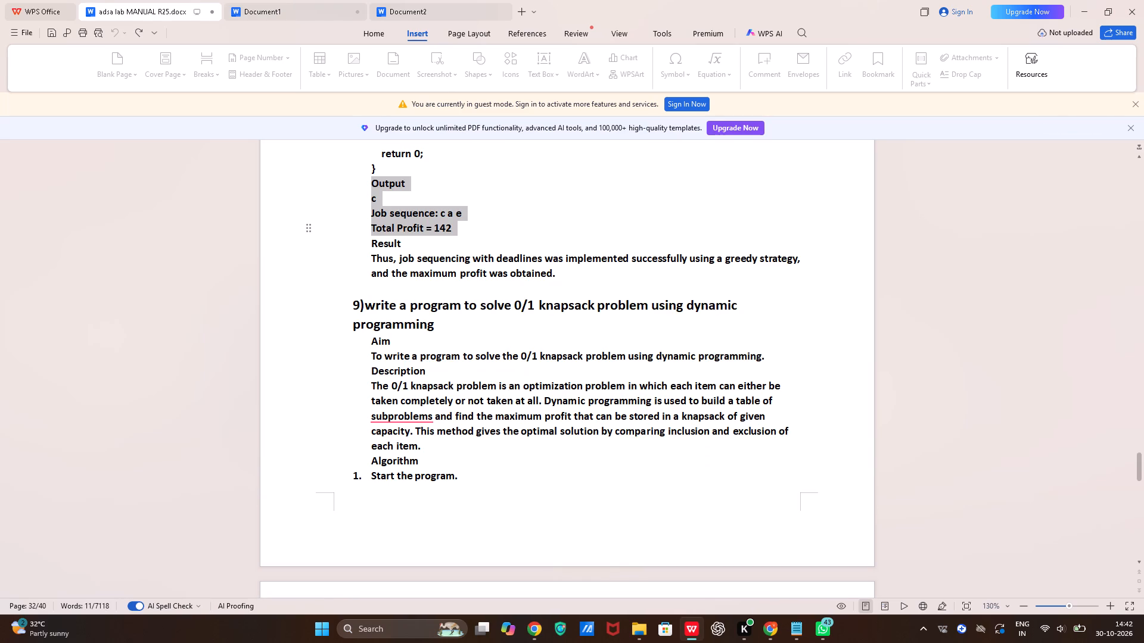
{"action": "left_click", "coordinate": [474, 333]}
{"action": "scroll", "coordinate": [461, 489], "scroll_direction": "down", "scroll_amount": 4}
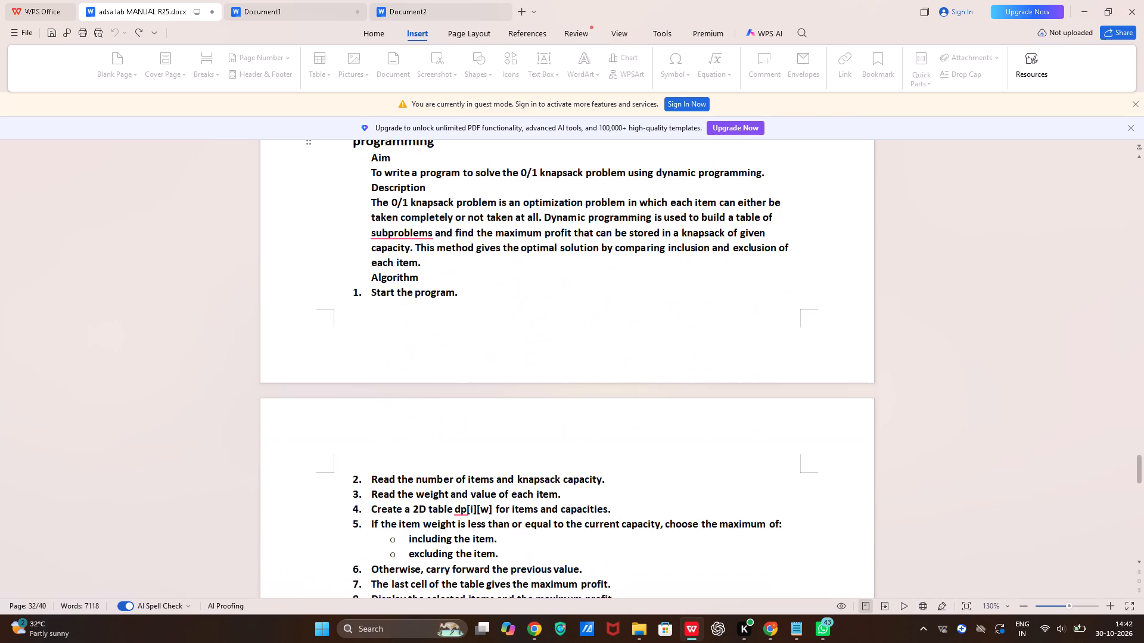
{"action": "scroll", "coordinate": [455, 485], "scroll_direction": "down", "scroll_amount": 9}
{"action": "scroll", "coordinate": [455, 484], "scroll_direction": "up", "scroll_amount": 1}
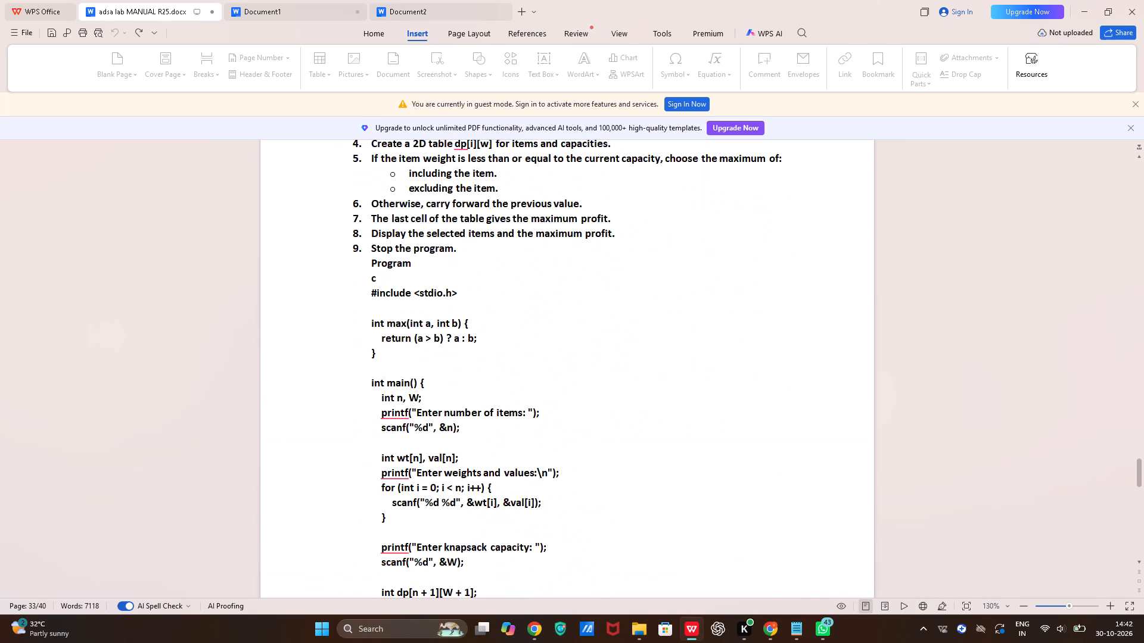
{"action": "left_click_drag", "start_coordinate": [371, 293], "coordinate": [462, 362]}
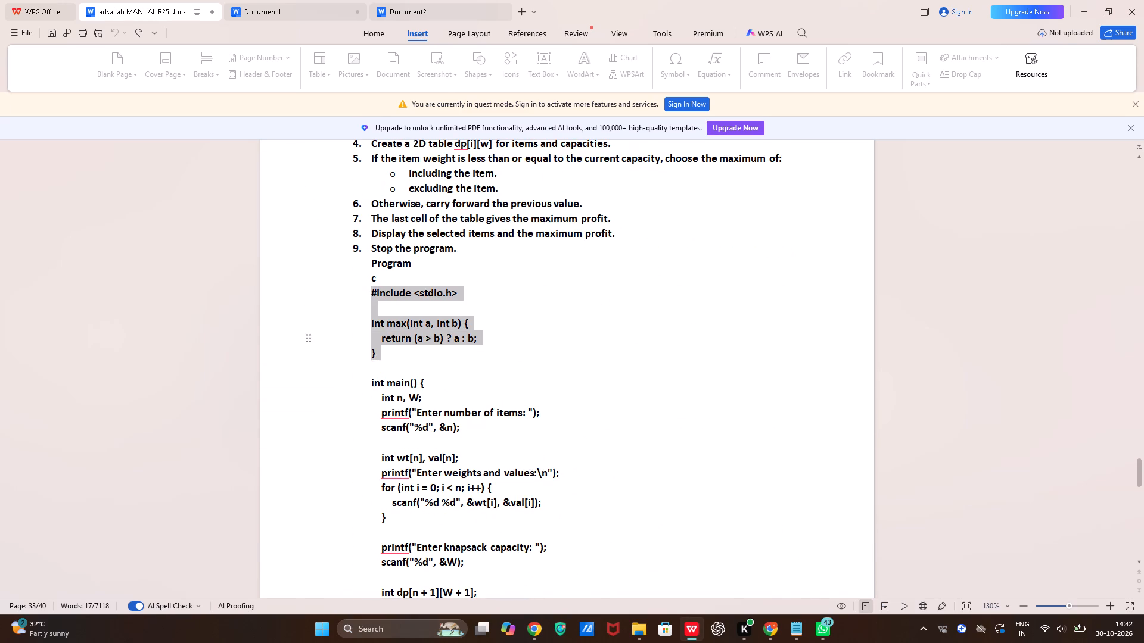
{"action": "left_click_drag", "start_coordinate": [462, 362], "coordinate": [469, 370]}
{"action": "left_click_drag", "start_coordinate": [469, 370], "coordinate": [487, 439]}
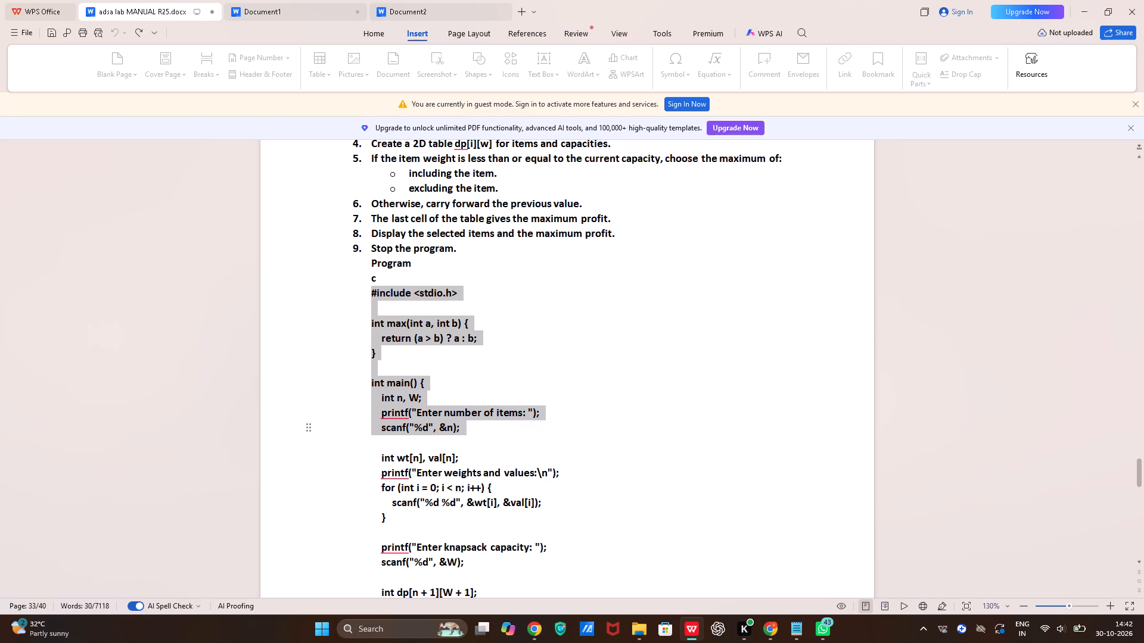
{"action": "left_click_drag", "start_coordinate": [487, 439], "coordinate": [465, 461]}
{"action": "scroll", "coordinate": [484, 442], "scroll_direction": "down", "scroll_amount": 2}
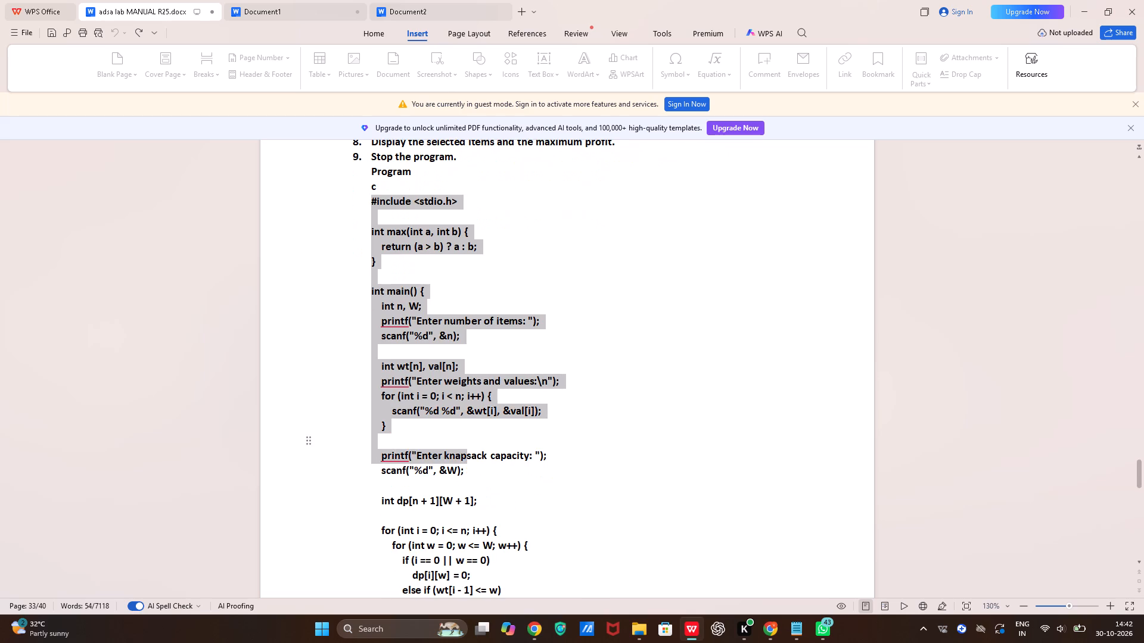
{"action": "left_click_drag", "start_coordinate": [465, 461], "coordinate": [437, 470]}
{"action": "scroll", "coordinate": [456, 472], "scroll_direction": "down", "scroll_amount": 5}
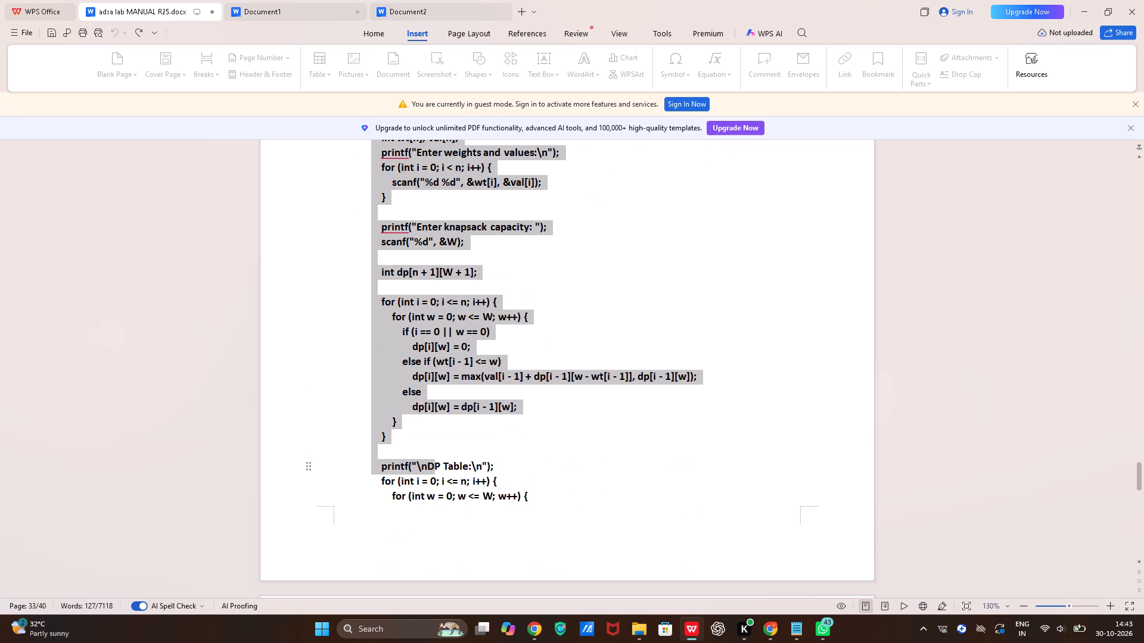
{"action": "left_click_drag", "start_coordinate": [437, 470], "coordinate": [413, 495]}
{"action": "scroll", "coordinate": [413, 502], "scroll_direction": "down", "scroll_amount": 2}
{"action": "scroll", "coordinate": [414, 502], "scroll_direction": "up", "scroll_amount": 1}
{"action": "scroll", "coordinate": [416, 495], "scroll_direction": "down", "scroll_amount": 2}
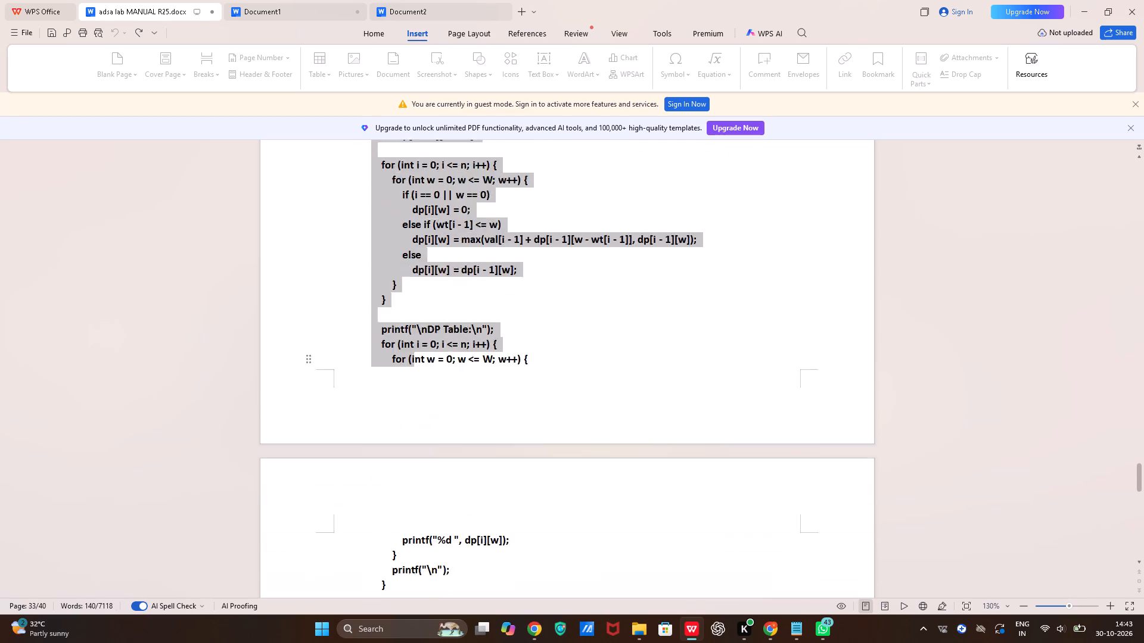
{"action": "scroll", "coordinate": [413, 495], "scroll_direction": "down", "scroll_amount": 1}
{"action": "left_click_drag", "start_coordinate": [413, 495], "coordinate": [418, 519]}
{"action": "scroll", "coordinate": [418, 519], "scroll_direction": "down", "scroll_amount": 2}
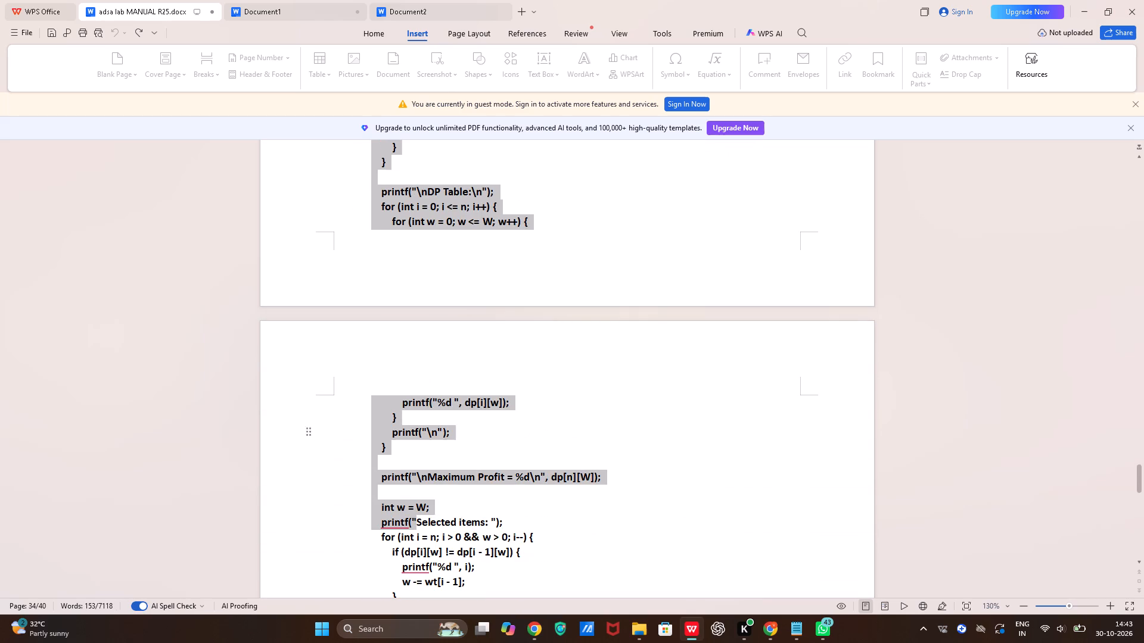
{"action": "left_click_drag", "start_coordinate": [418, 519], "coordinate": [412, 426]}
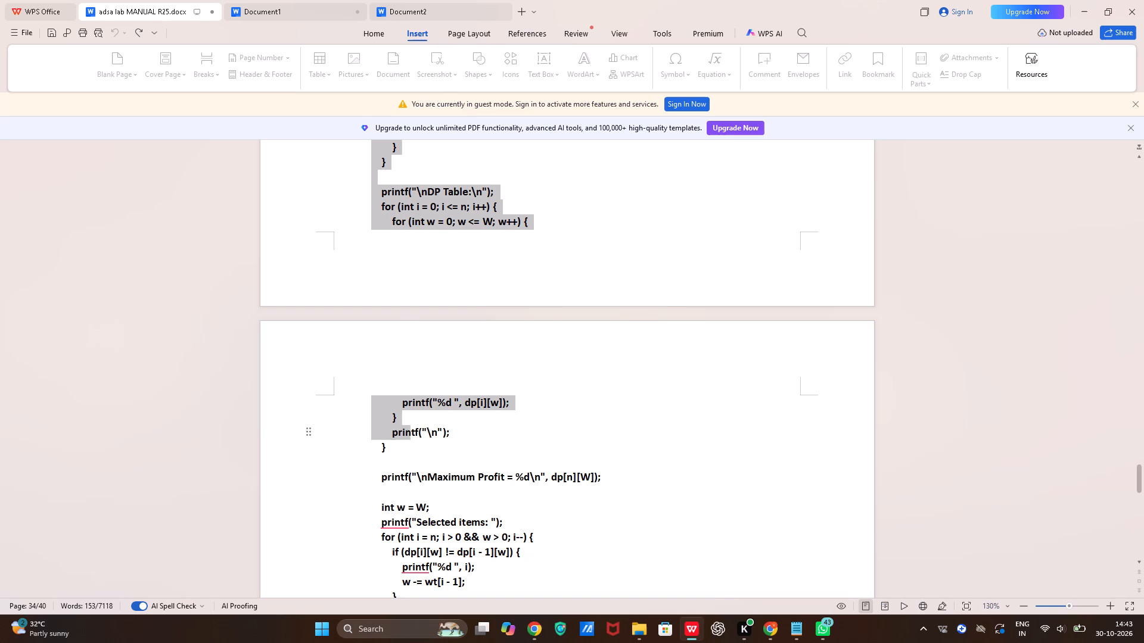
{"action": "left_click_drag", "start_coordinate": [412, 426], "coordinate": [402, 470]}
{"action": "scroll", "coordinate": [412, 427], "scroll_direction": "down", "scroll_amount": 3}
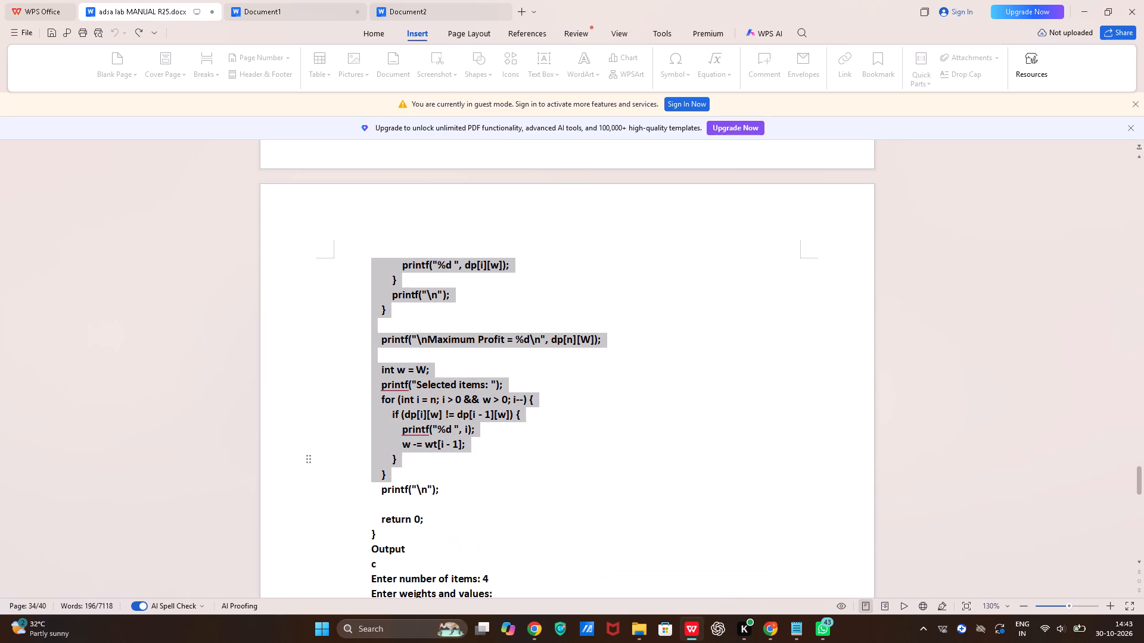
{"action": "left_click_drag", "start_coordinate": [402, 470], "coordinate": [417, 438]}
{"action": "scroll", "coordinate": [396, 483], "scroll_direction": "down", "scroll_amount": 2}
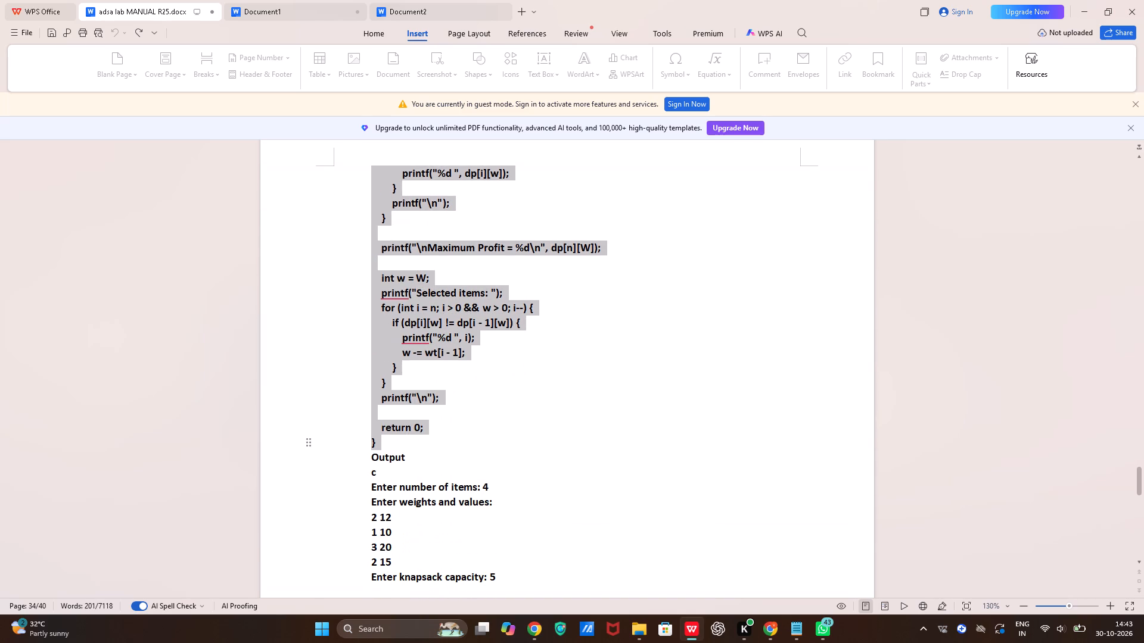
{"action": "left_click_drag", "start_coordinate": [417, 438], "coordinate": [422, 436]}
{"action": "key", "text": "ctrl+c"}
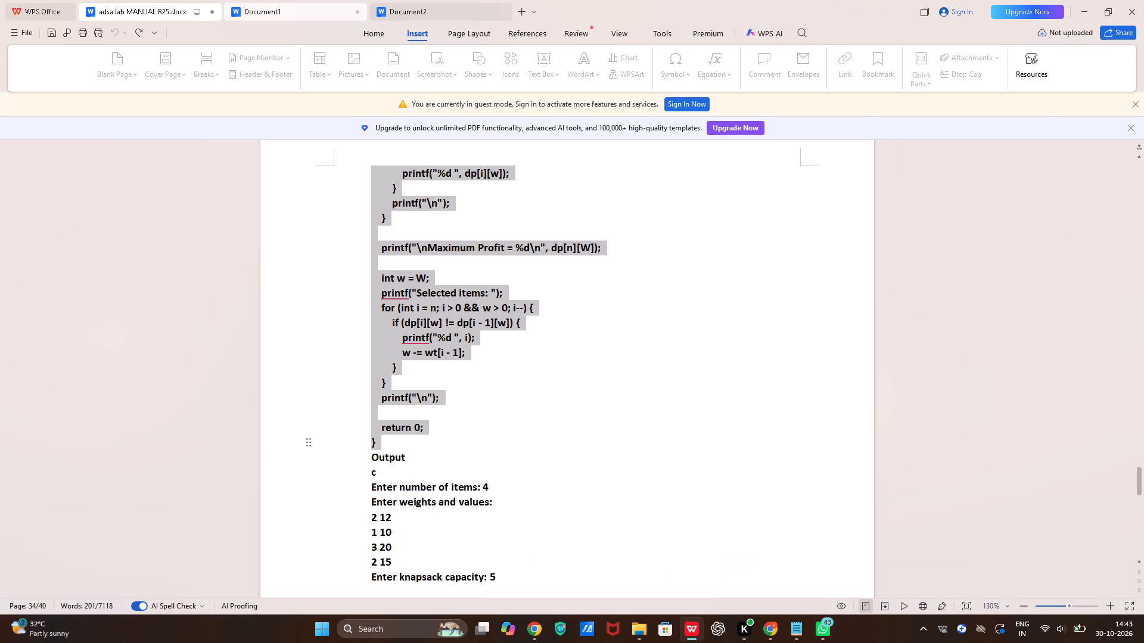
Paste the copied 0/1 knapsack code at the top of page 35 in Document1.
{"action": "left_click_drag", "start_coordinate": [252, 0], "coordinate": [252, 5]}
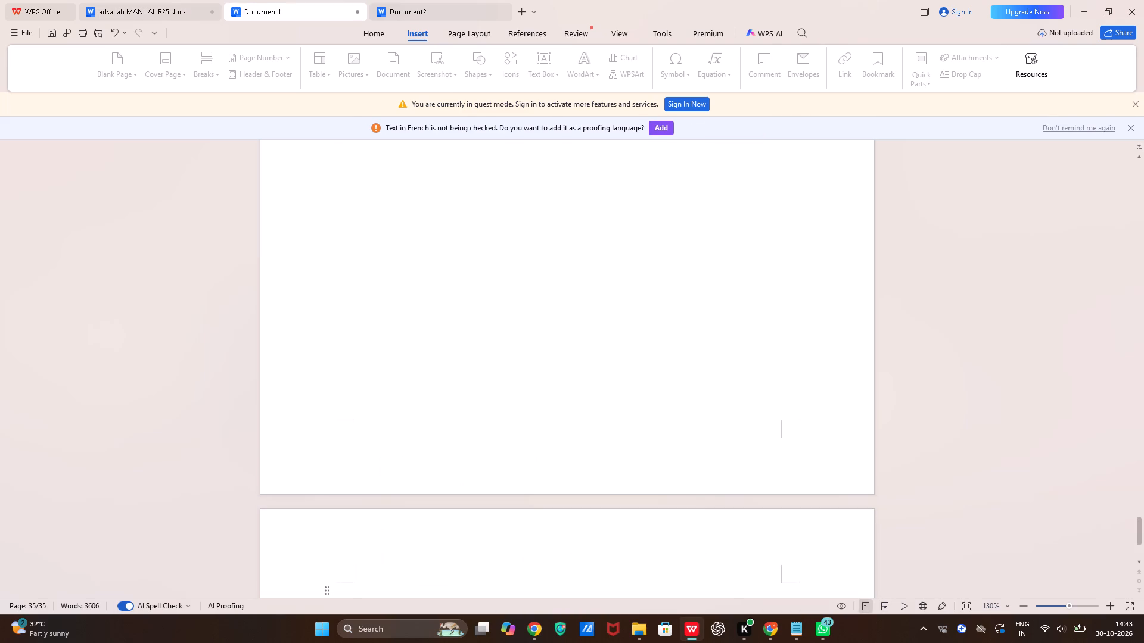
{"action": "key", "text": "ctrl+v"}
{"action": "scroll", "coordinate": [489, 384], "scroll_direction": "down", "scroll_amount": 4}
{"action": "scroll", "coordinate": [492, 385], "scroll_direction": "up", "scroll_amount": 4}
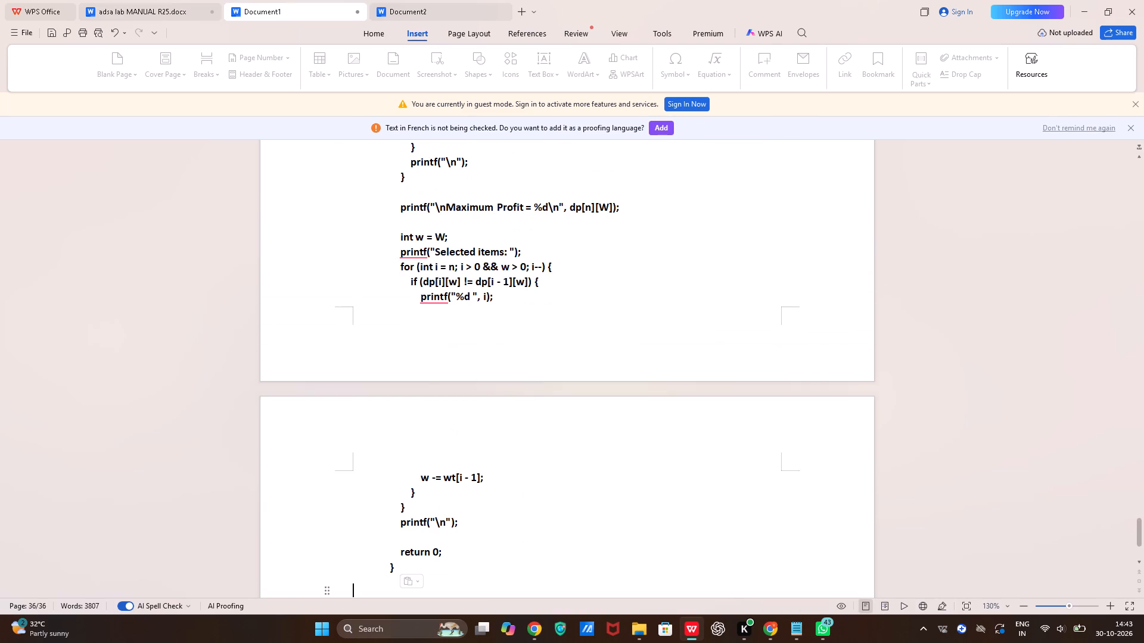
Add blank lines below the pasted knapsack code until the insertion point is at the top of new page 37.
{"action": "scroll", "coordinate": [492, 385], "scroll_direction": "down", "scroll_amount": 5}
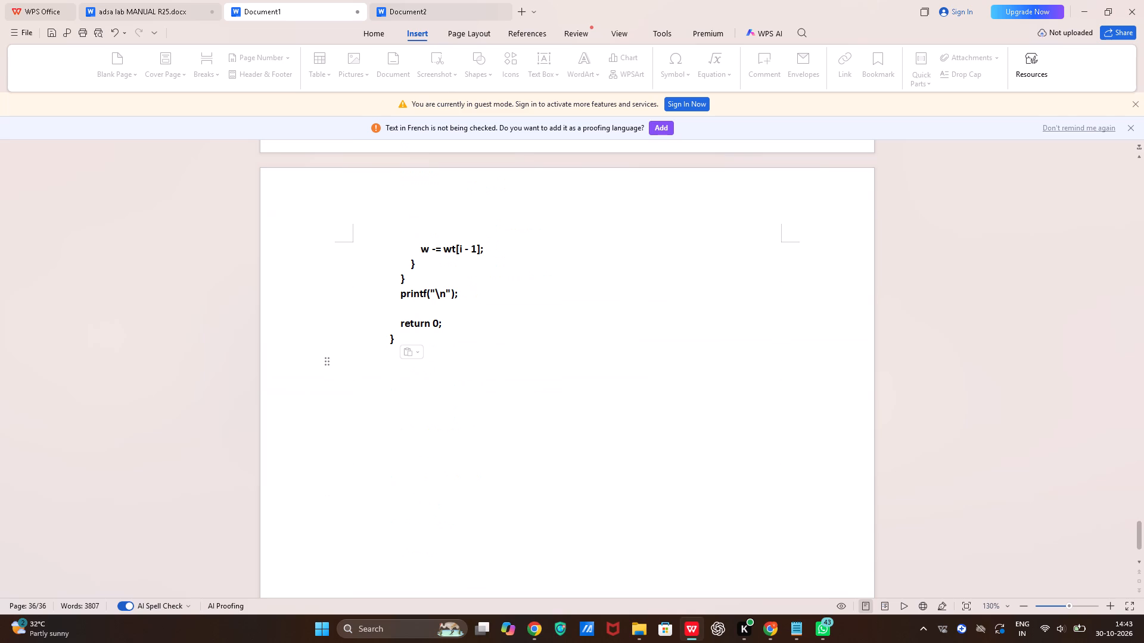
{"action": "key", "text": "Return"}
{"action": "key", "text": "Return"}
{"action": "key", "text": "Return"}
{"action": "key", "text": "Return"}
{"action": "key", "text": "Return"}
{"action": "key", "text": "Return"}
{"action": "key", "text": "Return"}
{"action": "key", "text": "Return"}
{"action": "key", "text": "Return"}
{"action": "key", "text": "Return"}
{"action": "key", "text": "Return"}
{"action": "key", "text": "Return"}
{"action": "key", "text": "Return"}
{"action": "key", "text": "Return"}
{"action": "key", "text": "Return"}
{"action": "key", "text": "Return"}
{"action": "key", "text": "Return"}
{"action": "key", "text": "Return"}
{"action": "key", "text": "Return"}
{"action": "key", "text": "Return"}
{"action": "key", "text": "Return"}
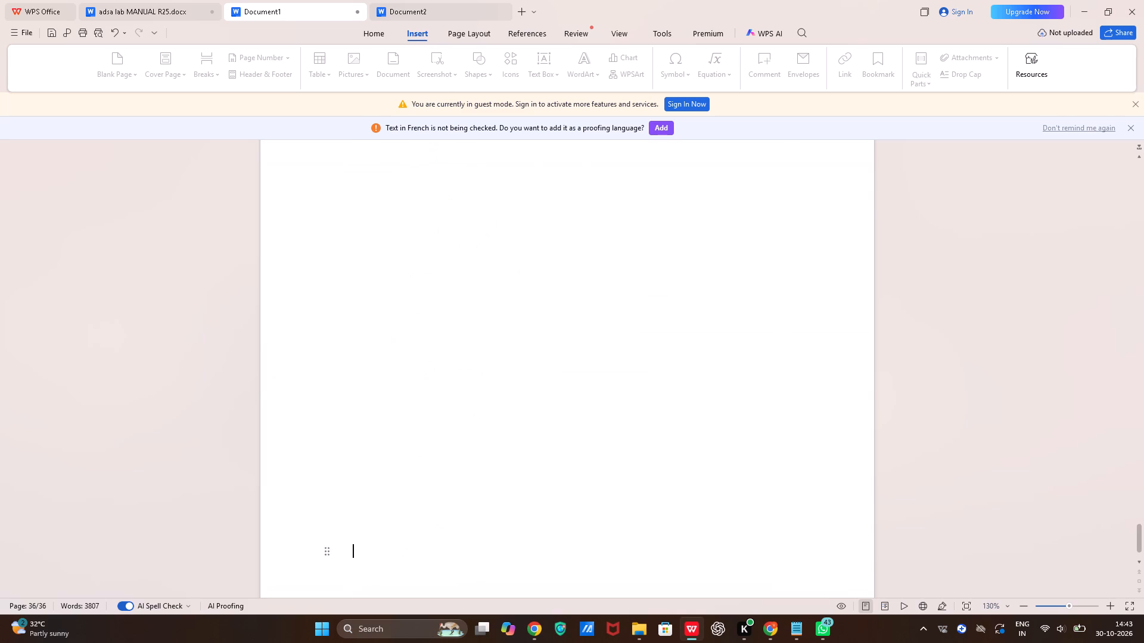
{"action": "key", "text": "Return"}
{"action": "key", "text": "Return"}
{"action": "key", "text": "Return"}
{"action": "key", "text": "Return"}
{"action": "key", "text": "Return"}
{"action": "key", "text": "Return"}
{"action": "key", "text": "BackSpace"}
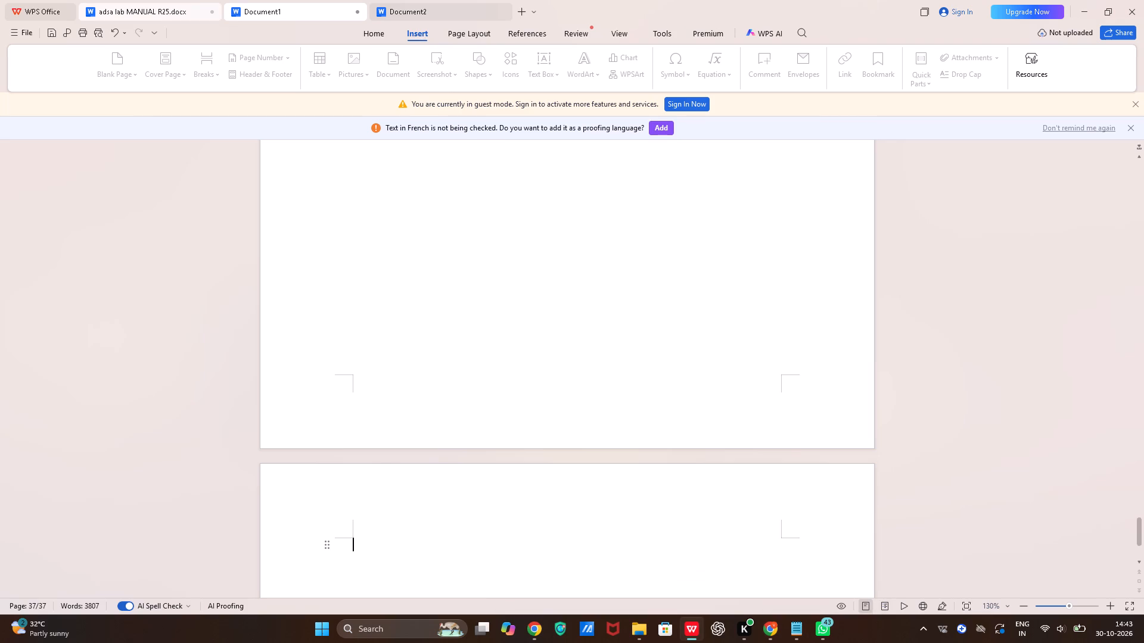
Copy exercise 9's output, from the Output heading through the Selected items line, from the lab manual to the top of page 37 in Document1.
{"action": "left_click", "coordinate": [135, 0]}
{"action": "scroll", "coordinate": [405, 254], "scroll_direction": "down", "scroll_amount": 3}
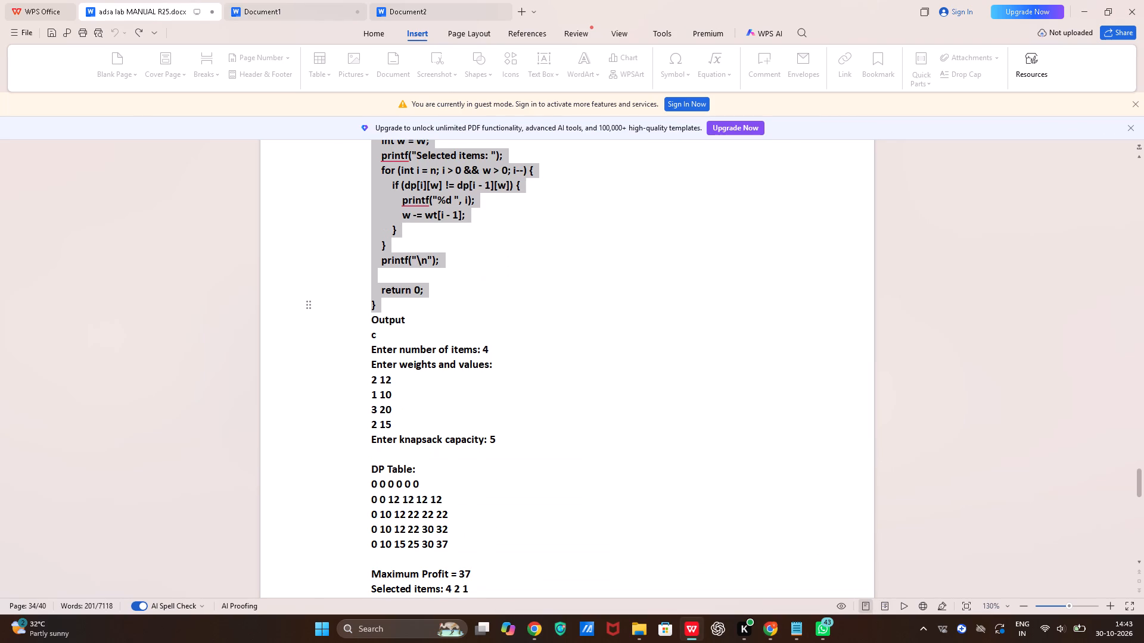
{"action": "left_click_drag", "start_coordinate": [372, 324], "coordinate": [425, 419]}
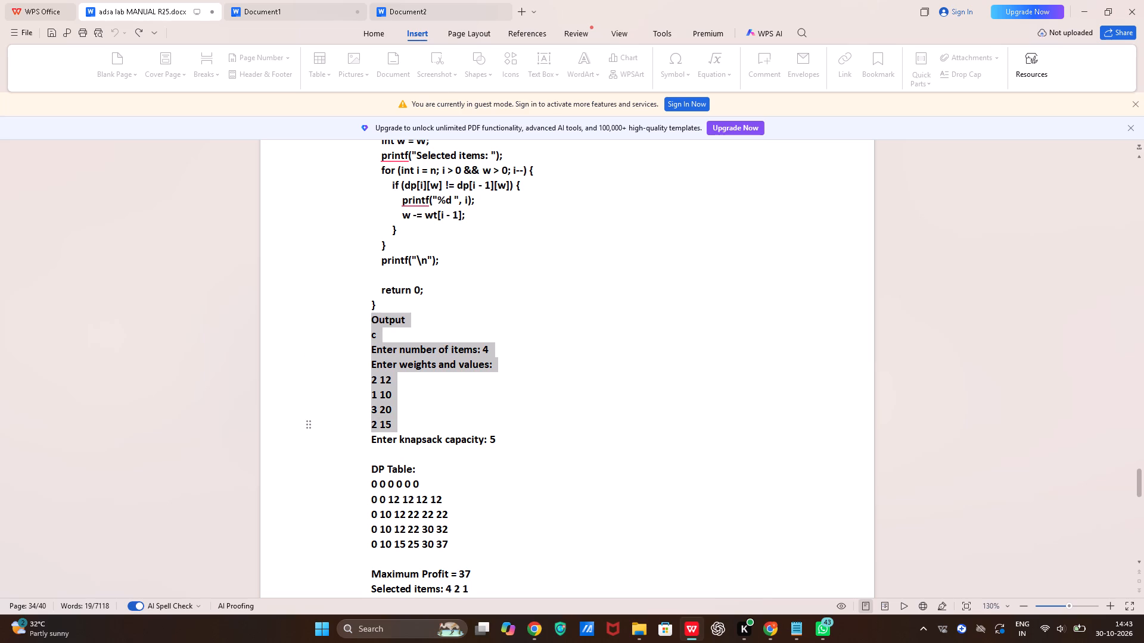
{"action": "left_click_drag", "start_coordinate": [425, 419], "coordinate": [426, 429]}
{"action": "left_click_drag", "start_coordinate": [426, 429], "coordinate": [548, 519]}
{"action": "scroll", "coordinate": [548, 519], "scroll_direction": "down", "scroll_amount": 3}
{"action": "left_click_drag", "start_coordinate": [548, 519], "coordinate": [508, 439]}
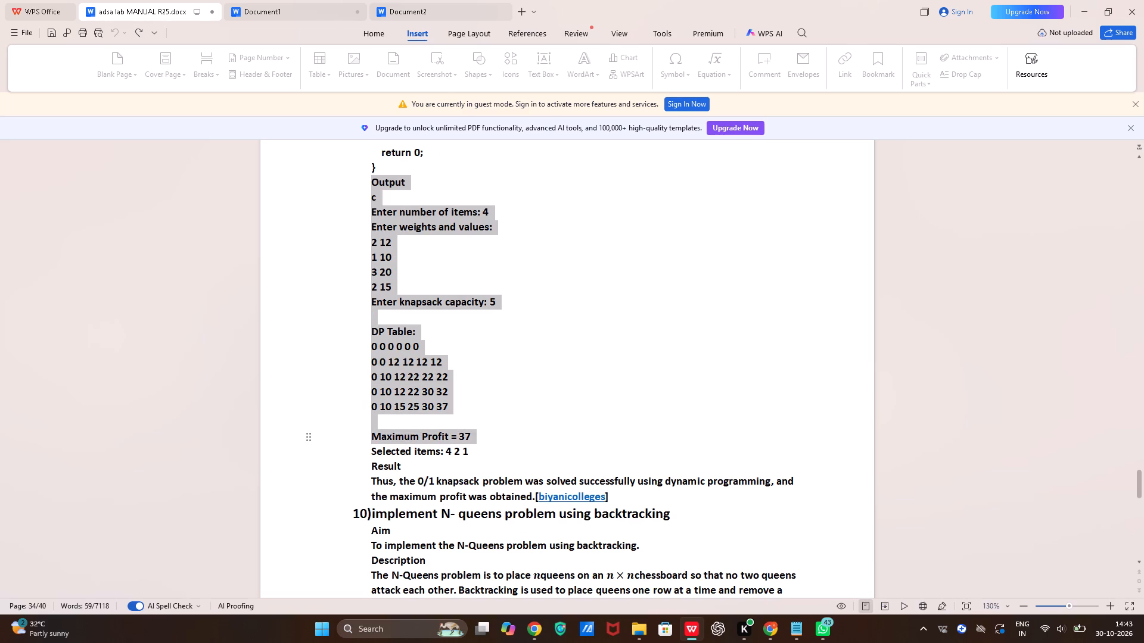
{"action": "left_click_drag", "start_coordinate": [508, 439], "coordinate": [514, 456]}
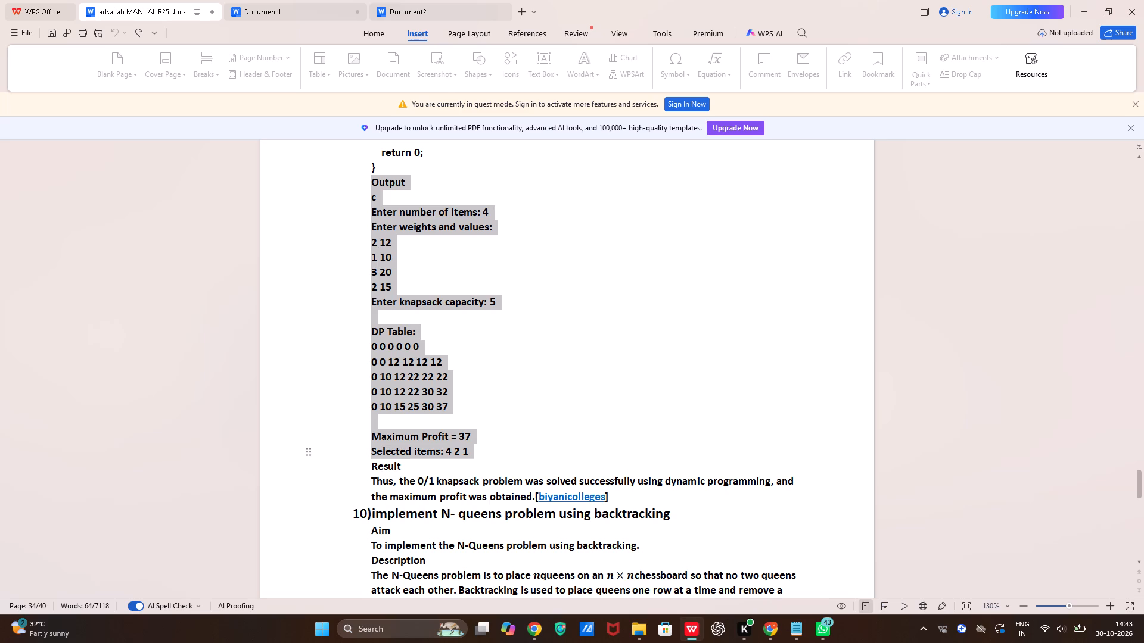
{"action": "key", "text": "ctrl+c"}
{"action": "left_click", "coordinate": [299, 0]}
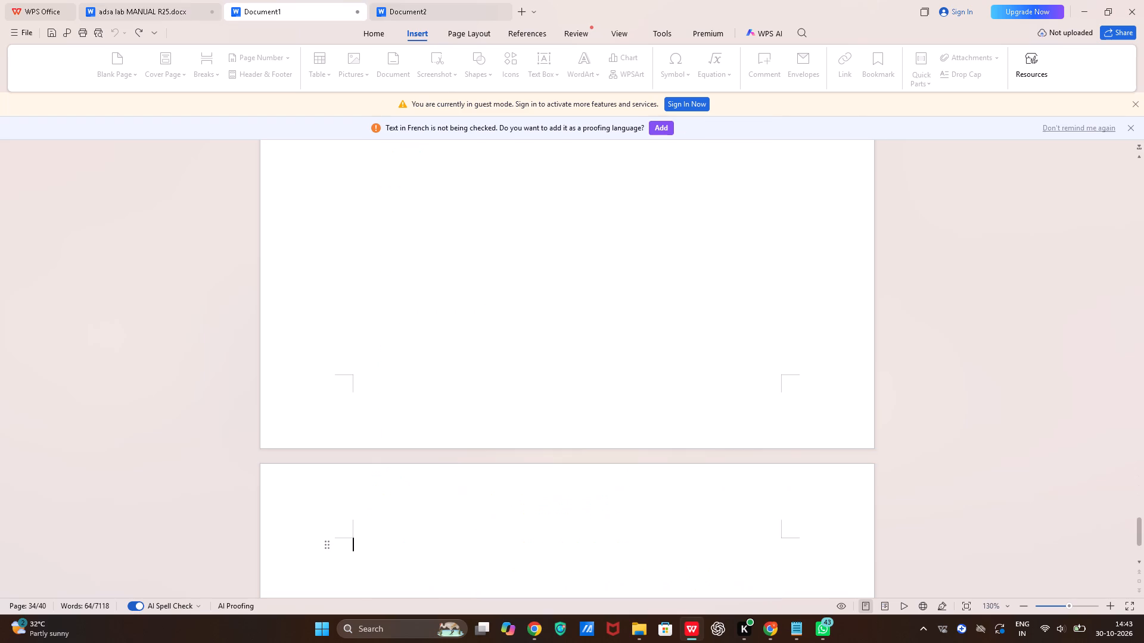
{"action": "key", "text": "ctrl+v"}
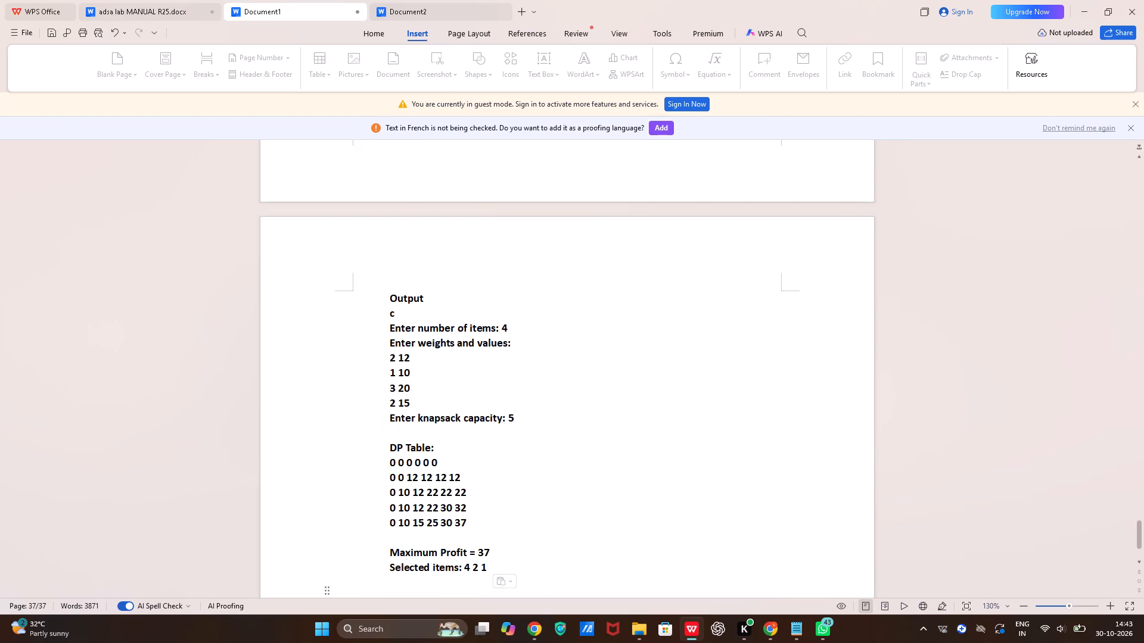
Add blank lines below the knapsack output until the insertion point is at the top of new page 38.
{"action": "scroll", "coordinate": [421, 457], "scroll_direction": "down", "scroll_amount": 7}
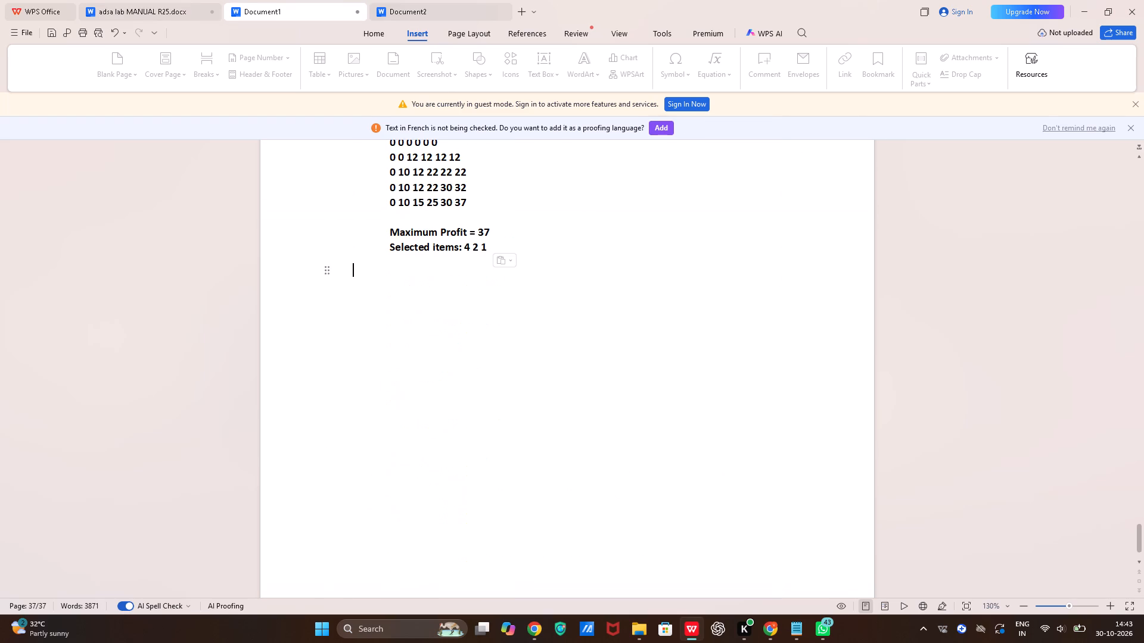
{"action": "key", "text": "Return"}
{"action": "key", "text": "Return"}
{"action": "key", "text": "Return"}
{"action": "key", "text": "Return"}
{"action": "key", "text": "Return"}
{"action": "key", "text": "Return"}
{"action": "key", "text": "Return"}
{"action": "key", "text": "Return"}
{"action": "key", "text": "Return"}
{"action": "key", "text": "Return"}
{"action": "key", "text": "Return"}
{"action": "key", "text": "Return"}
{"action": "key", "text": "Return"}
{"action": "key", "text": "Return"}
{"action": "key", "text": "Return"}
{"action": "key", "text": "Return"}
{"action": "key", "text": "Return"}
{"action": "scroll", "coordinate": [421, 486], "scroll_direction": "down", "scroll_amount": 4}
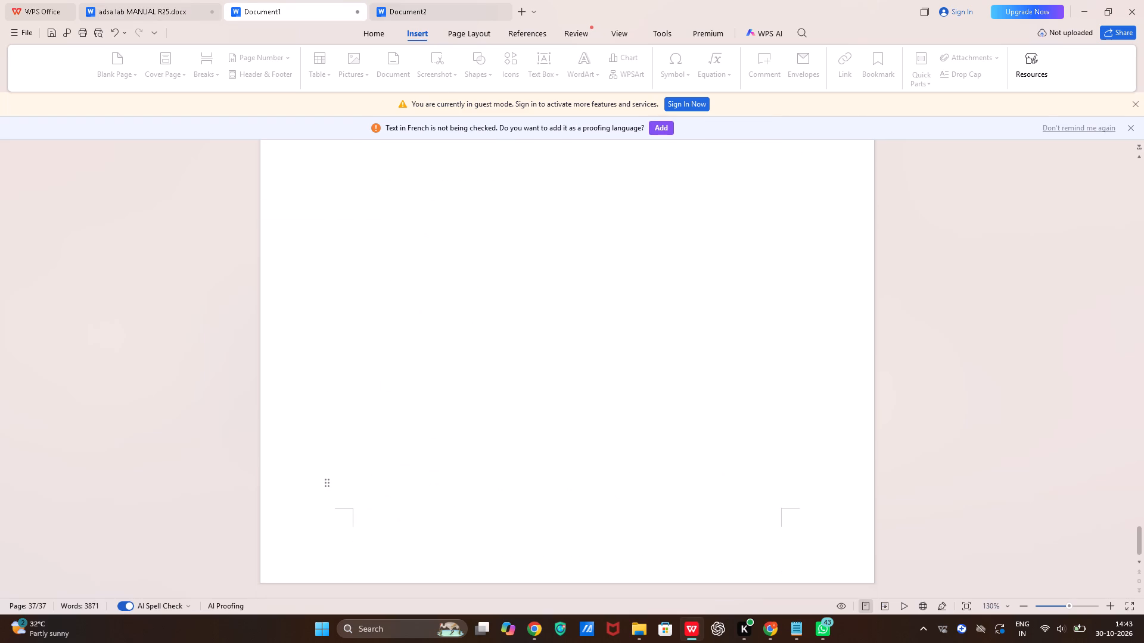
{"action": "scroll", "coordinate": [415, 487], "scroll_direction": "down", "scroll_amount": 2}
{"action": "key", "text": "Return"}
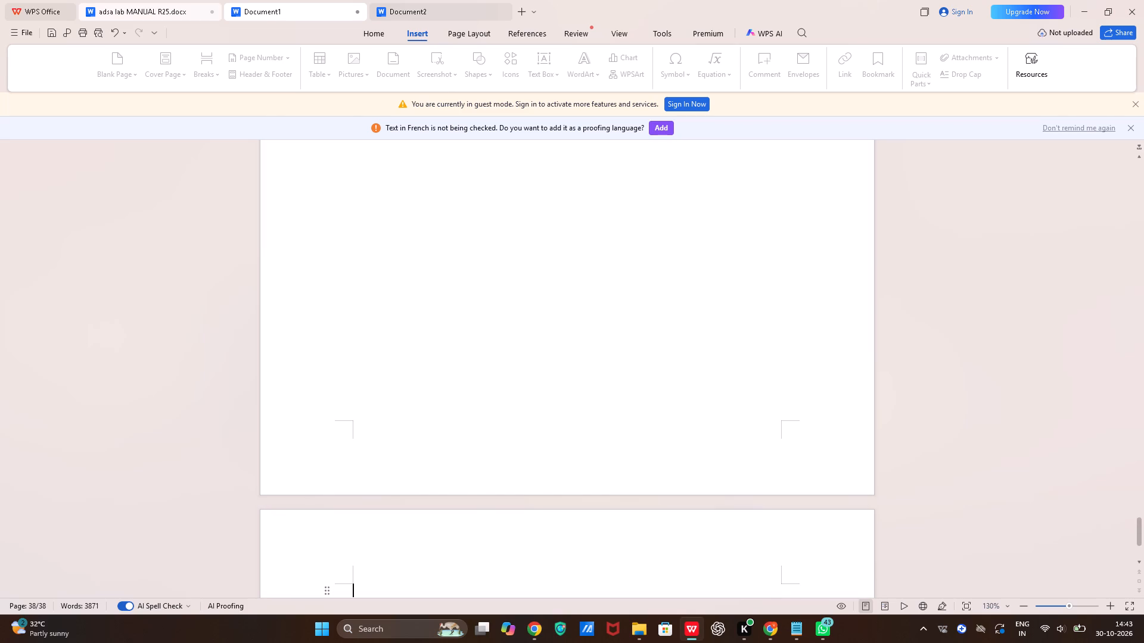
Copy exercise 10's N-Queens program code, from #include <iostream> through main's closing brace, from the lab manual to the top of page 38 in Document1.
{"action": "left_click", "coordinate": [148, 0]}
{"action": "scroll", "coordinate": [386, 311], "scroll_direction": "down", "scroll_amount": 2}
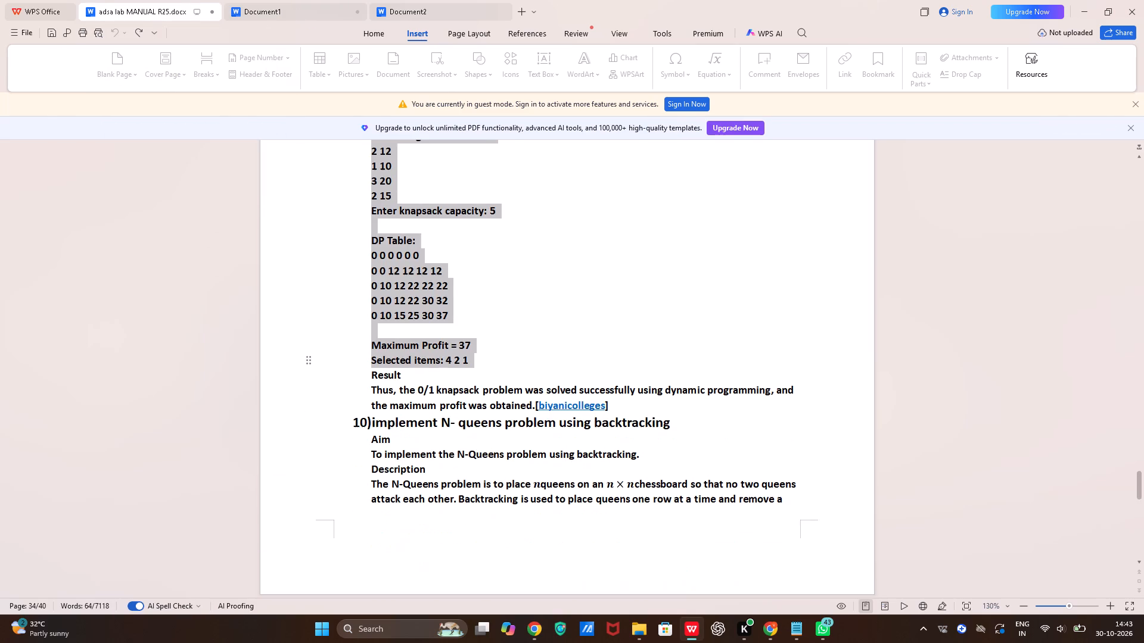
{"action": "scroll", "coordinate": [387, 313], "scroll_direction": "down", "scroll_amount": 12}
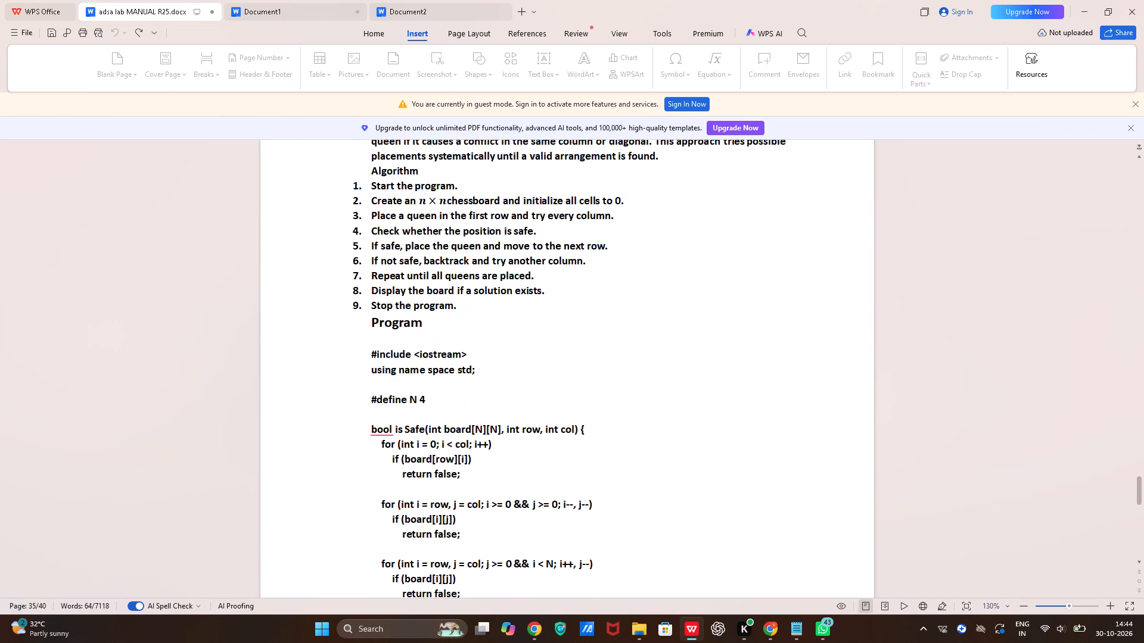
{"action": "left_click_drag", "start_coordinate": [366, 353], "coordinate": [472, 447]}
{"action": "scroll", "coordinate": [472, 447], "scroll_direction": "down", "scroll_amount": 4}
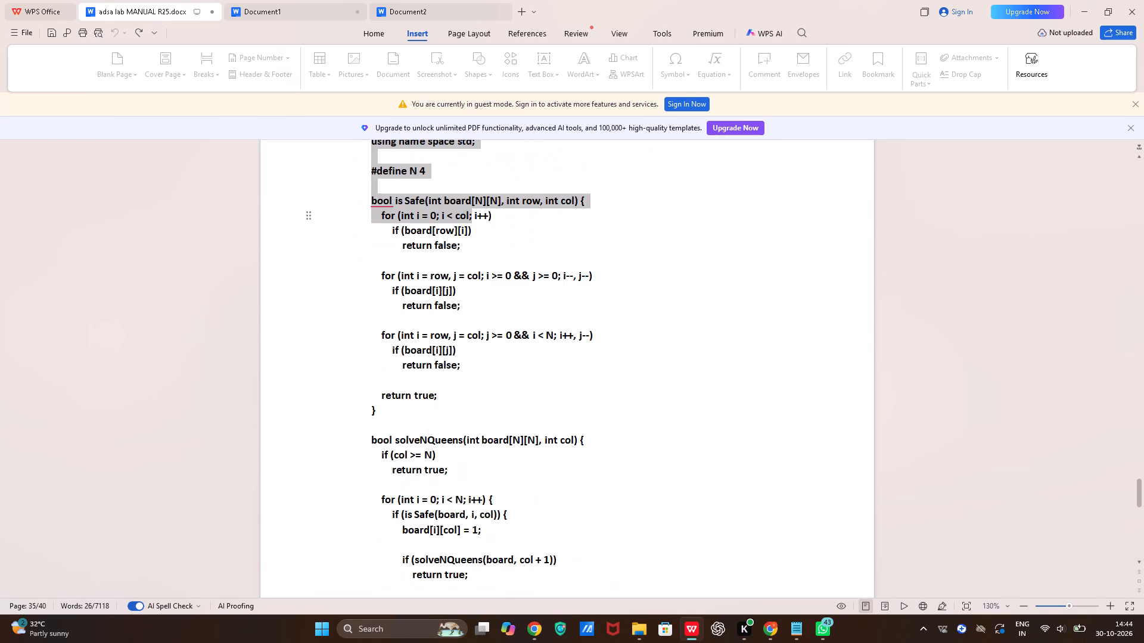
{"action": "scroll", "coordinate": [472, 447], "scroll_direction": "down", "scroll_amount": 4}
{"action": "left_click_drag", "start_coordinate": [472, 447], "coordinate": [468, 515]}
{"action": "scroll", "coordinate": [469, 514], "scroll_direction": "down", "scroll_amount": 14}
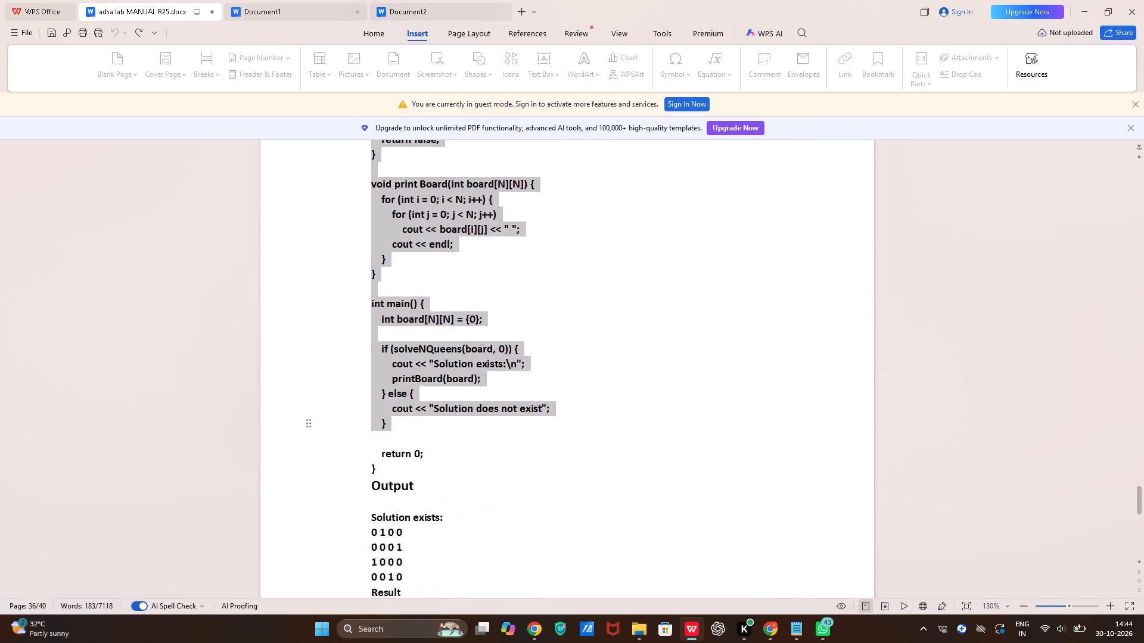
{"action": "scroll", "coordinate": [468, 515], "scroll_direction": "down", "scroll_amount": 5}
{"action": "left_click_drag", "start_coordinate": [468, 515], "coordinate": [444, 204]}
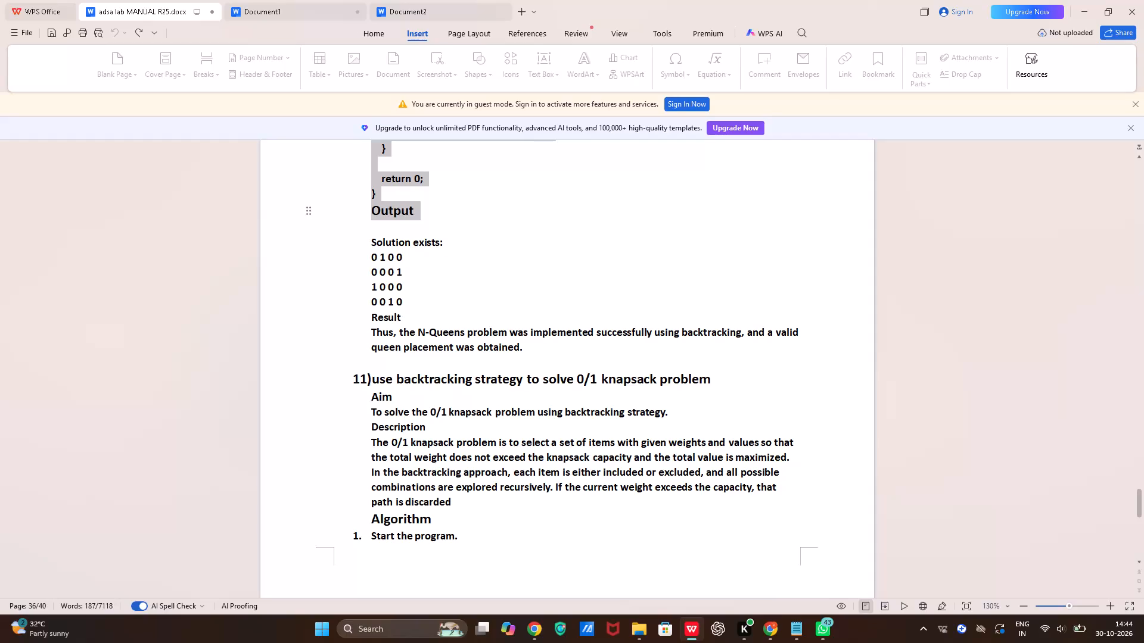
{"action": "left_click_drag", "start_coordinate": [444, 204], "coordinate": [444, 200]}
{"action": "key", "text": "ctrl+c"}
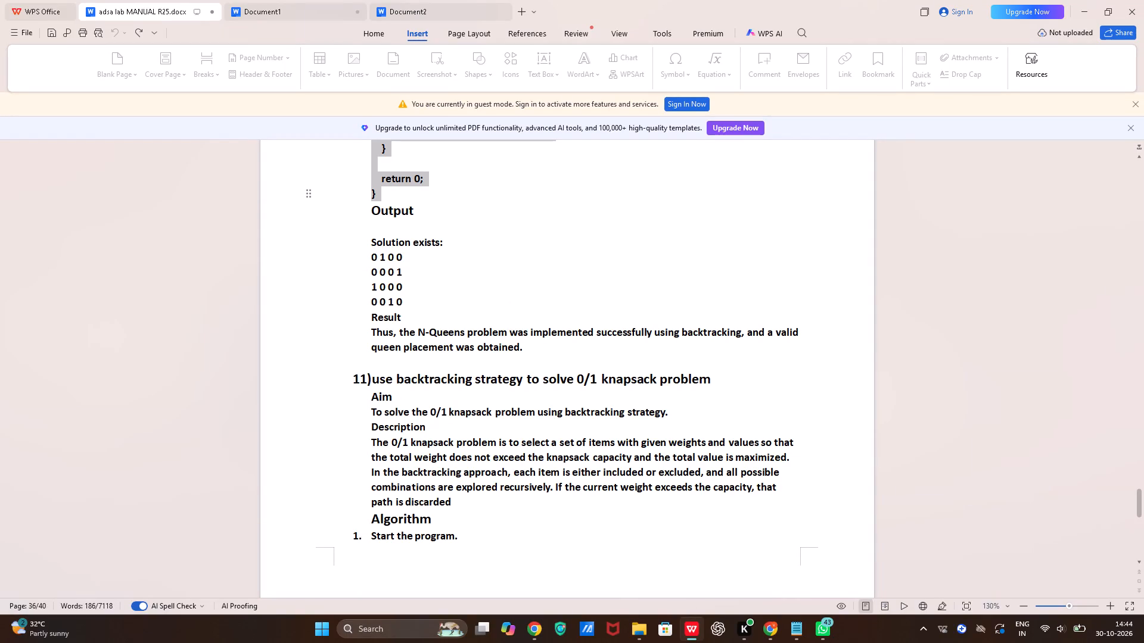
{"action": "left_click", "coordinate": [275, 0]}
{"action": "scroll", "coordinate": [435, 389], "scroll_direction": "down", "scroll_amount": 3}
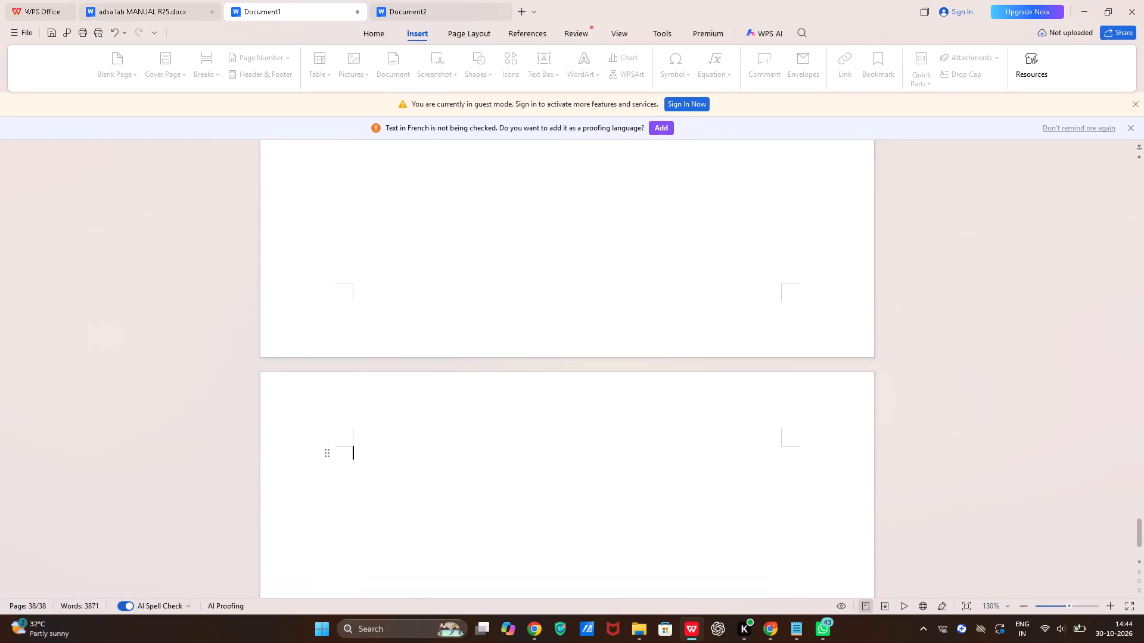
{"action": "key", "text": "ctrl+v"}
Add blank lines below the pasted N-Queens code until the insertion point is at the top of new page 40.
{"action": "scroll", "coordinate": [331, 280], "scroll_direction": "down", "scroll_amount": 6}
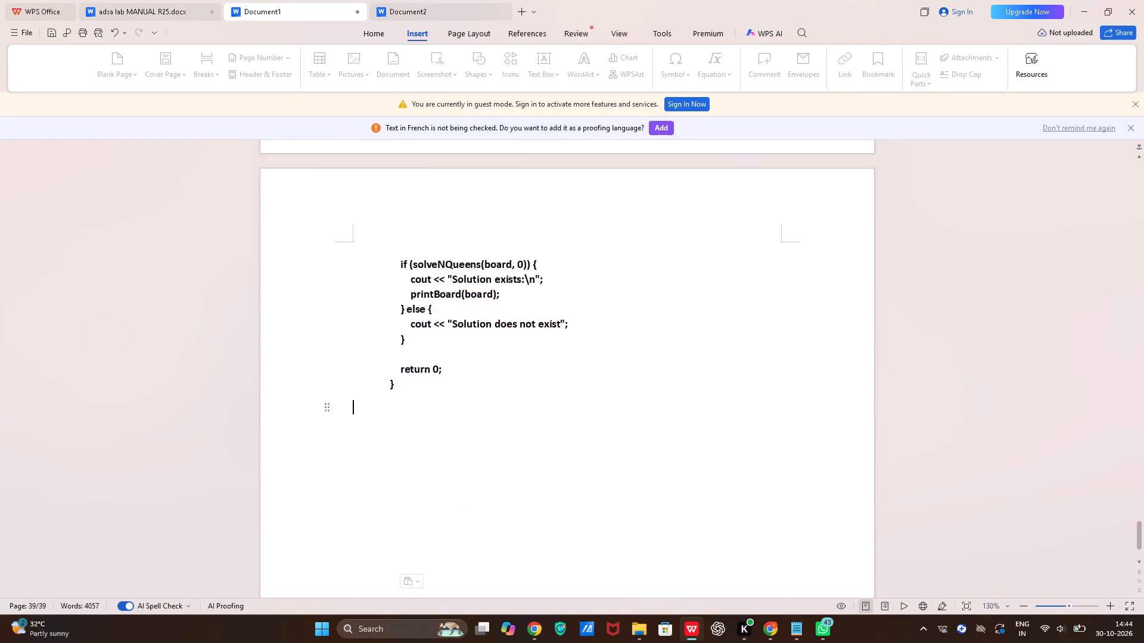
{"action": "key", "text": "Return"}
{"action": "key", "text": "Return"}
{"action": "key", "text": "Return"}
{"action": "key", "text": "Return"}
{"action": "key", "text": "Return"}
{"action": "key", "text": "Return"}
{"action": "key", "text": "Return"}
{"action": "key", "text": "Return"}
{"action": "key", "text": "Return"}
{"action": "key", "text": "Return"}
{"action": "key", "text": "Return"}
{"action": "key", "text": "Return"}
{"action": "key", "text": "Return"}
{"action": "key", "text": "Return"}
{"action": "key", "text": "Return"}
{"action": "key", "text": "Return"}
{"action": "key", "text": "Return"}
{"action": "key", "text": "Return"}
{"action": "key", "text": "Return"}
{"action": "key", "text": "Return"}
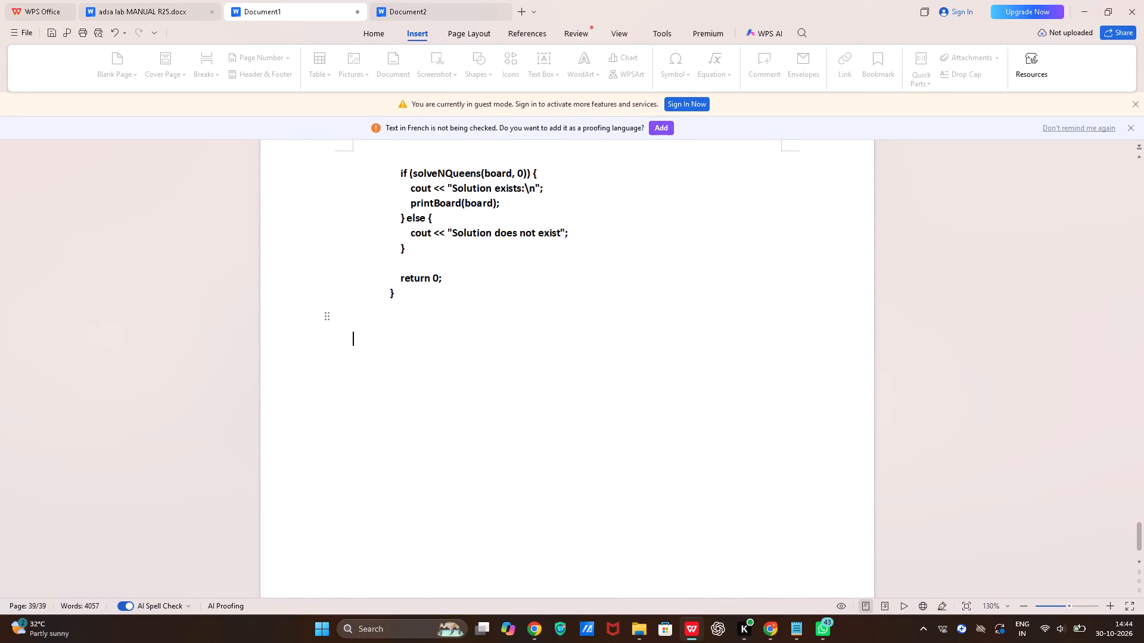
{"action": "key", "text": "Return"}
{"action": "key", "text": "Return"}
{"action": "key", "text": "Return"}
{"action": "key", "text": "Return"}
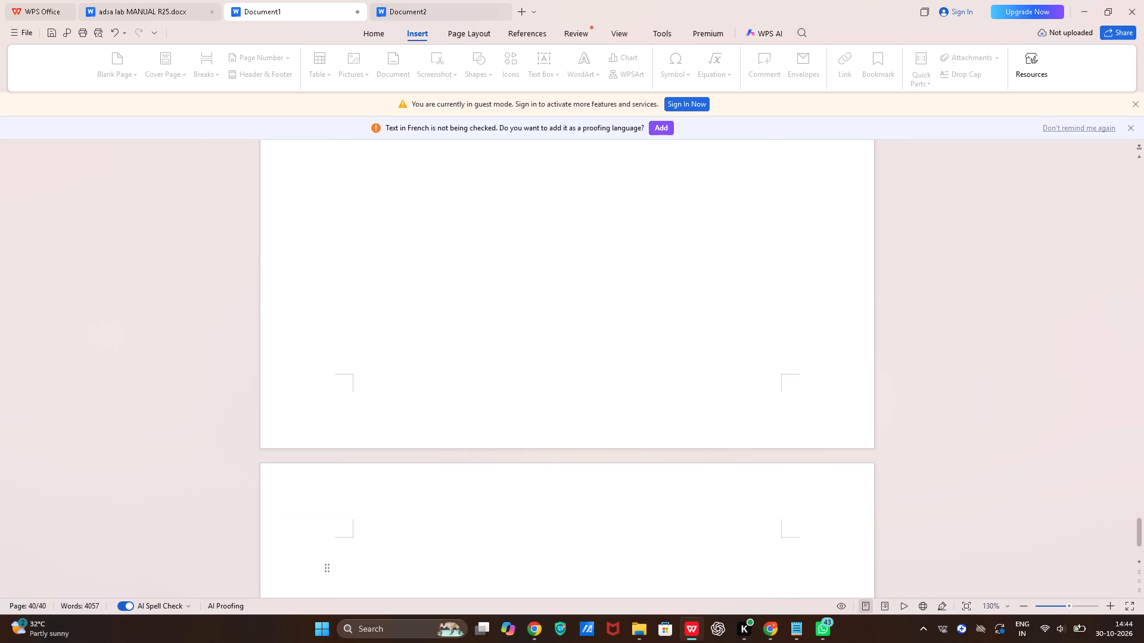
{"action": "key", "text": "BackSpace"}
{"action": "key", "text": "BackSpace"}
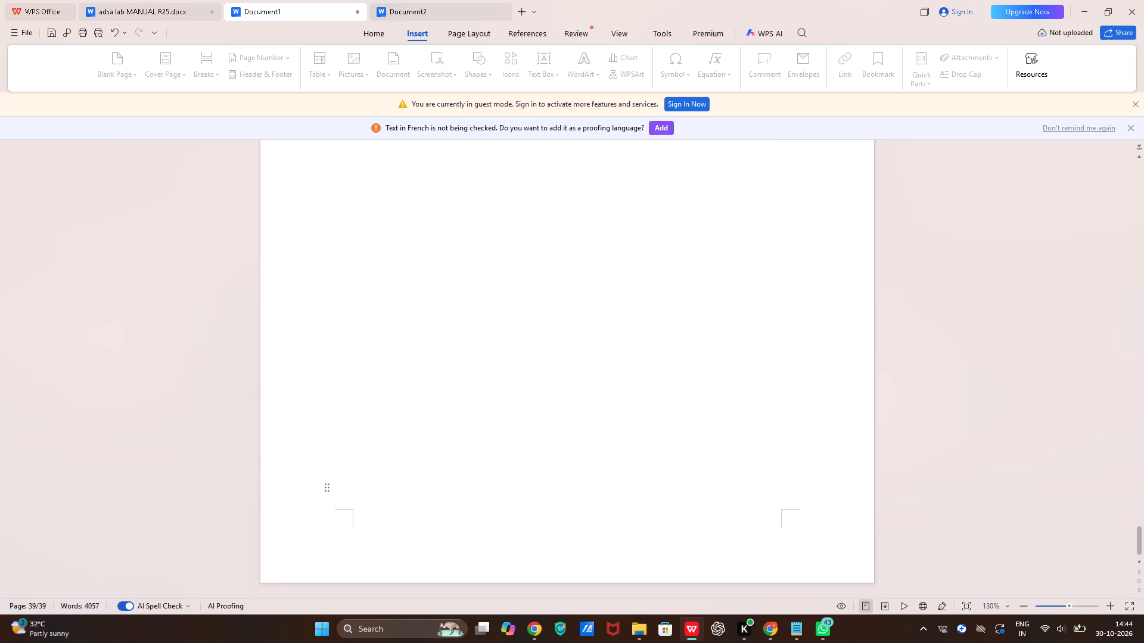
{"action": "key", "text": "Return"}
{"action": "scroll", "coordinate": [284, 287], "scroll_direction": "down", "scroll_amount": 7}
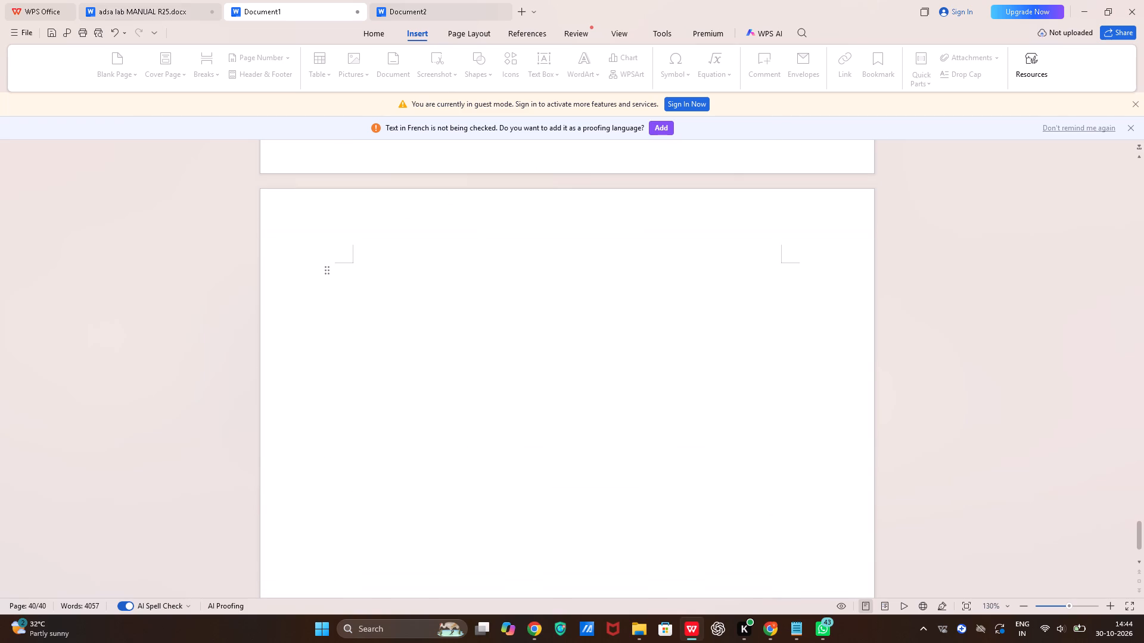
Copy exercise 10's output, from the Output heading through the last board row, from the lab manual to the top of page 40 in Document1.
{"action": "left_click_drag", "start_coordinate": [138, 0], "coordinate": [144, 2]}
{"action": "left_click_drag", "start_coordinate": [371, 213], "coordinate": [428, 301]}
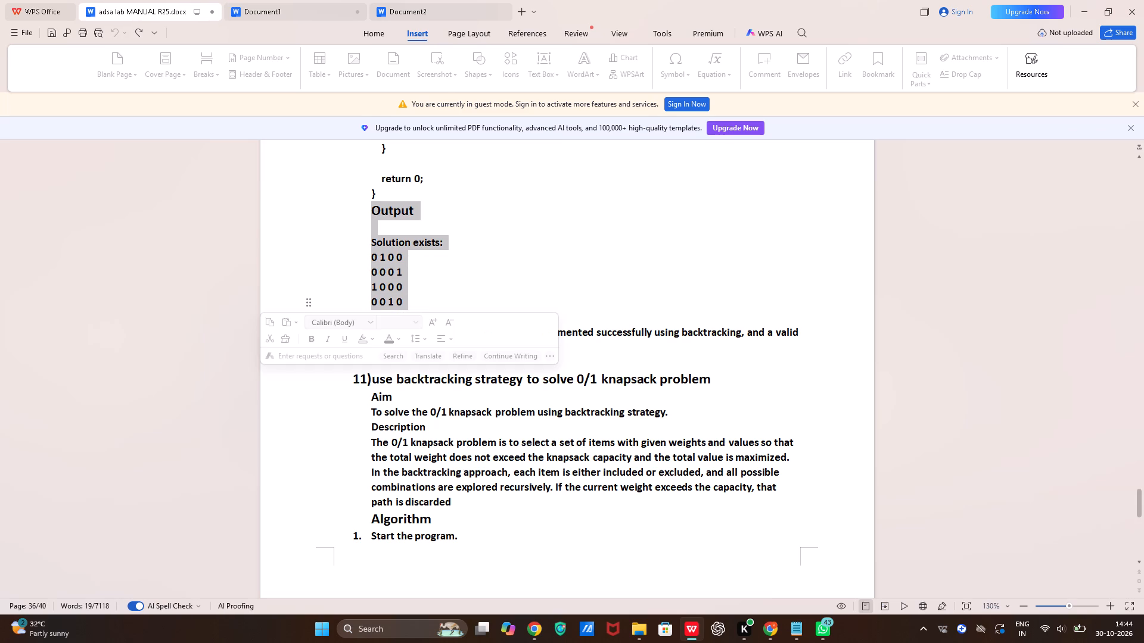
{"action": "key", "text": "ctrl+c"}
{"action": "left_click", "coordinate": [293, 0]}
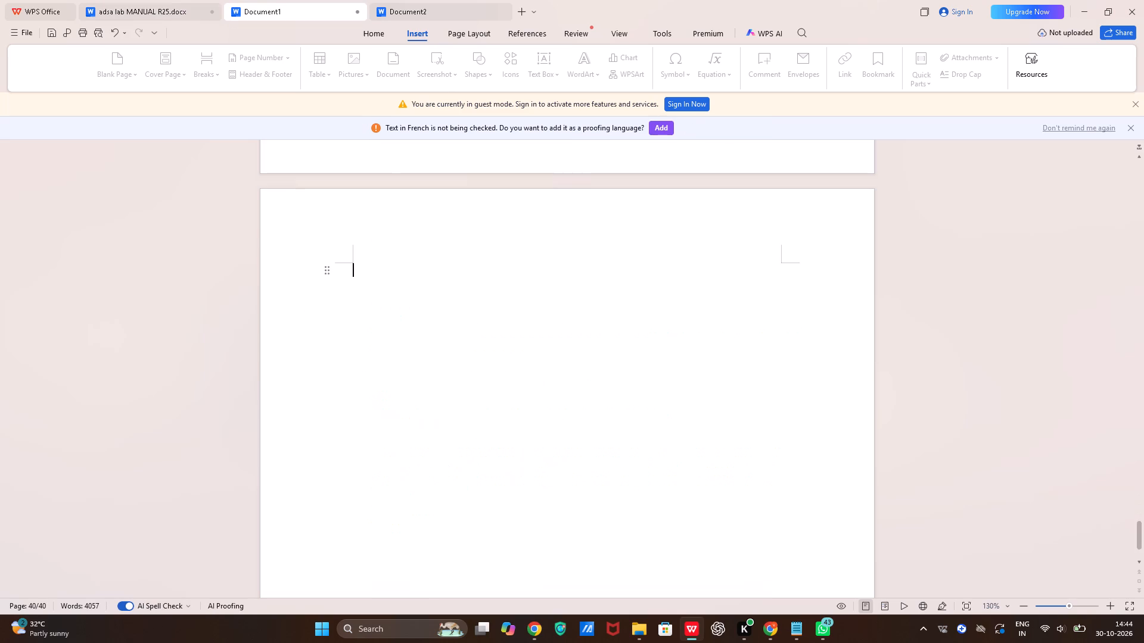
{"action": "key", "text": "ctrl+v"}
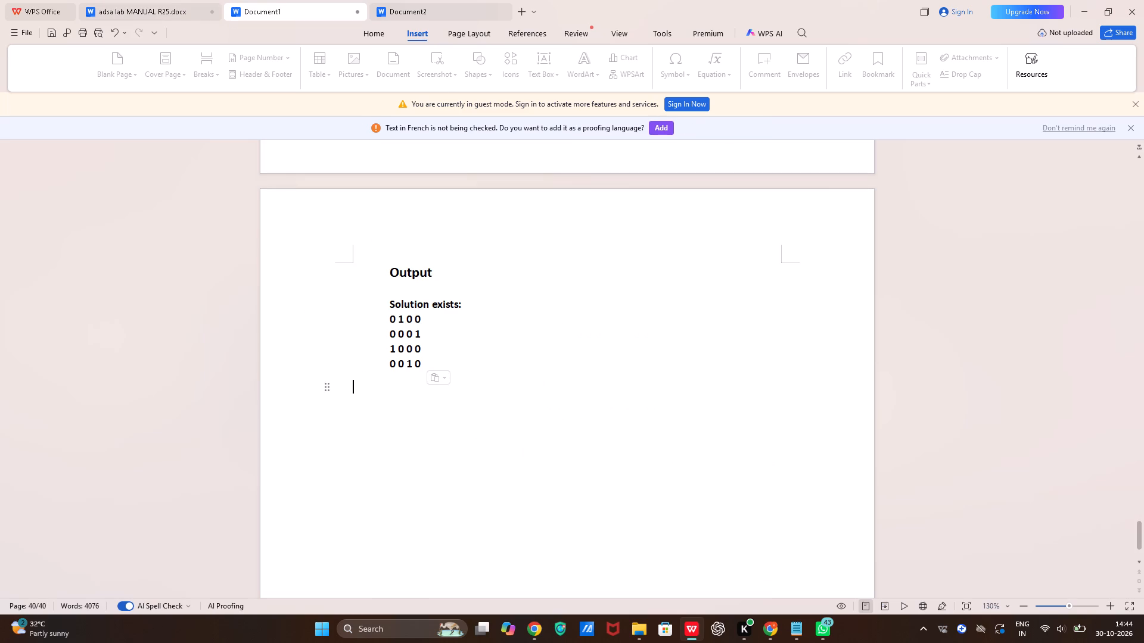
Add blank lines below the N-Queens output until the insertion point is at the top of new page 41.
{"action": "key", "text": "Return"}
{"action": "key", "text": "Return"}
{"action": "key", "text": "Return"}
{"action": "key", "text": "Return"}
{"action": "key", "text": "Return"}
{"action": "key", "text": "Return"}
{"action": "key", "text": "Return"}
{"action": "key", "text": "Return"}
{"action": "key", "text": "Return"}
{"action": "key", "text": "Return"}
{"action": "key", "text": "Return"}
{"action": "key", "text": "Return"}
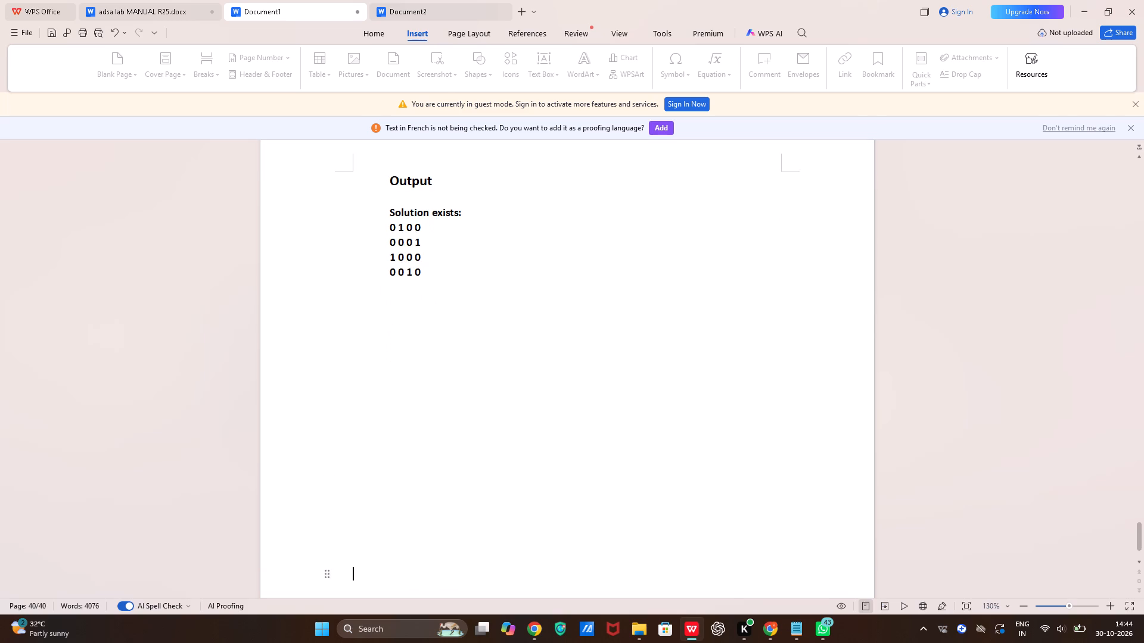
{"action": "key", "text": "Return"}
{"action": "key", "text": "Return"}
{"action": "key", "text": "Return"}
{"action": "key", "text": "Return"}
{"action": "key", "text": "Return"}
{"action": "key", "text": "Return"}
{"action": "key", "text": "Return"}
{"action": "key", "text": "Return"}
{"action": "key", "text": "Return"}
{"action": "key", "text": "Return"}
{"action": "key", "text": "Return"}
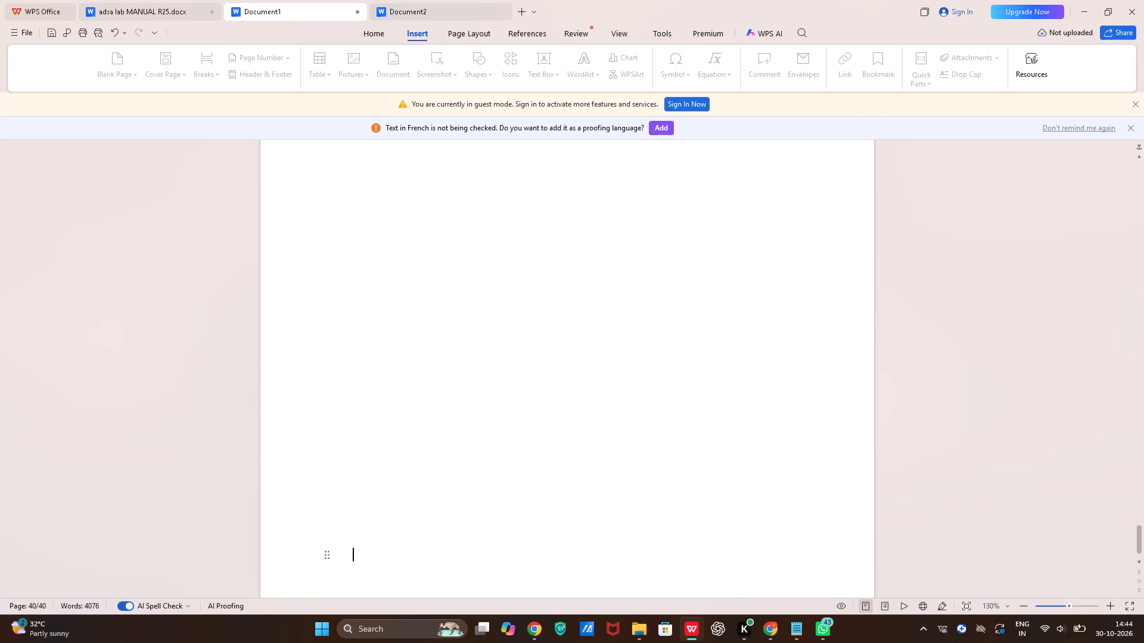
{"action": "key", "text": "Return"}
{"action": "key", "text": "Return"}
{"action": "key", "text": "Return"}
{"action": "key", "text": "BackSpace"}
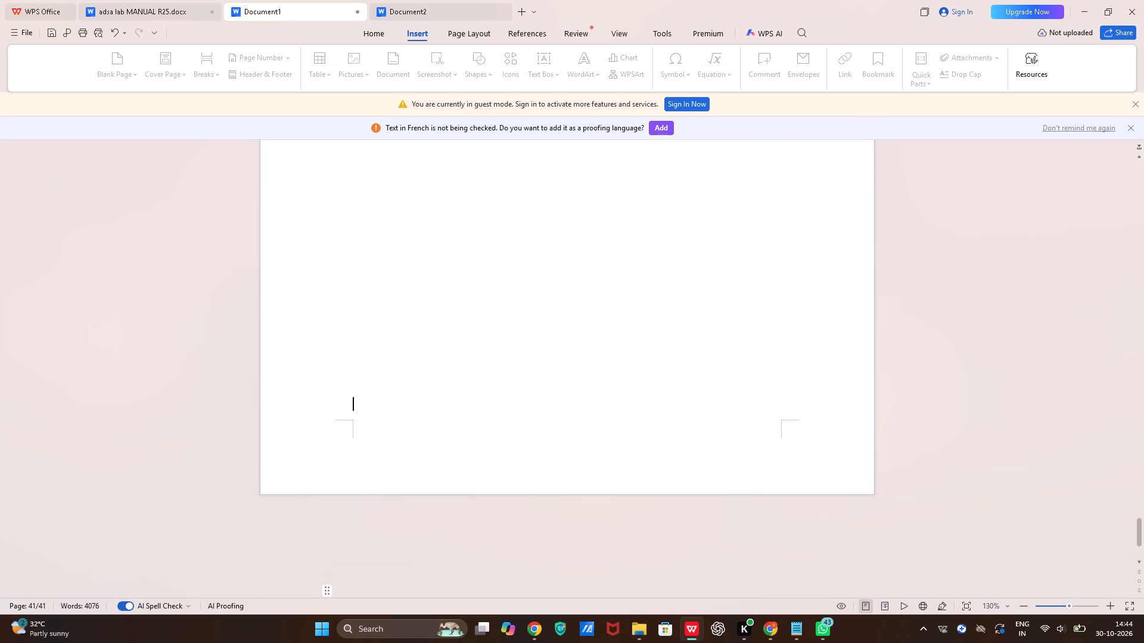
{"action": "key", "text": "Return"}
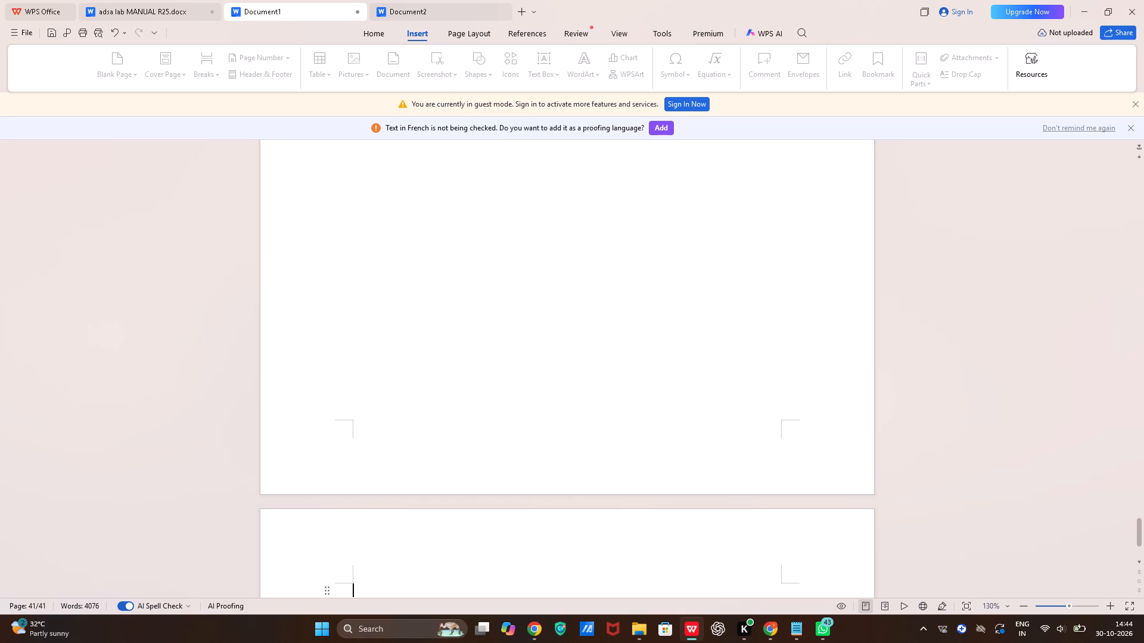
{"action": "scroll", "coordinate": [532, 419], "scroll_direction": "down", "scroll_amount": 5}
{"action": "scroll", "coordinate": [467, 354], "scroll_direction": "down", "scroll_amount": 4}
{"action": "scroll", "coordinate": [346, 227], "scroll_direction": "up", "scroll_amount": 2}
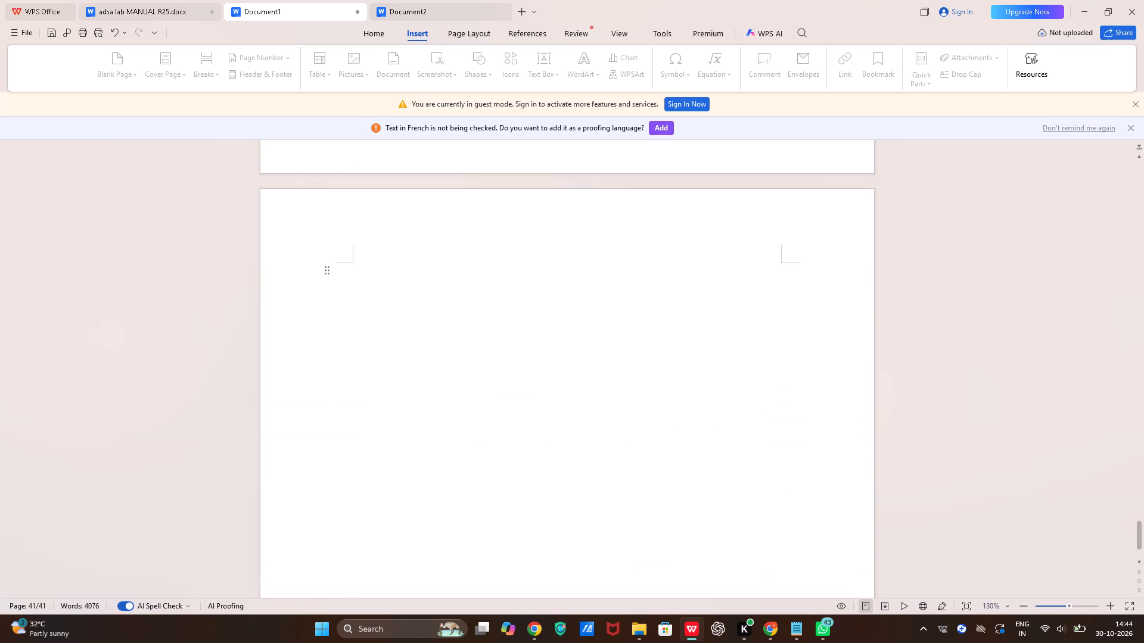
Copy exercise 11's backtracking knapsack code, from #include <stdio.h> through main's closing brace, from the lab manual to the top of page 41 in Document1.
{"action": "left_click", "coordinate": [140, 1]}
{"action": "scroll", "coordinate": [430, 349], "scroll_direction": "down", "scroll_amount": 1}
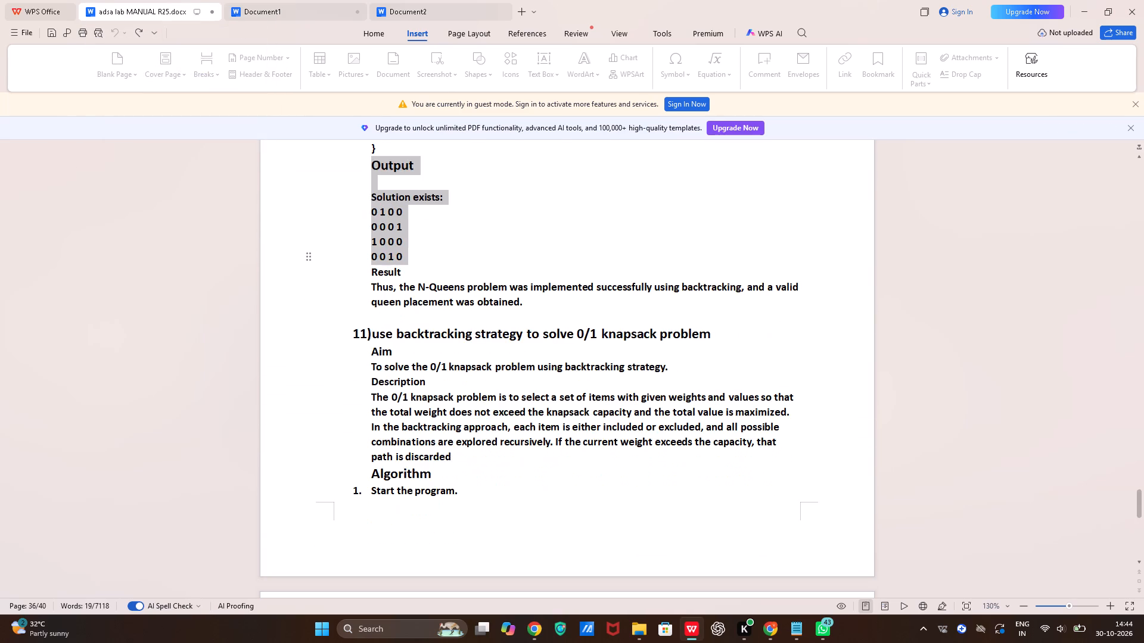
{"action": "scroll", "coordinate": [430, 349], "scroll_direction": "down", "scroll_amount": 1}
{"action": "scroll", "coordinate": [381, 349], "scroll_direction": "down", "scroll_amount": 5}
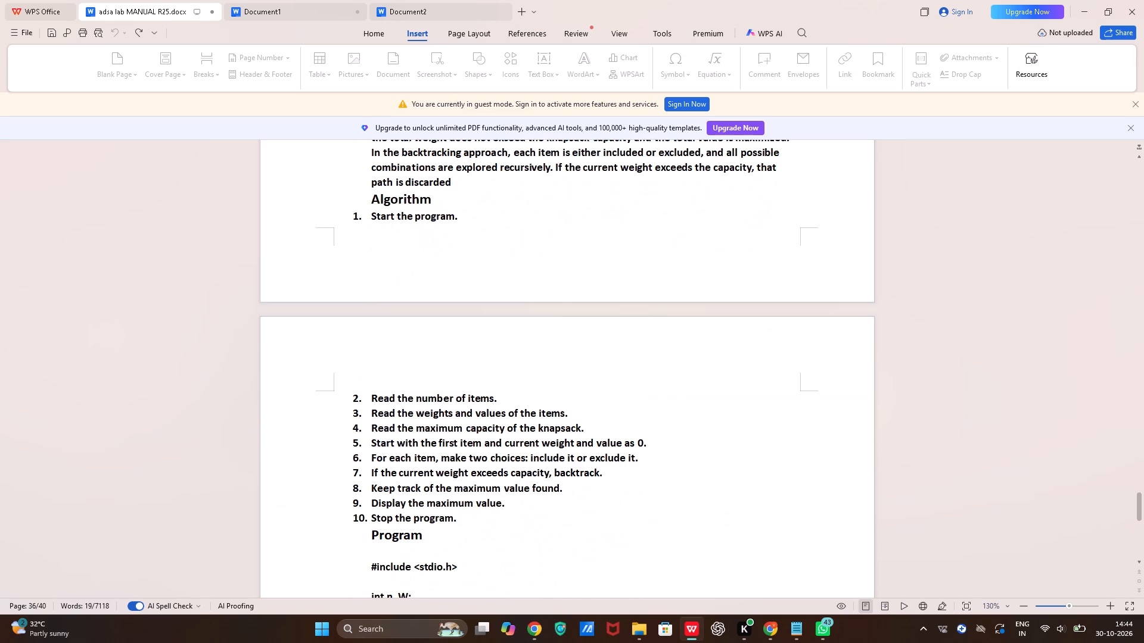
{"action": "scroll", "coordinate": [392, 376], "scroll_direction": "down", "scroll_amount": 4}
{"action": "left_click_drag", "start_coordinate": [366, 383], "coordinate": [372, 388]}
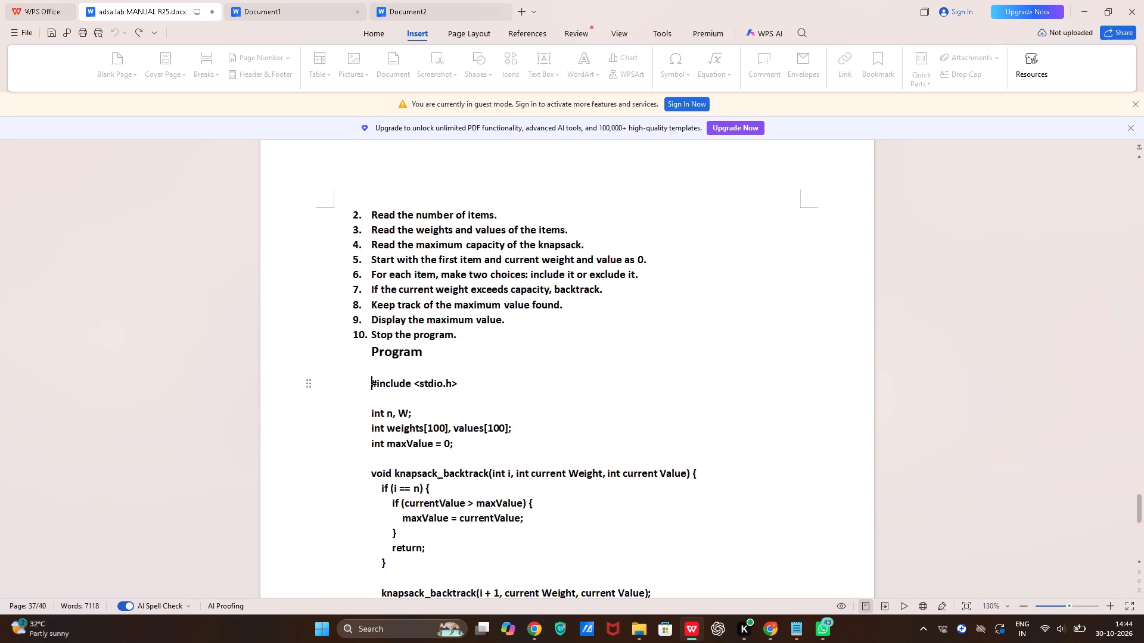
{"action": "left_click_drag", "start_coordinate": [372, 388], "coordinate": [478, 491]}
{"action": "scroll", "coordinate": [478, 468], "scroll_direction": "down", "scroll_amount": 14}
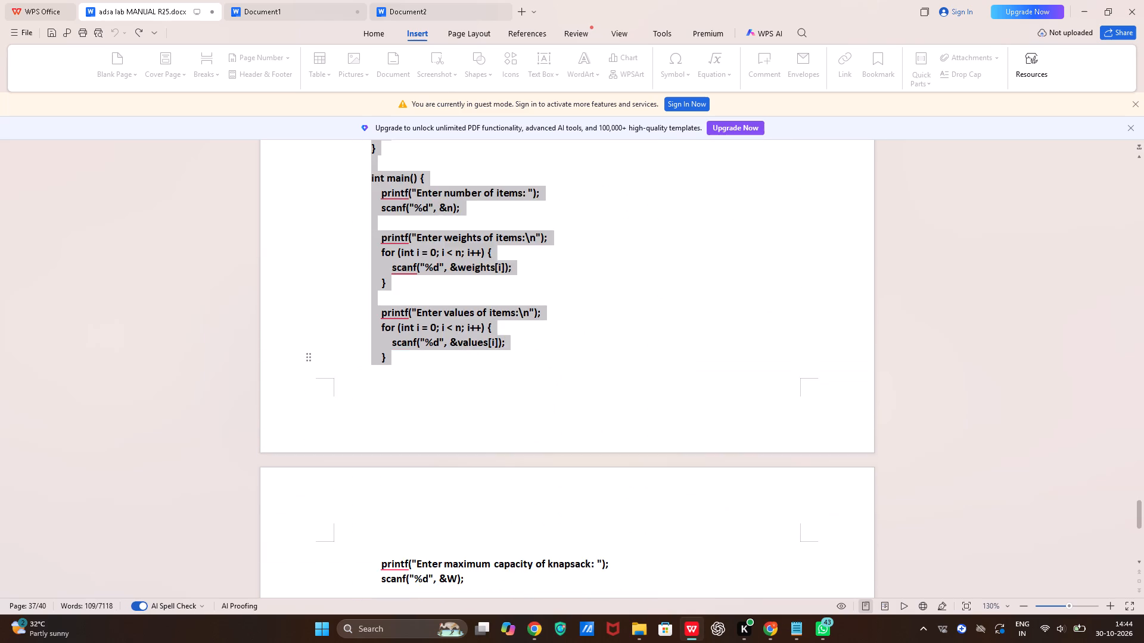
{"action": "scroll", "coordinate": [478, 491], "scroll_direction": "down", "scroll_amount": 7}
{"action": "left_click_drag", "start_coordinate": [478, 491], "coordinate": [433, 384]}
{"action": "scroll", "coordinate": [478, 492], "scroll_direction": "down", "scroll_amount": 1}
{"action": "scroll", "coordinate": [478, 492], "scroll_direction": "up", "scroll_amount": 1}
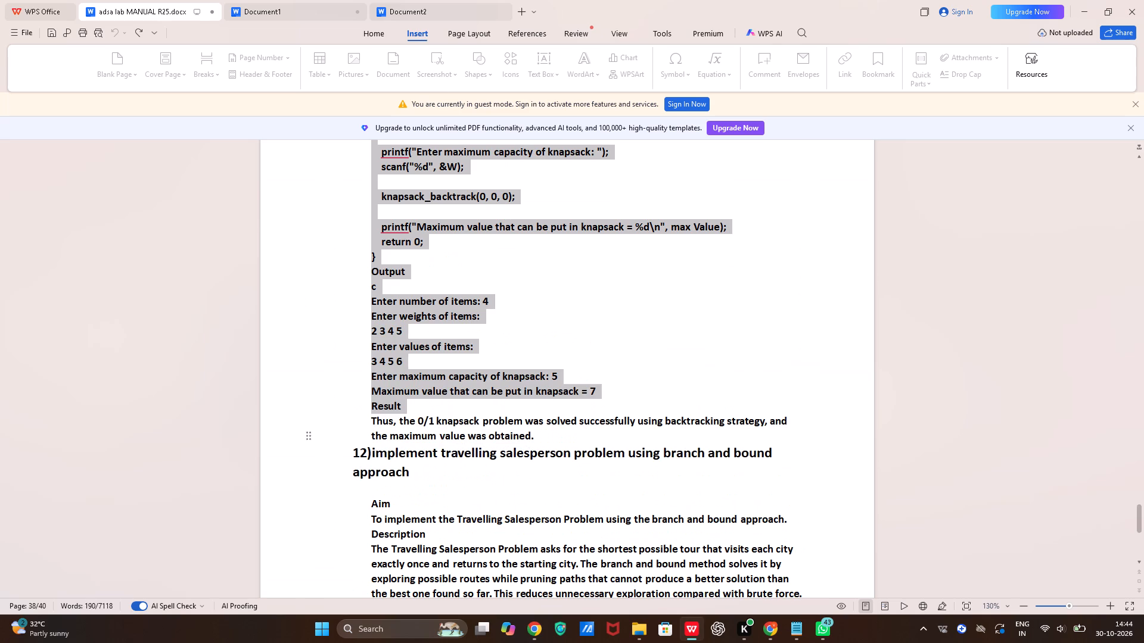
{"action": "left_click_drag", "start_coordinate": [433, 384], "coordinate": [451, 264]}
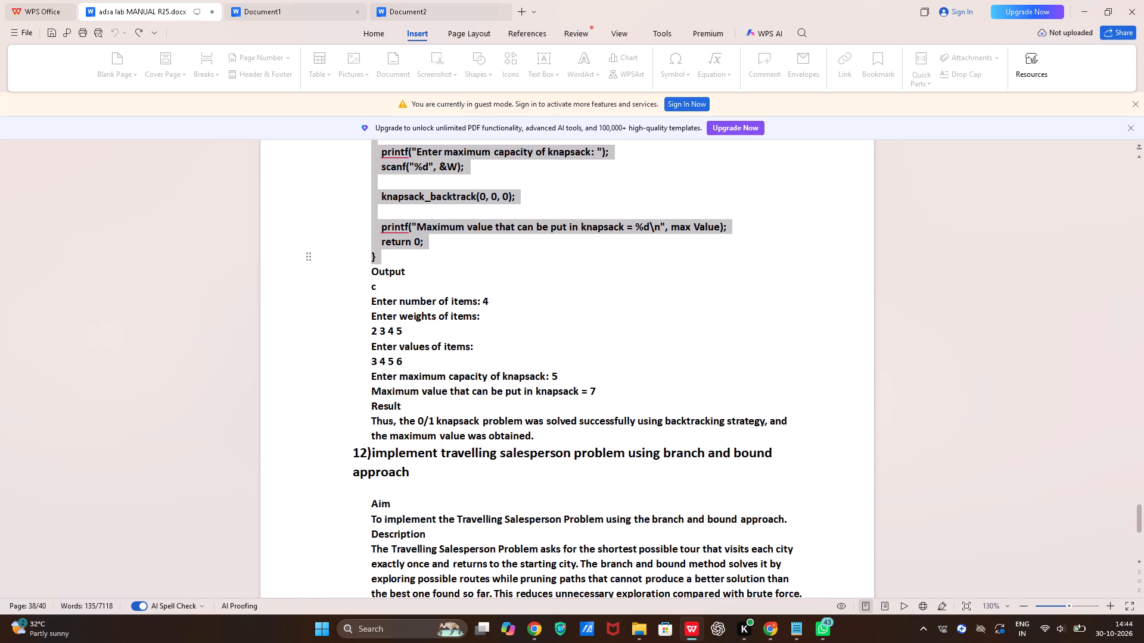
{"action": "key", "text": "ctrl+c"}
{"action": "left_click", "coordinate": [232, 0]}
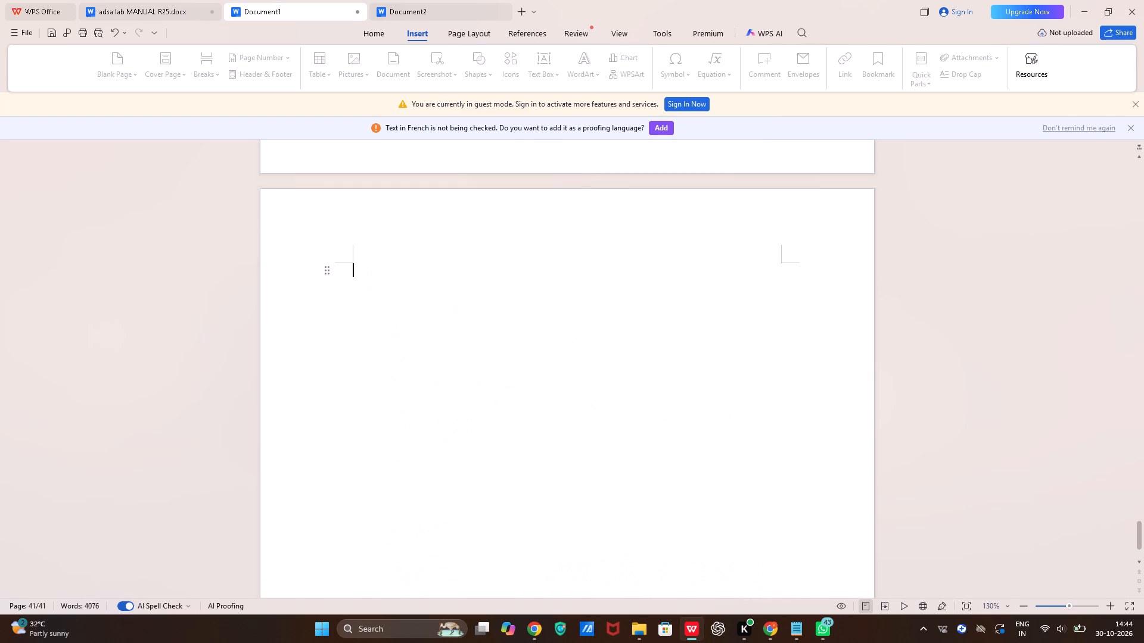
{"action": "key", "text": "ctrl+v"}
Add blank lines below the pasted backtracking knapsack code until the insertion point is on new page 42.
{"action": "scroll", "coordinate": [496, 417], "scroll_direction": "down", "scroll_amount": 2}
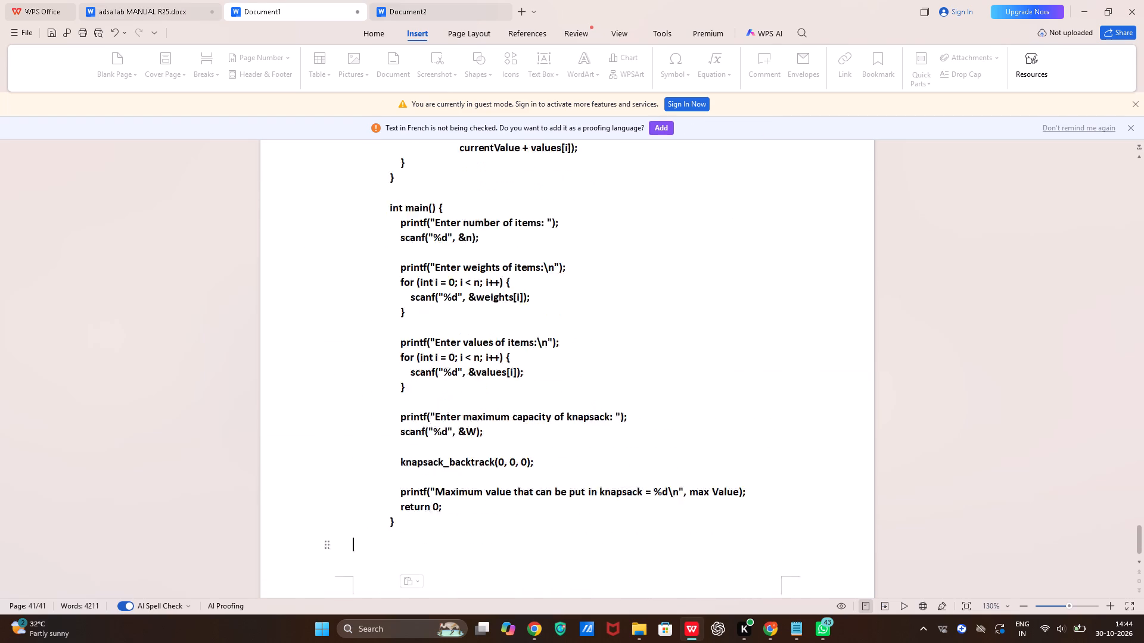
{"action": "scroll", "coordinate": [496, 417], "scroll_direction": "down", "scroll_amount": 8}
{"action": "key", "text": "Return"}
{"action": "key", "text": "backslash"}
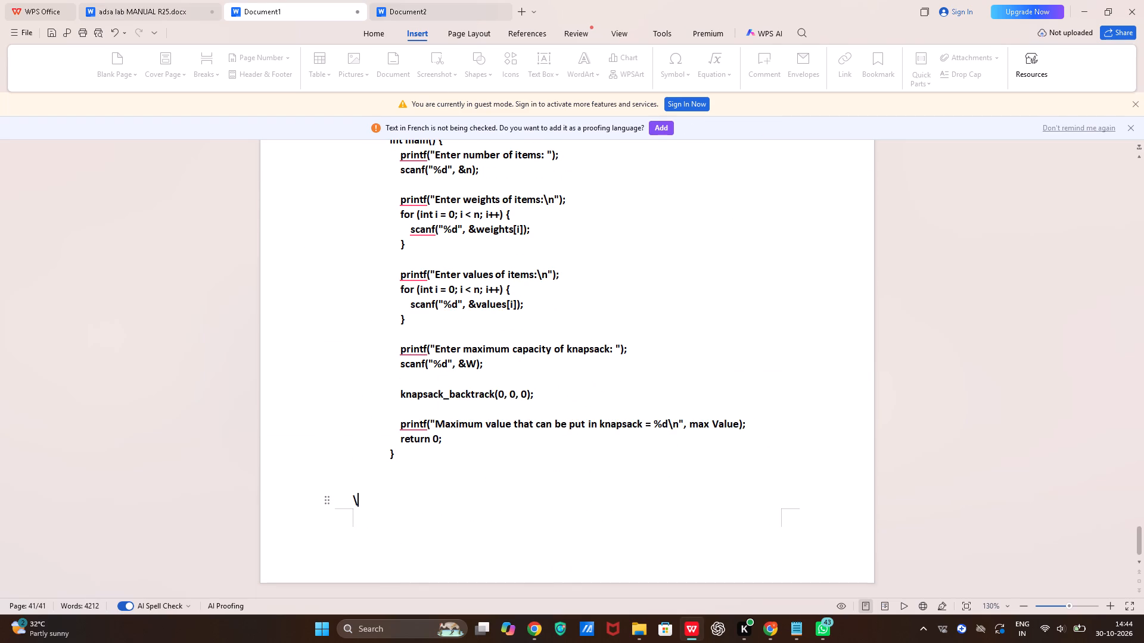
{"action": "key", "text": "BackSpace"}
{"action": "key", "text": "Return"}
{"action": "key", "text": "Return"}
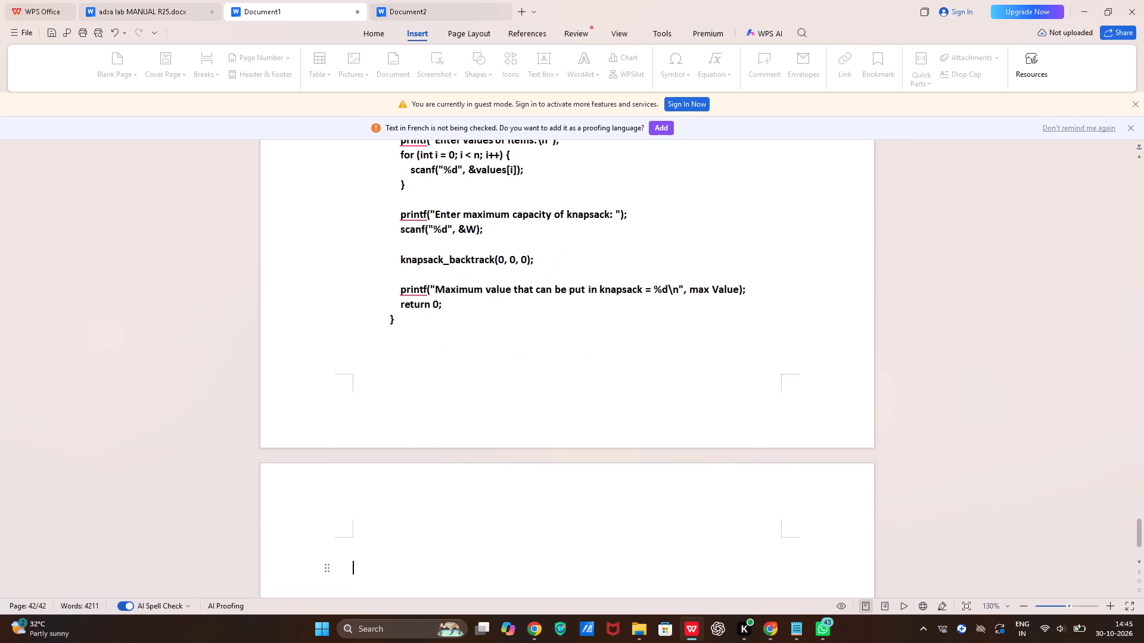
Copy exercise 11's output, from the Output heading through the Maximum value line, from the lab manual to page 42 in Document1.
{"action": "left_click", "coordinate": [187, 0]}
{"action": "left_click_drag", "start_coordinate": [370, 273], "coordinate": [381, 284]}
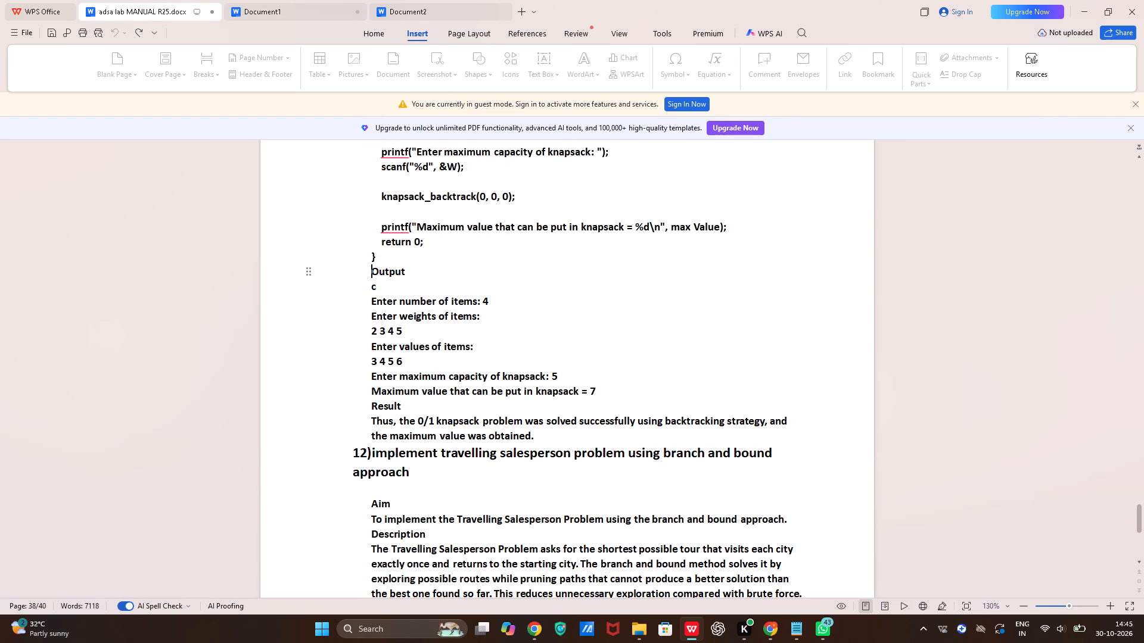
{"action": "left_click_drag", "start_coordinate": [381, 284], "coordinate": [509, 405]}
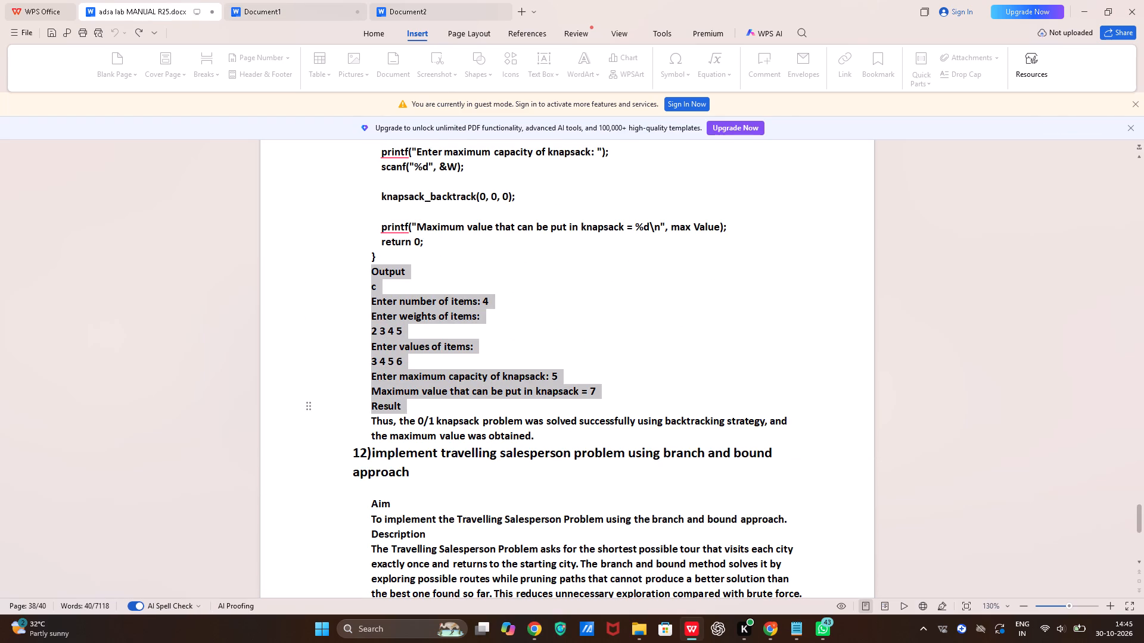
{"action": "left_click_drag", "start_coordinate": [509, 405], "coordinate": [605, 394]}
{"action": "key", "text": "ctrl+c"}
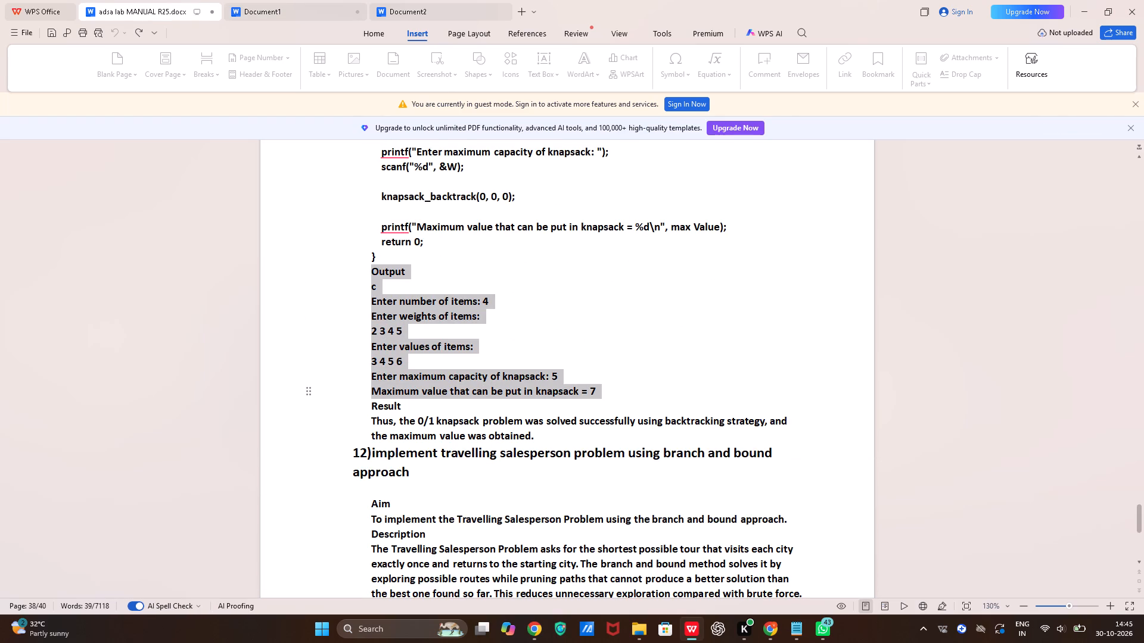
{"action": "left_click", "coordinate": [261, 0]}
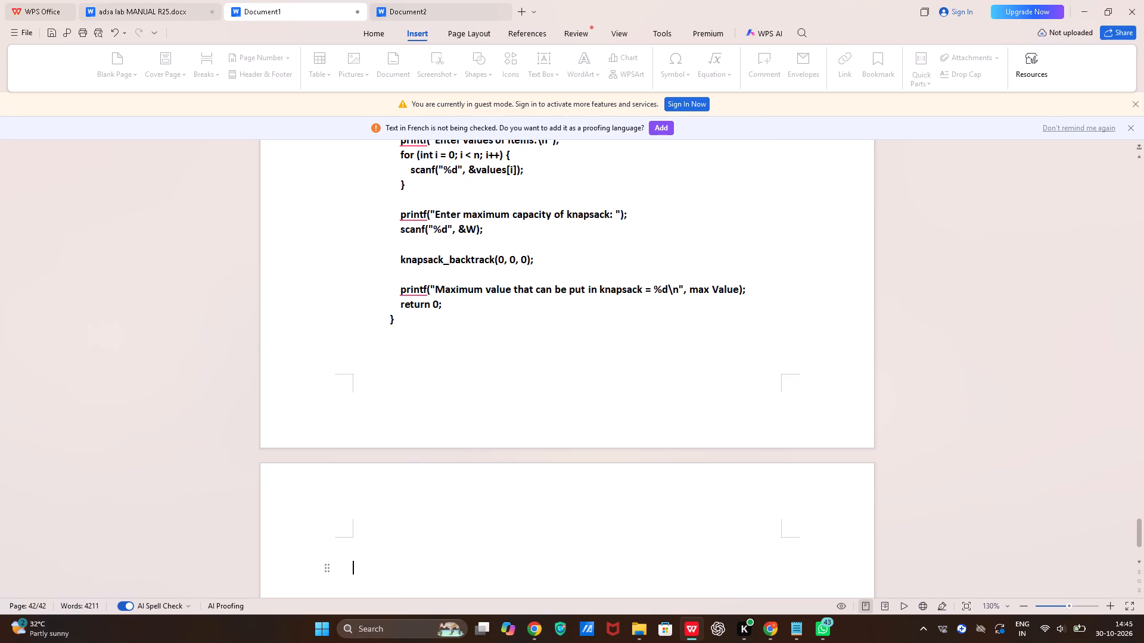
{"action": "key", "text": "ctrl+v"}
Add blank lines below exercise 11's pasted output until the insertion point is at the top of new page 43.
{"action": "scroll", "coordinate": [513, 452], "scroll_direction": "down", "scroll_amount": 8}
{"action": "key", "text": "Return"}
{"action": "key", "text": "Return"}
{"action": "key", "text": "Return"}
{"action": "key", "text": "Return"}
{"action": "key", "text": "Return"}
{"action": "key", "text": "Return"}
{"action": "key", "text": "Return"}
{"action": "key", "text": "Return"}
{"action": "key", "text": "Return"}
{"action": "key", "text": "Return"}
{"action": "key", "text": "Return"}
{"action": "key", "text": "Return"}
{"action": "key", "text": "Return"}
{"action": "key", "text": "Return"}
{"action": "key", "text": "Return"}
{"action": "key", "text": "Return"}
{"action": "key", "text": "Return"}
{"action": "key", "text": "Return"}
{"action": "key", "text": "Return"}
{"action": "key", "text": "Return"}
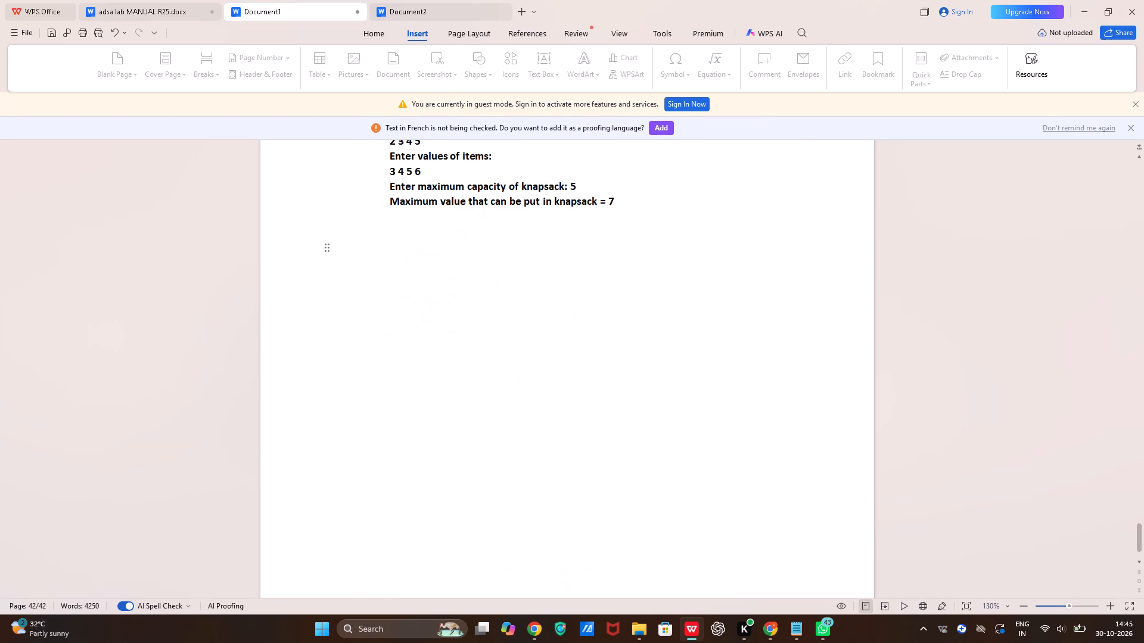
{"action": "key", "text": "Return"}
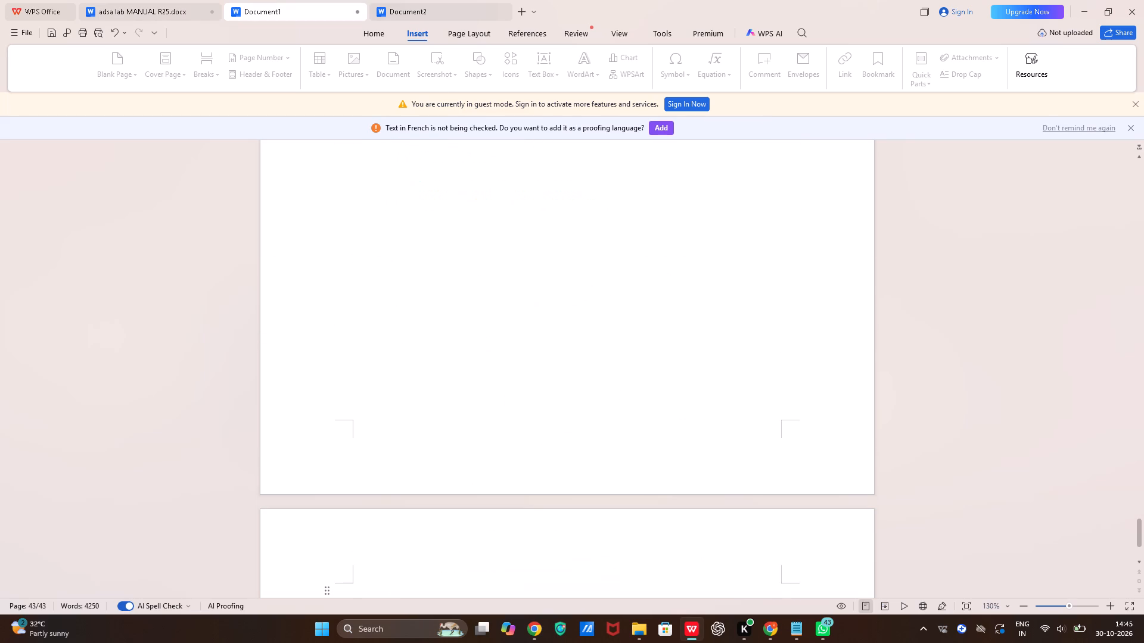
Copy exercise 12's travelling salesperson code, from #include <stdio.h> through main's closing brace, from the lab manual to page 43 in Document1.
{"action": "left_click", "coordinate": [163, 0]}
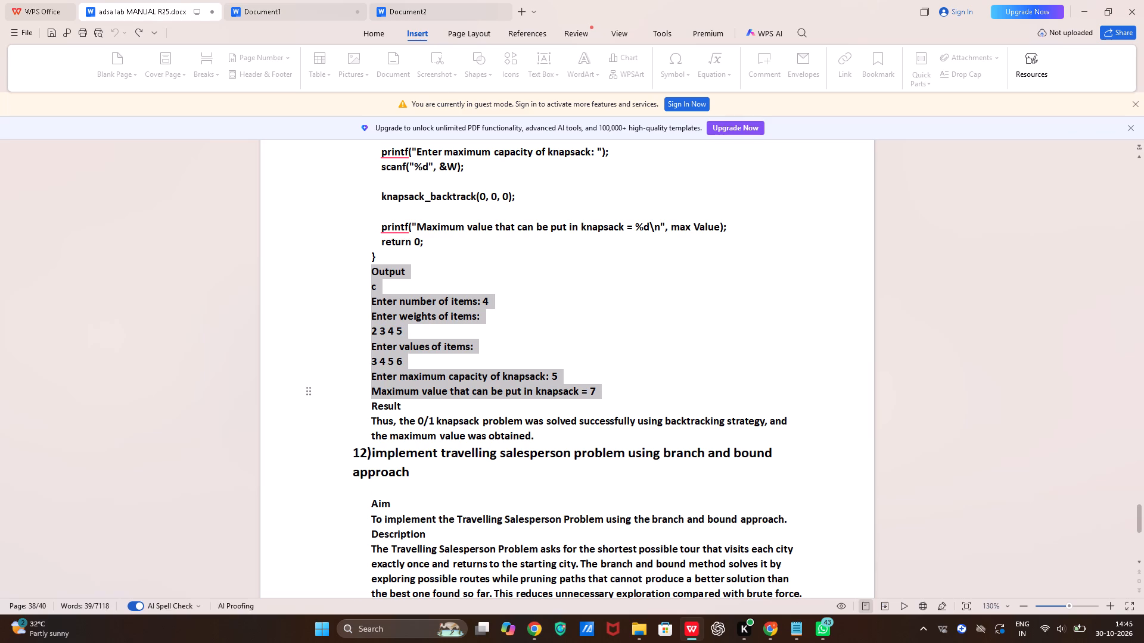
{"action": "scroll", "coordinate": [491, 380], "scroll_direction": "down", "scroll_amount": 14}
{"action": "scroll", "coordinate": [437, 338], "scroll_direction": "up", "scroll_amount": 2}
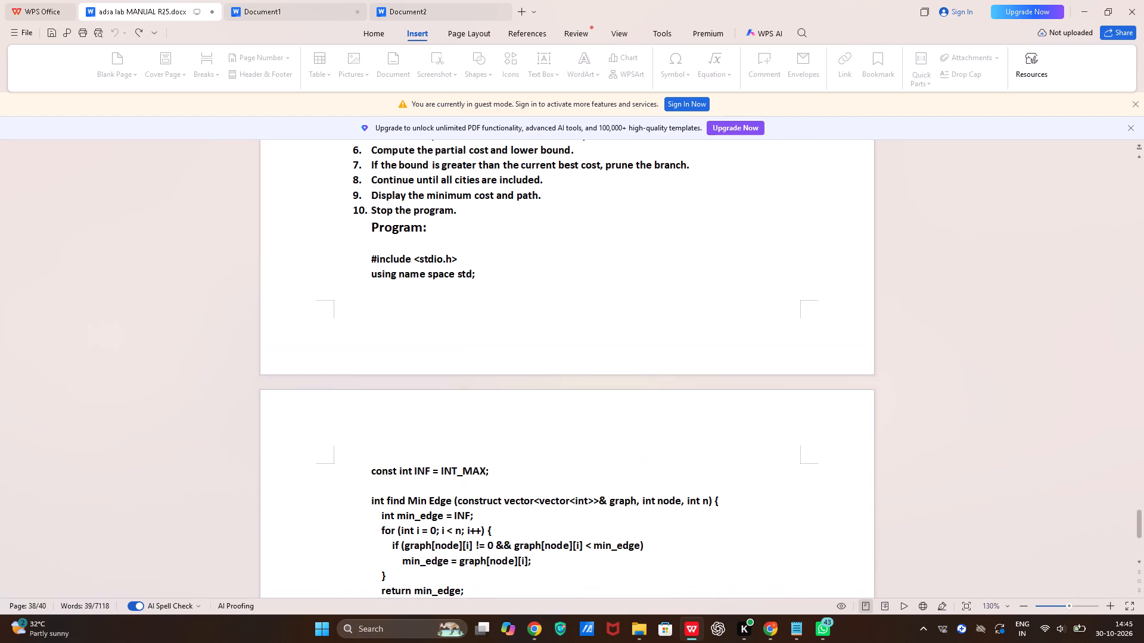
{"action": "left_click_drag", "start_coordinate": [368, 258], "coordinate": [543, 429]}
{"action": "scroll", "coordinate": [549, 429], "scroll_direction": "down", "scroll_amount": 13}
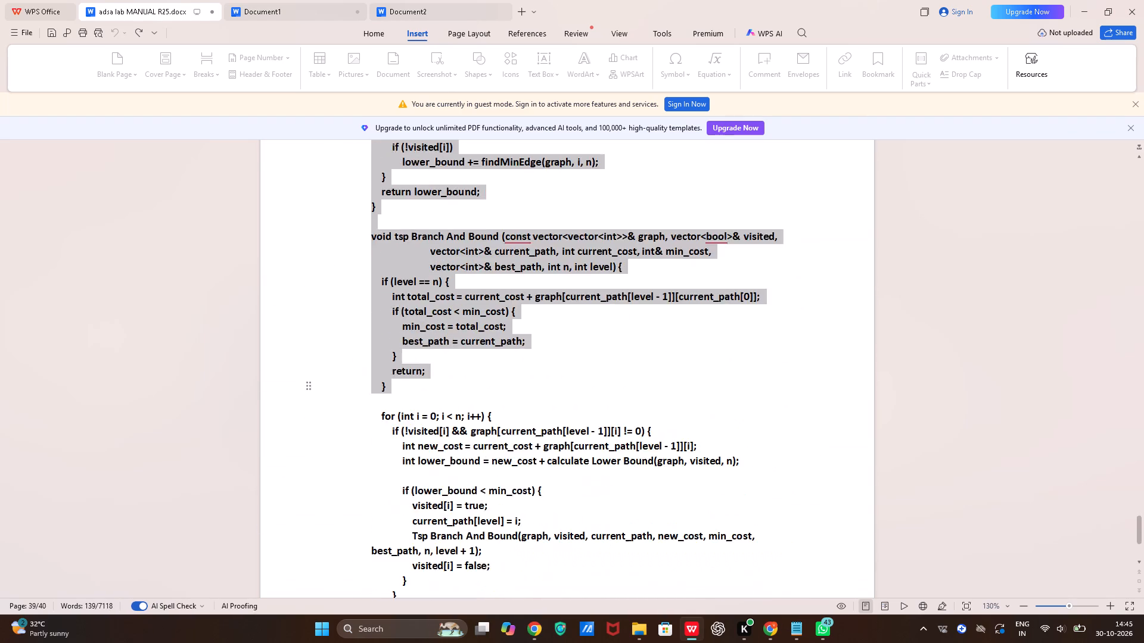
{"action": "scroll", "coordinate": [543, 429], "scroll_direction": "down", "scroll_amount": 3}
{"action": "left_click_drag", "start_coordinate": [543, 429], "coordinate": [509, 472]}
{"action": "scroll", "coordinate": [522, 459], "scroll_direction": "down", "scroll_amount": 7}
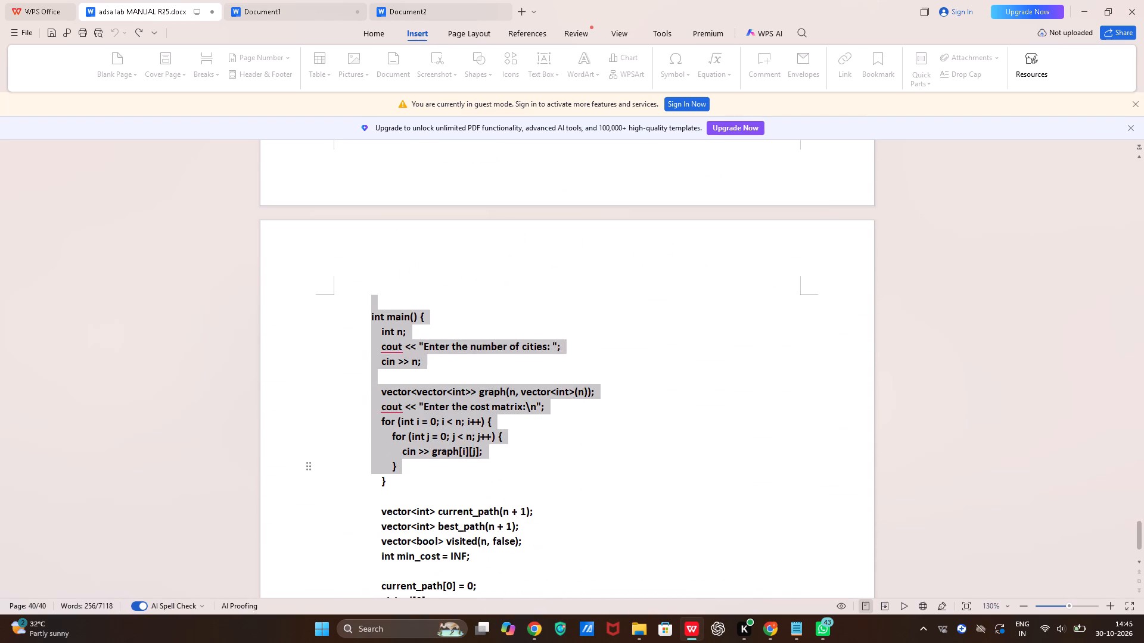
{"action": "left_click_drag", "start_coordinate": [509, 472], "coordinate": [468, 419]}
{"action": "scroll", "coordinate": [509, 472], "scroll_direction": "down", "scroll_amount": 8}
{"action": "key", "text": "ctrl+c"}
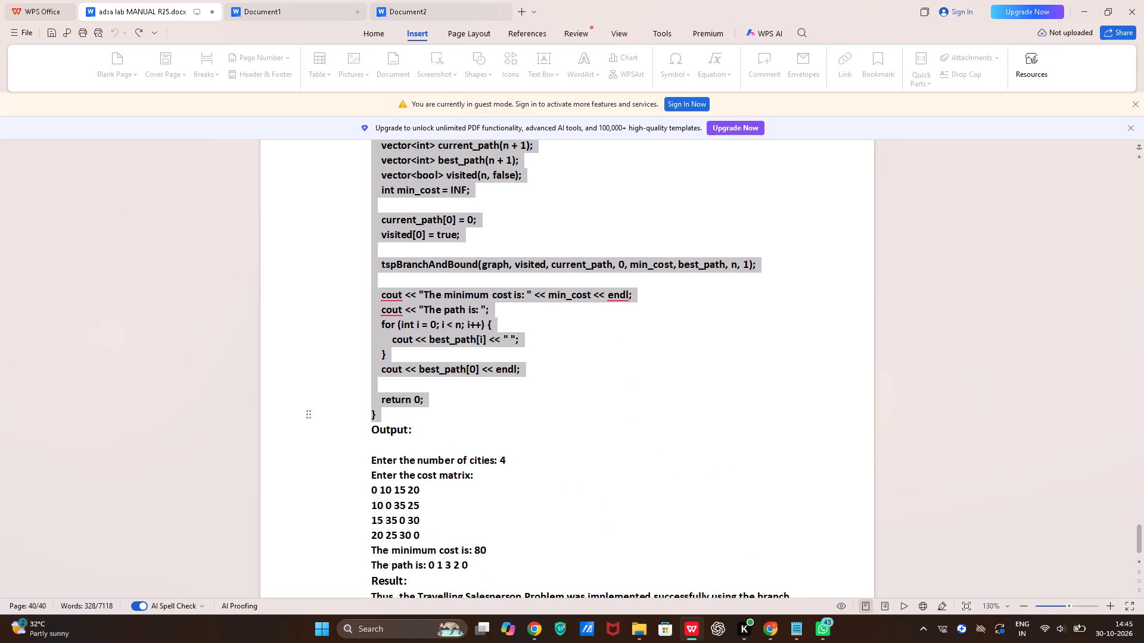
{"action": "left_click", "coordinate": [268, 0]}
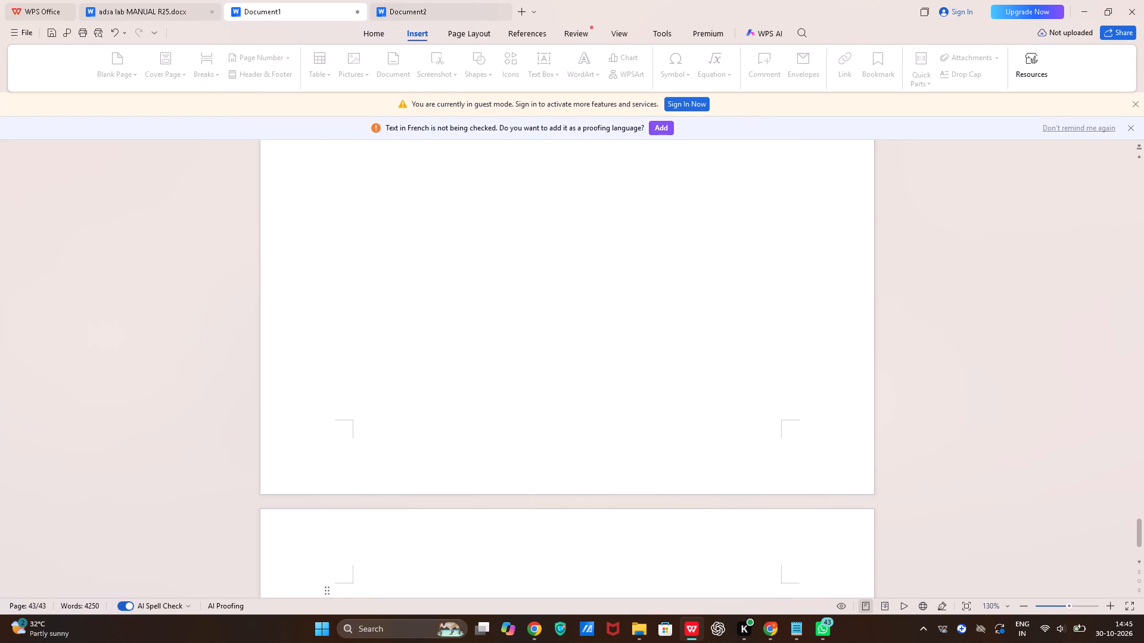
{"action": "key", "text": "ctrl+v"}
Add blank lines below the pasted travelling salesperson code until the insertion point is at the top of new page 45.
{"action": "scroll", "coordinate": [419, 432], "scroll_direction": "down", "scroll_amount": 11}
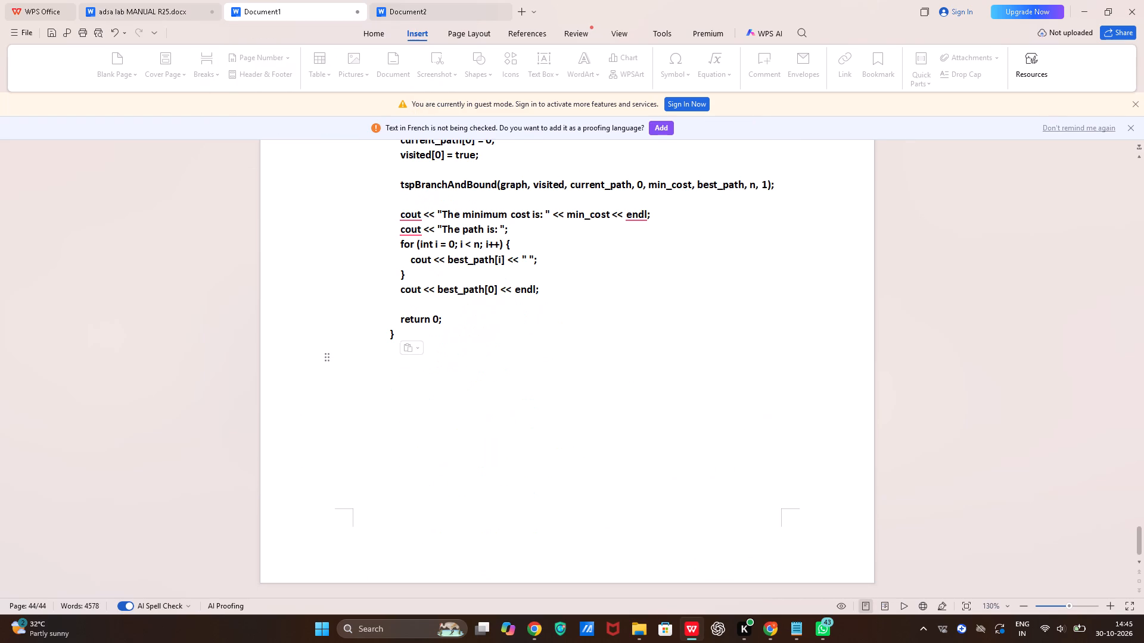
{"action": "key", "text": "Return"}
{"action": "key", "text": "Return"}
{"action": "key", "text": "Return"}
{"action": "key", "text": "Return"}
{"action": "key", "text": "Return"}
{"action": "key", "text": "Return"}
{"action": "key", "text": "Return"}
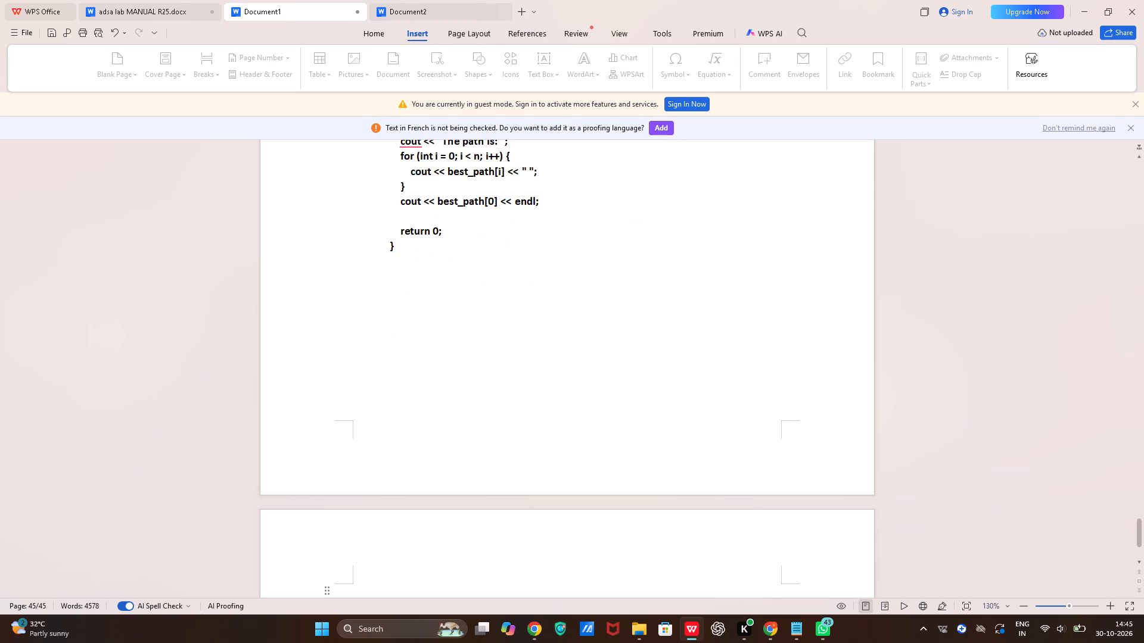
Copy exercise 12's travelling salesperson output from the lab manual to page 45 in Document1.
{"action": "left_click", "coordinate": [138, 0]}
{"action": "scroll", "coordinate": [468, 432], "scroll_direction": "down", "scroll_amount": 3}
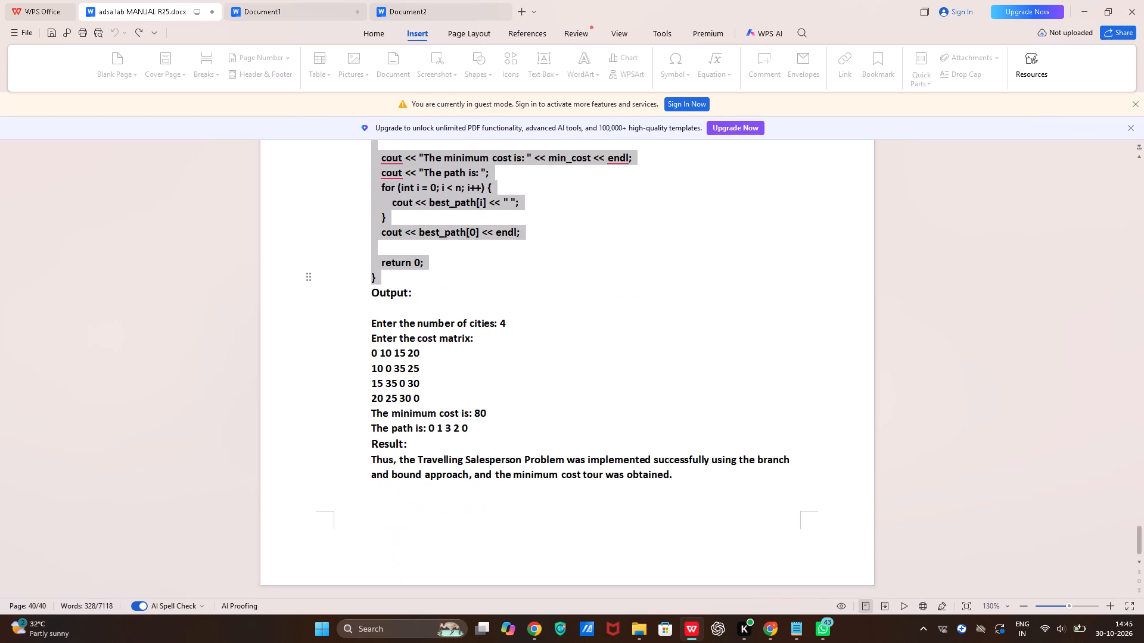
Copy exercise 12's output, from the Output heading through the path line 0 1 3 2 0, from the lab manual to page 45 in Document1.
{"action": "left_click_drag", "start_coordinate": [367, 288], "coordinate": [598, 414]}
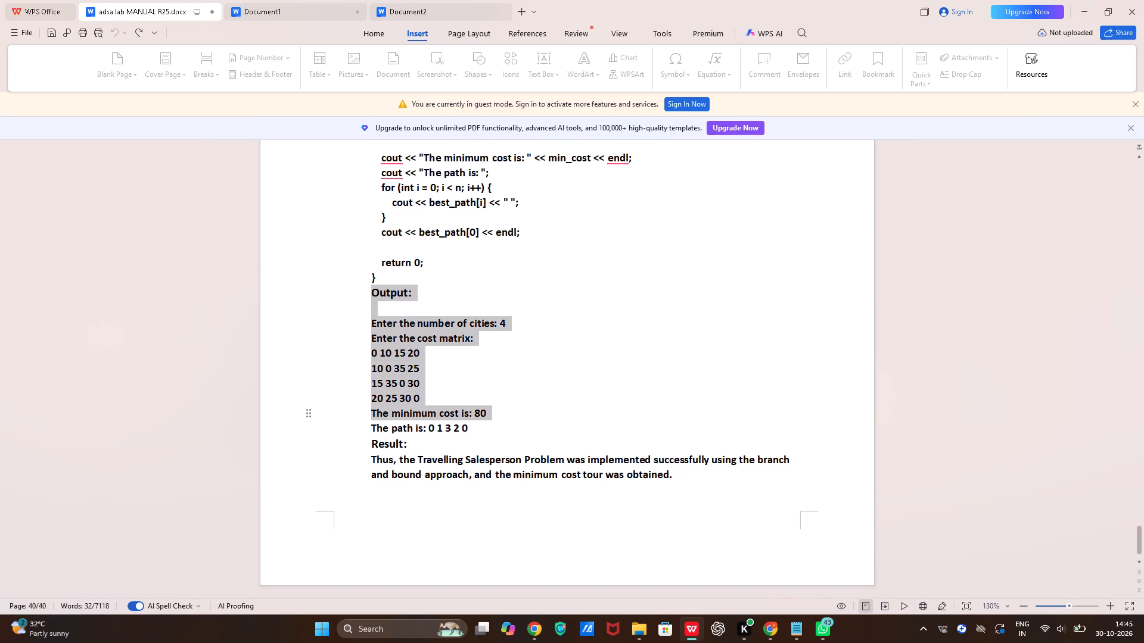
{"action": "left_click_drag", "start_coordinate": [598, 414], "coordinate": [600, 426]}
{"action": "key", "text": "ctrl+c"}
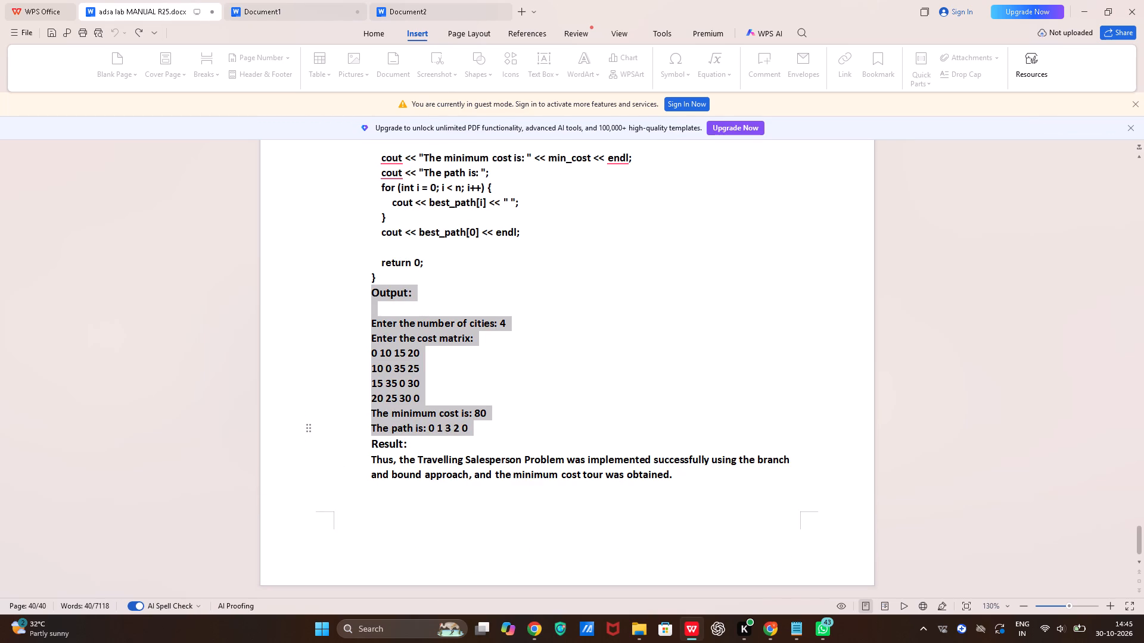
{"action": "scroll", "coordinate": [807, 448], "scroll_direction": "down", "scroll_amount": 16}
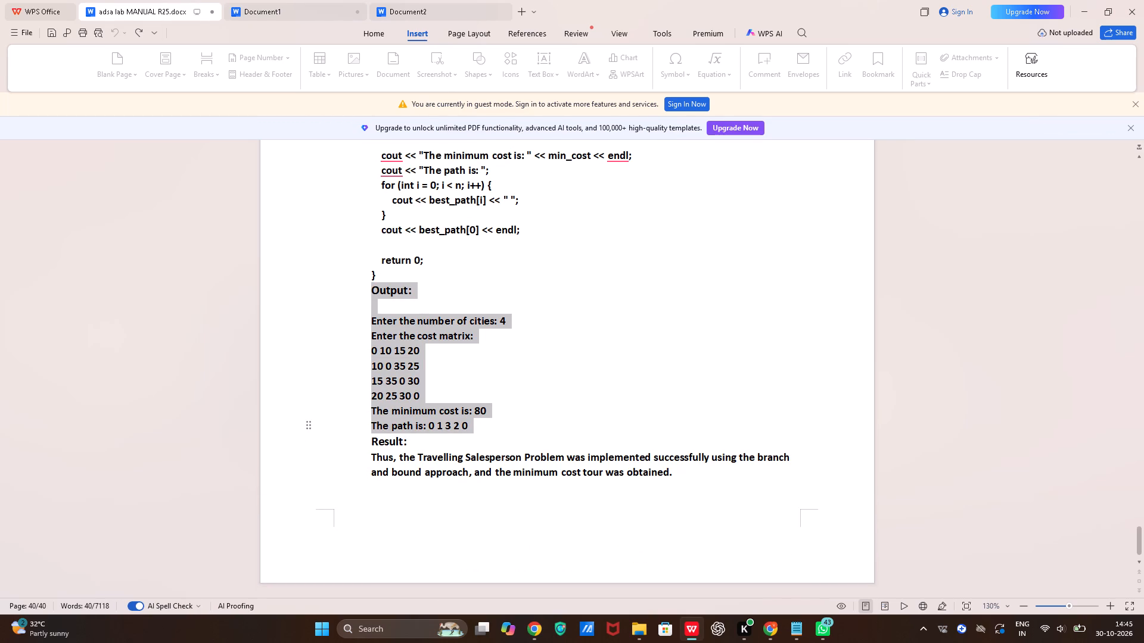
{"action": "left_click", "coordinate": [231, 0]}
{"action": "scroll", "coordinate": [402, 536], "scroll_direction": "down", "scroll_amount": 3}
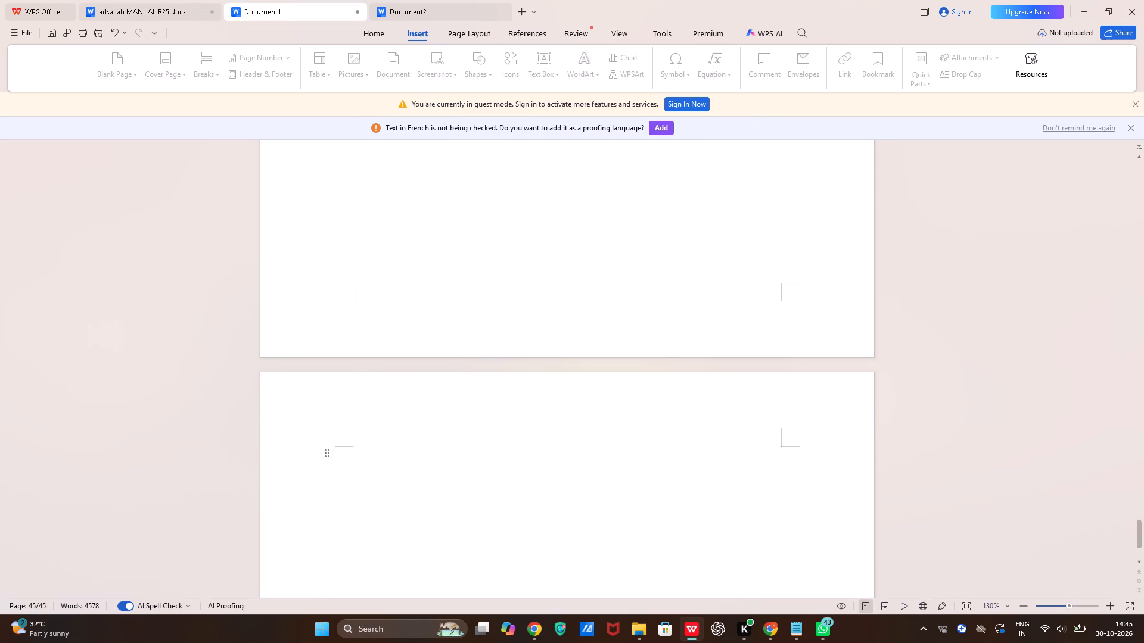
{"action": "key", "text": "ctrl+v"}
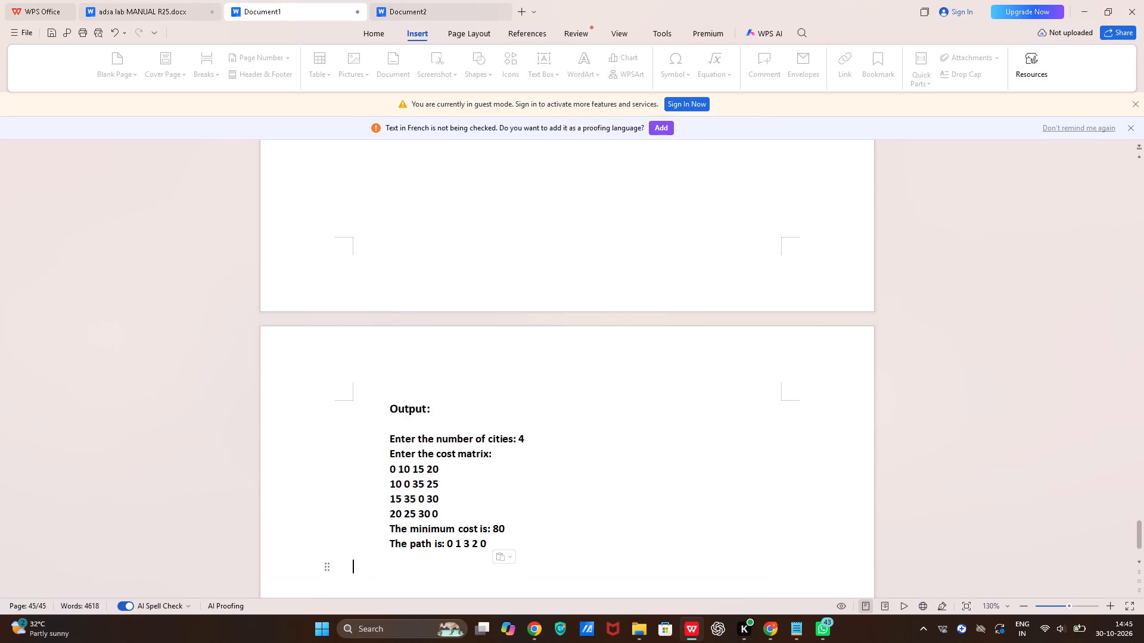
{"action": "scroll", "coordinate": [429, 467], "scroll_direction": "down", "scroll_amount": 5}
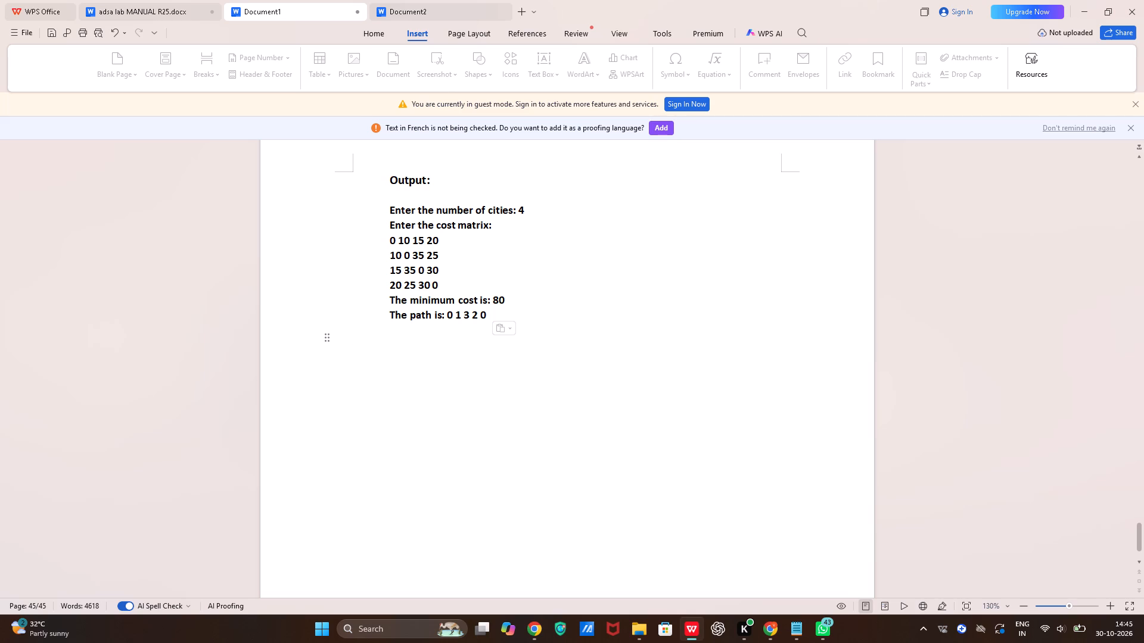
Start saving Document1 as a Word document, with the owner's name followed by ADSA as the file name.
{"action": "left_click", "coordinate": [51, 33]}
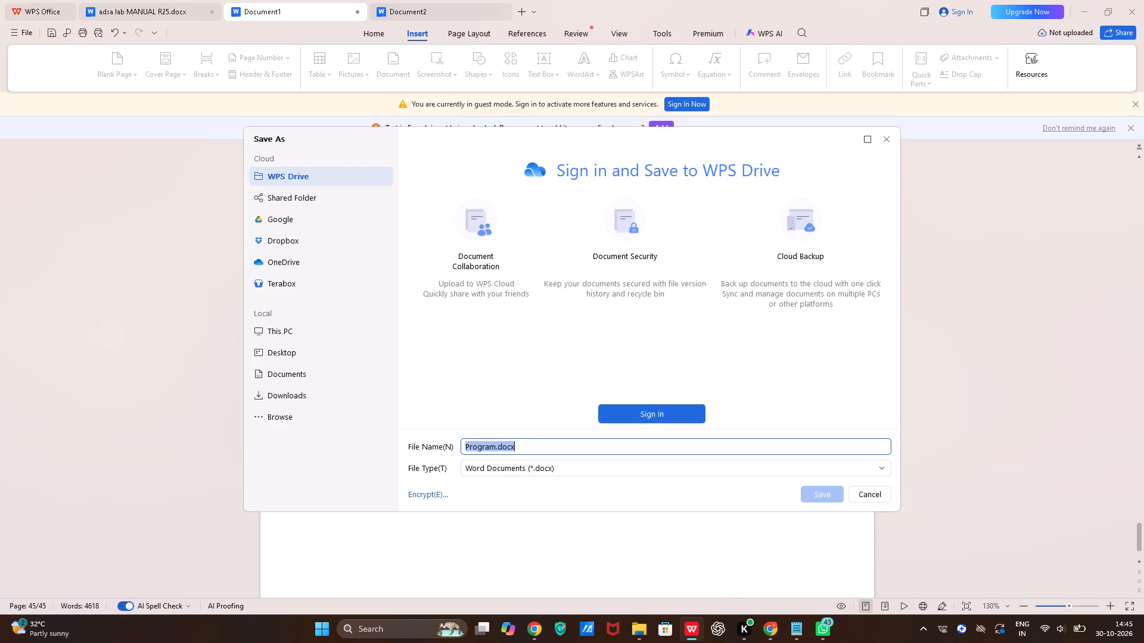
{"action": "key", "text": "BackSpace"}
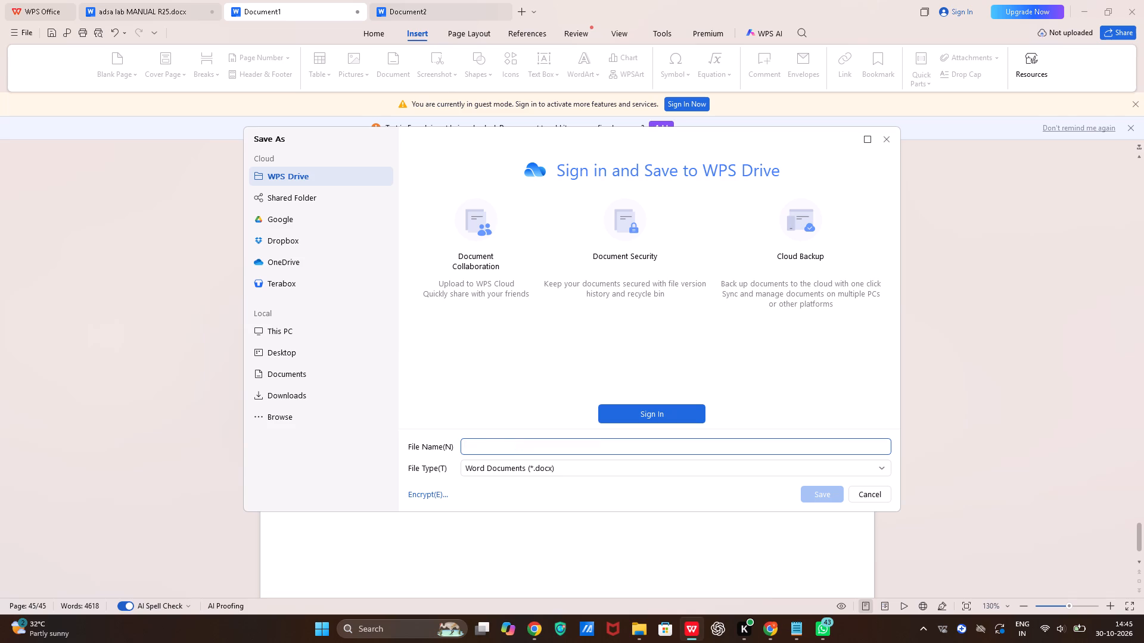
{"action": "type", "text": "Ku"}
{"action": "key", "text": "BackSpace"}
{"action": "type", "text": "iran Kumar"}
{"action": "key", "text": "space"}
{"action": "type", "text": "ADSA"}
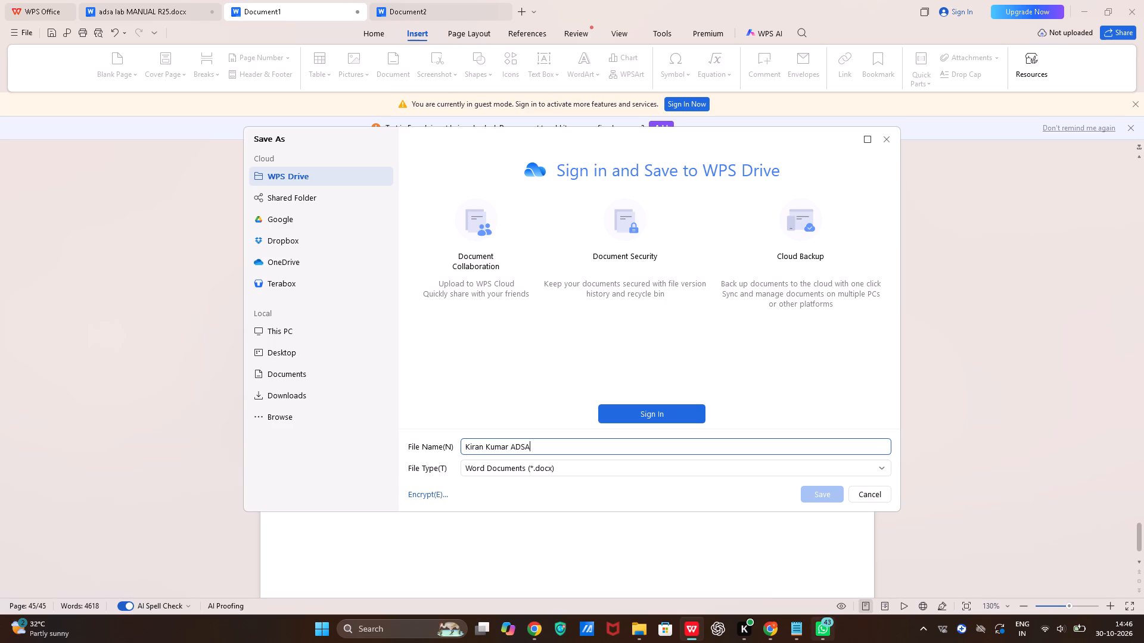
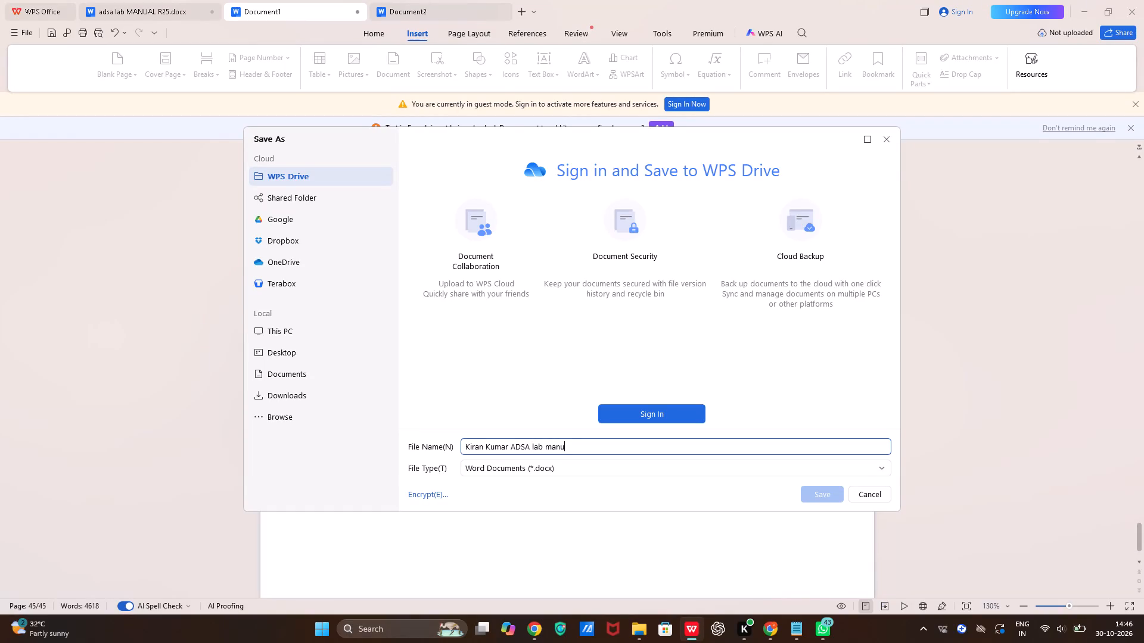
Complete the document's file name with "ADSA lab manual R25" after the person's name, keeping the Word Documents (*.docx) file type.
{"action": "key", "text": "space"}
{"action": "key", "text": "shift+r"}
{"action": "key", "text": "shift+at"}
{"action": "key", "text": "shift+BackSpace"}
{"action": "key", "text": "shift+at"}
{"action": "key", "text": "shift+percent"}
{"action": "key", "text": "BackSpace"}
{"action": "key", "text": "BackSpace"}
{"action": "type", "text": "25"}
{"action": "scroll", "coordinate": [621, 461], "scroll_direction": "up", "scroll_amount": 1}
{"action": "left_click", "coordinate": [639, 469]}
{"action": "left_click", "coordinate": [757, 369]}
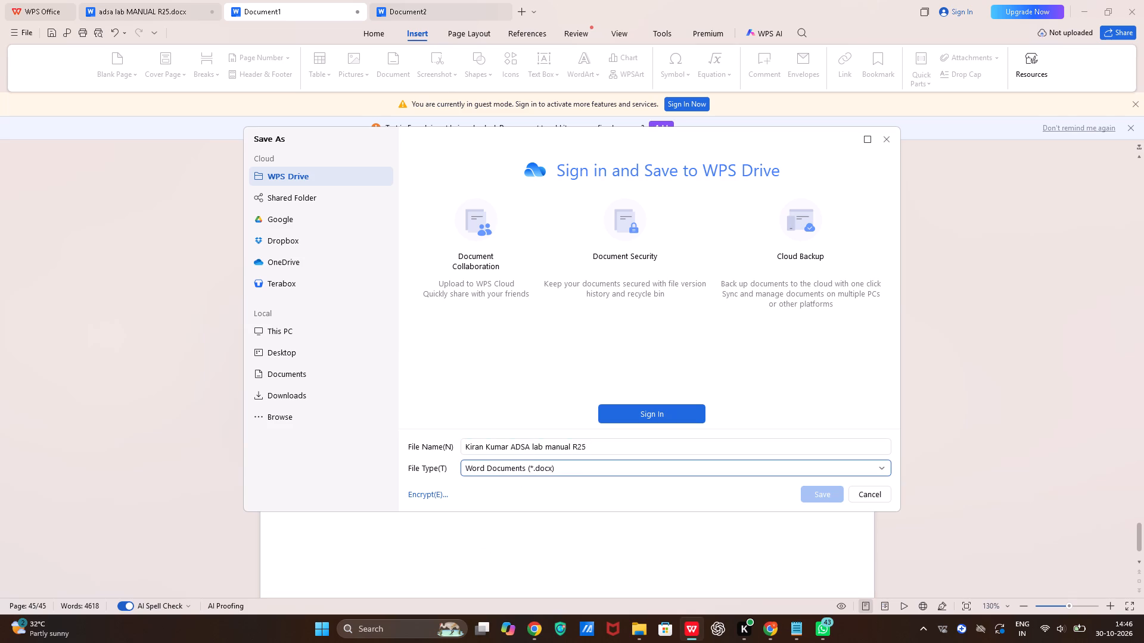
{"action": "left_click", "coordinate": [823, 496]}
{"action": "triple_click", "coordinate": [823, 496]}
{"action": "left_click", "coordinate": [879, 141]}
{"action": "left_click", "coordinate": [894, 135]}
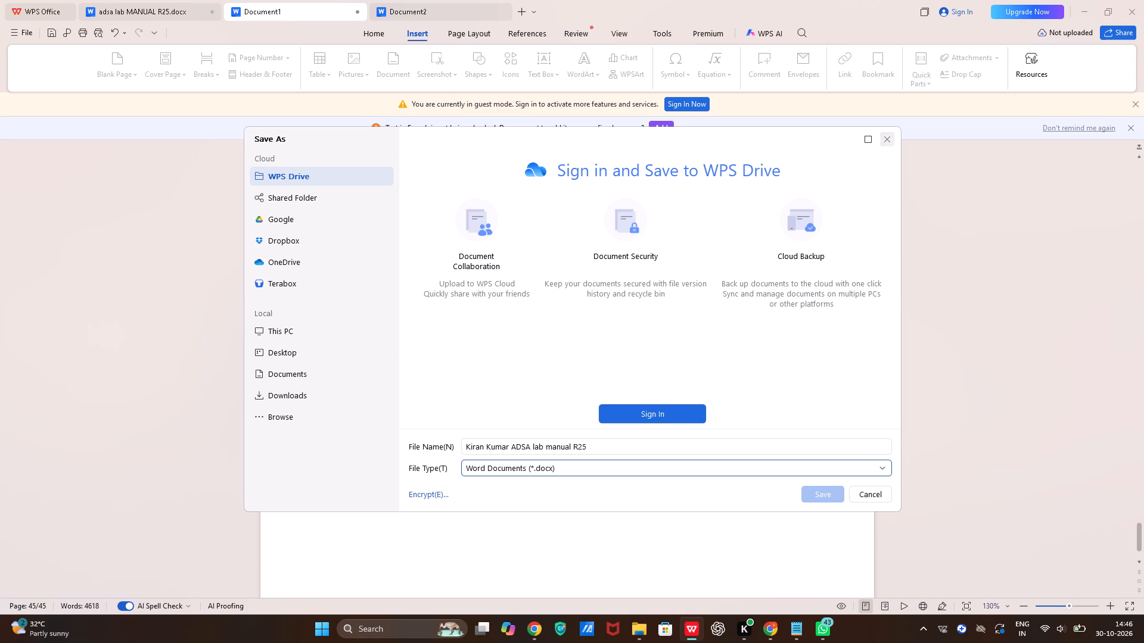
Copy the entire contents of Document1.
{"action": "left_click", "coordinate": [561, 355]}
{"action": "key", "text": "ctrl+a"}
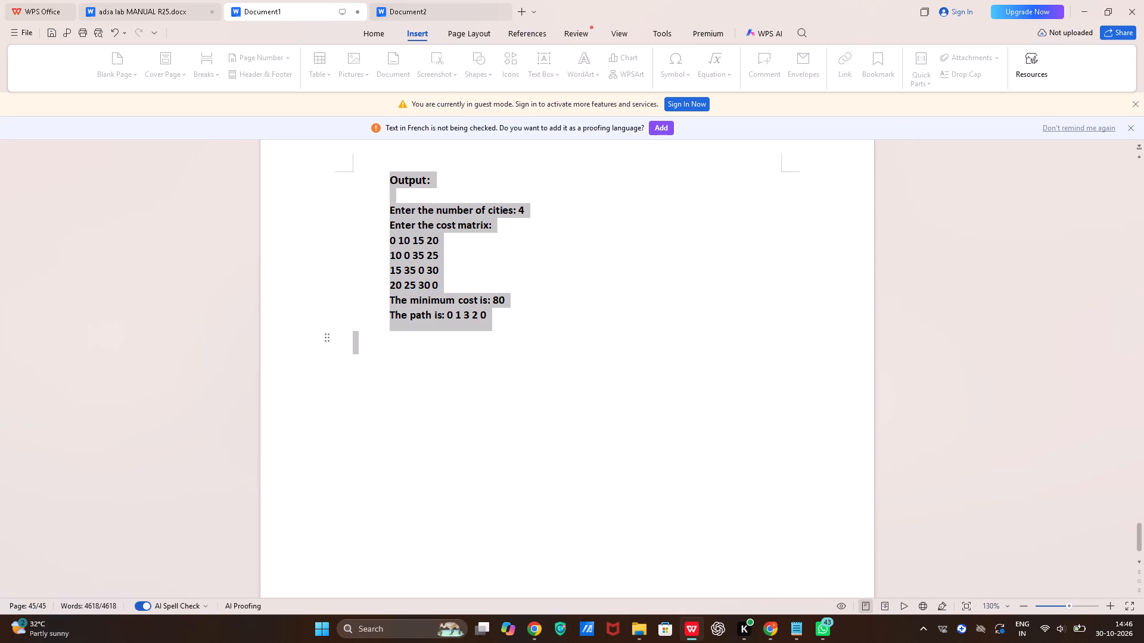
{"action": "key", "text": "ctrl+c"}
Look through the compiled exercises in Document1, checking the first and last pages and going back from the travelling salesperson section to the job sequencing code.
{"action": "scroll", "coordinate": [559, 354], "scroll_direction": "down", "scroll_amount": 7}
{"action": "scroll", "coordinate": [617, 398], "scroll_direction": "up", "scroll_amount": 20}
{"action": "scroll", "coordinate": [617, 398], "scroll_direction": "up", "scroll_amount": 2}
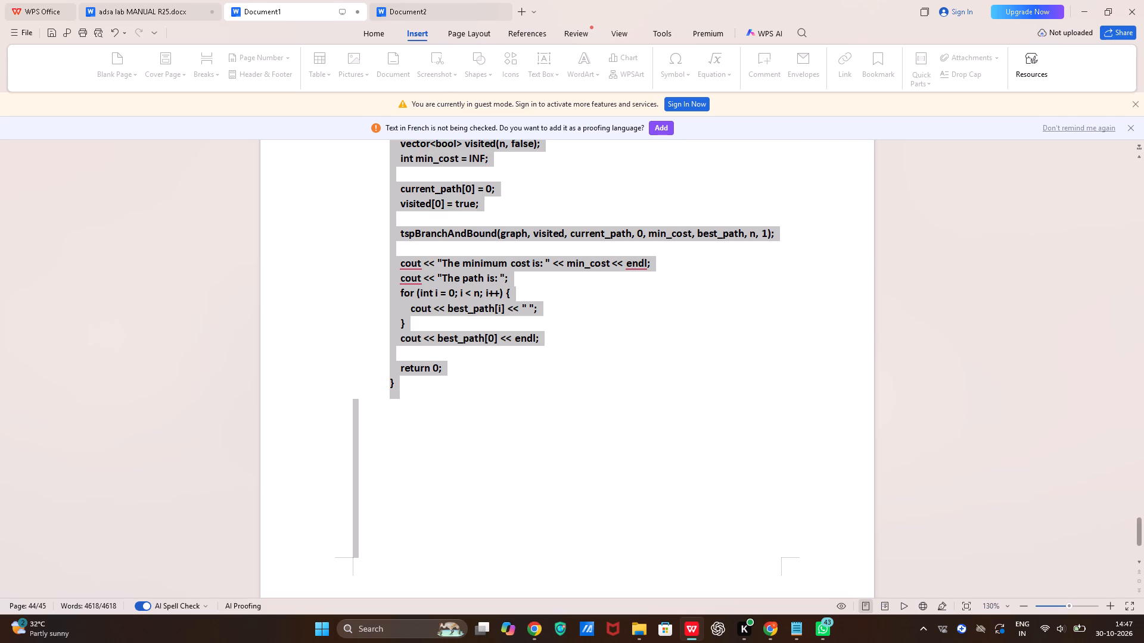
{"action": "left_click_drag", "start_coordinate": [1140, 526], "coordinate": [1126, 86]}
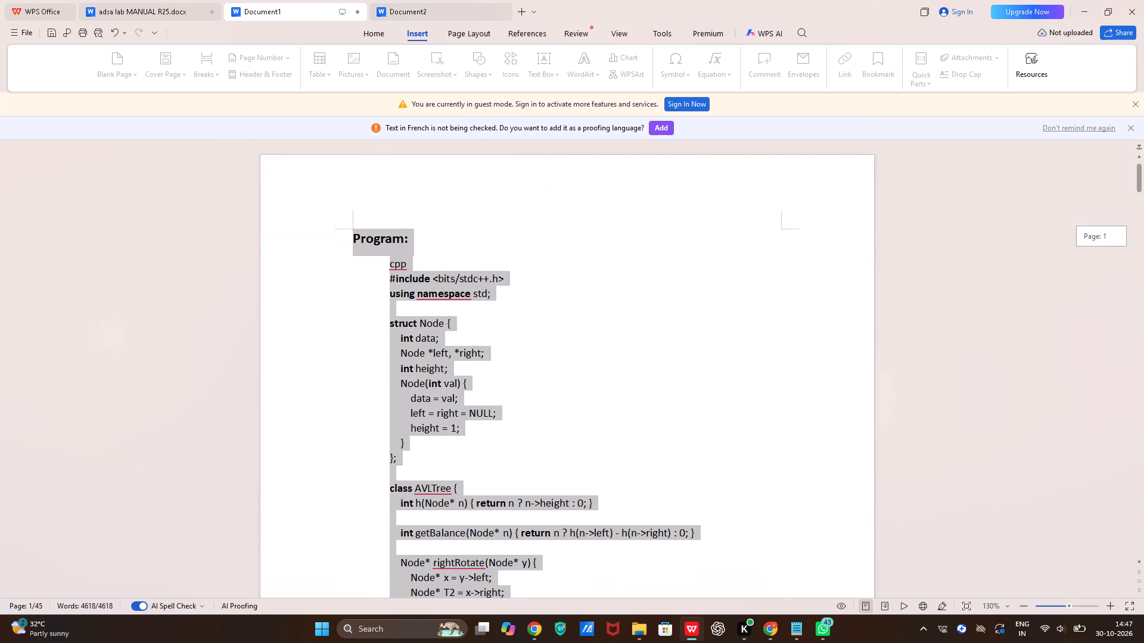
{"action": "left_click_drag", "start_coordinate": [1126, 86], "coordinate": [1143, 523]}
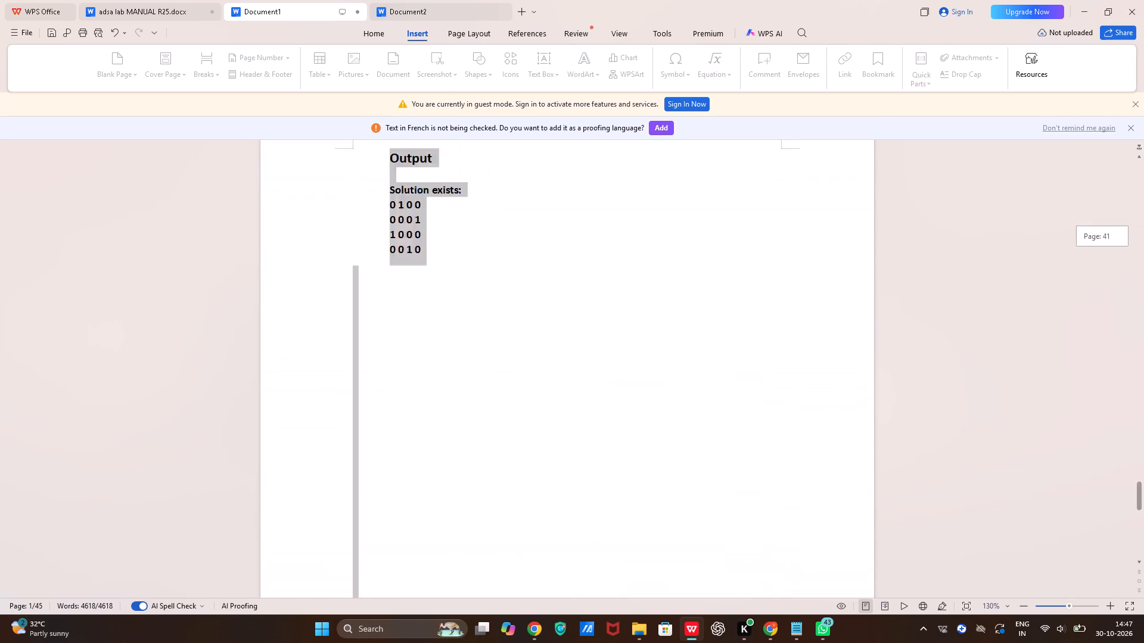
{"action": "left_click_drag", "start_coordinate": [1143, 523], "coordinate": [1143, 608]}
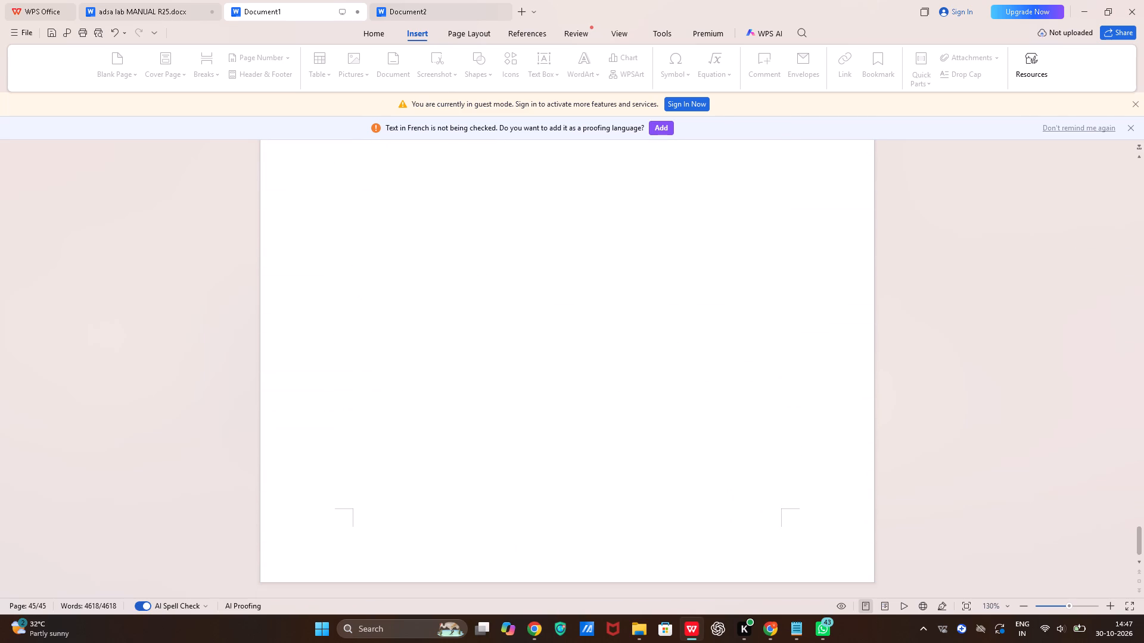
{"action": "scroll", "coordinate": [488, 344], "scroll_direction": "up", "scroll_amount": 19}
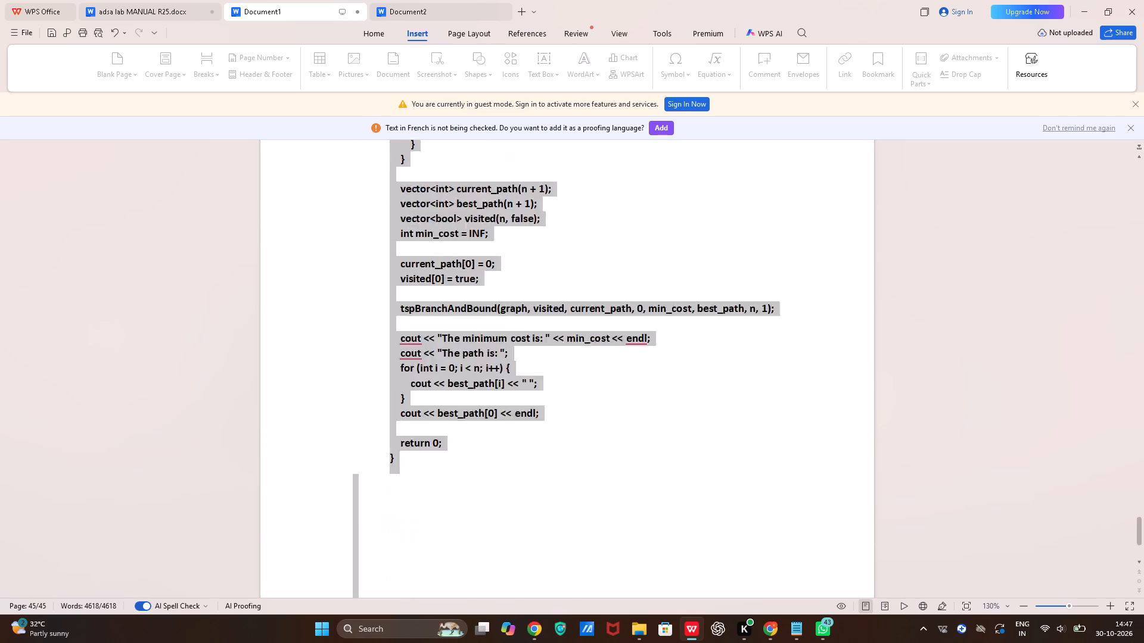
{"action": "scroll", "coordinate": [488, 344], "scroll_direction": "up", "scroll_amount": 20}
{"action": "scroll", "coordinate": [488, 344], "scroll_direction": "up", "scroll_amount": 11}
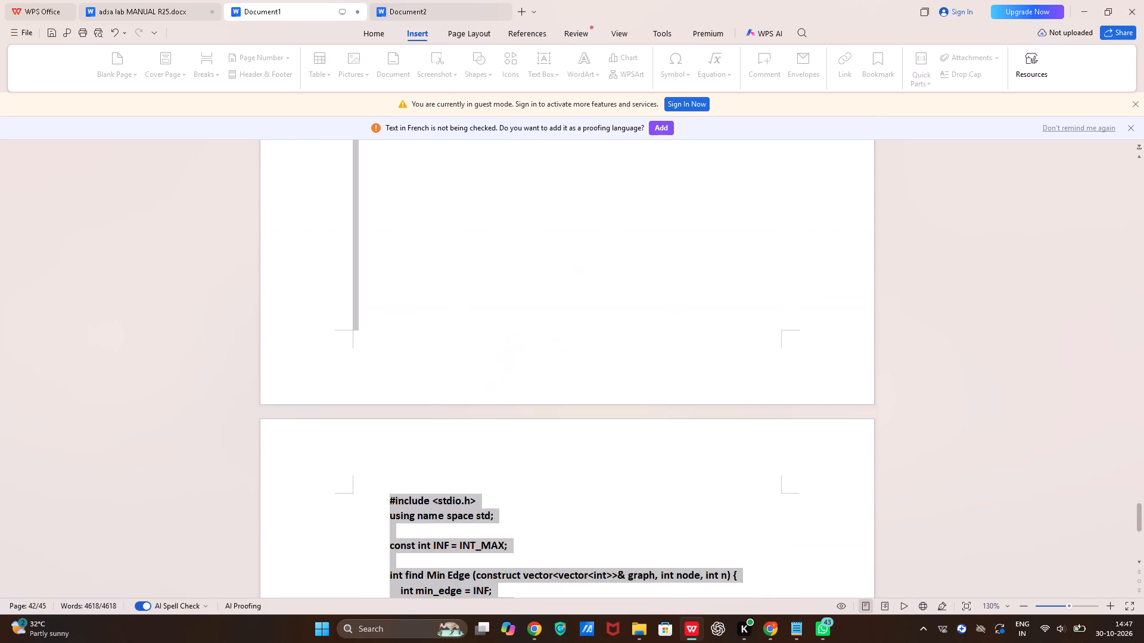
{"action": "scroll", "coordinate": [488, 344], "scroll_direction": "up", "scroll_amount": 20}
{"action": "scroll", "coordinate": [488, 344], "scroll_direction": "up", "scroll_amount": 11}
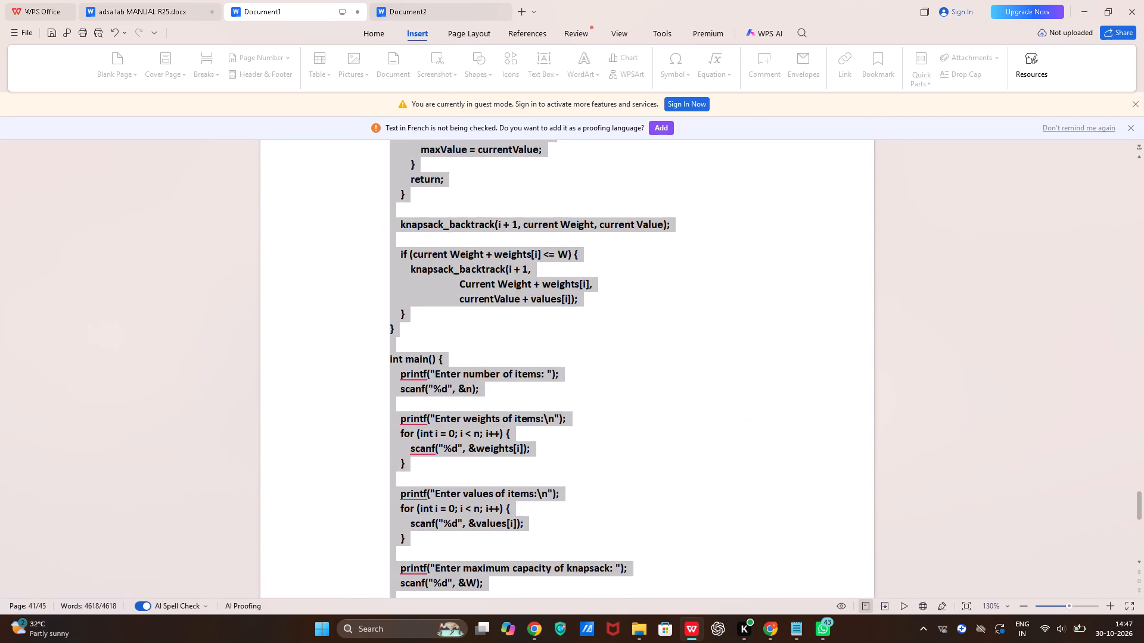
{"action": "scroll", "coordinate": [468, 363], "scroll_direction": "up", "scroll_amount": 19}
{"action": "scroll", "coordinate": [359, 319], "scroll_direction": "up", "scroll_amount": 4}
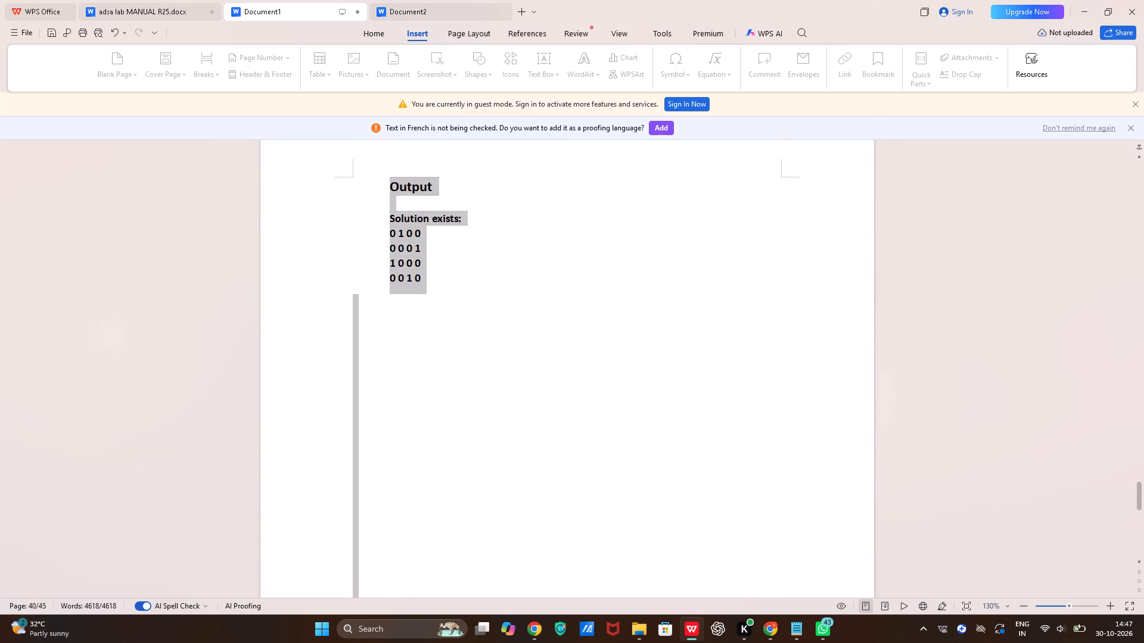
{"action": "scroll", "coordinate": [359, 319], "scroll_direction": "up", "scroll_amount": 2}
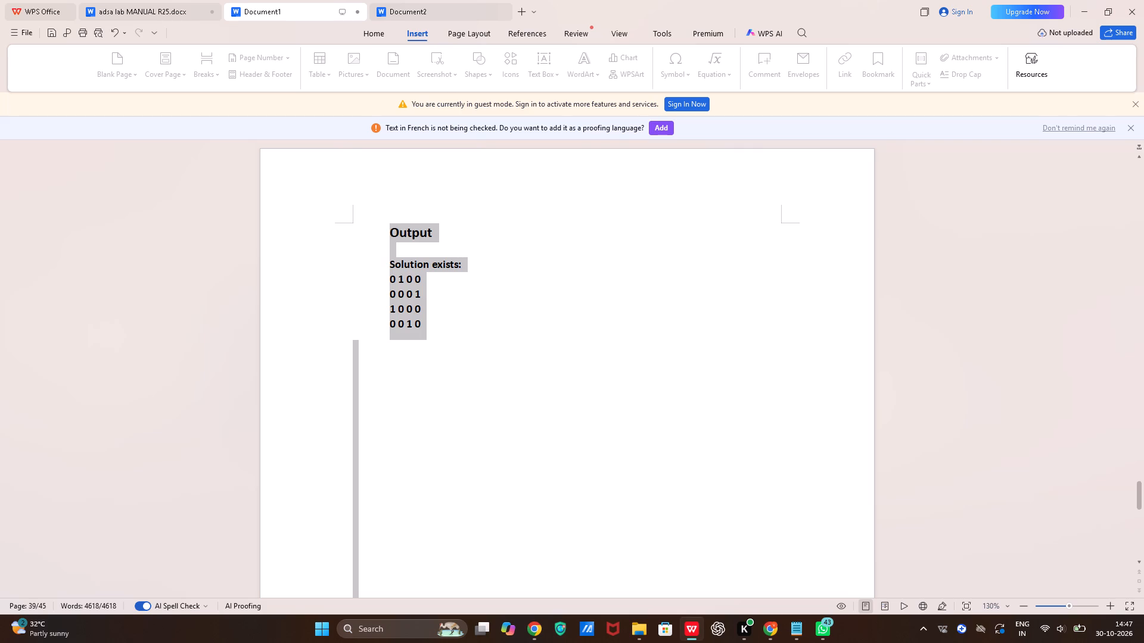
{"action": "left_click", "coordinate": [950, 275]}
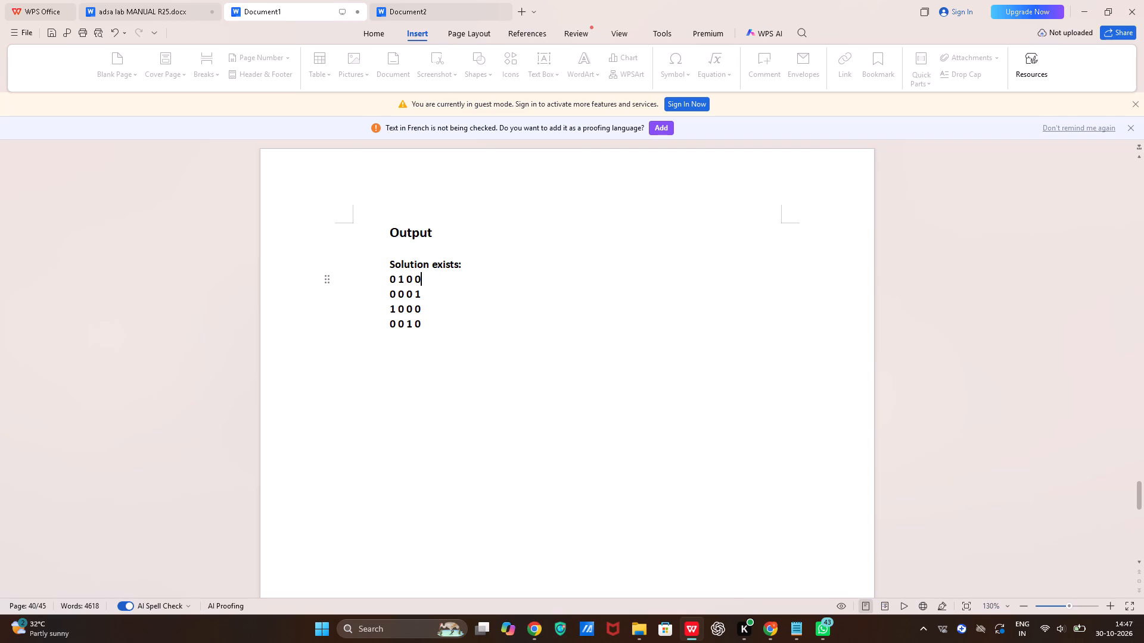
{"action": "scroll", "coordinate": [315, 327], "scroll_direction": "down", "scroll_amount": 4}
{"action": "scroll", "coordinate": [360, 327], "scroll_direction": "up", "scroll_amount": 4}
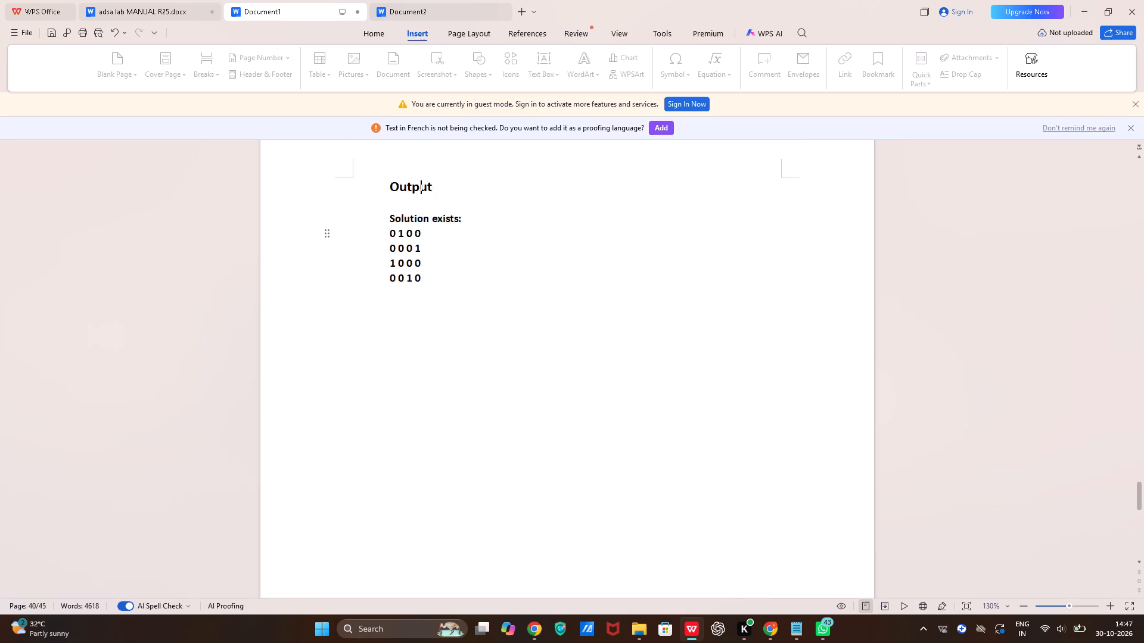
{"action": "scroll", "coordinate": [360, 327], "scroll_direction": "up", "scroll_amount": 7}
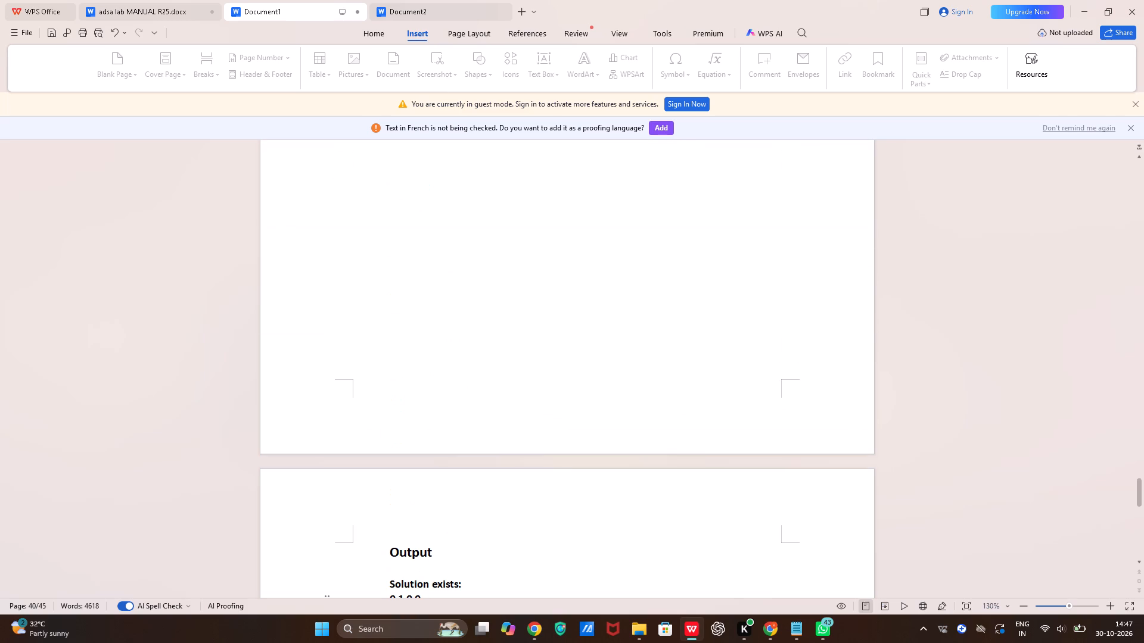
{"action": "scroll", "coordinate": [366, 367], "scroll_direction": "down", "scroll_amount": 7}
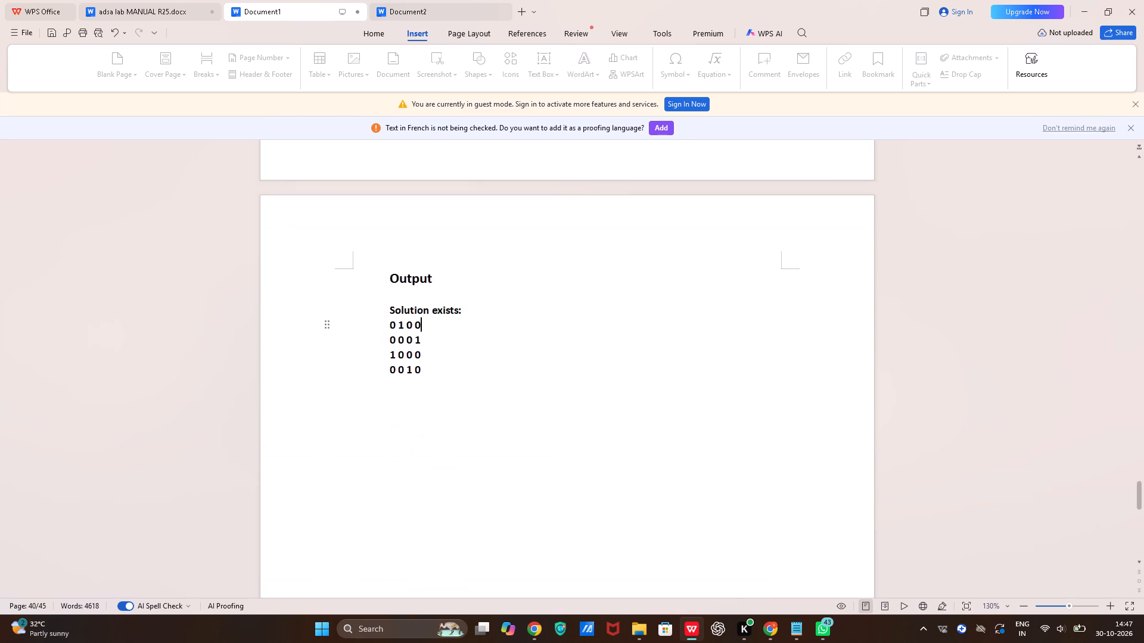
{"action": "scroll", "coordinate": [366, 369], "scroll_direction": "up", "scroll_amount": 18}
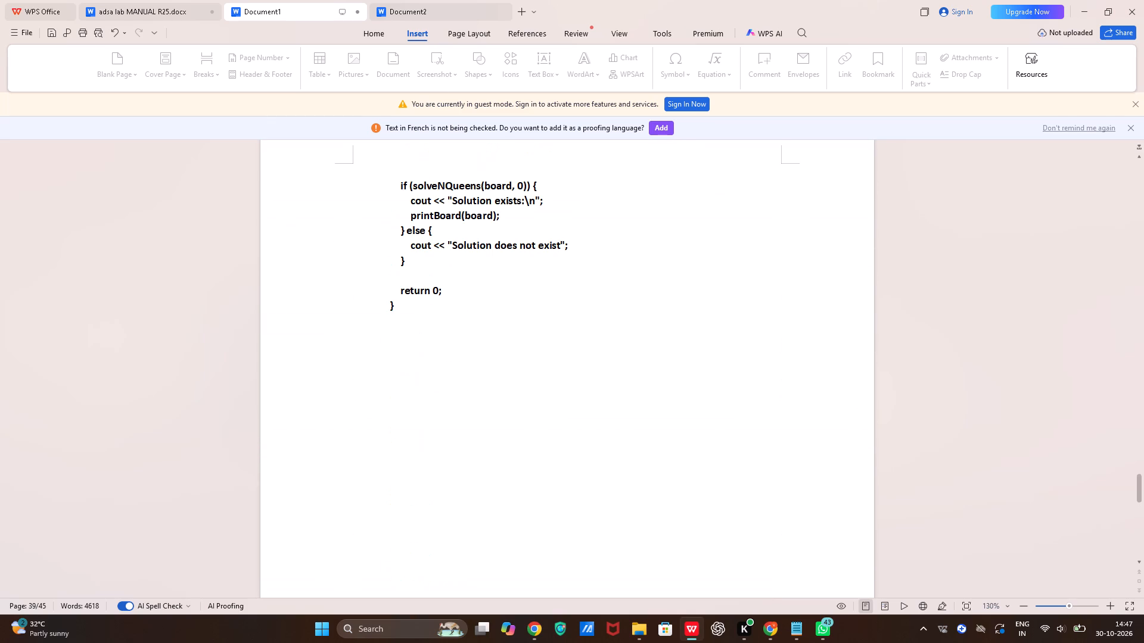
{"action": "scroll", "coordinate": [366, 369], "scroll_direction": "up", "scroll_amount": 19}
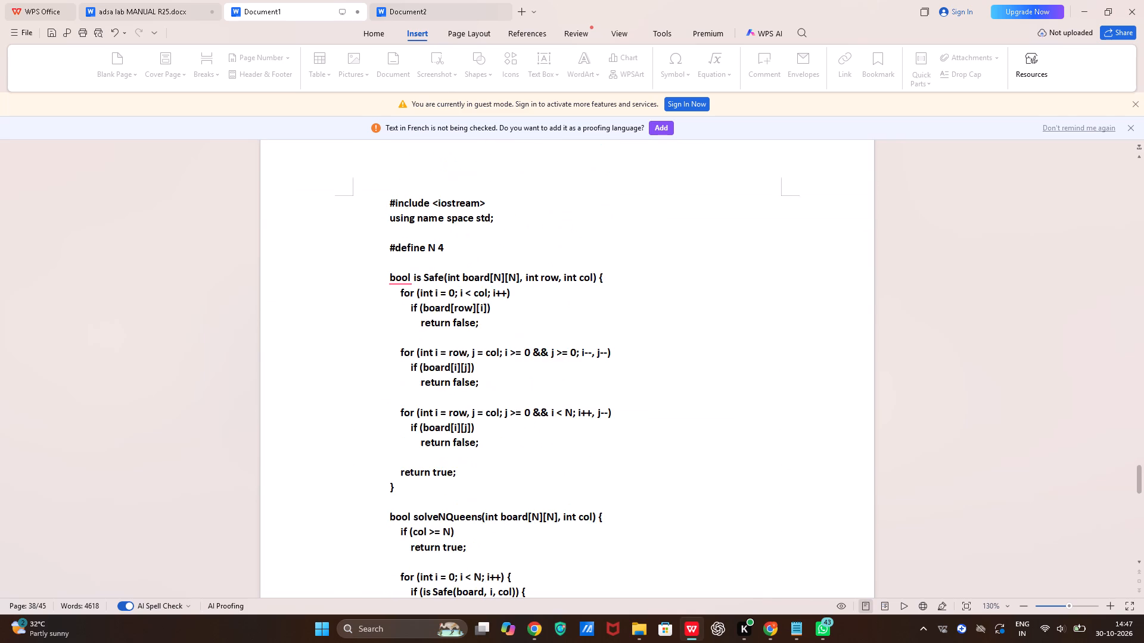
{"action": "scroll", "coordinate": [366, 369], "scroll_direction": "up", "scroll_amount": 18}
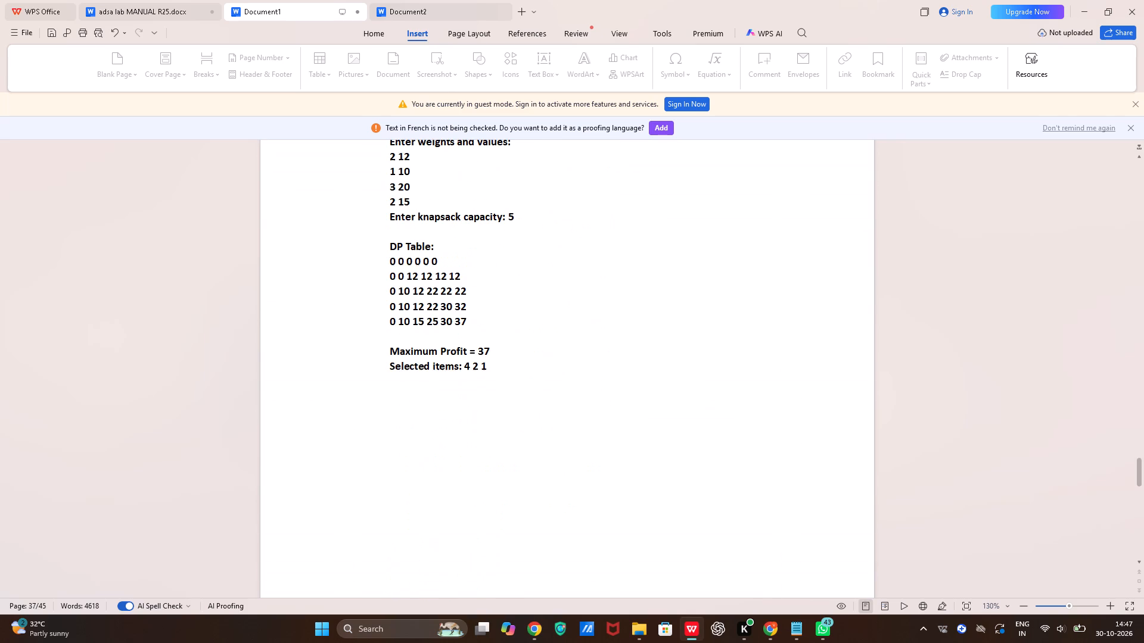
{"action": "scroll", "coordinate": [366, 369], "scroll_direction": "up", "scroll_amount": 20}
{"action": "scroll", "coordinate": [366, 369], "scroll_direction": "up", "scroll_amount": 11}
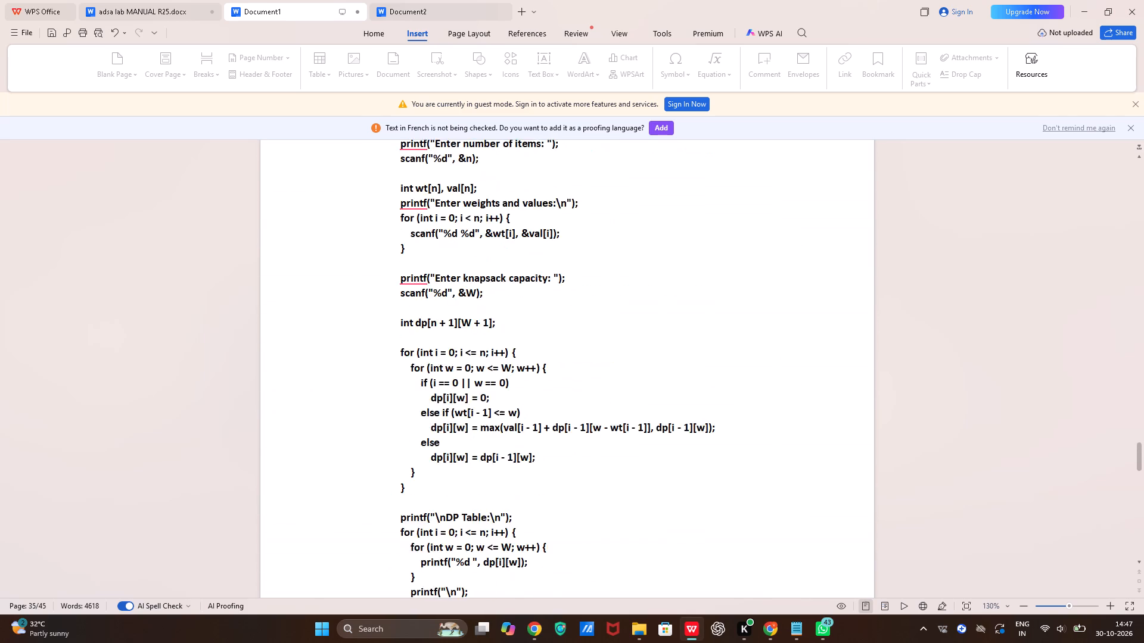
{"action": "scroll", "coordinate": [366, 369], "scroll_direction": "up", "scroll_amount": 20}
{"action": "scroll", "coordinate": [366, 369], "scroll_direction": "up", "scroll_amount": 16}
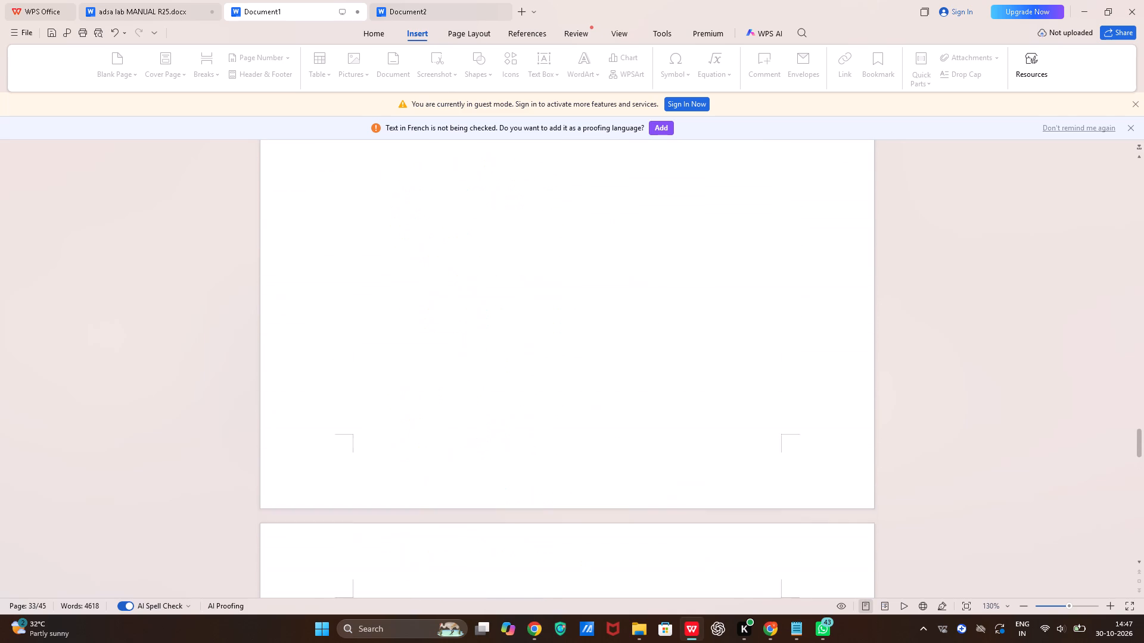
{"action": "scroll", "coordinate": [366, 369], "scroll_direction": "up", "scroll_amount": 5}
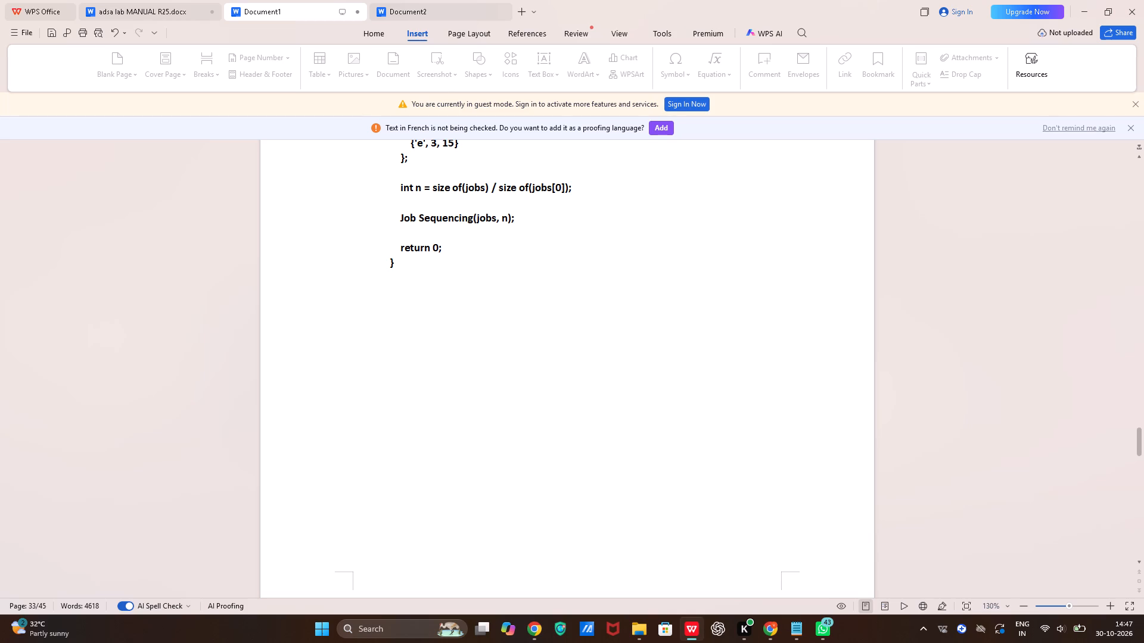
Copy the whole of Document1 again.
{"action": "left_click", "coordinate": [49, 30]}
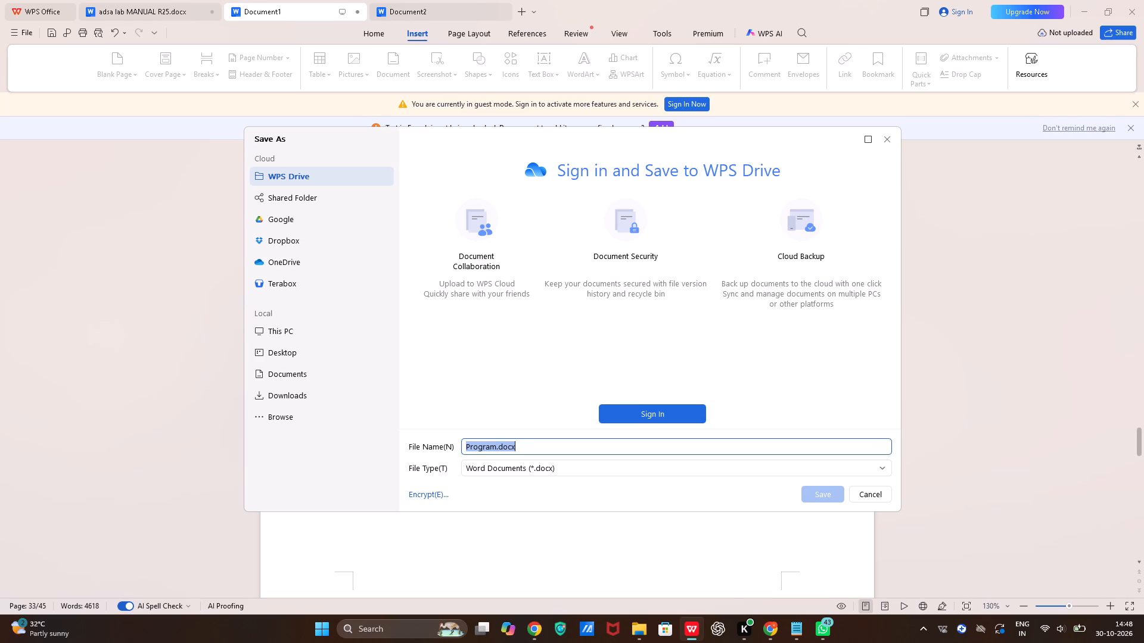
{"action": "left_click", "coordinate": [886, 135]}
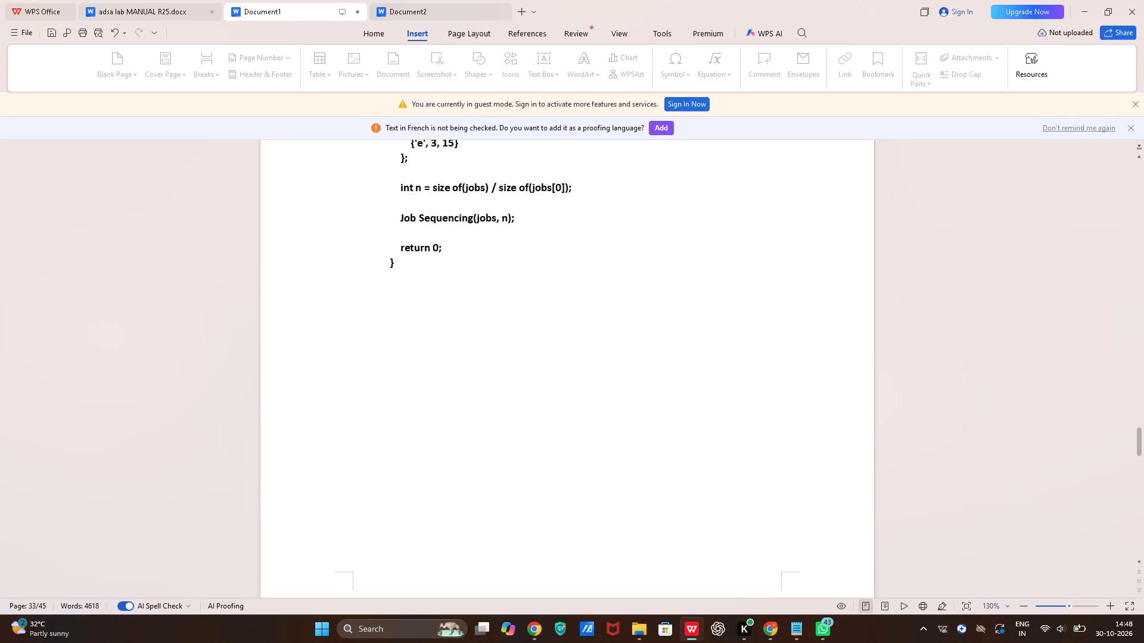
{"action": "left_click", "coordinate": [553, 273]}
{"action": "key", "text": "ctrl+a"}
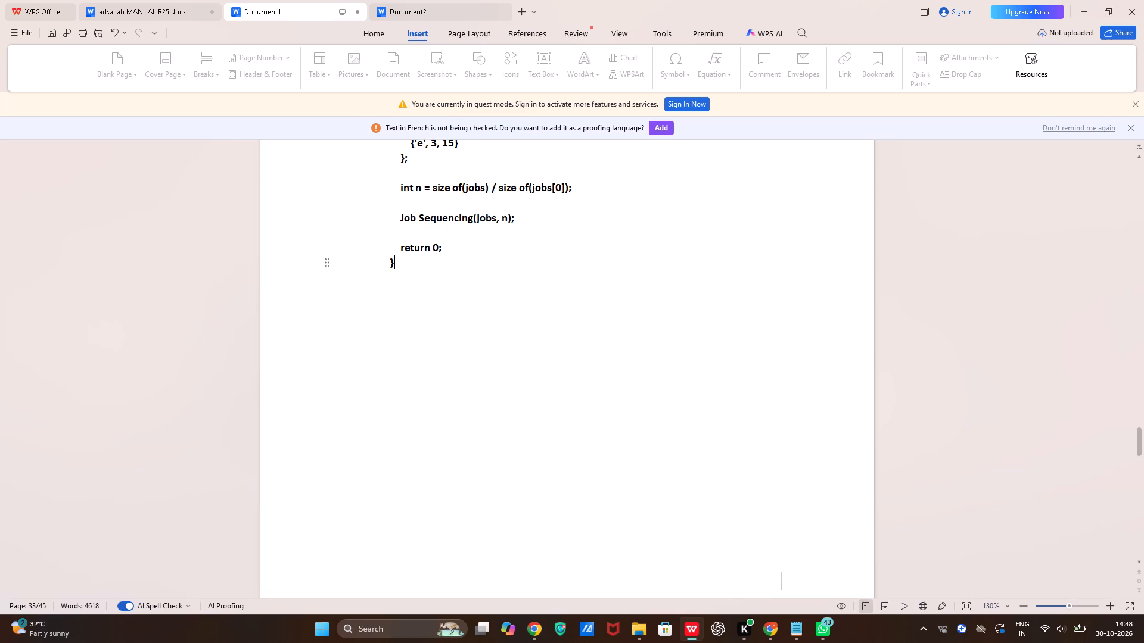
{"action": "key", "text": "ctrl+c"}
{"action": "left_click", "coordinate": [553, 273]}
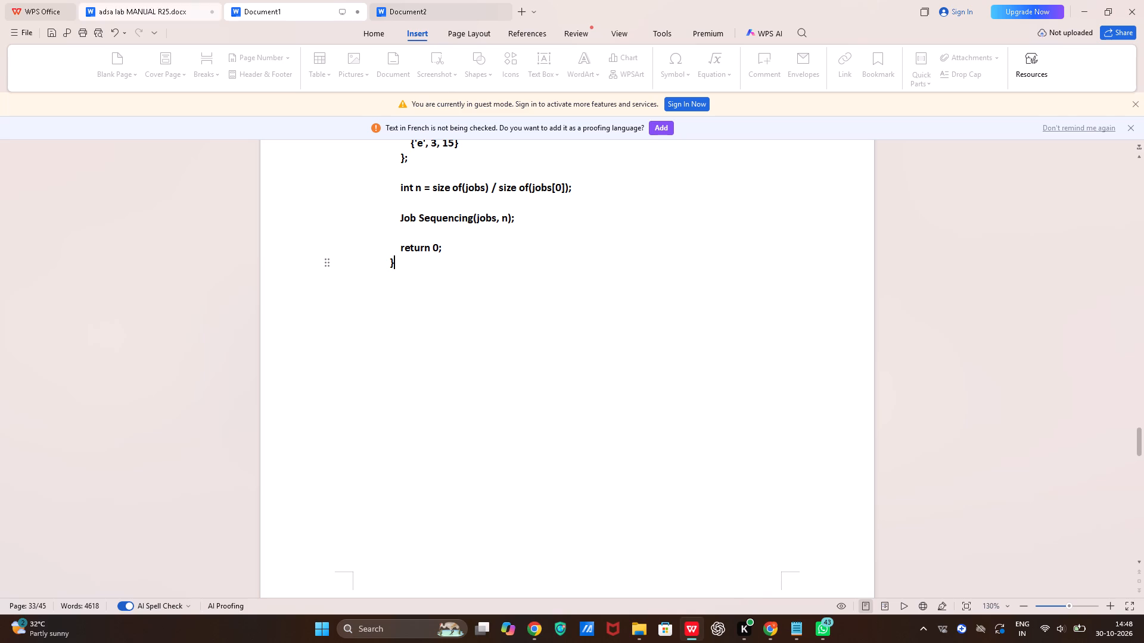
Name Document1 with the owner's name followed by "ADSA Lab Manual R25" and try to save it to WPS Drive as a Word document.
{"action": "left_click", "coordinate": [51, 35]}
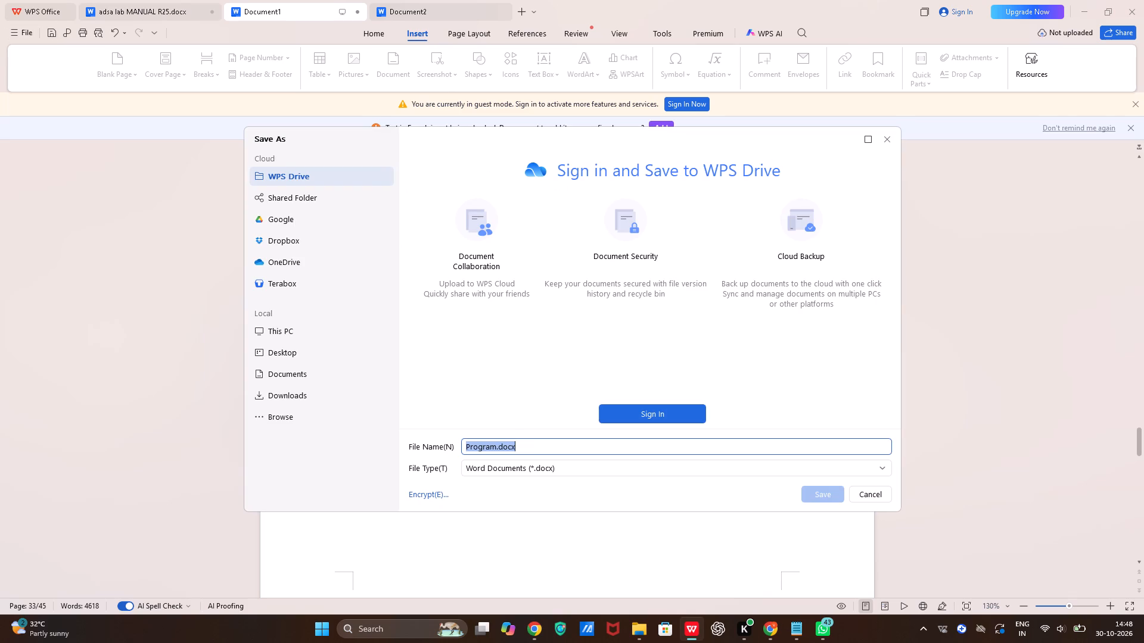
{"action": "key", "text": "BackSpace"}
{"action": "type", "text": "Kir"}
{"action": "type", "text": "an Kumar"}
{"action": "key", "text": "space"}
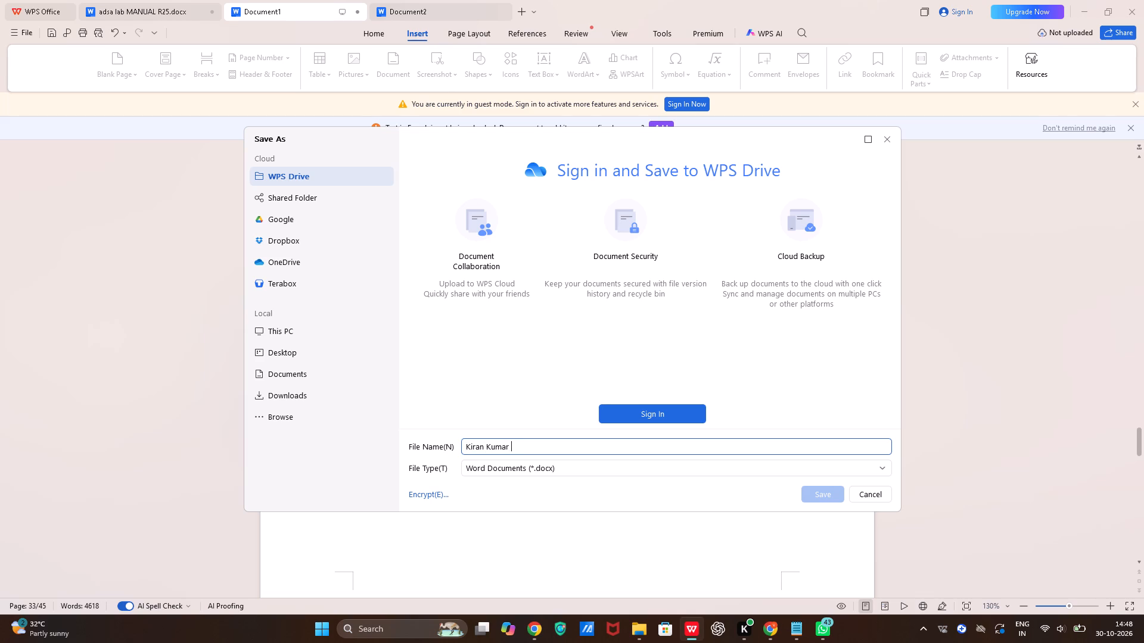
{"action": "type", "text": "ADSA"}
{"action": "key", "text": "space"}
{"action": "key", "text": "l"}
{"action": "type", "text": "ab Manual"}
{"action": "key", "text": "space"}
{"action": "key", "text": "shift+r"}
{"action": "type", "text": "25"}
{"action": "left_click", "coordinate": [823, 492]}
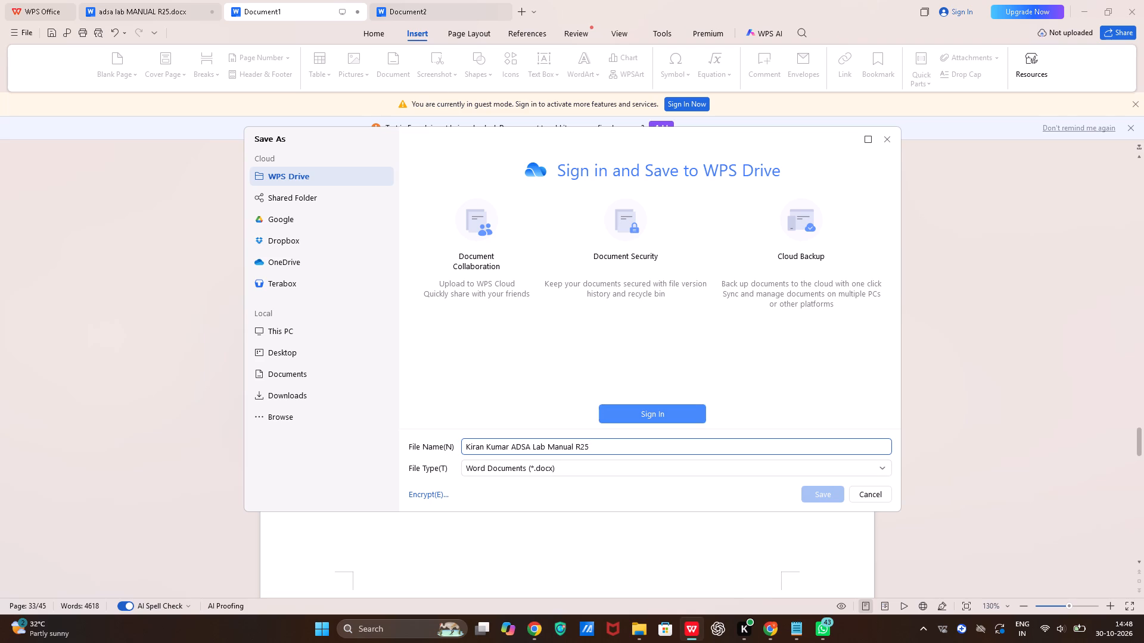
Start signing in to WPS Office with a Google account from the save dialog.
{"action": "left_click", "coordinate": [646, 413]}
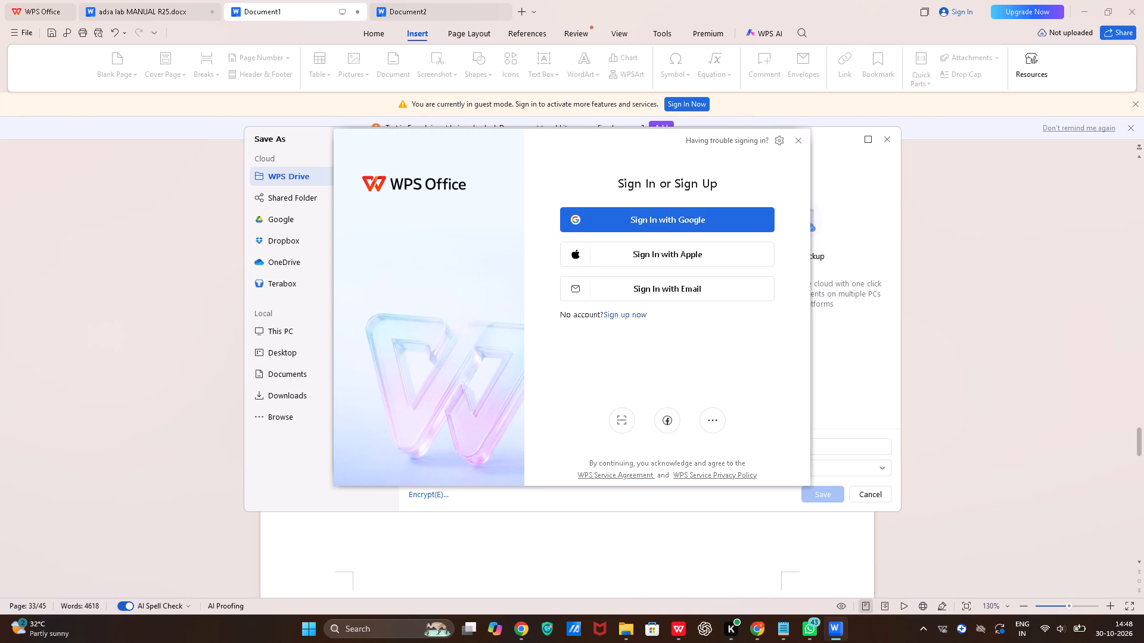
{"action": "left_click", "coordinate": [596, 220]}
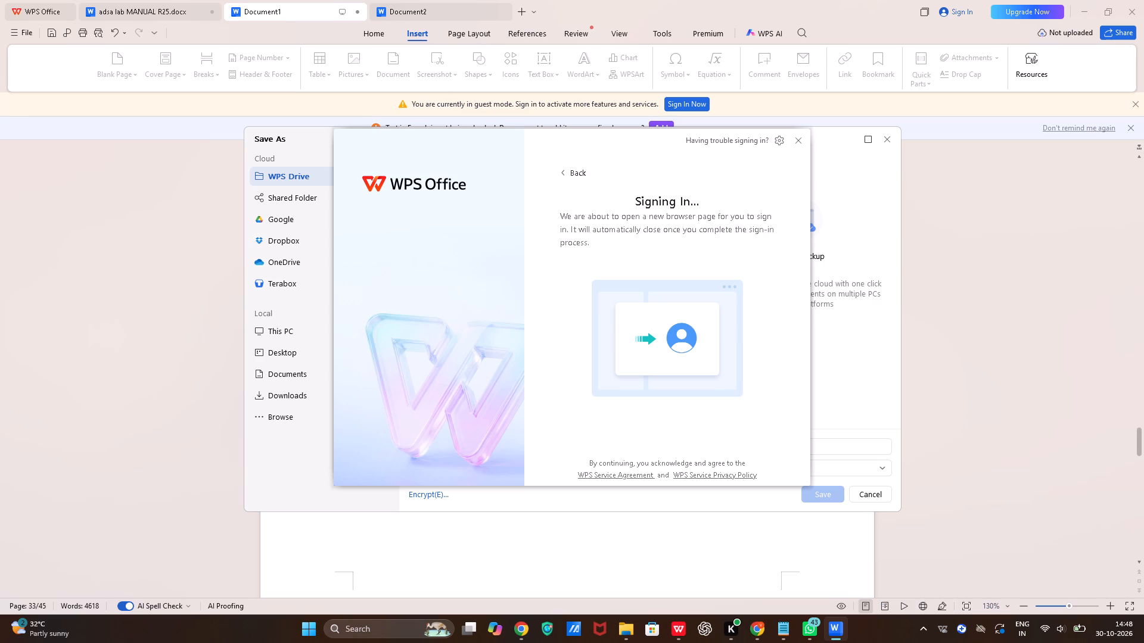
{"action": "scroll", "coordinate": [648, 361], "scroll_direction": "down", "scroll_amount": 4}
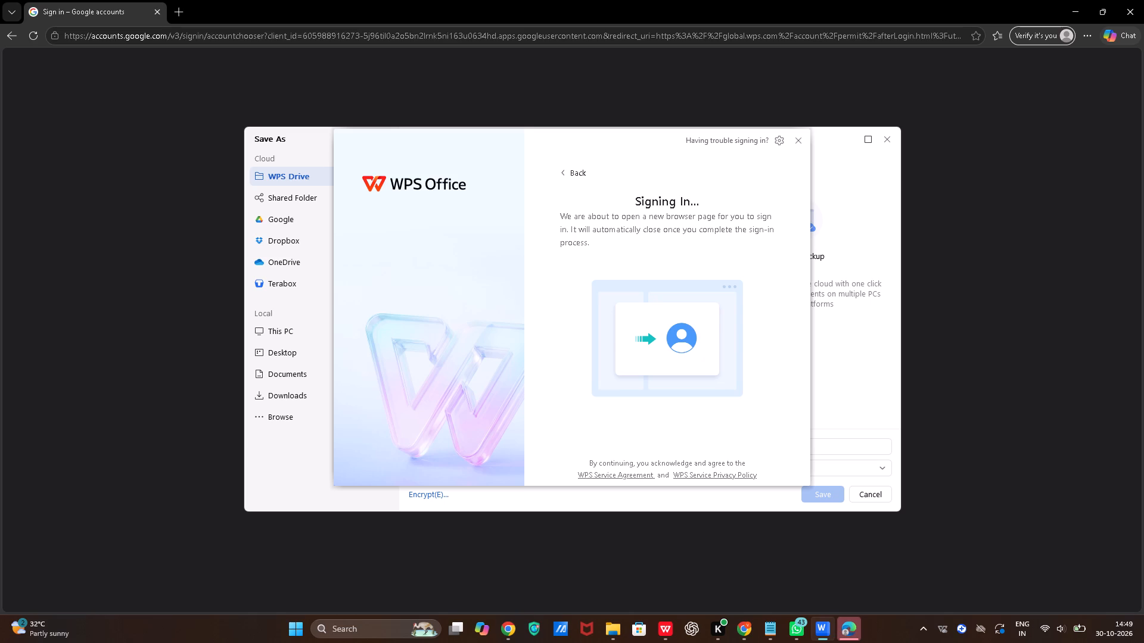
{"action": "scroll", "coordinate": [760, 383], "scroll_direction": "down", "scroll_amount": 2}
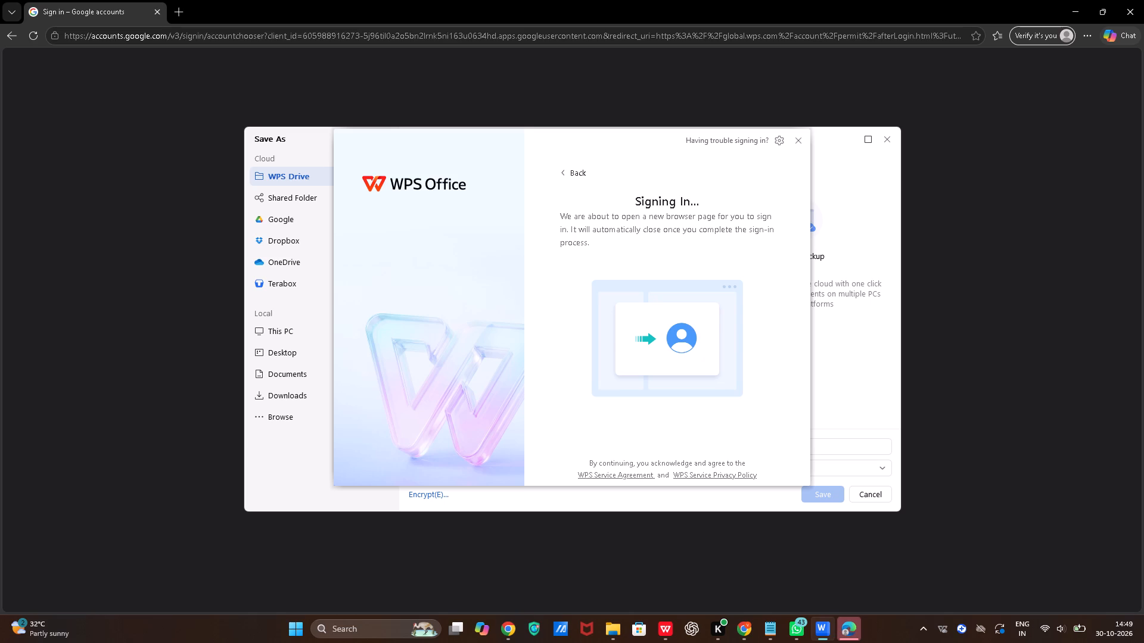
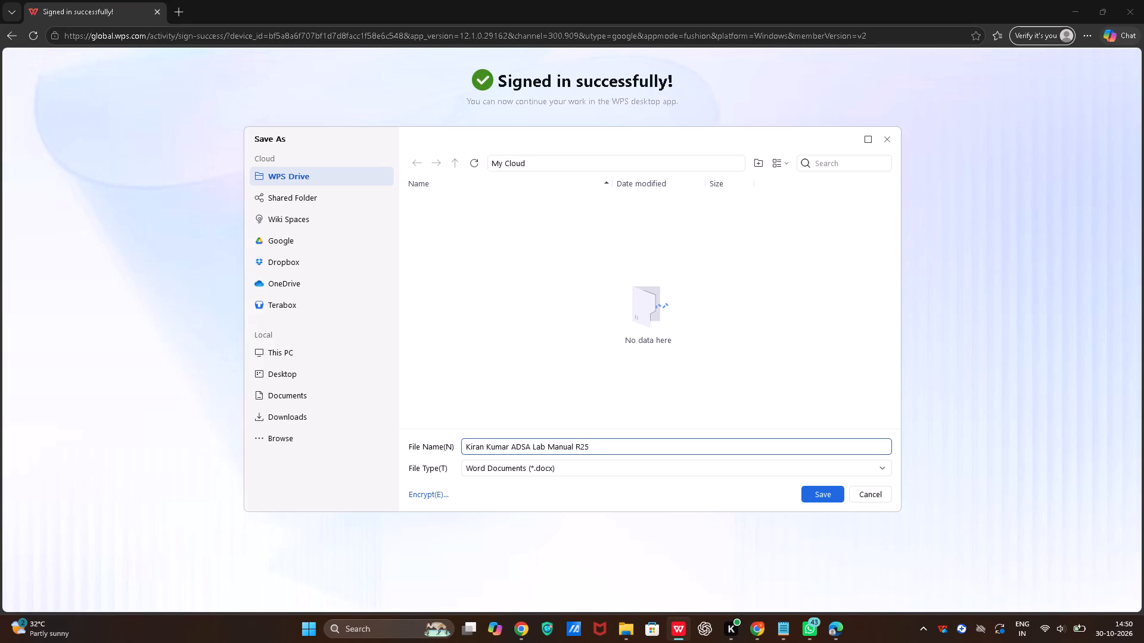
Save the named lab manual to WPS Drive as a Word document.
{"action": "left_click", "coordinate": [829, 497]}
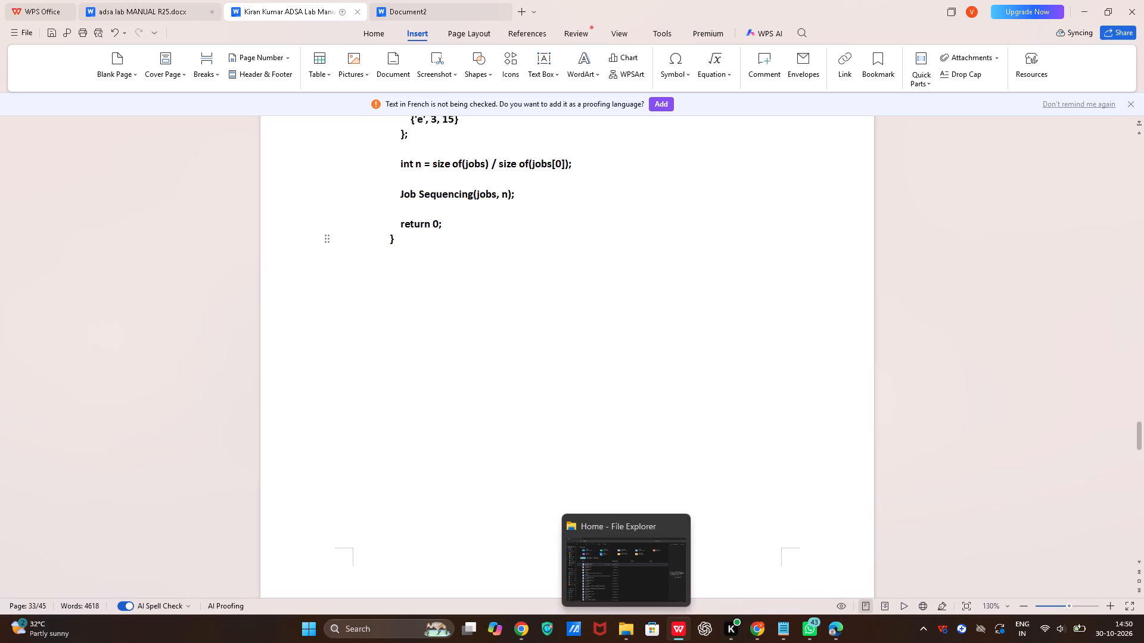
Number the "Program:" heading on the first page so it reads "Program 1:".
{"action": "scroll", "coordinate": [454, 409], "scroll_direction": "up", "scroll_amount": 19}
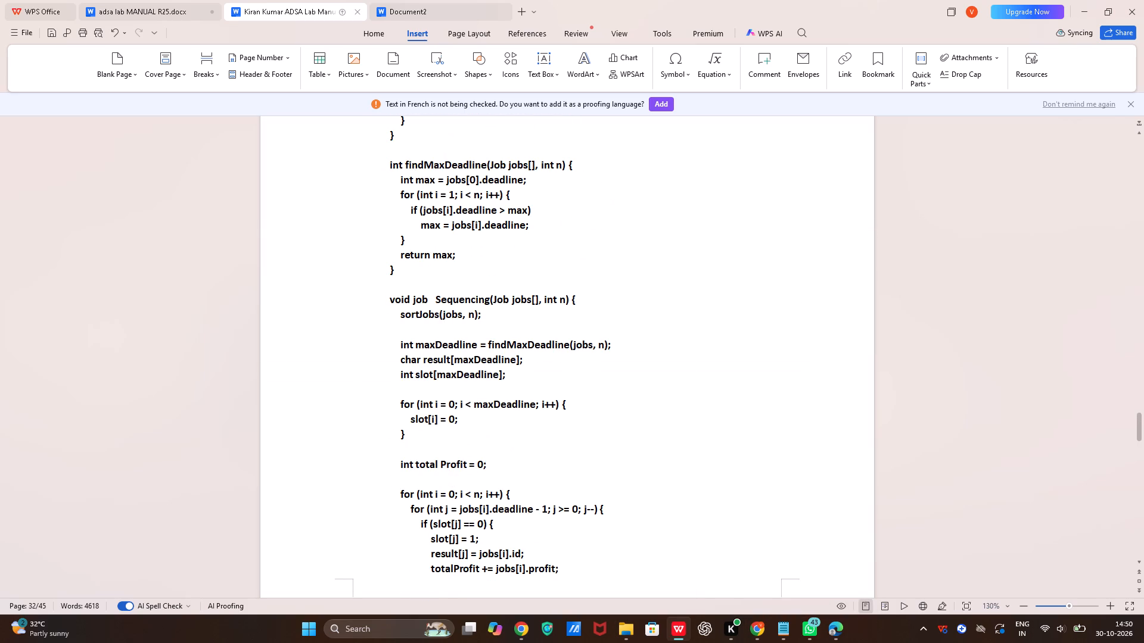
{"action": "scroll", "coordinate": [455, 403], "scroll_direction": "up", "scroll_amount": 4}
{"action": "scroll", "coordinate": [455, 404], "scroll_direction": "up", "scroll_amount": 20}
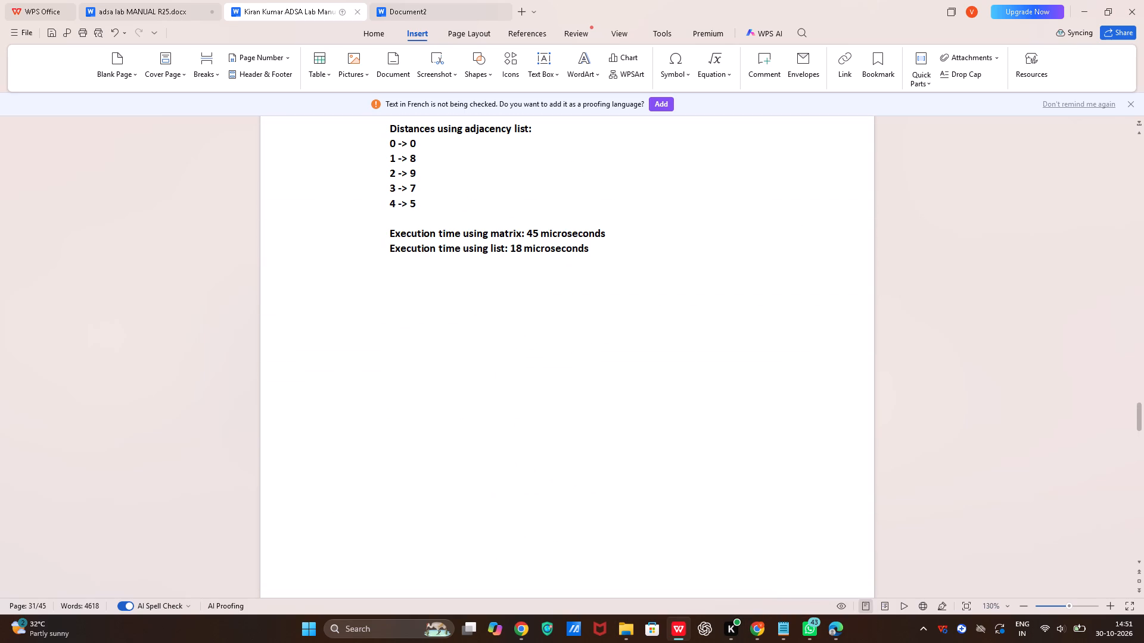
{"action": "left_click_drag", "start_coordinate": [1140, 417], "coordinate": [1131, 20]}
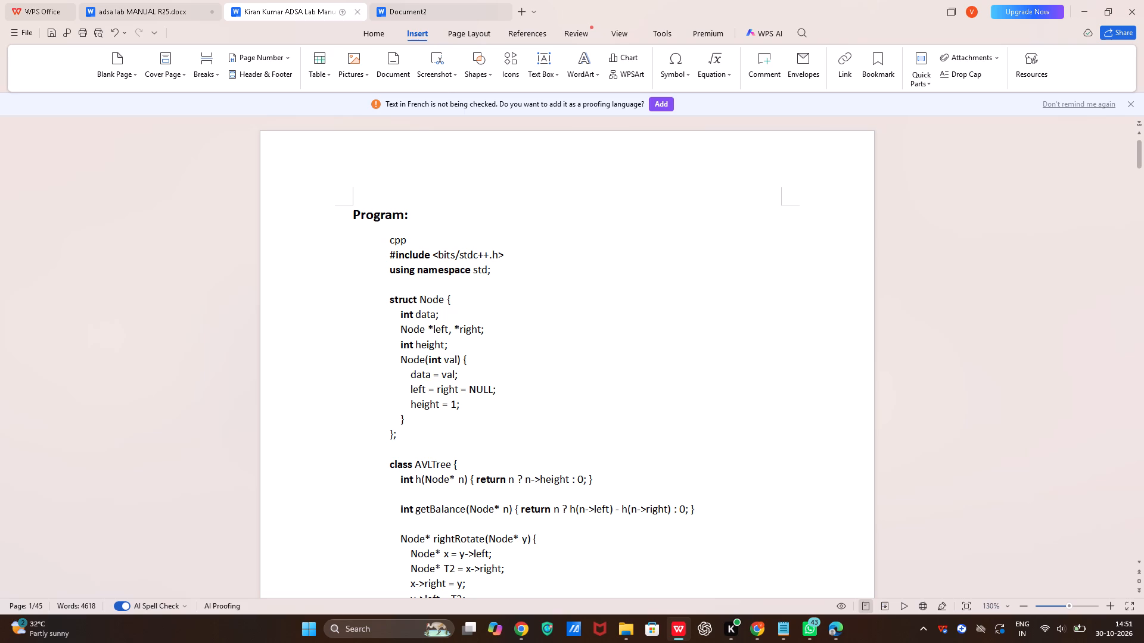
{"action": "left_click", "coordinate": [405, 219]}
{"action": "key", "text": "space"}
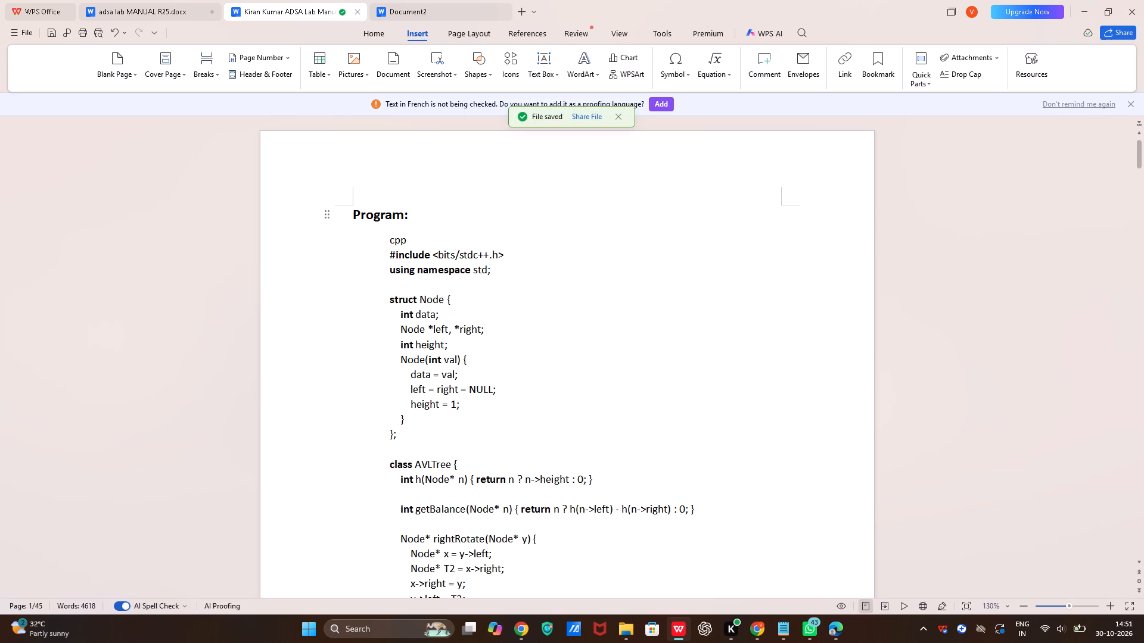
{"action": "type", "text": "1"}
Copy the whole "Program 1:" heading on the first page.
{"action": "left_click_drag", "start_coordinate": [425, 214], "coordinate": [356, 214]}
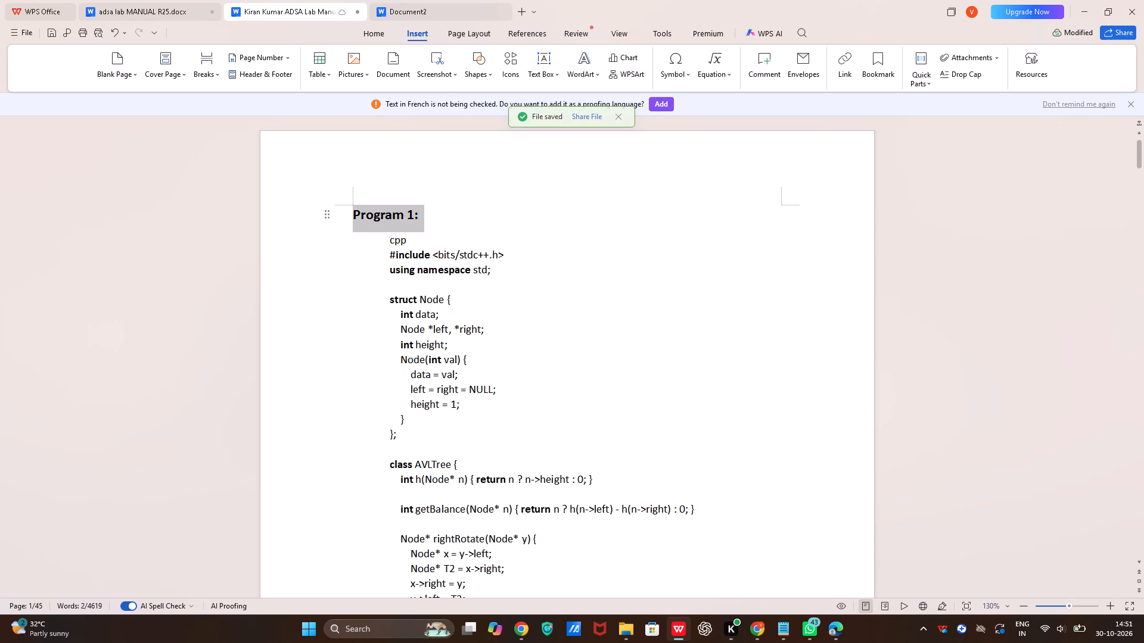
{"action": "key", "text": "ctrl+c"}
Number the output heading of the AVL tree program so it reads "Output 1:".
{"action": "scroll", "coordinate": [418, 258], "scroll_direction": "down", "scroll_amount": 12}
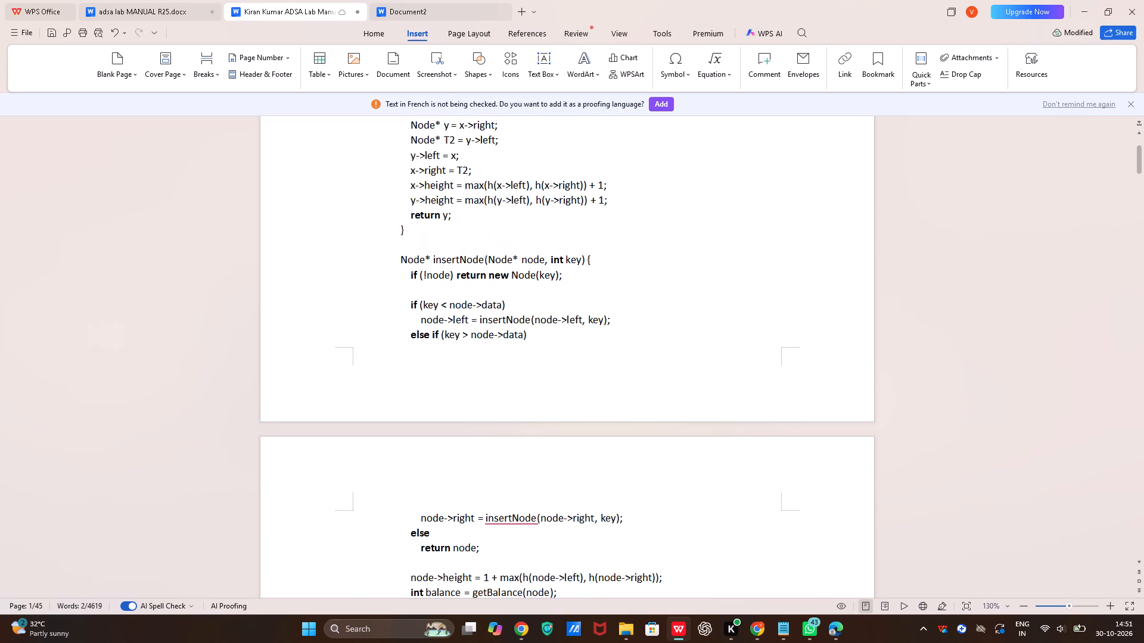
{"action": "left_click", "coordinate": [680, 345]}
{"action": "scroll", "coordinate": [674, 368], "scroll_direction": "down", "scroll_amount": 10}
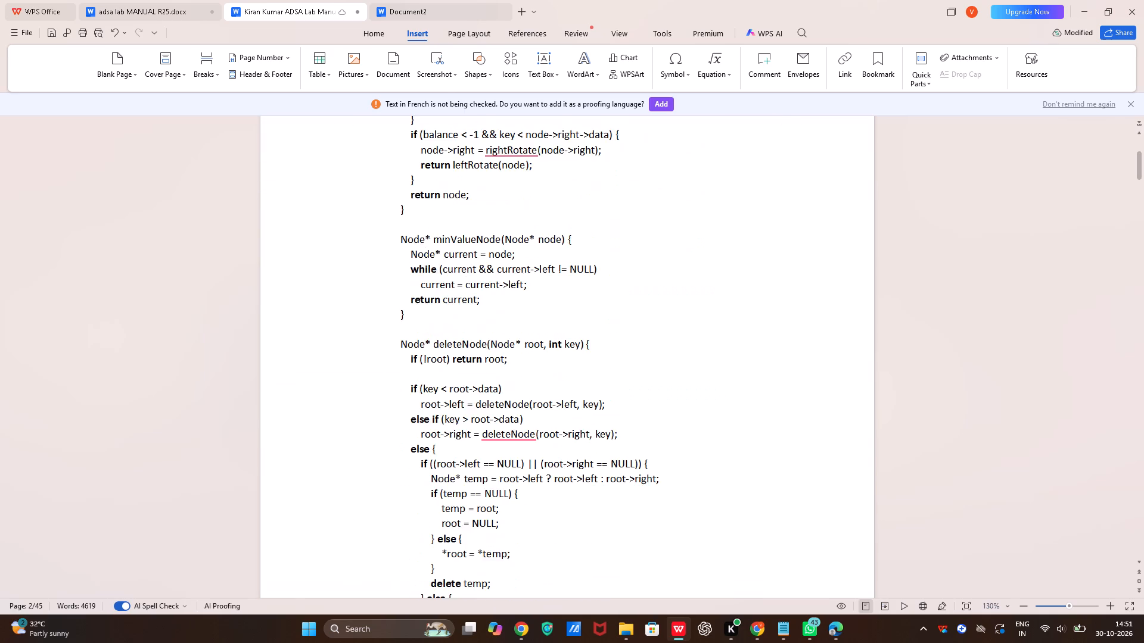
{"action": "scroll", "coordinate": [658, 363], "scroll_direction": "down", "scroll_amount": 19}
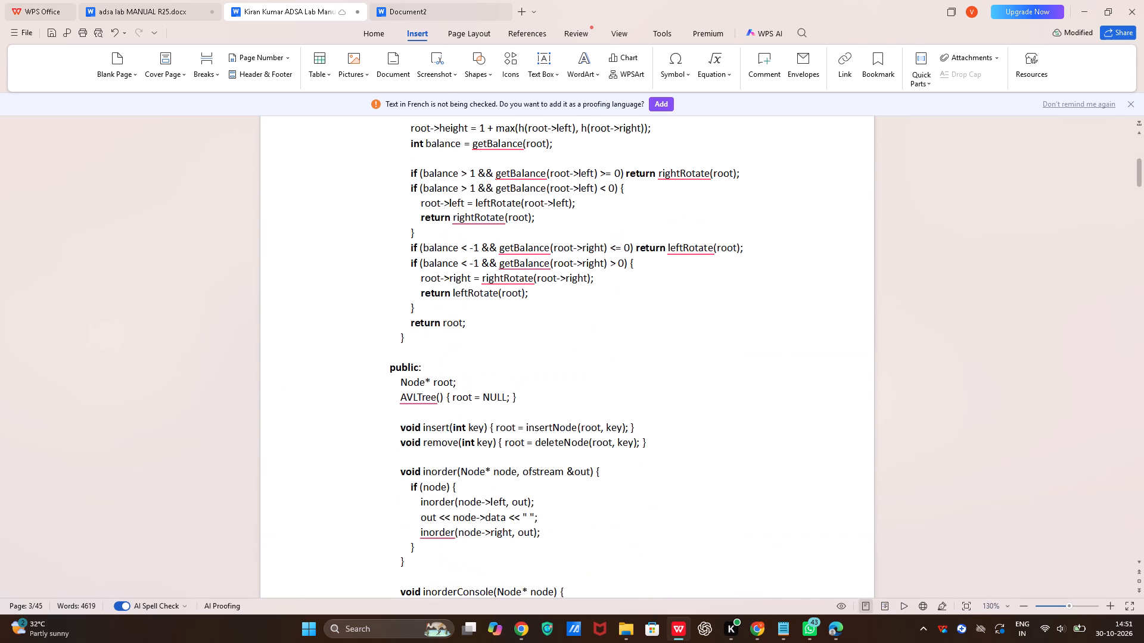
{"action": "scroll", "coordinate": [657, 357], "scroll_direction": "down", "scroll_amount": 13}
{"action": "scroll", "coordinate": [654, 363], "scroll_direction": "down", "scroll_amount": 9}
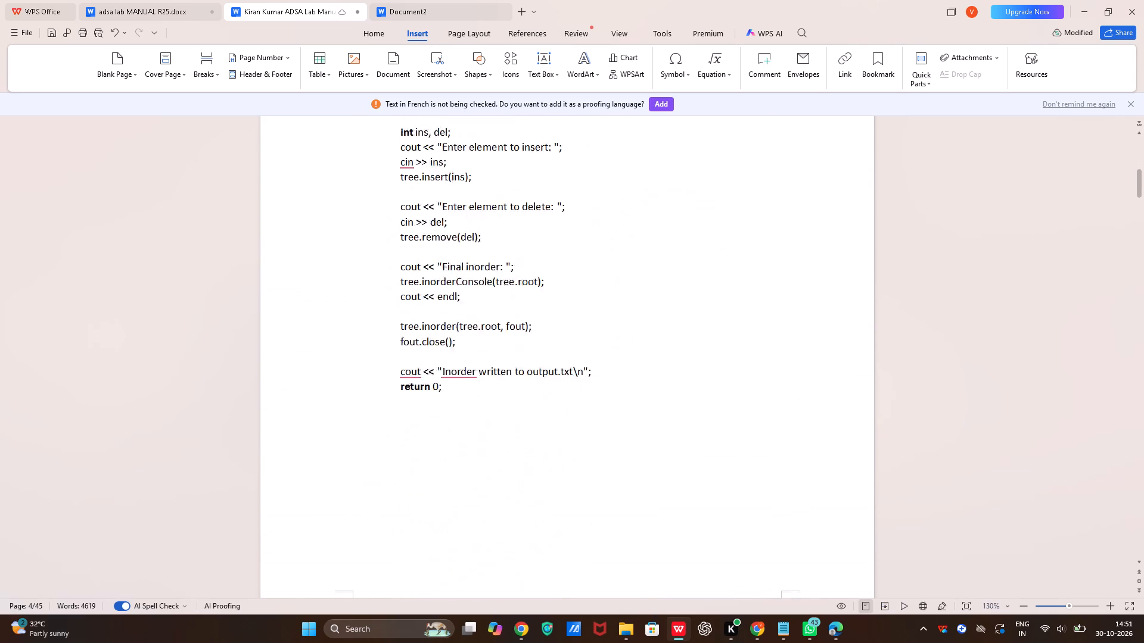
{"action": "scroll", "coordinate": [654, 363], "scroll_direction": "down", "scroll_amount": 9}
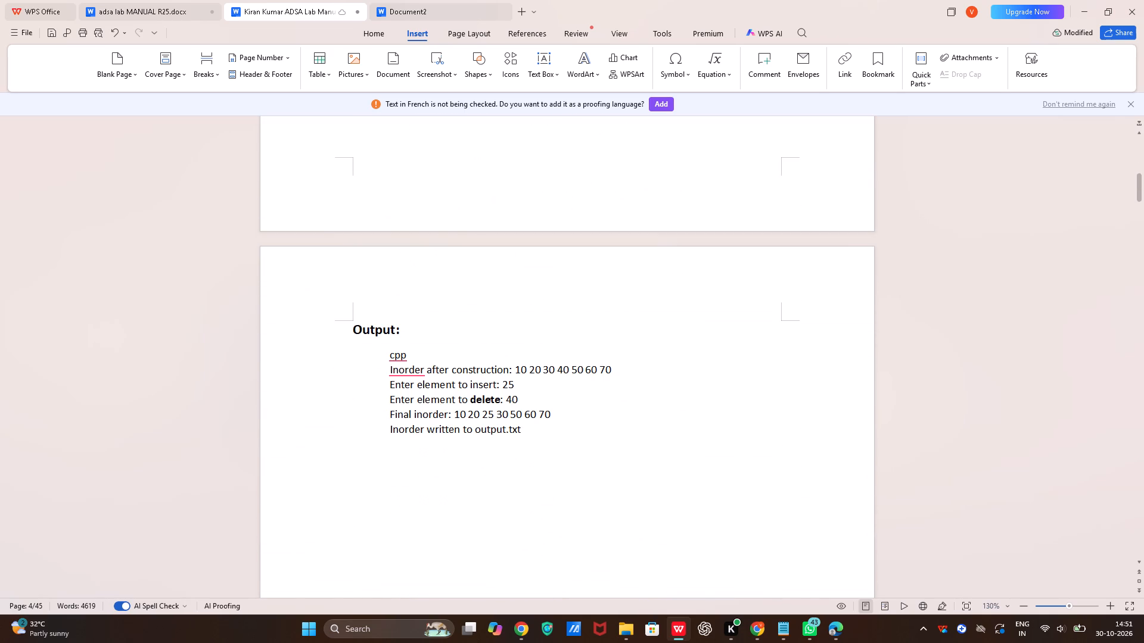
{"action": "left_click", "coordinate": [395, 328]}
{"action": "key", "text": "space"}
{"action": "type", "text": "1"}
Replace the B-tree program's plain "Program" heading with the copied heading and renumber it "Program 2:".
{"action": "scroll", "coordinate": [471, 364], "scroll_direction": "down", "scroll_amount": 5}
{"action": "scroll", "coordinate": [470, 370], "scroll_direction": "up", "scroll_amount": 1}
{"action": "scroll", "coordinate": [470, 370], "scroll_direction": "down", "scroll_amount": 12}
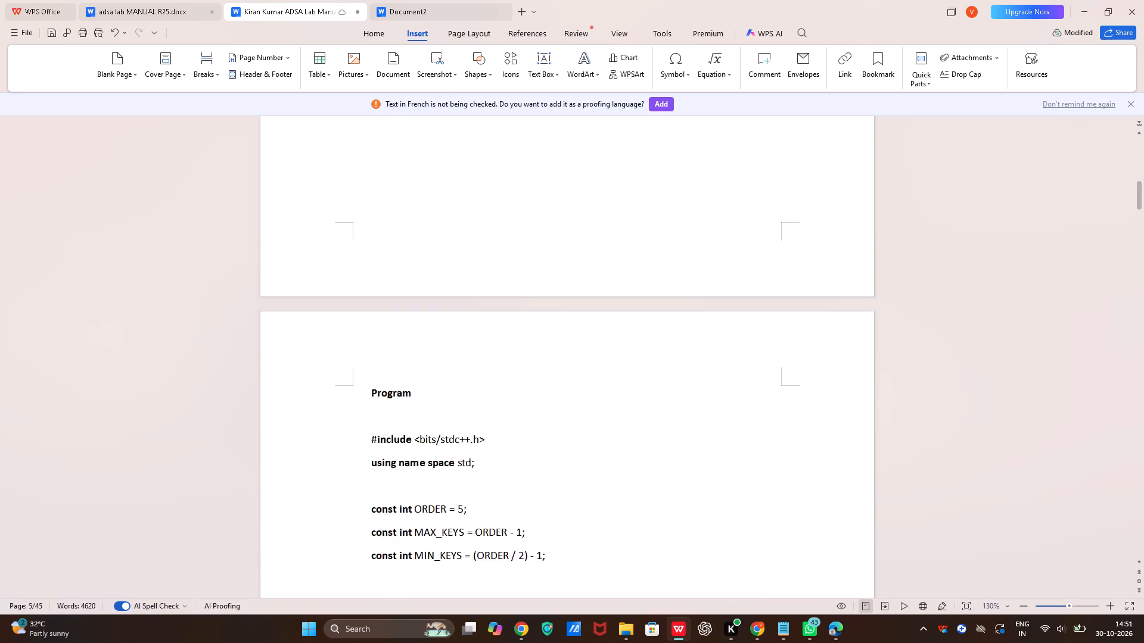
{"action": "scroll", "coordinate": [470, 370], "scroll_direction": "down", "scroll_amount": 15}
{"action": "scroll", "coordinate": [470, 370], "scroll_direction": "up", "scroll_amount": 12}
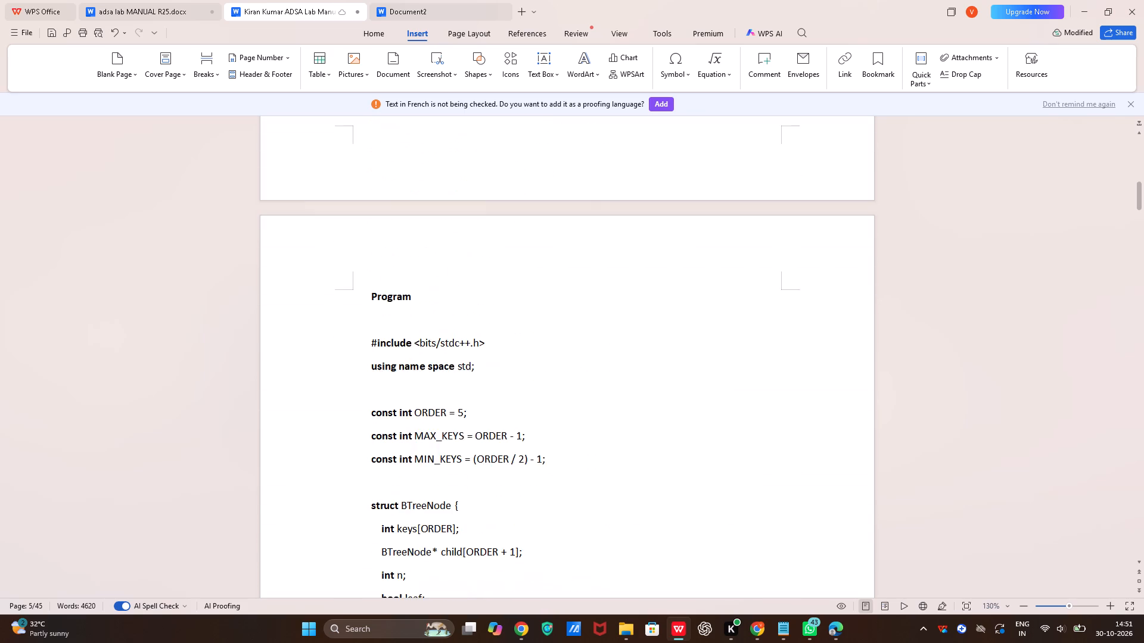
{"action": "scroll", "coordinate": [470, 370], "scroll_direction": "up", "scroll_amount": 16}
{"action": "scroll", "coordinate": [470, 370], "scroll_direction": "down", "scroll_amount": 8}
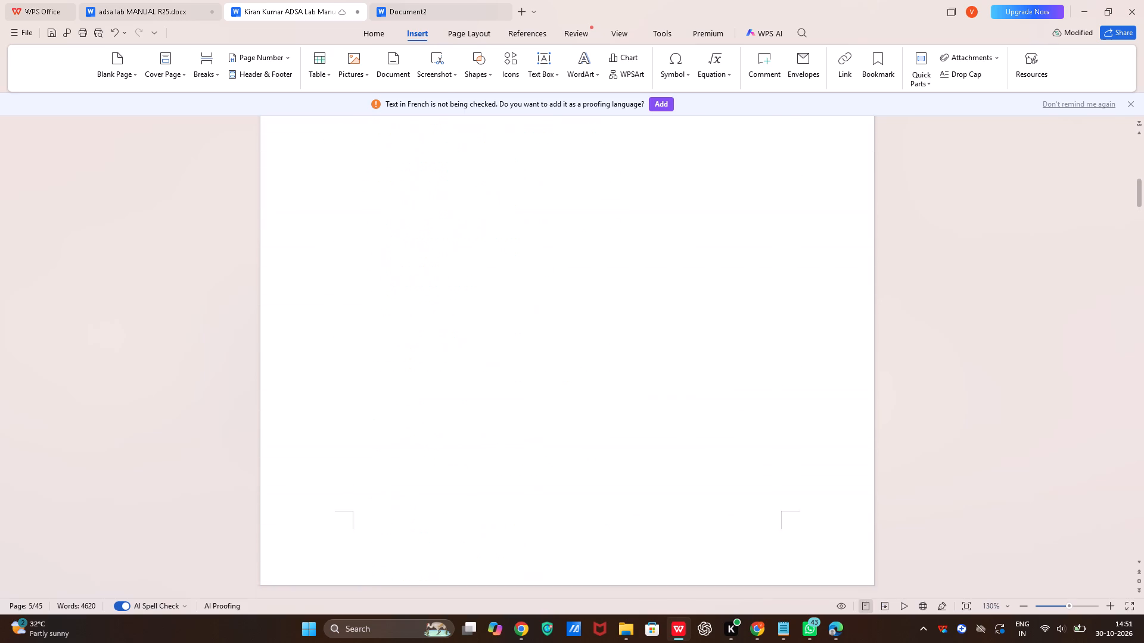
{"action": "scroll", "coordinate": [470, 370], "scroll_direction": "down", "scroll_amount": 6}
{"action": "left_click", "coordinate": [430, 395]}
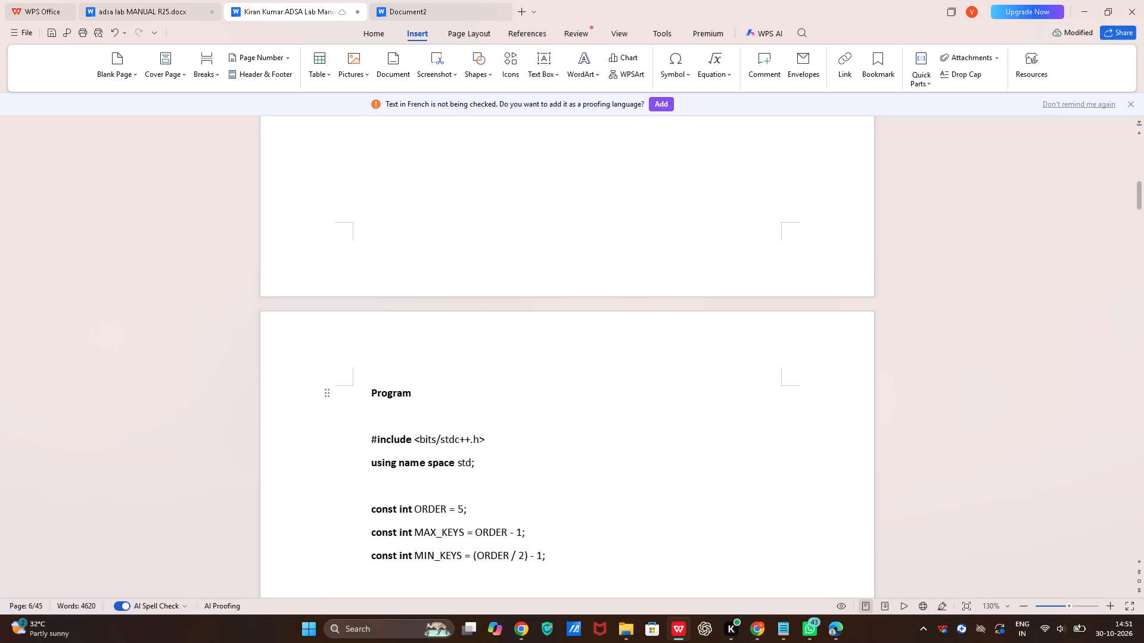
{"action": "key", "text": "BackSpace"}
{"action": "key", "text": "BackSpace"}
{"action": "key", "text": "BackSpace"}
{"action": "key", "text": "BackSpace"}
{"action": "key", "text": "BackSpace"}
{"action": "key", "text": "BackSpace"}
{"action": "key", "text": "BackSpace"}
{"action": "key", "text": "ctrl+v"}
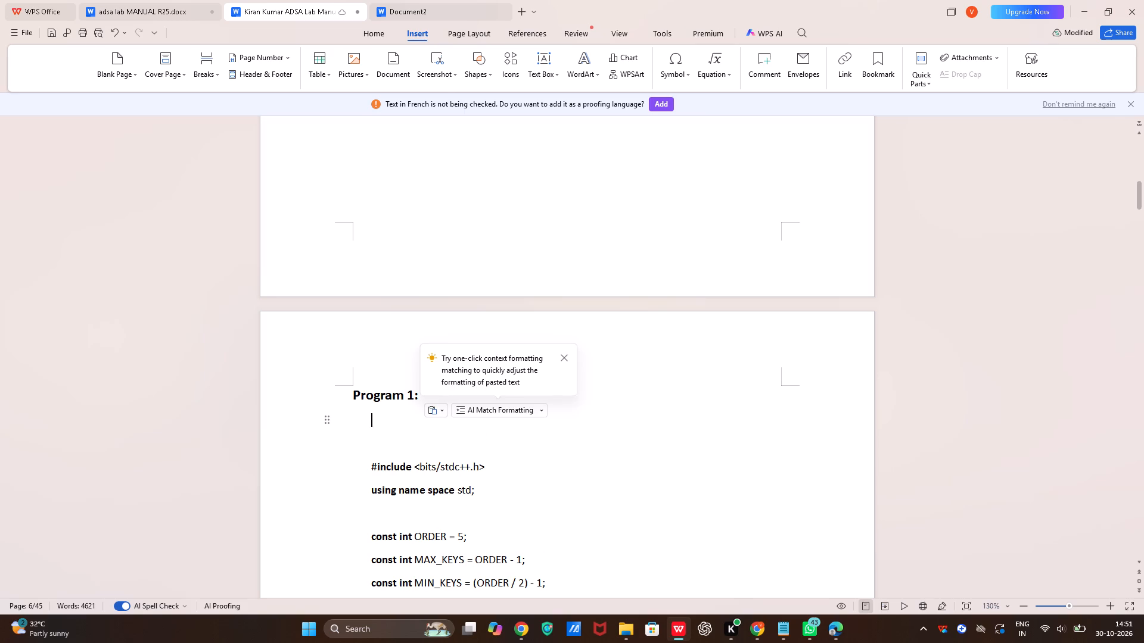
{"action": "left_click", "coordinate": [415, 397]}
{"action": "key", "text": "BackSpace"}
{"action": "key", "text": "2"}
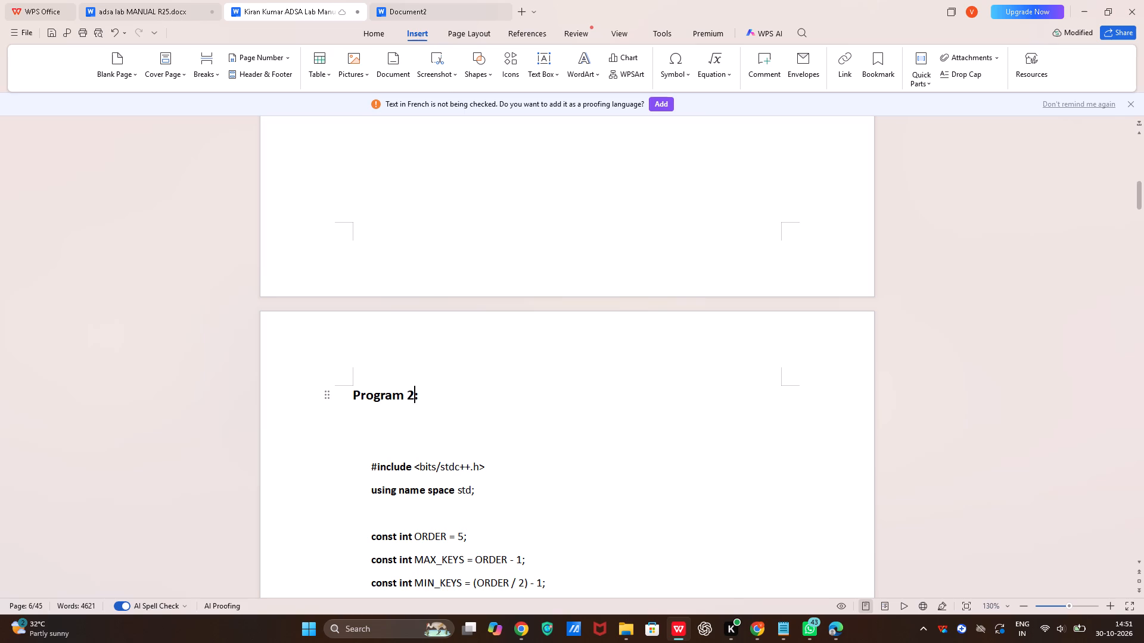
Remove the blank lines between the "Program 2:" heading and its first include line.
{"action": "left_click", "coordinate": [420, 430]}
{"action": "key", "text": "BackSpace"}
{"action": "key", "text": "BackSpace"}
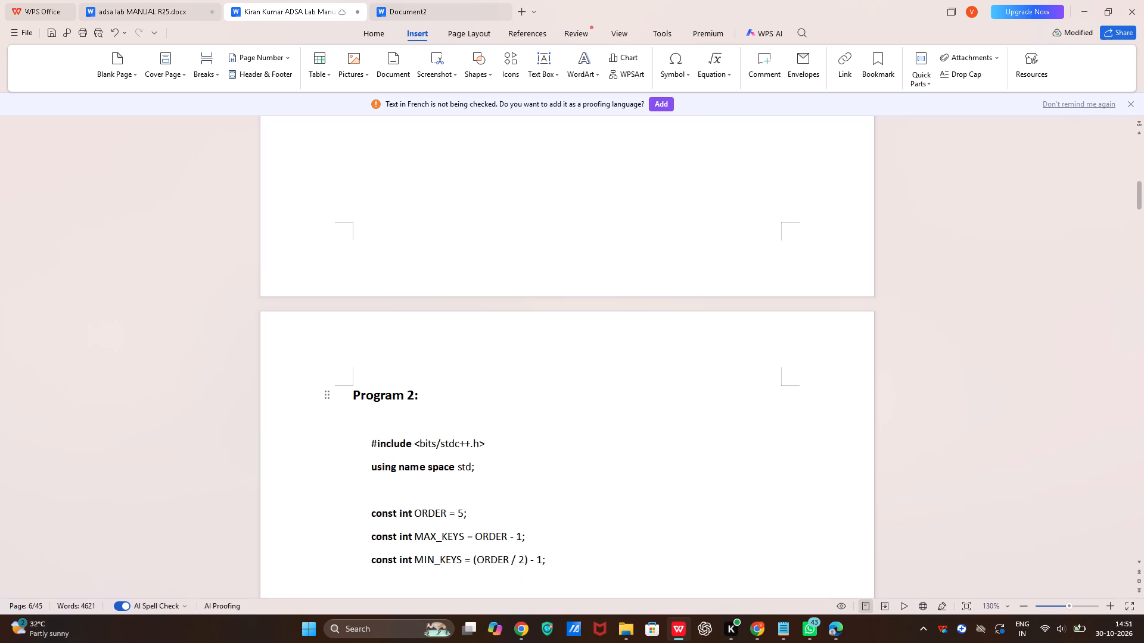
{"action": "left_click", "coordinate": [420, 422]}
{"action": "key", "text": "BackSpace"}
{"action": "key", "text": "BackSpace"}
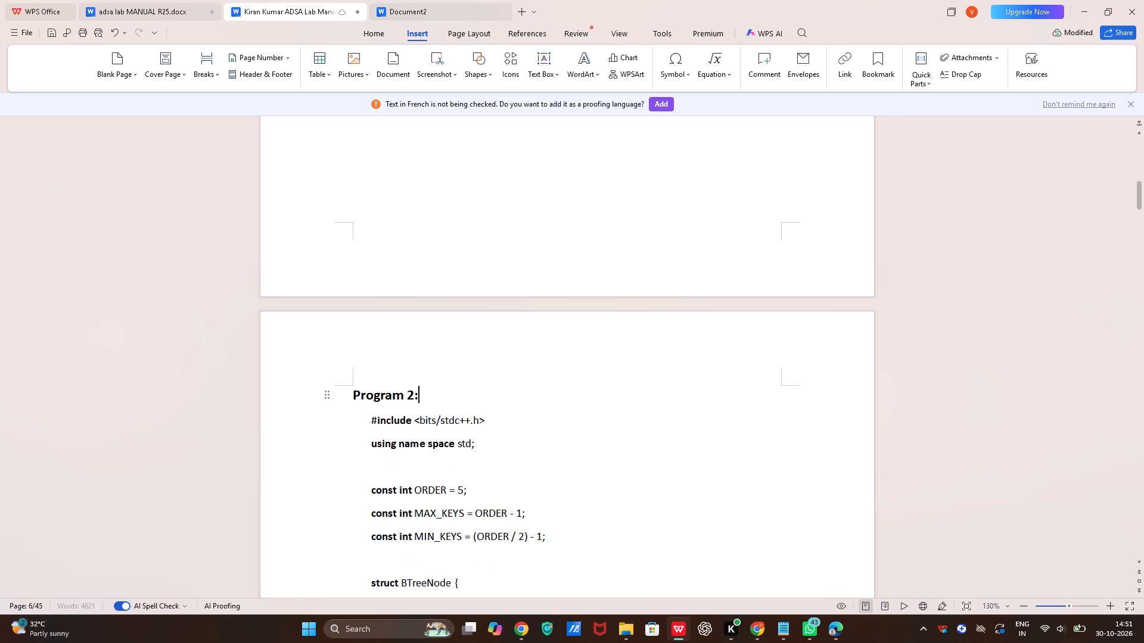
Delete the B-tree program's "Output" heading at the page end and enter "OUTPUT" above the cpp line on the following page.
{"action": "scroll", "coordinate": [413, 405], "scroll_direction": "down", "scroll_amount": 11}
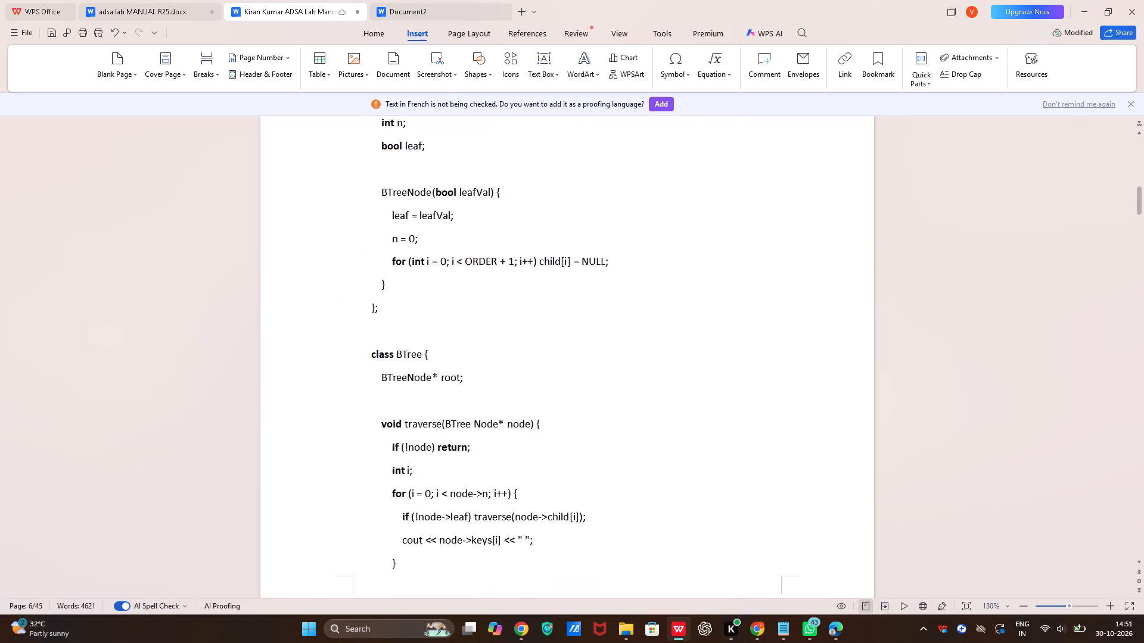
{"action": "scroll", "coordinate": [415, 411], "scroll_direction": "down", "scroll_amount": 19}
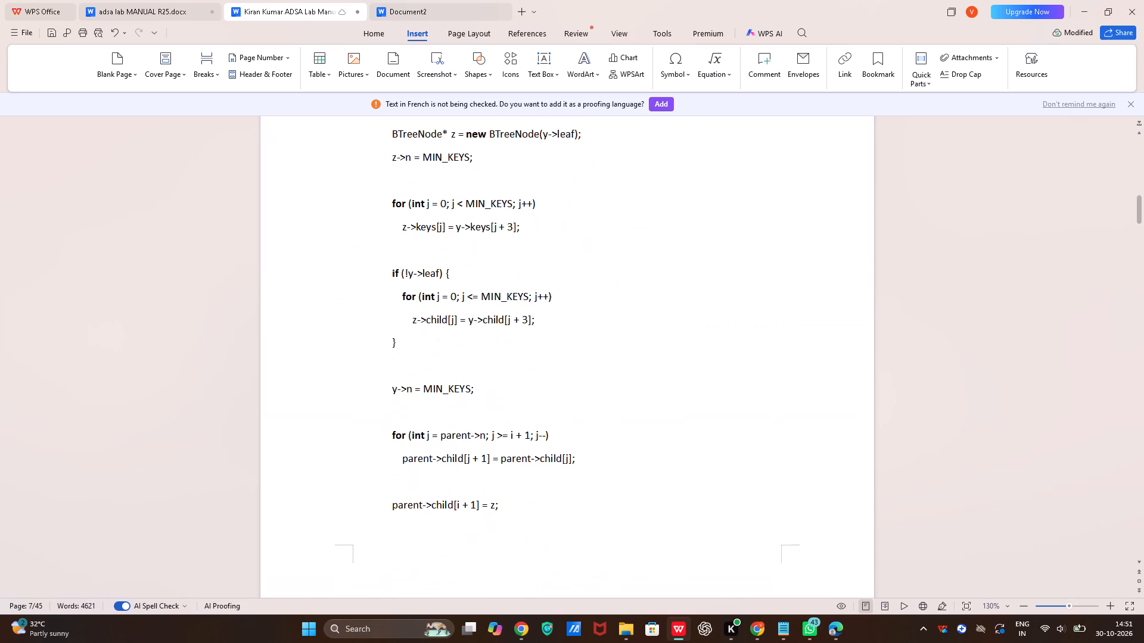
{"action": "scroll", "coordinate": [415, 413], "scroll_direction": "down", "scroll_amount": 10}
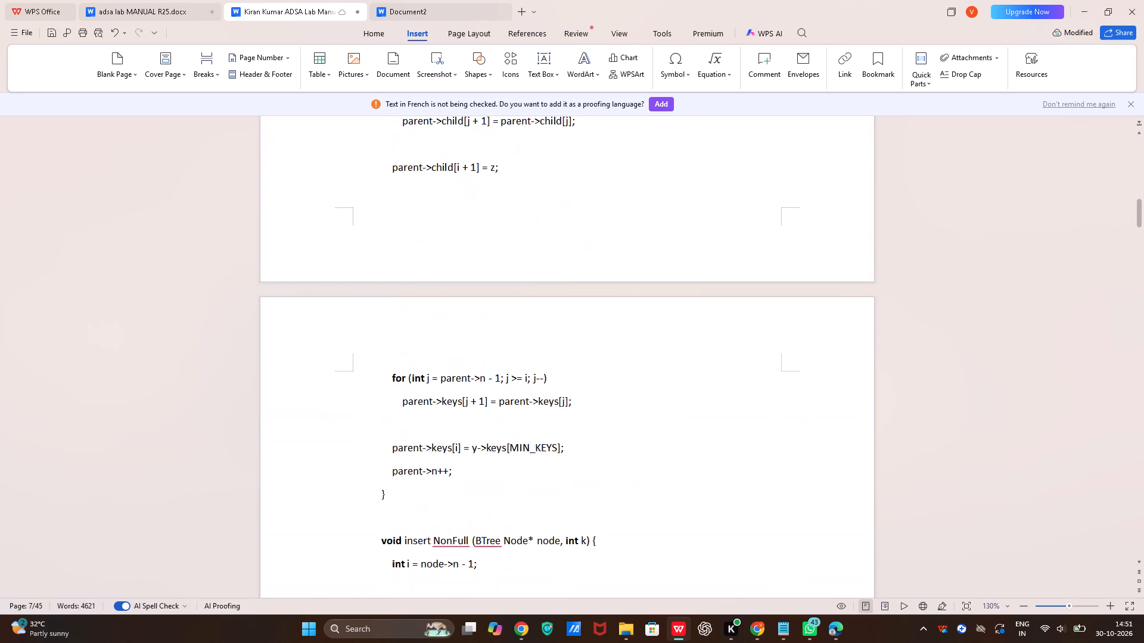
{"action": "scroll", "coordinate": [415, 413], "scroll_direction": "down", "scroll_amount": 14}
{"action": "scroll", "coordinate": [415, 413], "scroll_direction": "down", "scroll_amount": 7}
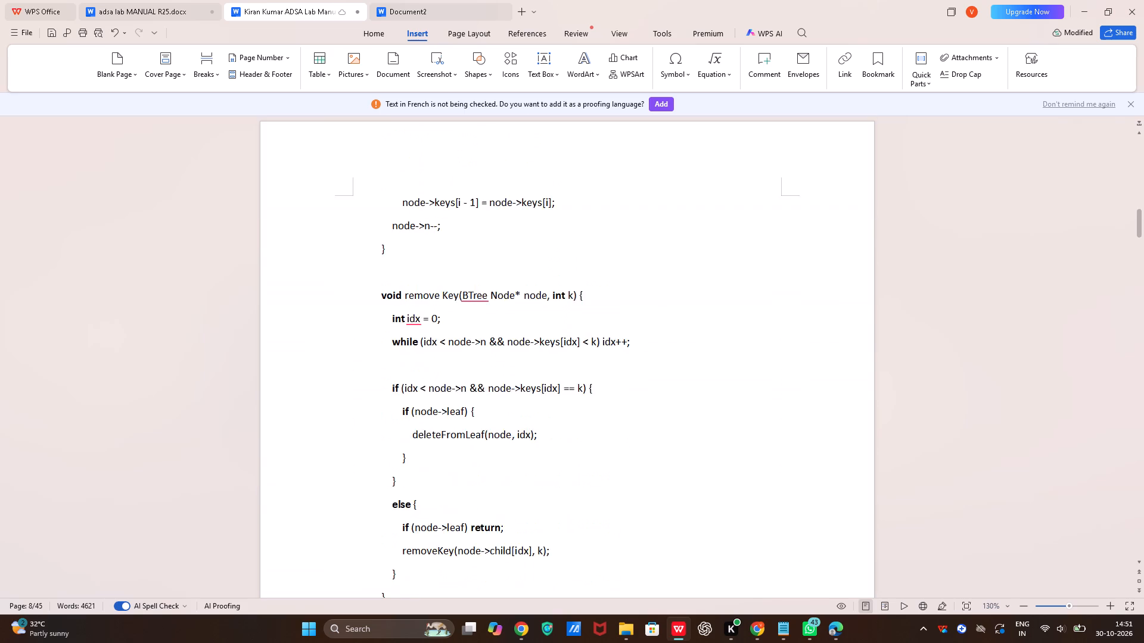
{"action": "scroll", "coordinate": [415, 413], "scroll_direction": "down", "scroll_amount": 16}
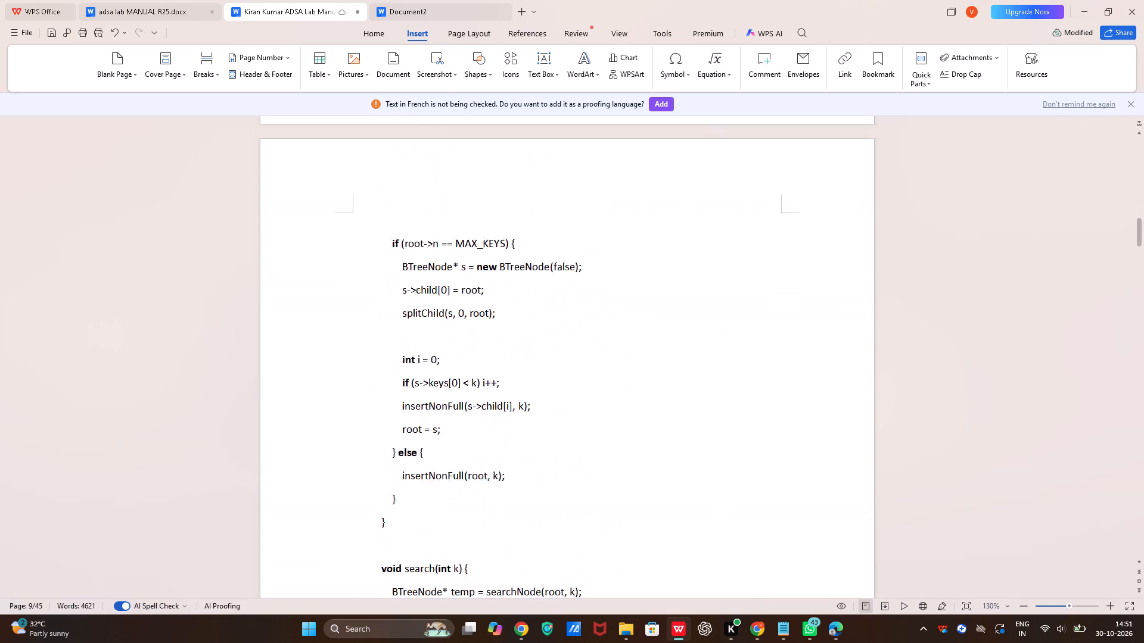
{"action": "scroll", "coordinate": [415, 413], "scroll_direction": "down", "scroll_amount": 20}
{"action": "scroll", "coordinate": [415, 413], "scroll_direction": "down", "scroll_amount": 1}
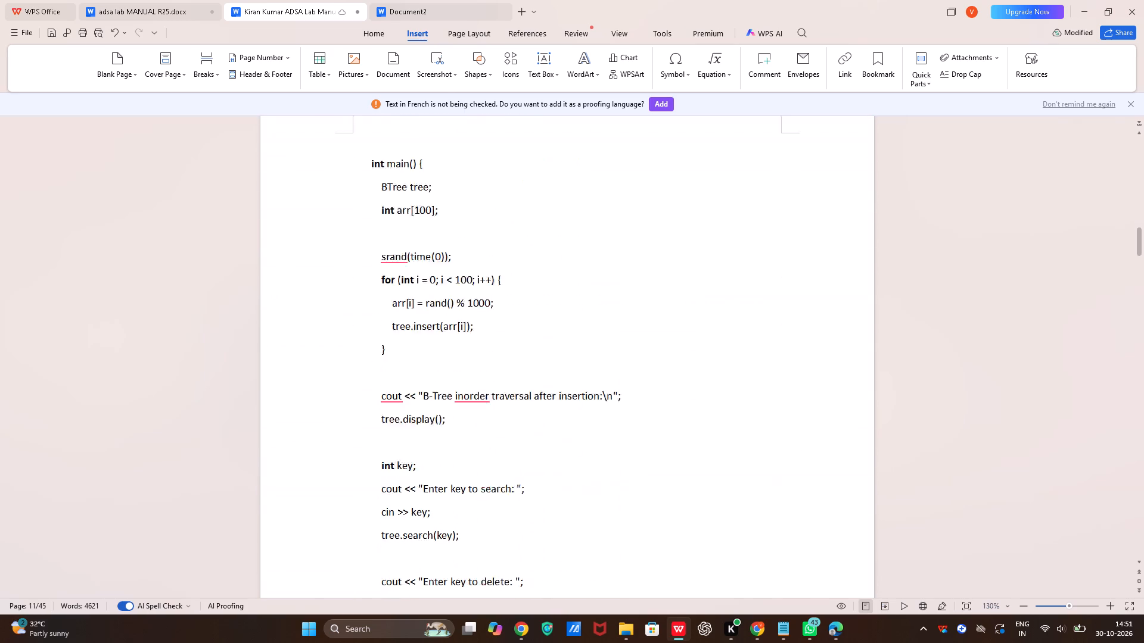
{"action": "scroll", "coordinate": [415, 413], "scroll_direction": "down", "scroll_amount": 9}
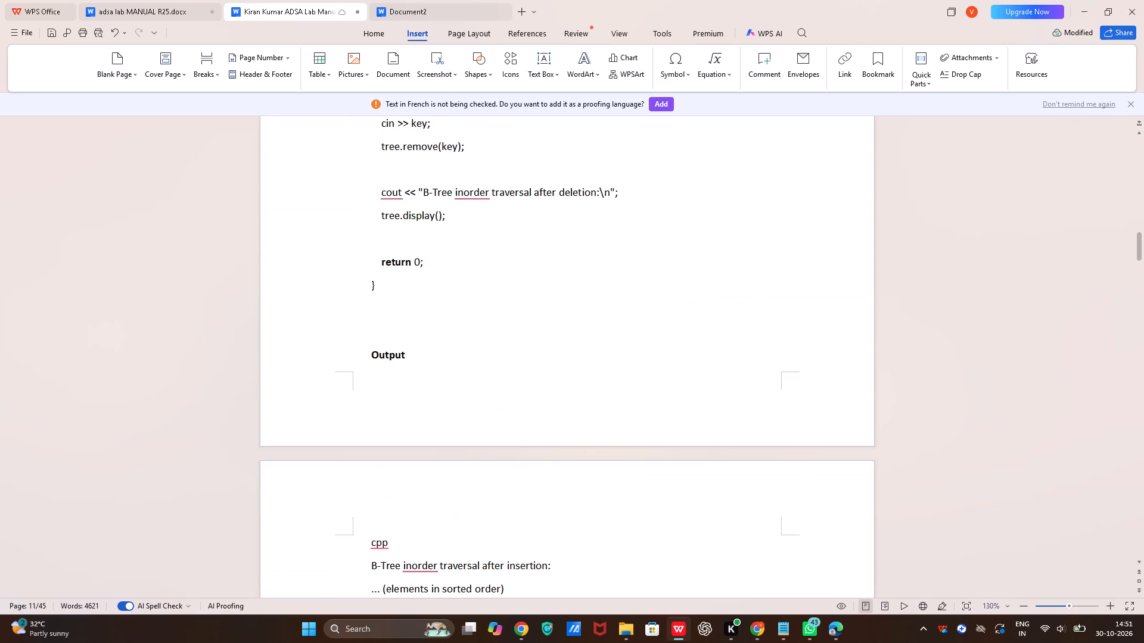
{"action": "left_click_drag", "start_coordinate": [421, 354], "coordinate": [366, 353]}
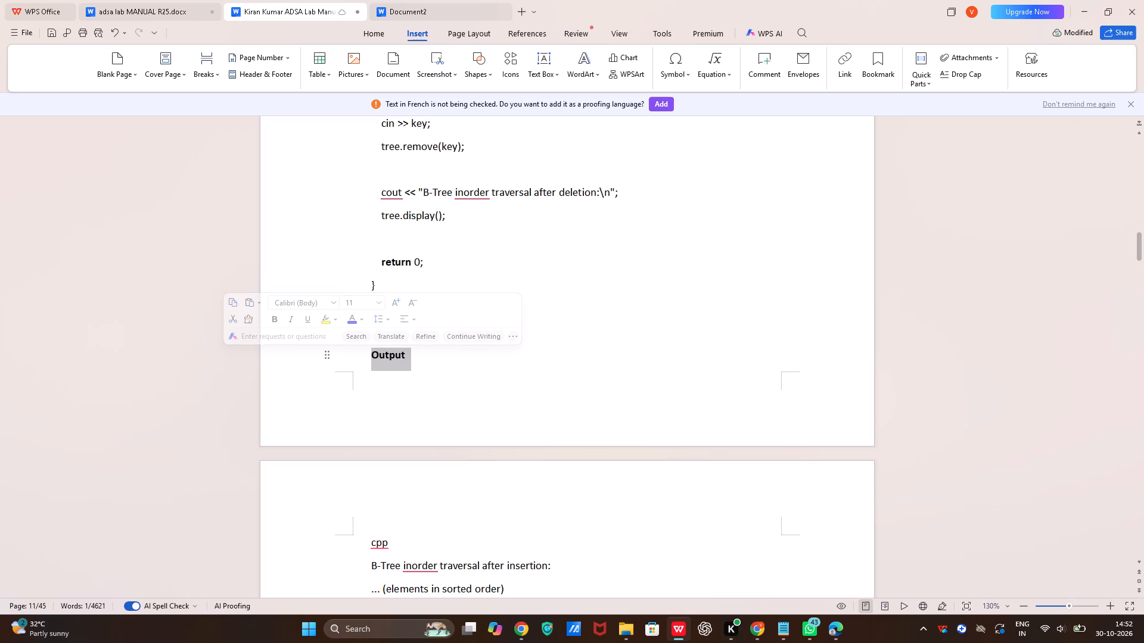
{"action": "key", "text": "BackSpace"}
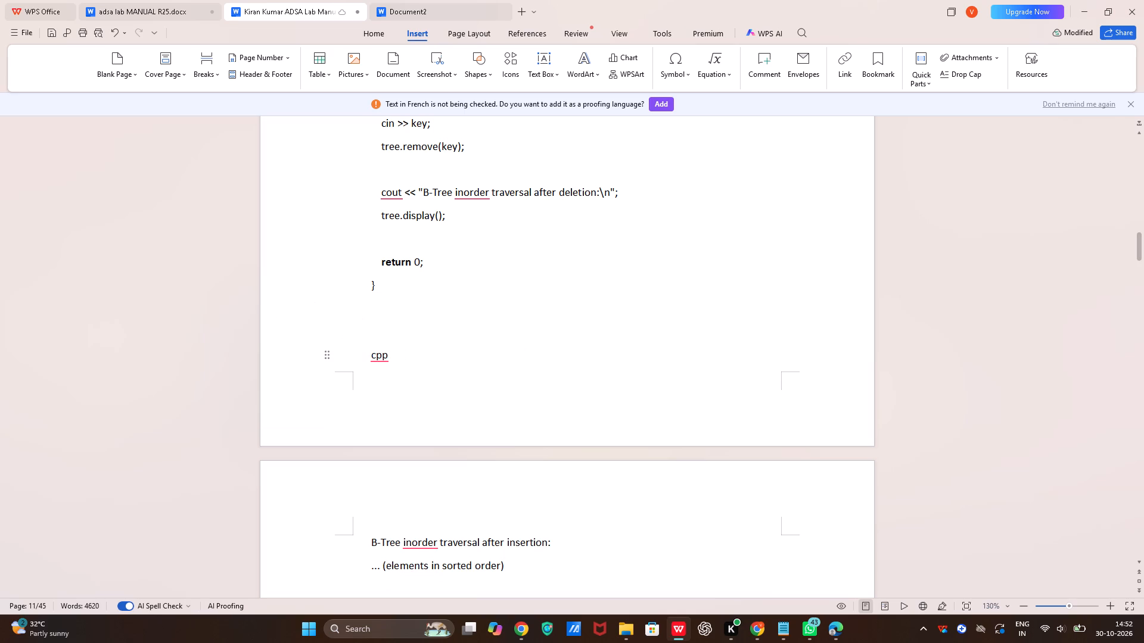
{"action": "key", "text": "Return"}
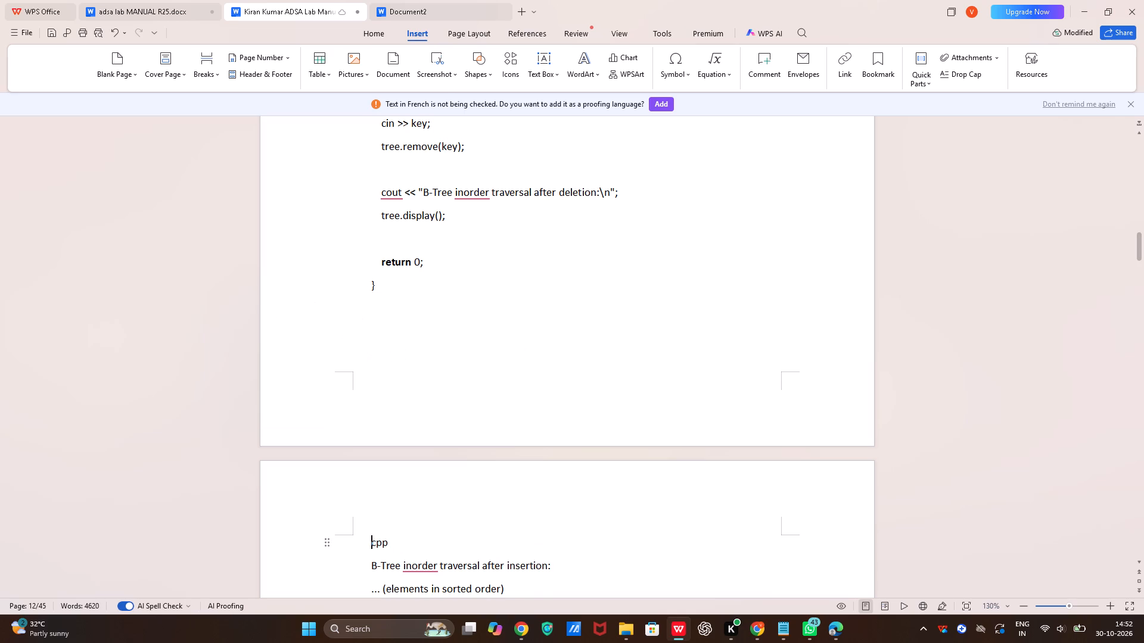
{"action": "key", "text": "Return"}
{"action": "left_click", "coordinate": [394, 530]}
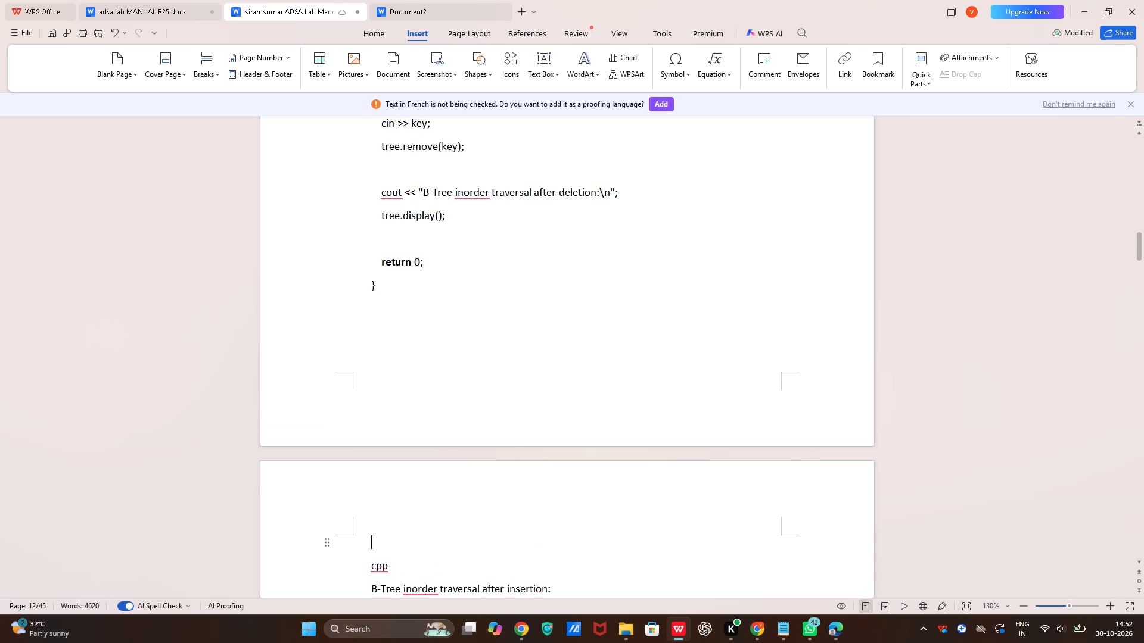
{"action": "type", "text": "OUT"}
{"action": "type", "text": "PUT"}
Complete the B-tree output heading above the cpp line as 'OUTPUT 2:' and make it bold.
{"action": "key", "text": "space"}
{"action": "key", "text": "2"}
{"action": "key", "text": "shift+colon"}
{"action": "scroll", "coordinate": [405, 568], "scroll_direction": "down", "scroll_amount": 4}
{"action": "left_click_drag", "start_coordinate": [428, 357], "coordinate": [365, 345]}
{"action": "key", "text": "ctrl+b"}
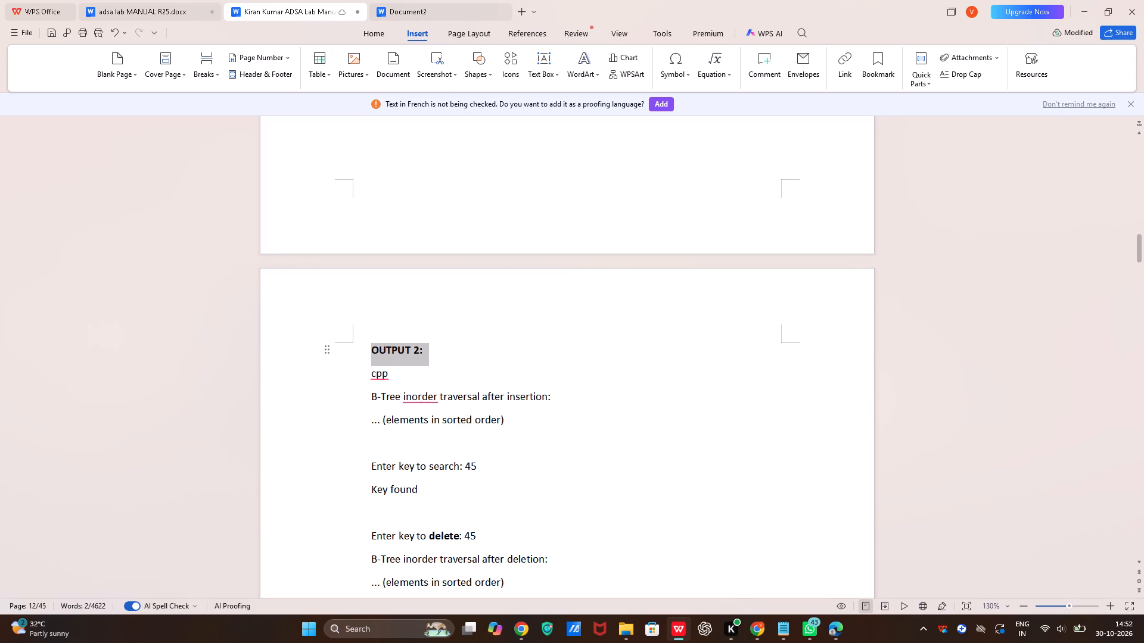
{"action": "left_click", "coordinate": [623, 304]}
Insert the copied program heading directly above the heap program's include line and renumber it 'Program 3:'.
{"action": "scroll", "coordinate": [628, 315], "scroll_direction": "down", "scroll_amount": 14}
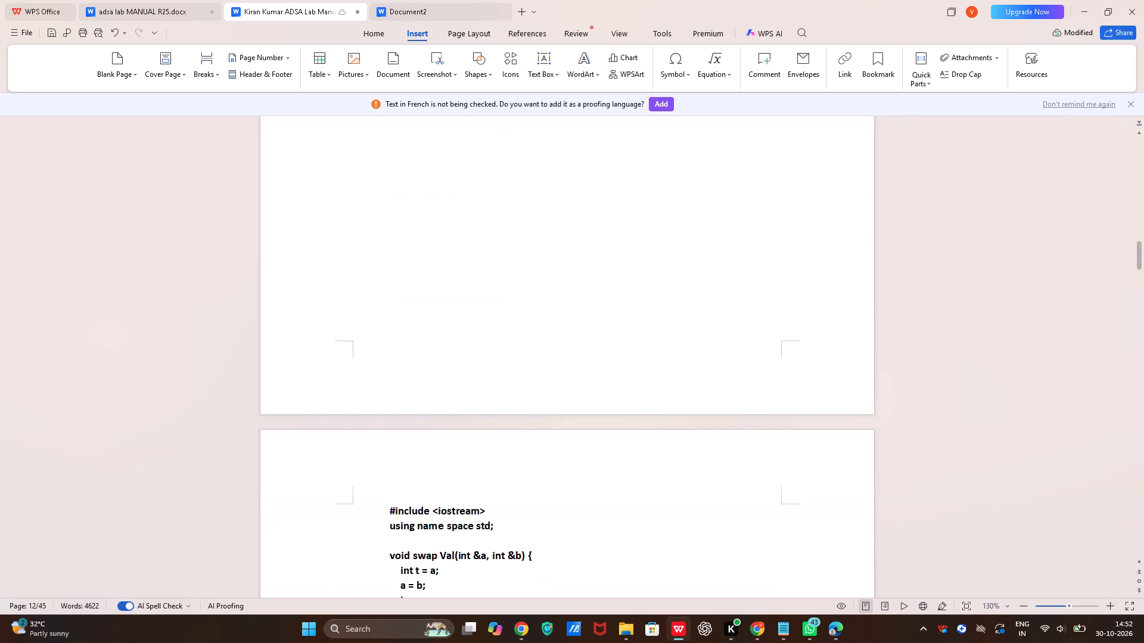
{"action": "scroll", "coordinate": [630, 345], "scroll_direction": "down", "scroll_amount": 8}
{"action": "left_click", "coordinate": [445, 151]}
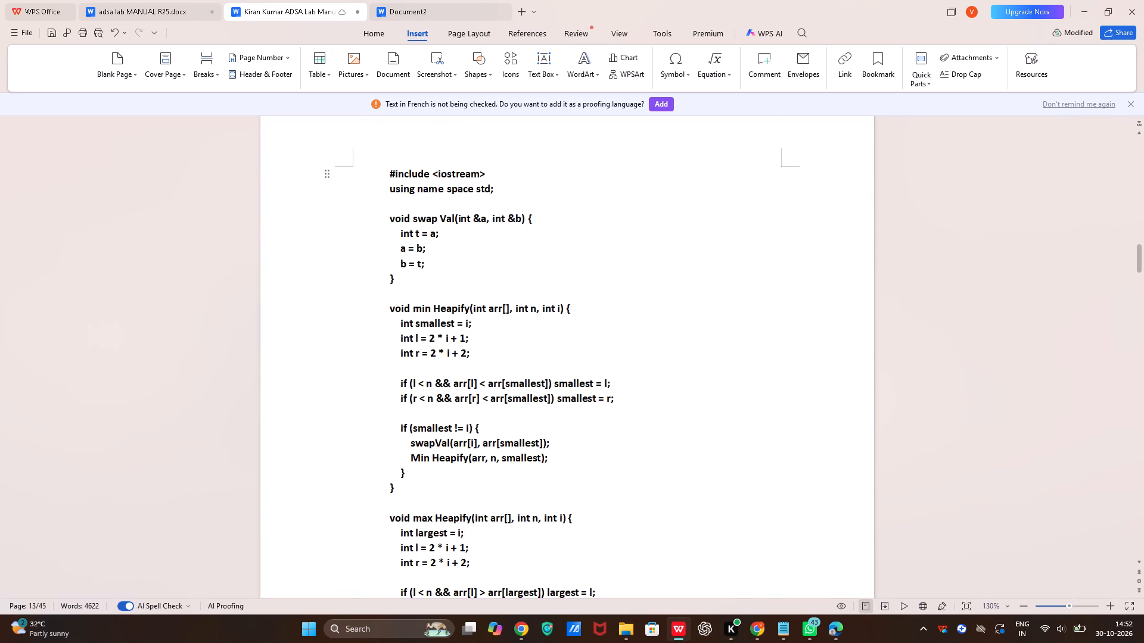
{"action": "left_click", "coordinate": [495, 167]}
{"action": "left_click", "coordinate": [487, 154]}
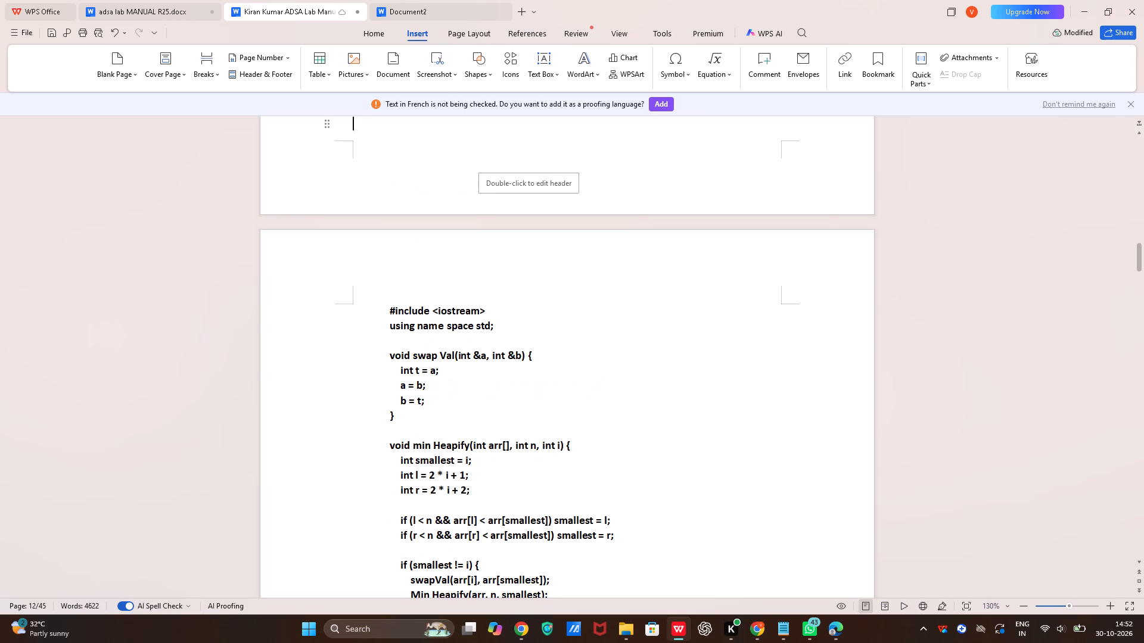
{"action": "key", "text": "Return"}
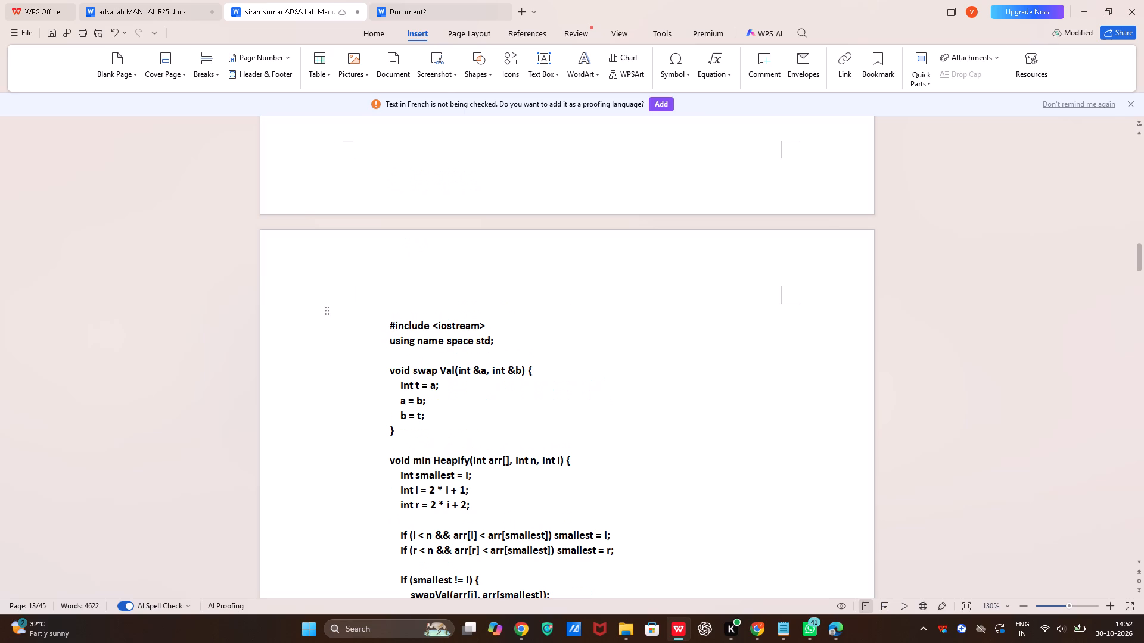
{"action": "key", "text": "ctrl+v"}
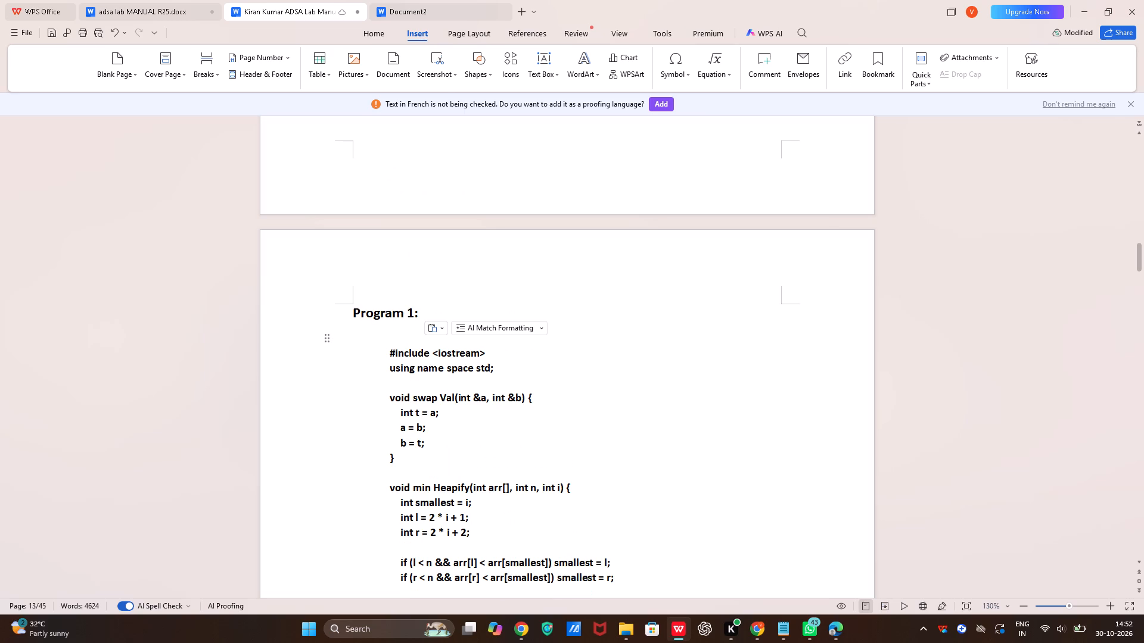
{"action": "key", "text": "BackSpace"}
{"action": "key", "text": "BackSpace"}
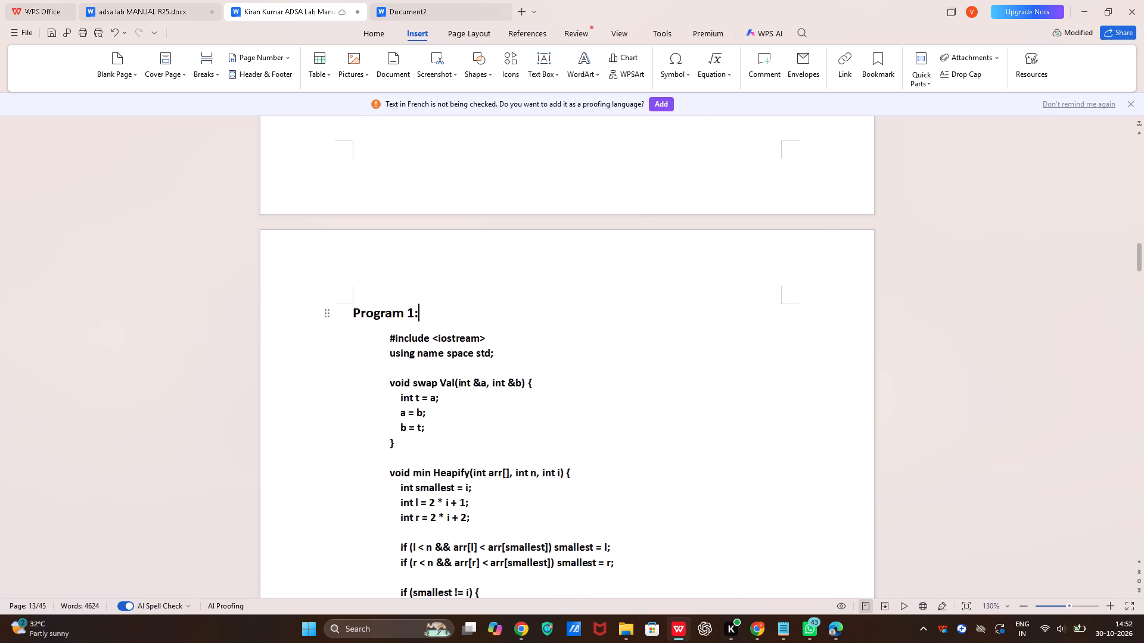
{"action": "left_click", "coordinate": [414, 313]}
{"action": "key", "text": "BackSpace"}
{"action": "key", "text": "3"}
Replace the heap program's 'Output' heading with 'OUTPUT 3:', keeping one blank line before the Min Heap results.
{"action": "scroll", "coordinate": [567, 455], "scroll_direction": "down", "scroll_amount": 11}
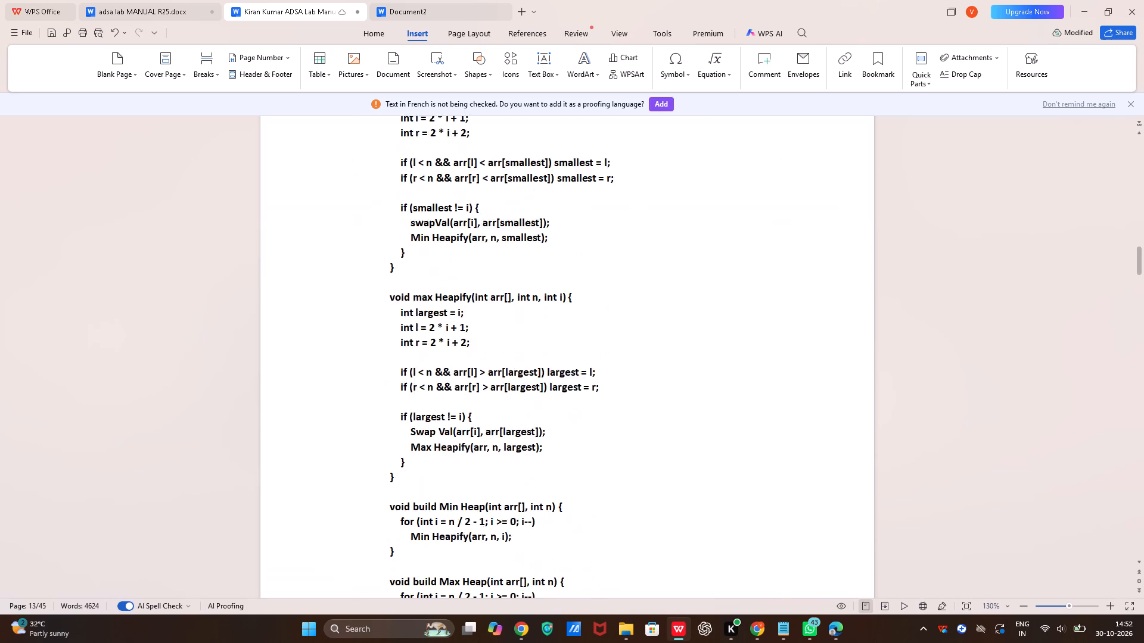
{"action": "scroll", "coordinate": [568, 460], "scroll_direction": "down", "scroll_amount": 20}
{"action": "scroll", "coordinate": [568, 460], "scroll_direction": "down", "scroll_amount": 4}
{"action": "scroll", "coordinate": [568, 460], "scroll_direction": "up", "scroll_amount": 1}
{"action": "scroll", "coordinate": [568, 460], "scroll_direction": "down", "scroll_amount": 6}
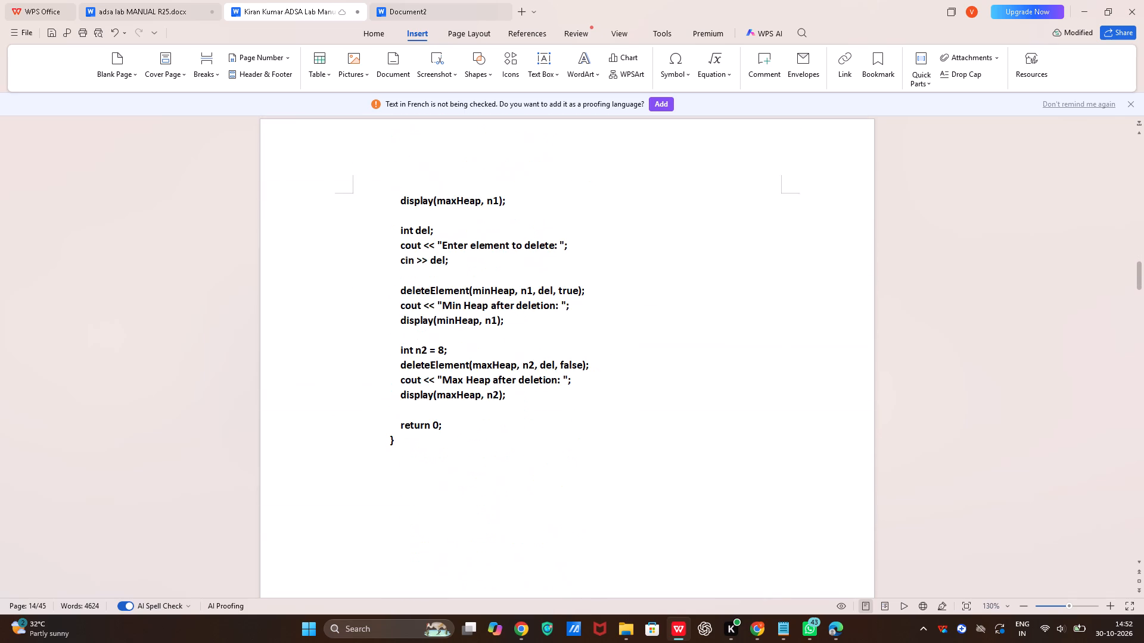
{"action": "scroll", "coordinate": [568, 460], "scroll_direction": "down", "scroll_amount": 16}
{"action": "left_click", "coordinate": [433, 382]}
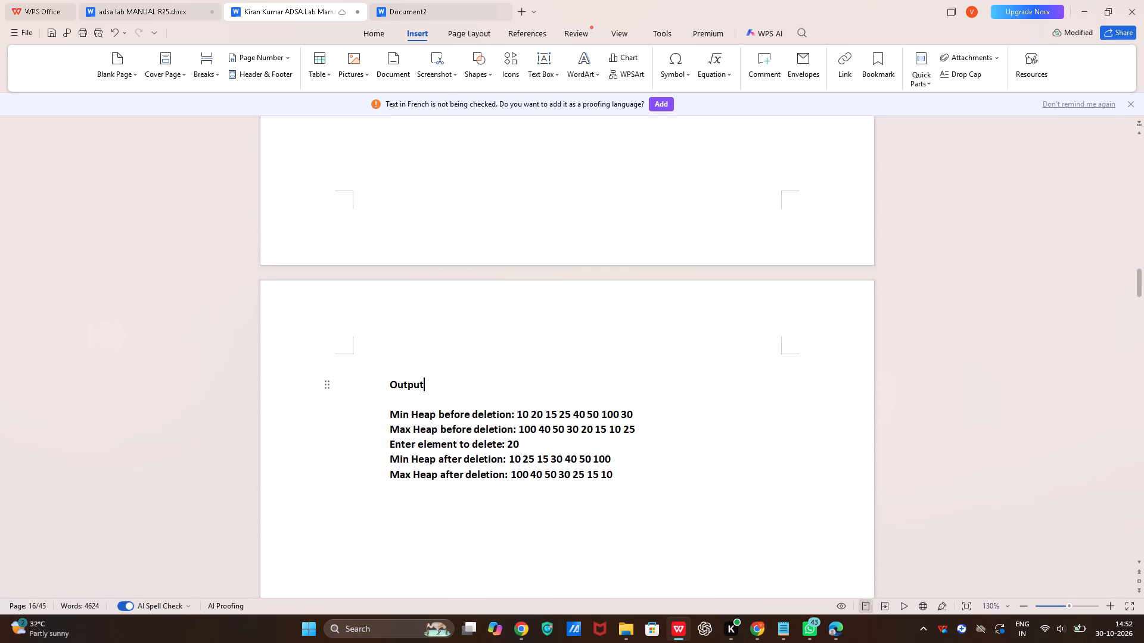
{"action": "left_click_drag", "start_coordinate": [436, 387], "coordinate": [412, 385]}
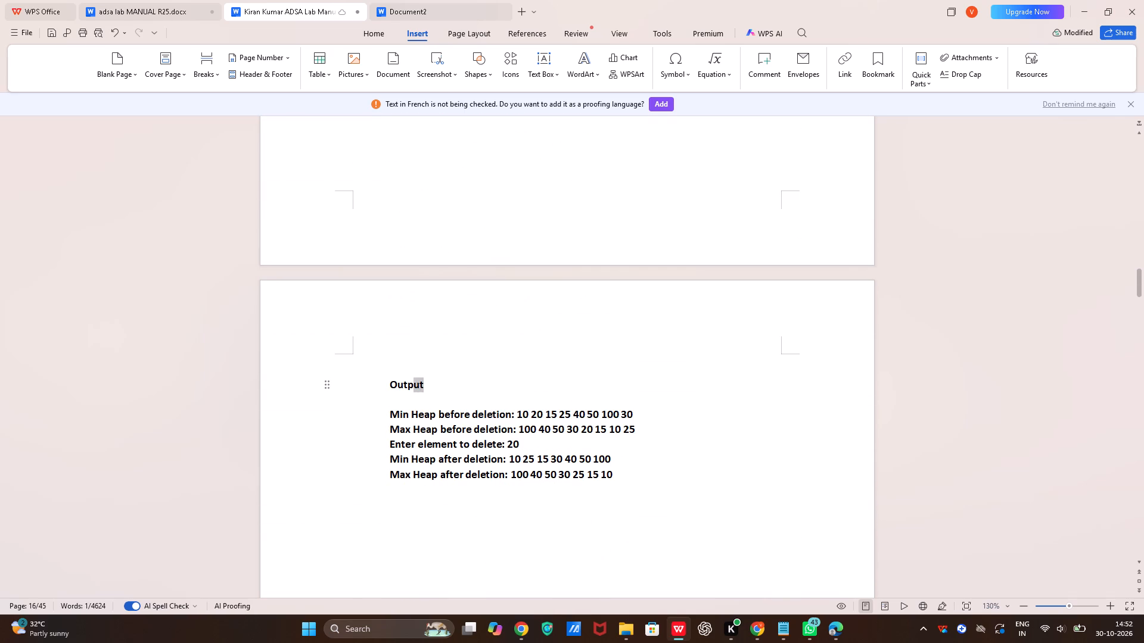
{"action": "left_click_drag", "start_coordinate": [412, 385], "coordinate": [391, 376]}
{"action": "key", "text": "BackSpace"}
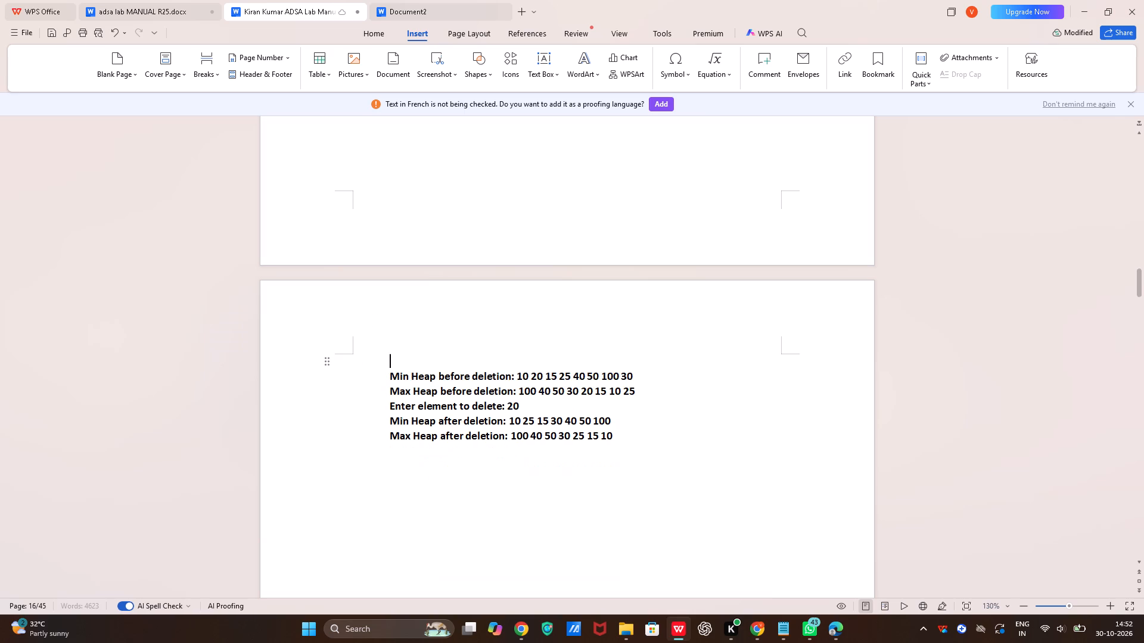
{"action": "type", "text": "OUT"}
{"action": "type", "text": "PUT 2"}
{"action": "key", "text": "BackSpace"}
{"action": "type", "text": "3:"}
{"action": "key", "text": "Return"}
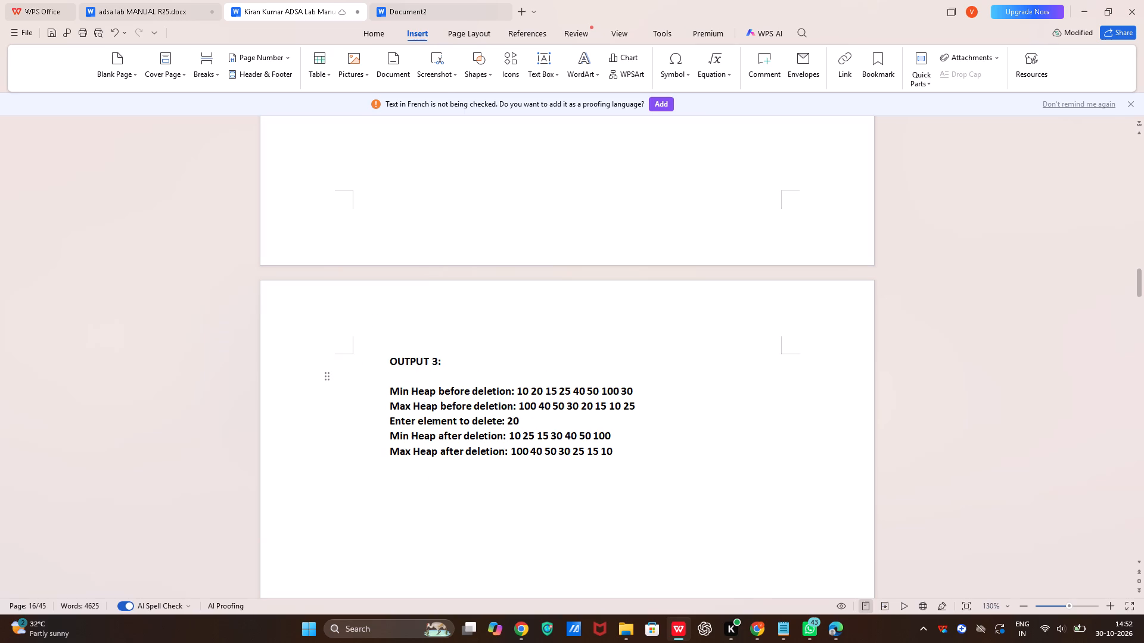
Replace the plain 'Program' heading above 'A) Adjacency Matrix' with the copied heading and renumber it 'Program 4:'.
{"action": "scroll", "coordinate": [436, 398], "scroll_direction": "down", "scroll_amount": 16}
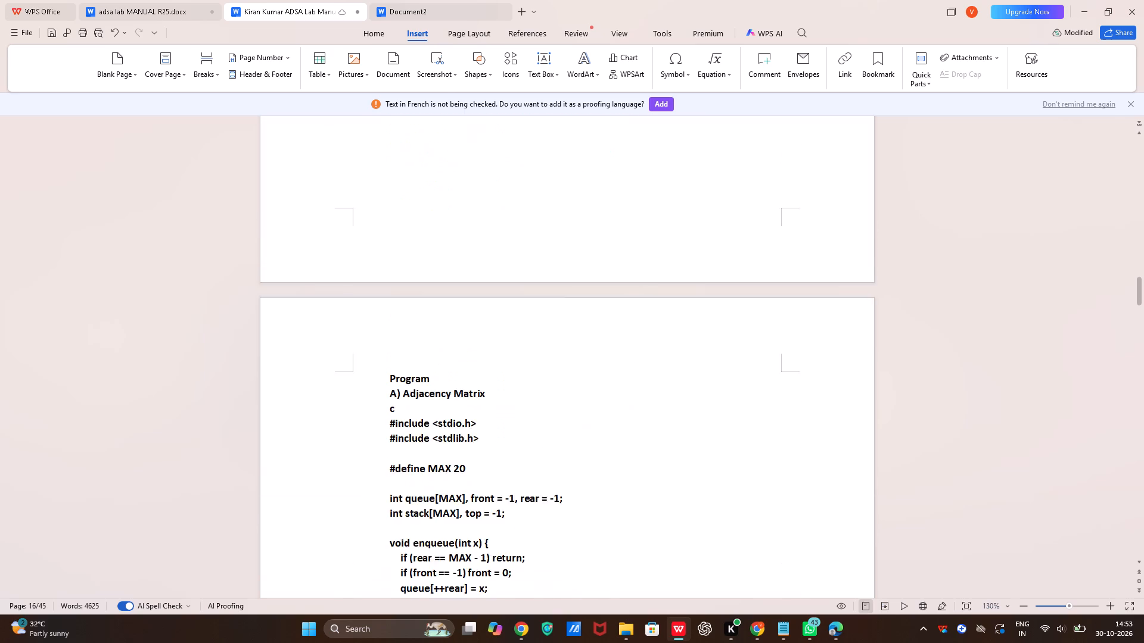
{"action": "scroll", "coordinate": [439, 394], "scroll_direction": "down", "scroll_amount": 3}
{"action": "left_click_drag", "start_coordinate": [439, 330], "coordinate": [391, 330]}
{"action": "key", "text": "ctrl+v"}
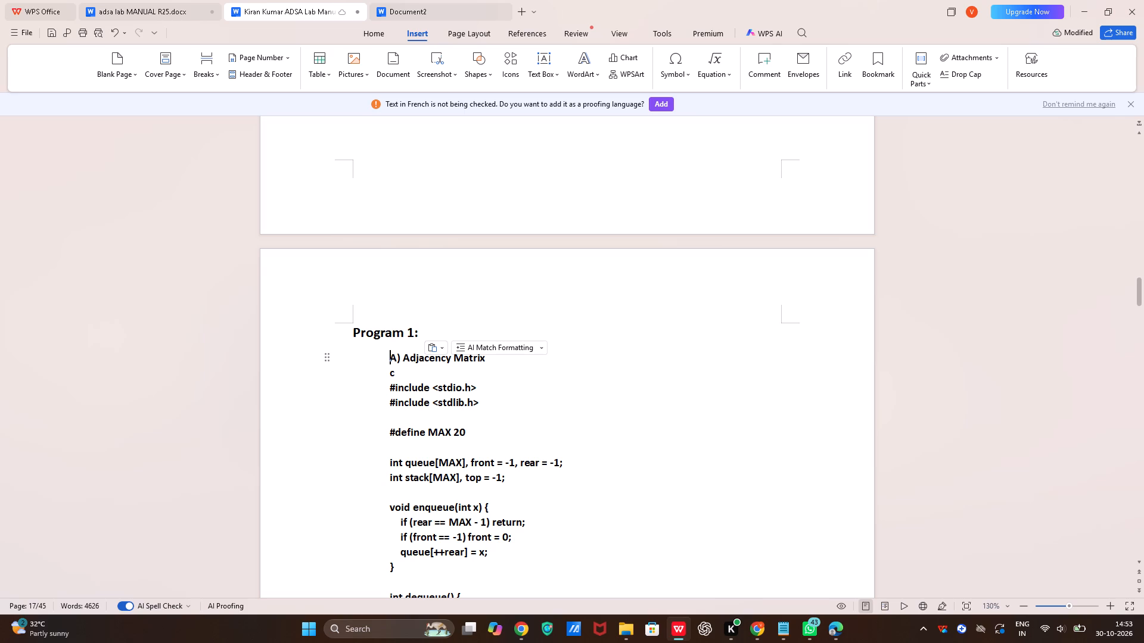
{"action": "left_click", "coordinate": [411, 331]}
{"action": "scroll", "coordinate": [440, 363], "scroll_direction": "up", "scroll_amount": 14}
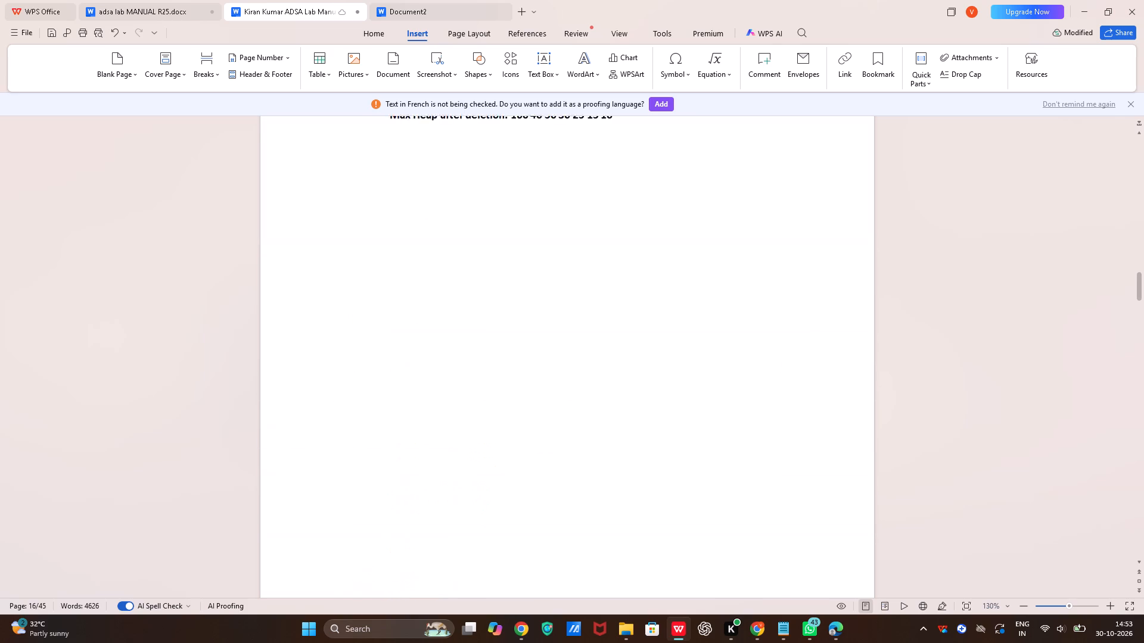
{"action": "scroll", "coordinate": [440, 363], "scroll_direction": "up", "scroll_amount": 2}
{"action": "scroll", "coordinate": [440, 363], "scroll_direction": "down", "scroll_amount": 15}
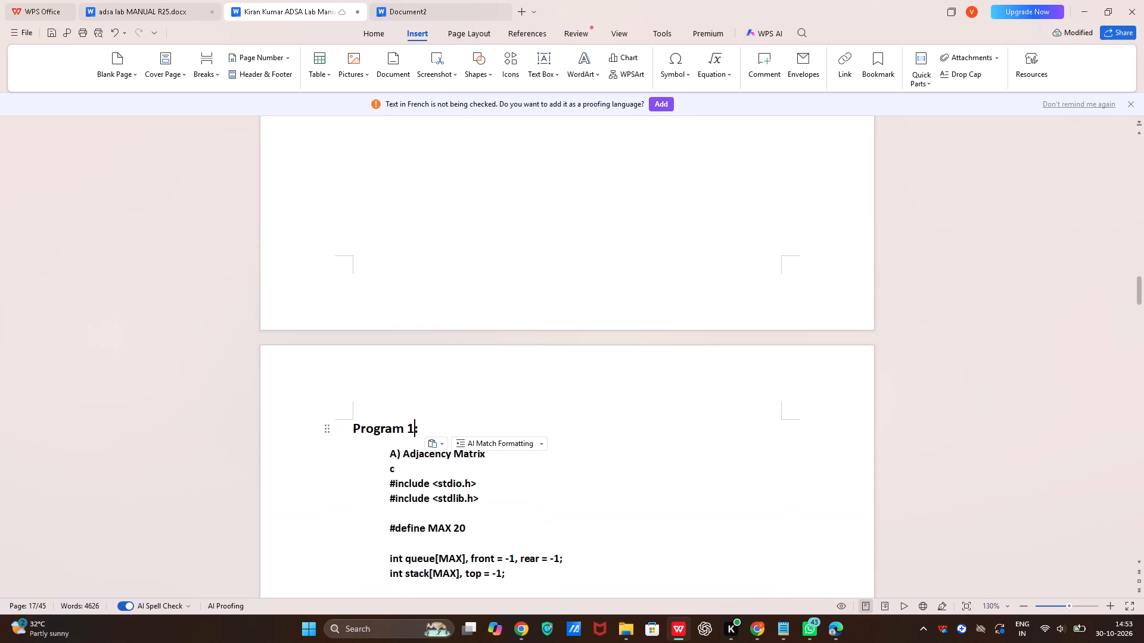
{"action": "key", "text": "BackSpace"}
{"action": "key", "text": "4"}
Pull the adjacency list program's final return 0 line back onto the preceding page and indent it in line with the printf line.
{"action": "scroll", "coordinate": [552, 343], "scroll_direction": "down", "scroll_amount": 6}
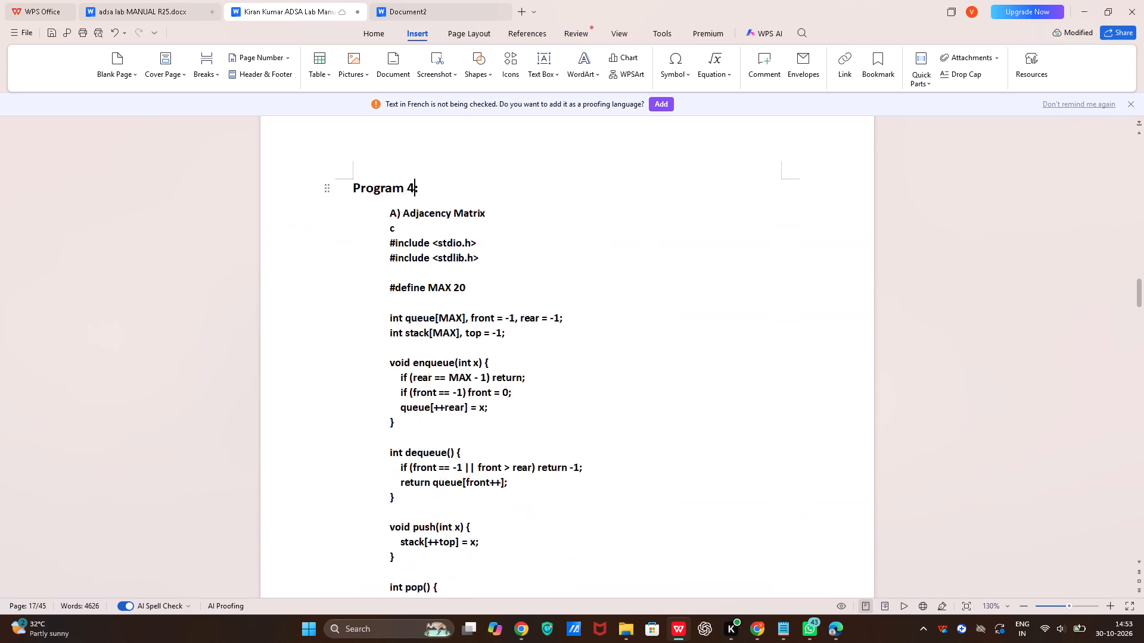
{"action": "scroll", "coordinate": [552, 380], "scroll_direction": "down", "scroll_amount": 20}
{"action": "scroll", "coordinate": [552, 380], "scroll_direction": "down", "scroll_amount": 20}
{"action": "scroll", "coordinate": [552, 380], "scroll_direction": "down", "scroll_amount": 9}
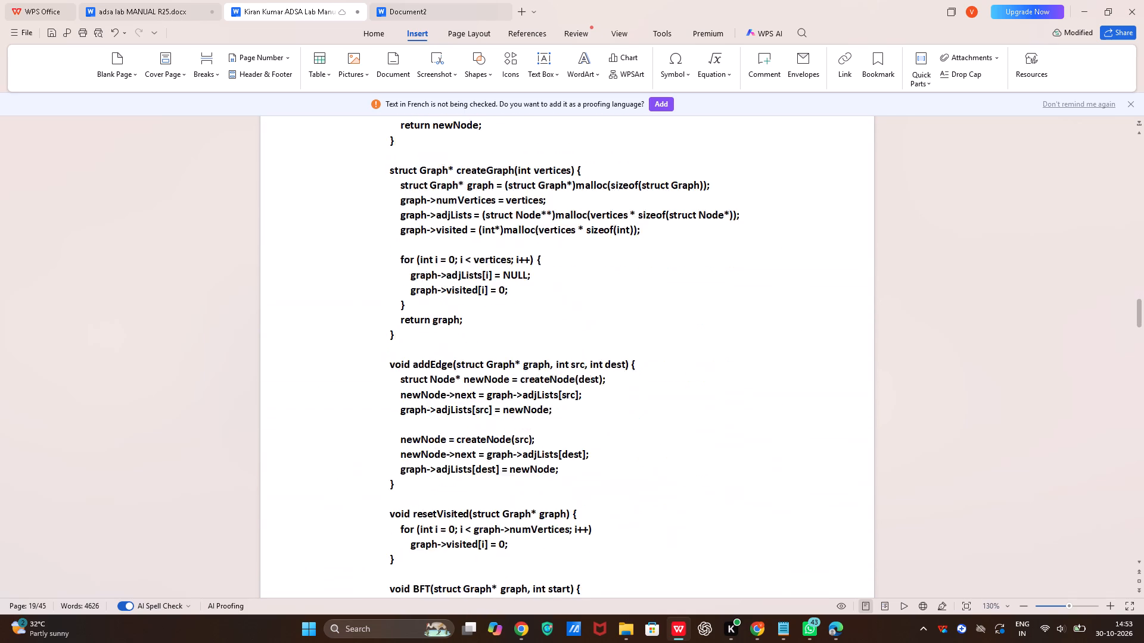
{"action": "scroll", "coordinate": [552, 380], "scroll_direction": "down", "scroll_amount": 20}
{"action": "scroll", "coordinate": [552, 380], "scroll_direction": "down", "scroll_amount": 15}
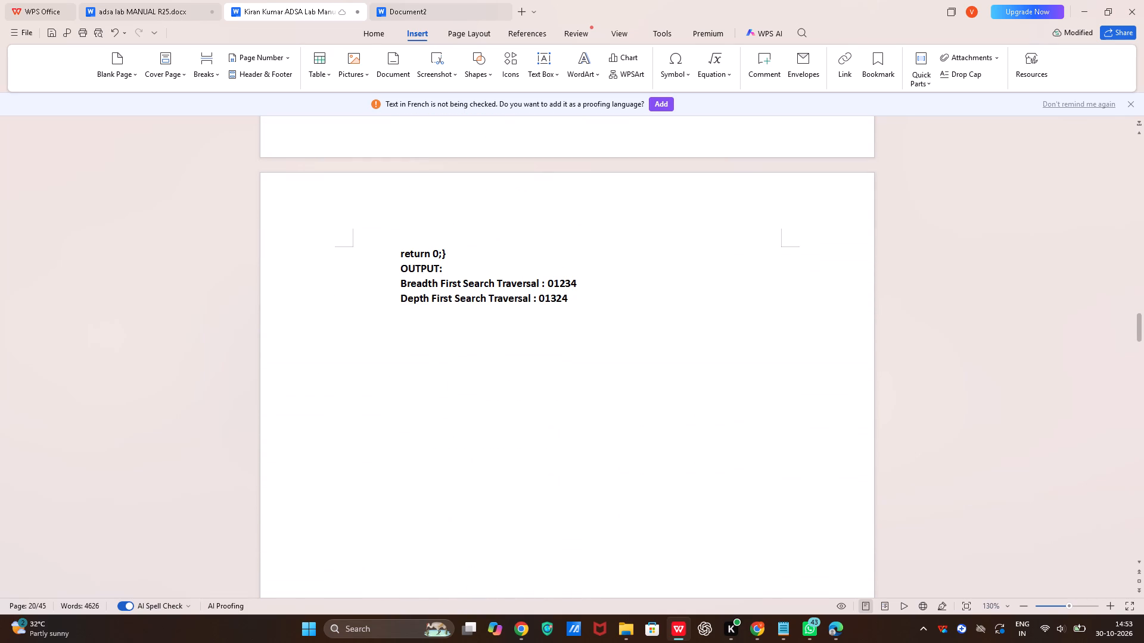
{"action": "scroll", "coordinate": [454, 258], "scroll_direction": "up", "scroll_amount": 4}
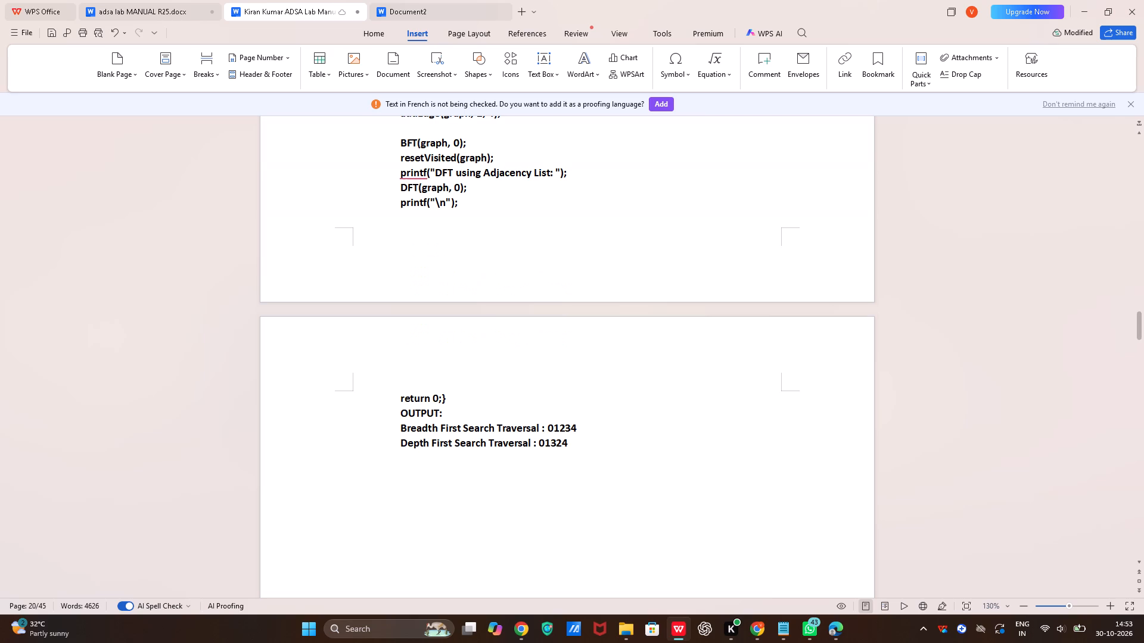
{"action": "left_click", "coordinate": [402, 445]}
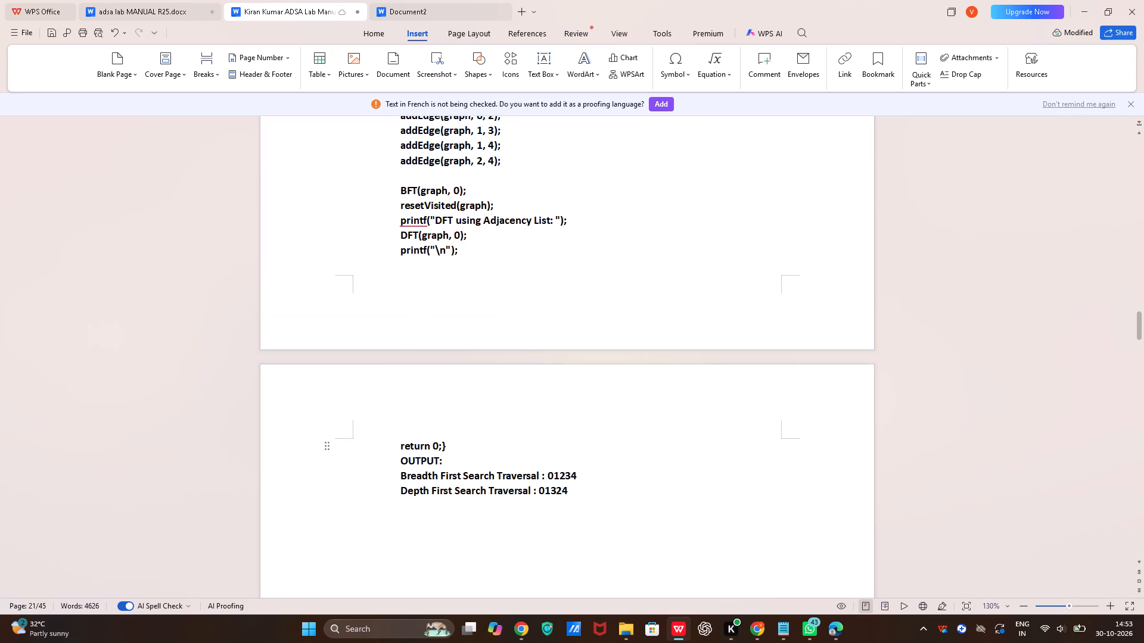
{"action": "key", "text": "BackSpace"}
{"action": "key", "text": "BackSpace"}
{"action": "key", "text": "BackSpace"}
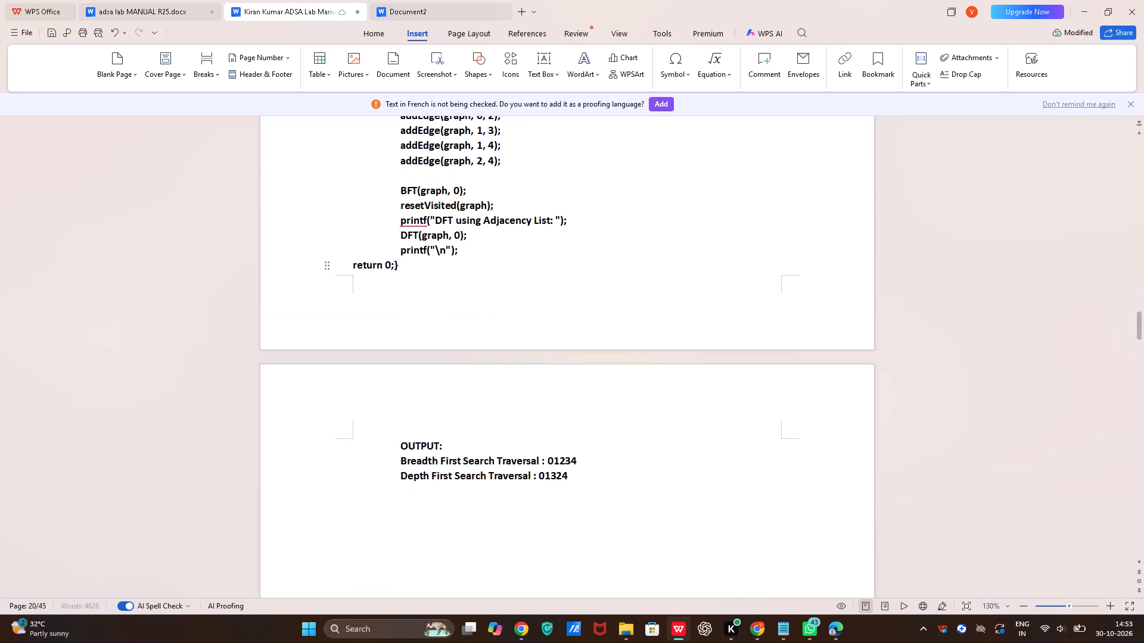
{"action": "key", "text": "space"}
{"action": "key", "text": "space"}
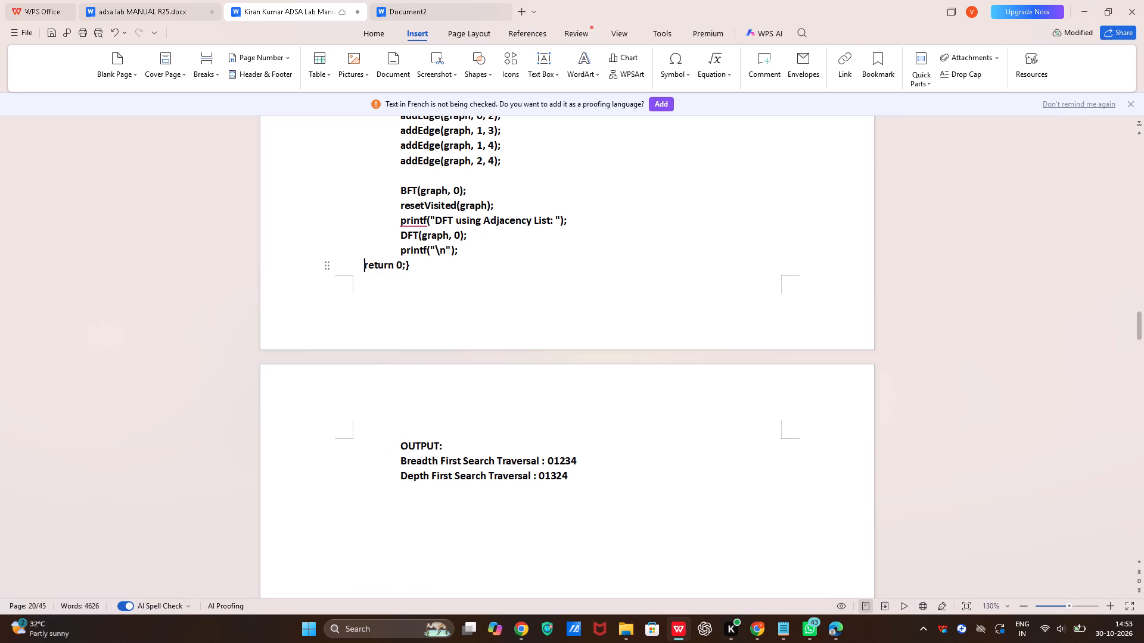
{"action": "key", "text": "space"}
{"action": "key", "text": "space"}
{"action": "key", "text": "space"}
{"action": "key", "text": "space"}
{"action": "key", "text": "space"}
{"action": "key", "text": "space"}
{"action": "key", "text": "space"}
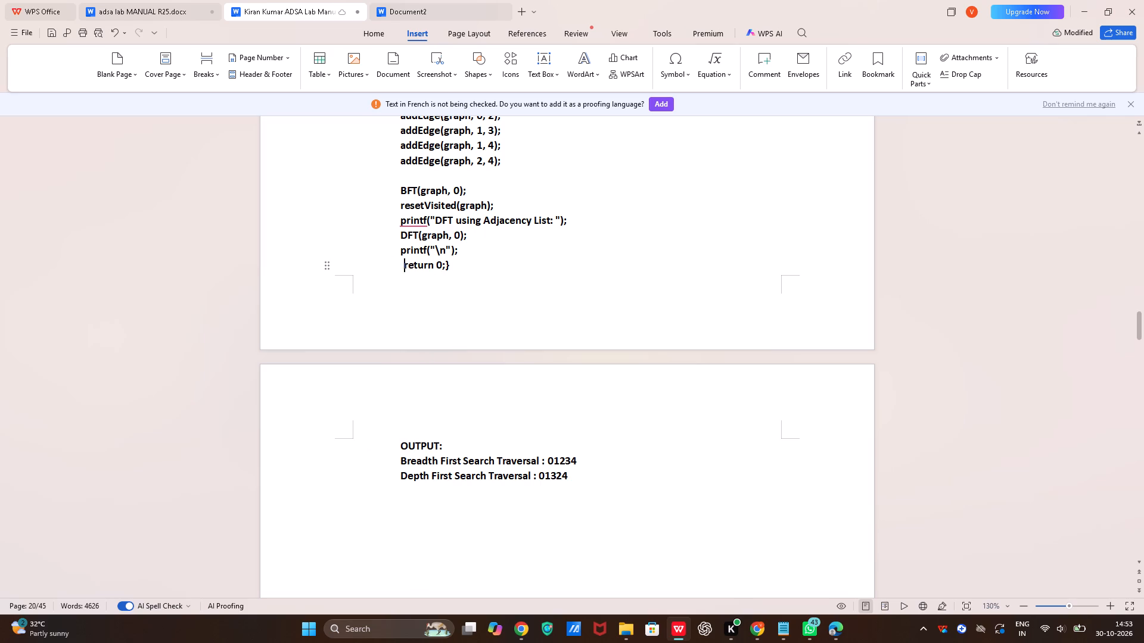
{"action": "key", "text": "BackSpace"}
{"action": "key", "text": "space"}
{"action": "key", "text": "space"}
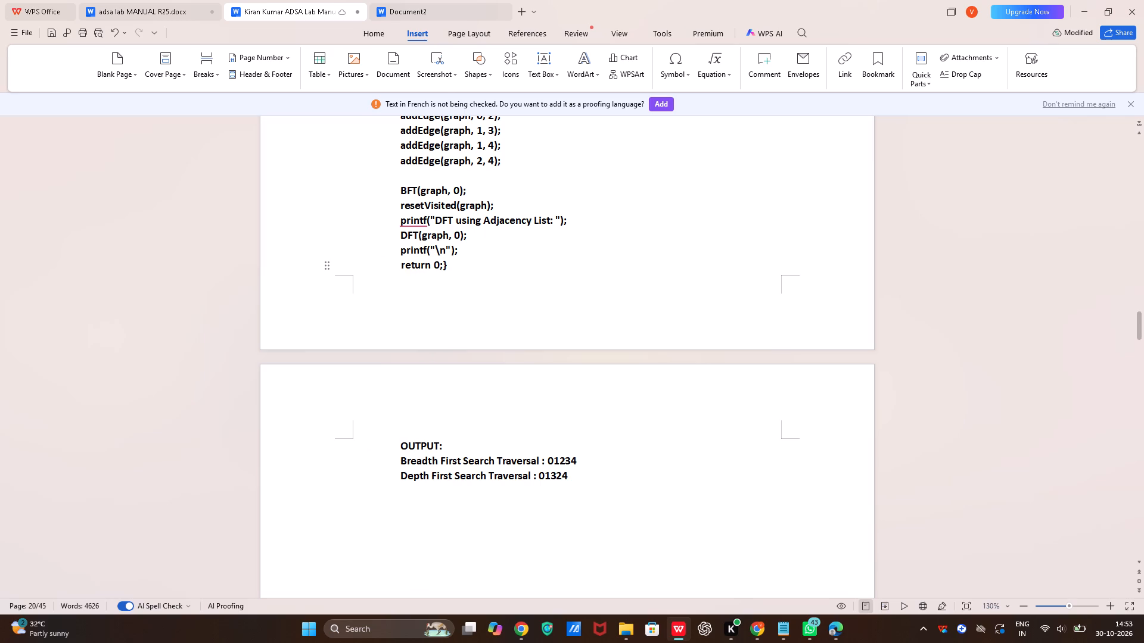
Number the output heading above the Breadth First Search Traversal line so it reads 'OUTPUT 4:'.
{"action": "left_click", "coordinate": [439, 445]}
{"action": "key", "text": "space"}
{"action": "type", "text": "4"}
Paste the copied heading above the bi-connected components program's first #include line and renumber it 'Program 5:', leaving no extra blank line.
{"action": "scroll", "coordinate": [488, 486], "scroll_direction": "down", "scroll_amount": 20}
{"action": "scroll", "coordinate": [488, 486], "scroll_direction": "down", "scroll_amount": 9}
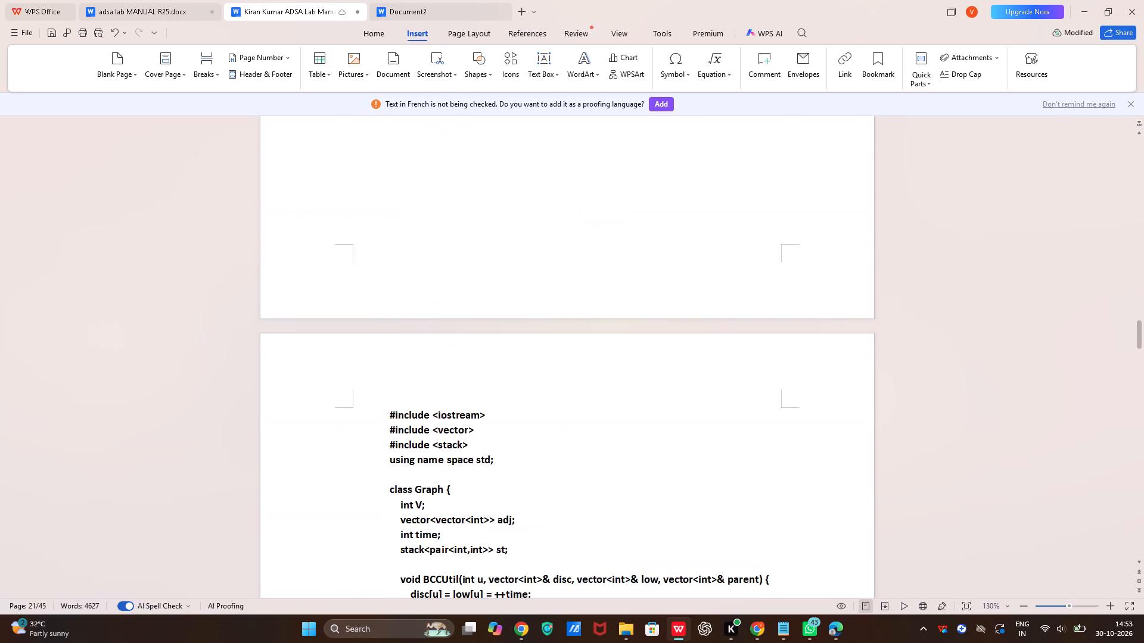
{"action": "scroll", "coordinate": [527, 442], "scroll_direction": "down", "scroll_amount": 3}
{"action": "scroll", "coordinate": [455, 357], "scroll_direction": "up", "scroll_amount": 6}
{"action": "left_click", "coordinate": [462, 307]}
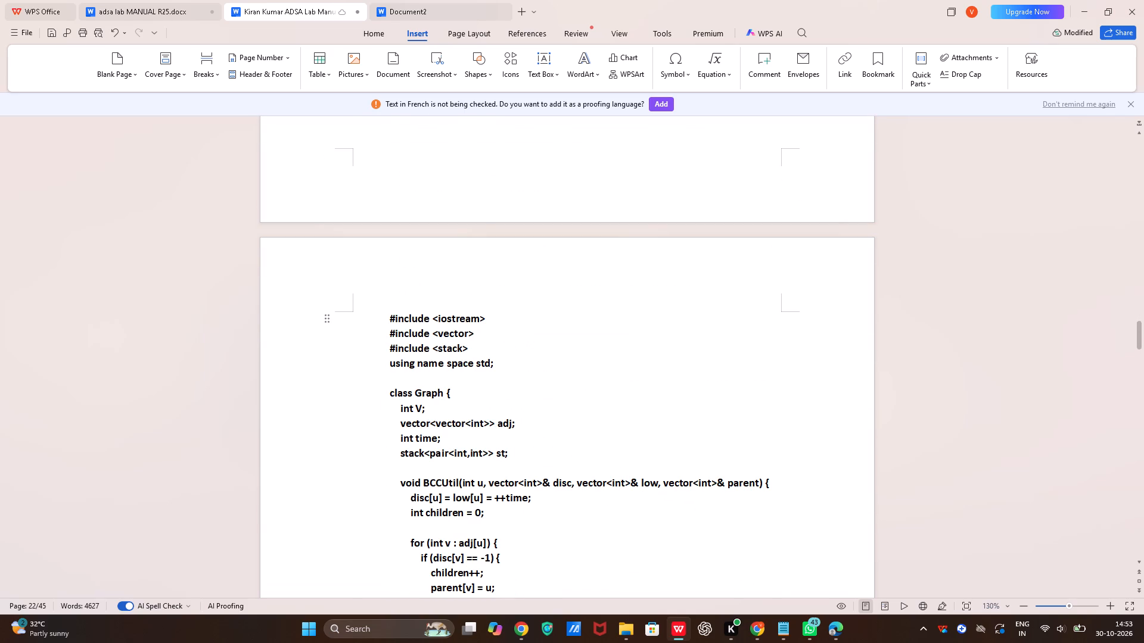
{"action": "left_click", "coordinate": [391, 318]}
{"action": "key", "text": "Return"}
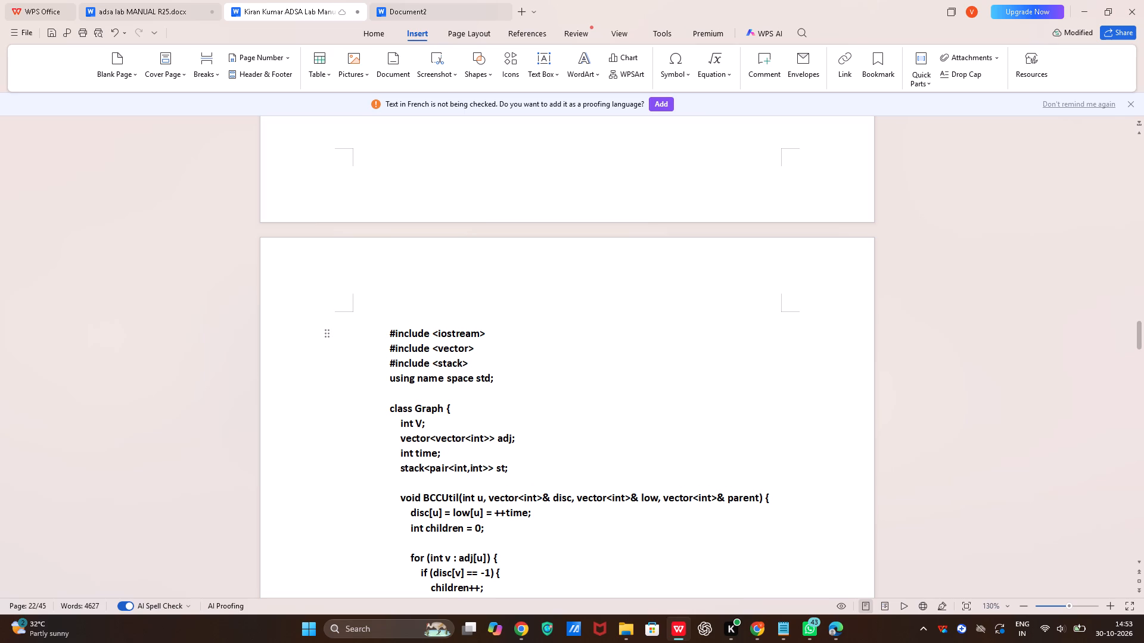
{"action": "left_click", "coordinate": [439, 320]}
{"action": "key", "text": "ctrl+v"}
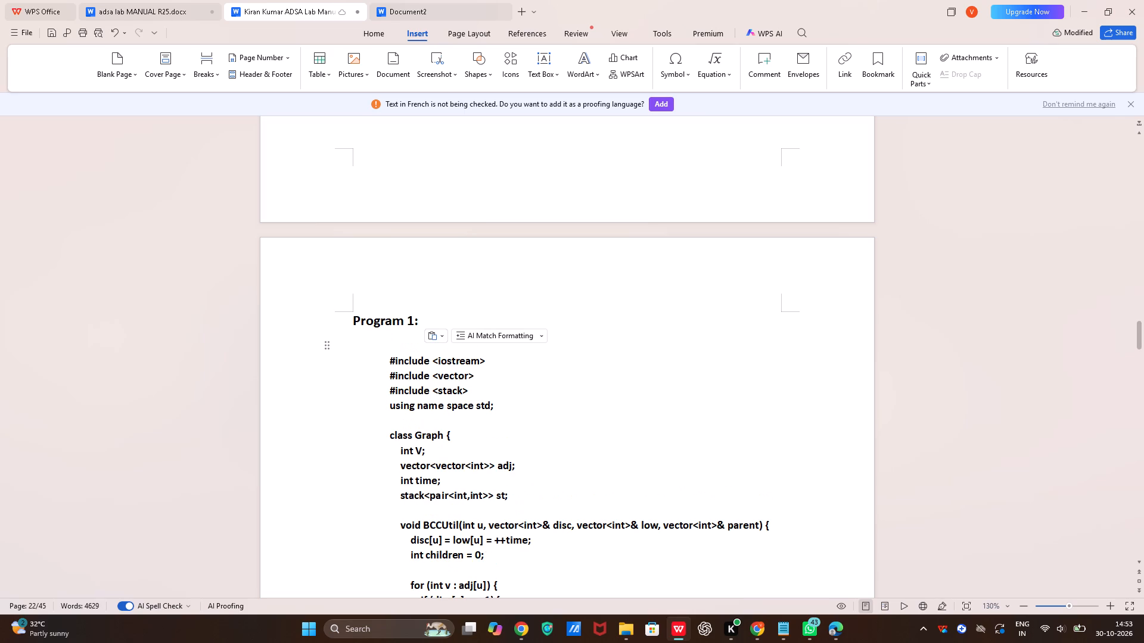
{"action": "left_click", "coordinate": [417, 320]}
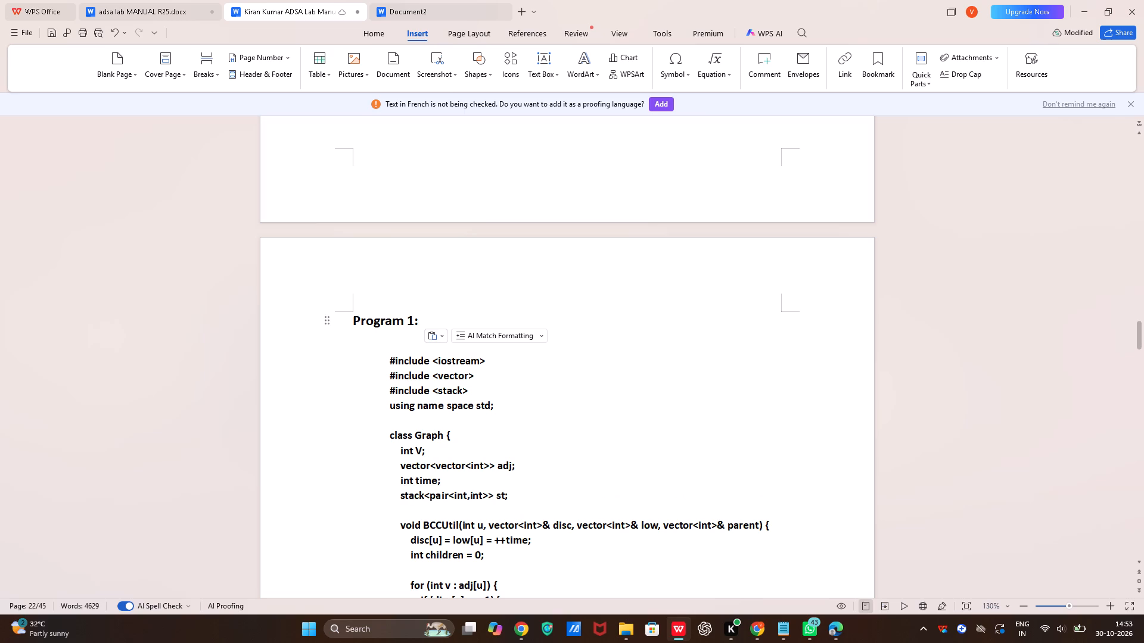
{"action": "left_click", "coordinate": [413, 331]}
{"action": "left_click", "coordinate": [410, 350]}
{"action": "key", "text": "BackSpace"}
{"action": "key", "text": "backslash"}
{"action": "key", "text": "BackSpace"}
{"action": "key", "text": "BackSpace"}
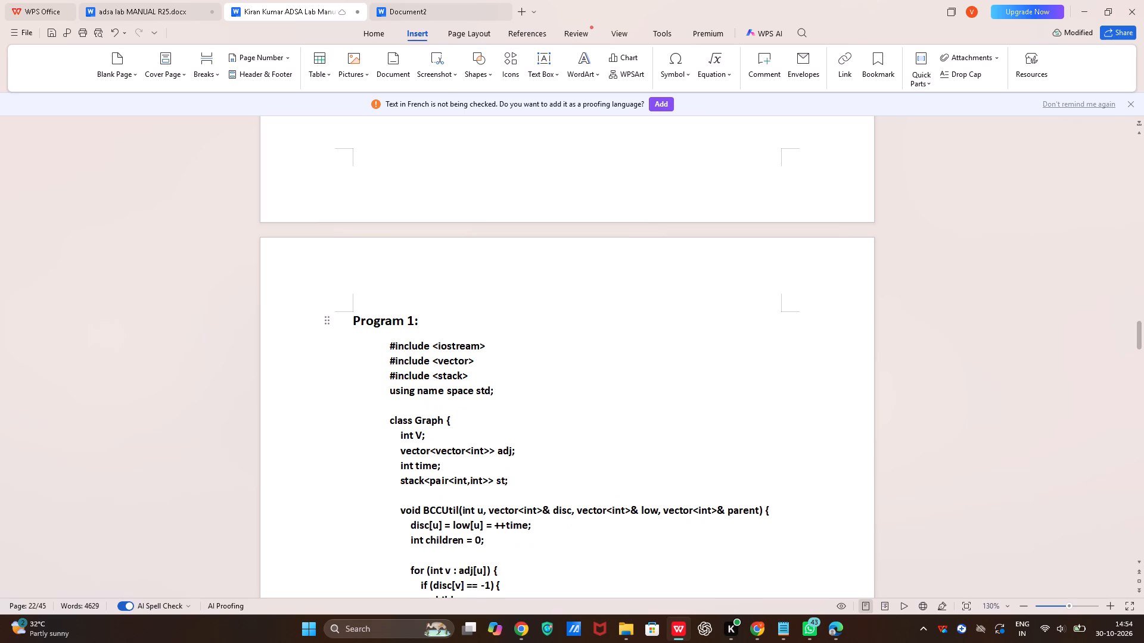
{"action": "key", "text": "BackSpace"}
{"action": "key", "text": "5"}
Replace the 'Output' heading above the Bi-connected Component results with 'OUTPUT 5:'.
{"action": "scroll", "coordinate": [410, 350], "scroll_direction": "up", "scroll_amount": 19}
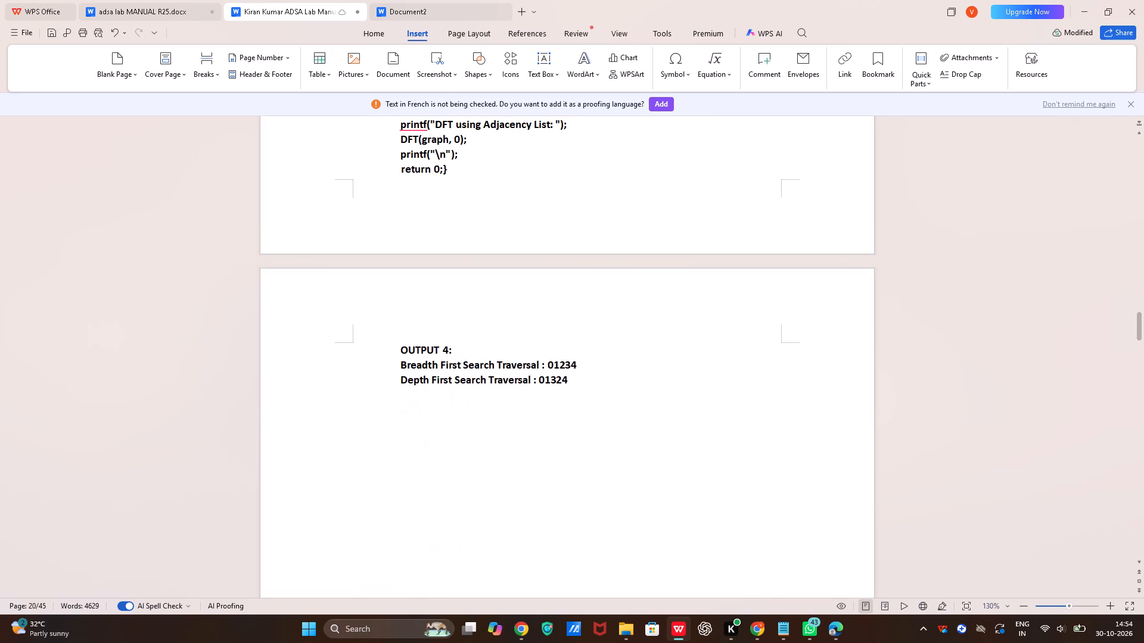
{"action": "scroll", "coordinate": [410, 350], "scroll_direction": "down", "scroll_amount": 20}
{"action": "scroll", "coordinate": [410, 350], "scroll_direction": "down", "scroll_amount": 4}
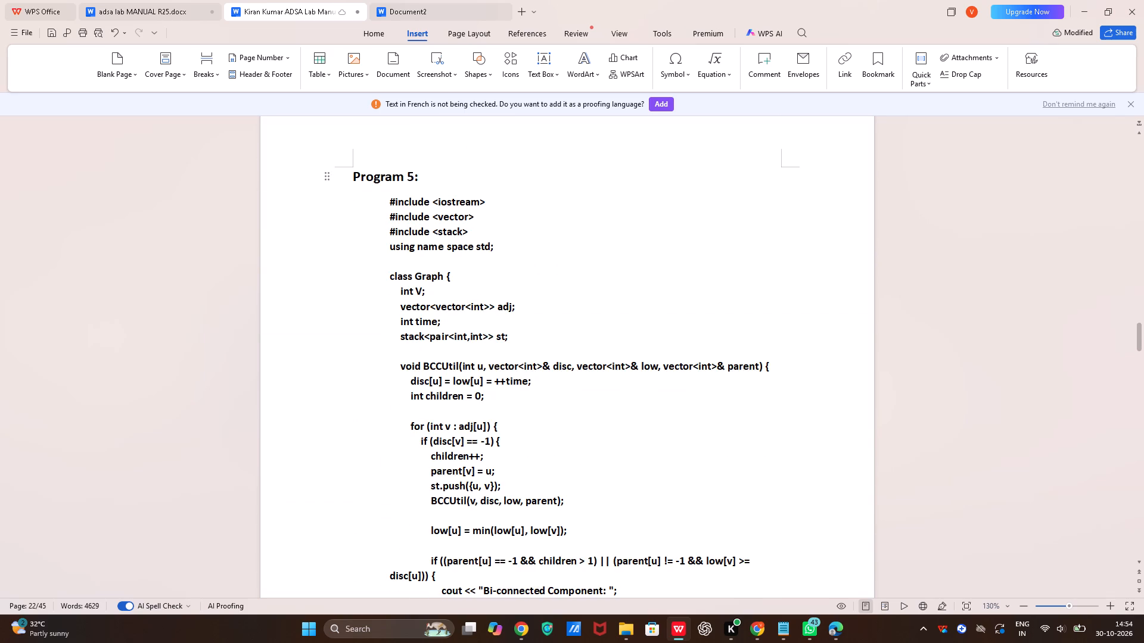
{"action": "scroll", "coordinate": [410, 350], "scroll_direction": "down", "scroll_amount": 20}
{"action": "scroll", "coordinate": [410, 350], "scroll_direction": "down", "scroll_amount": 17}
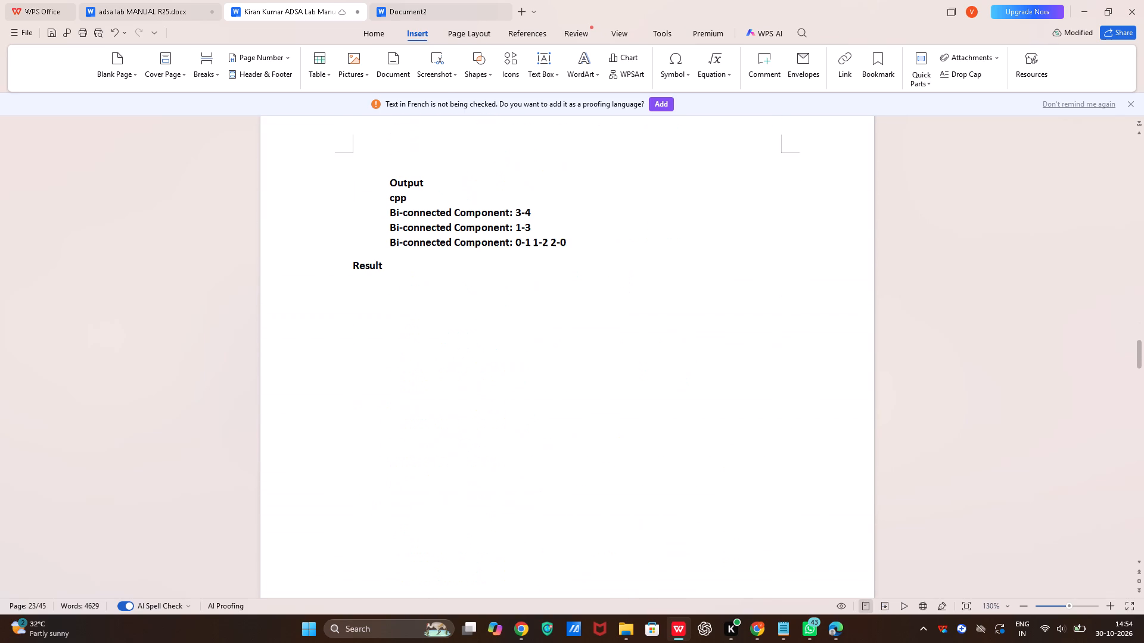
{"action": "left_click", "coordinate": [434, 177]}
{"action": "key", "text": "BackSpace"}
{"action": "key", "text": "BackSpace"}
{"action": "key", "text": "BackSpace"}
{"action": "key", "text": "BackSpace"}
{"action": "key", "text": "BackSpace"}
{"action": "type", "text": "UTPUT"}
{"action": "key", "text": "space"}
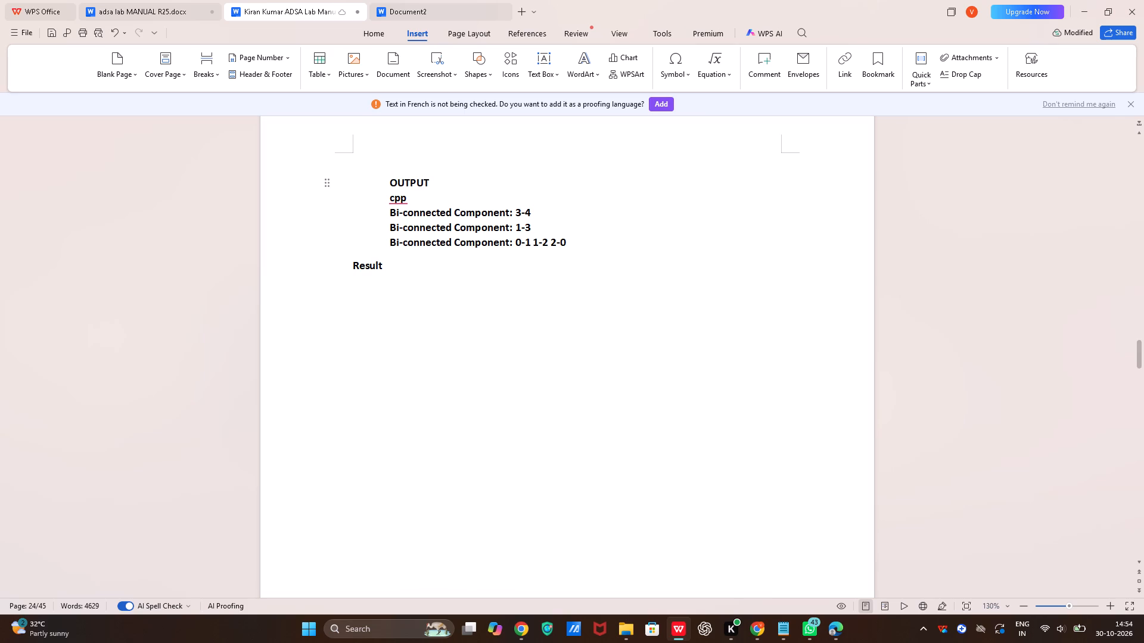
{"action": "type", "text": "5:"}
Delete the word 'Result' below the Bi-connected Component results.
{"action": "left_click_drag", "start_coordinate": [408, 263], "coordinate": [337, 261]}
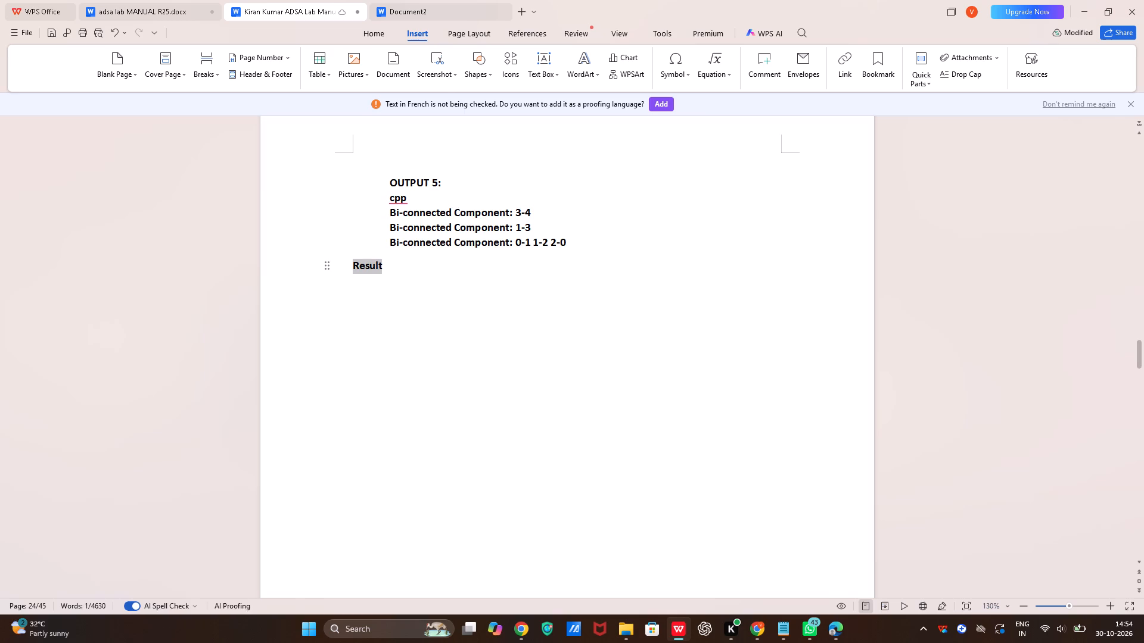
{"action": "left_click_drag", "start_coordinate": [337, 261], "coordinate": [336, 261]}
{"action": "key", "text": "BackSpace"}
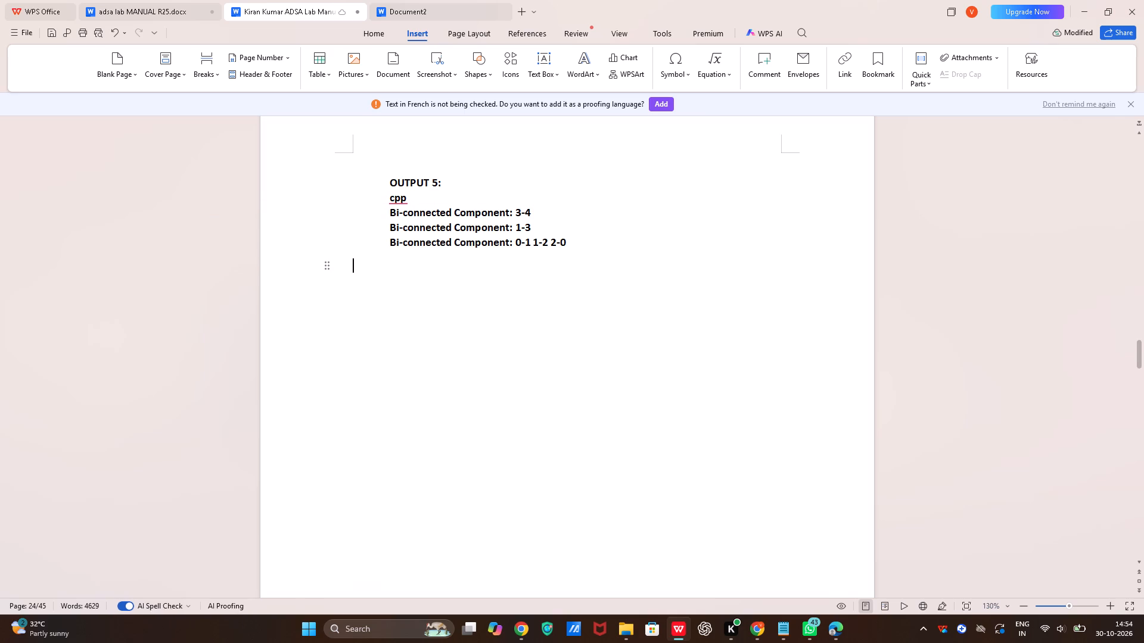
Paste the copied heading above the quick and merge sort program, remove the surplus blank line and renumber the heading 'Program 6:'.
{"action": "scroll", "coordinate": [412, 257], "scroll_direction": "down", "scroll_amount": 18}
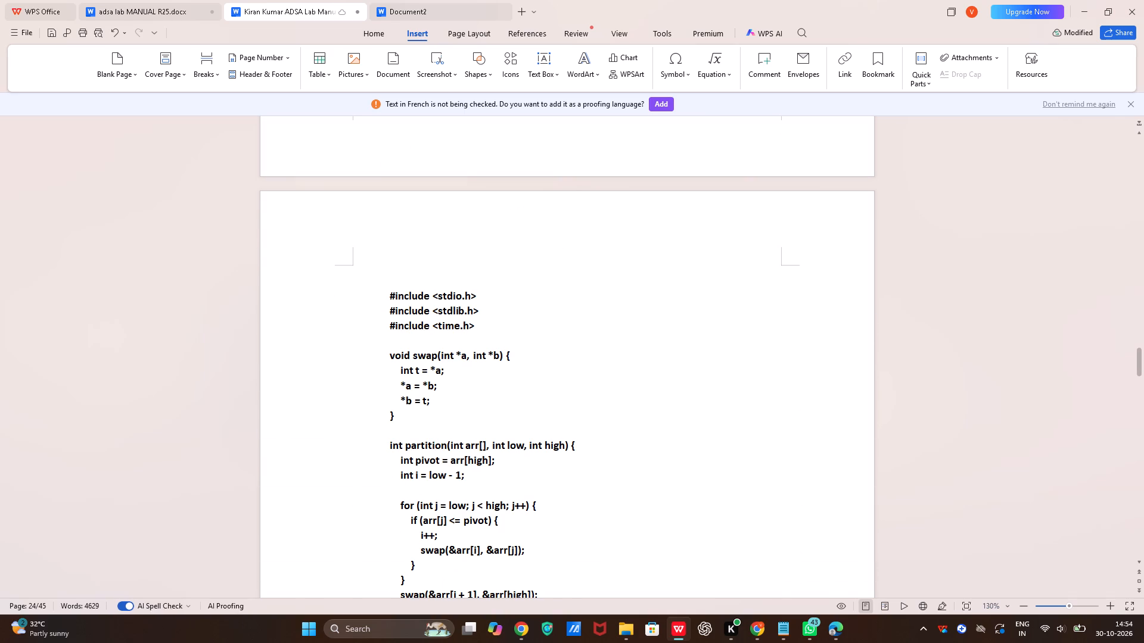
{"action": "left_click", "coordinate": [431, 276]}
{"action": "key", "text": "ctrl+v"}
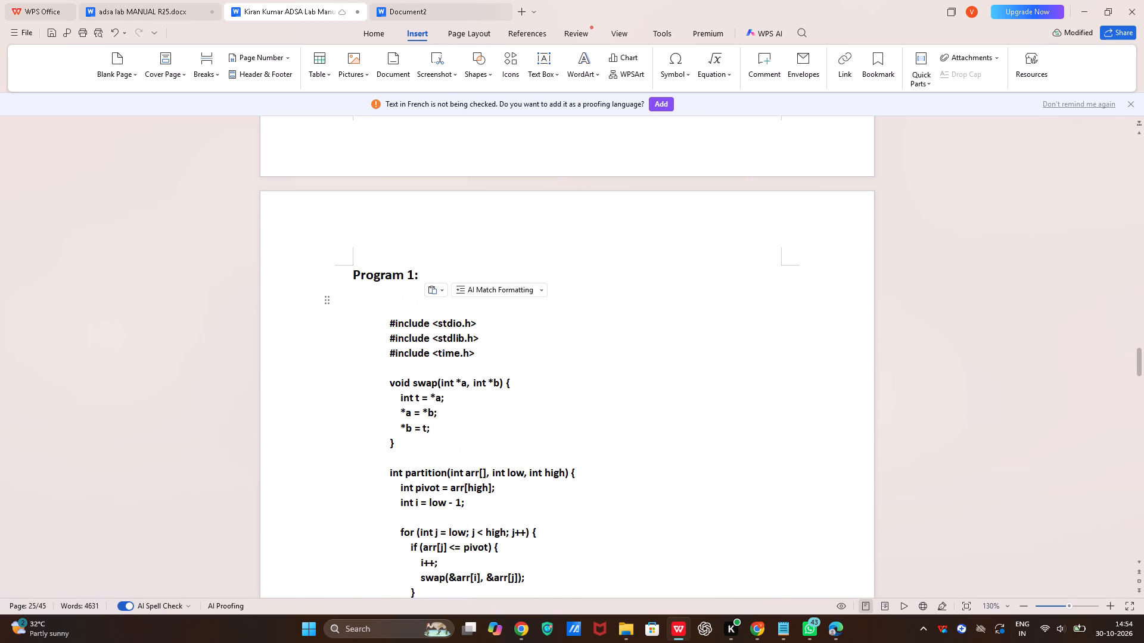
{"action": "key", "text": "BackSpace"}
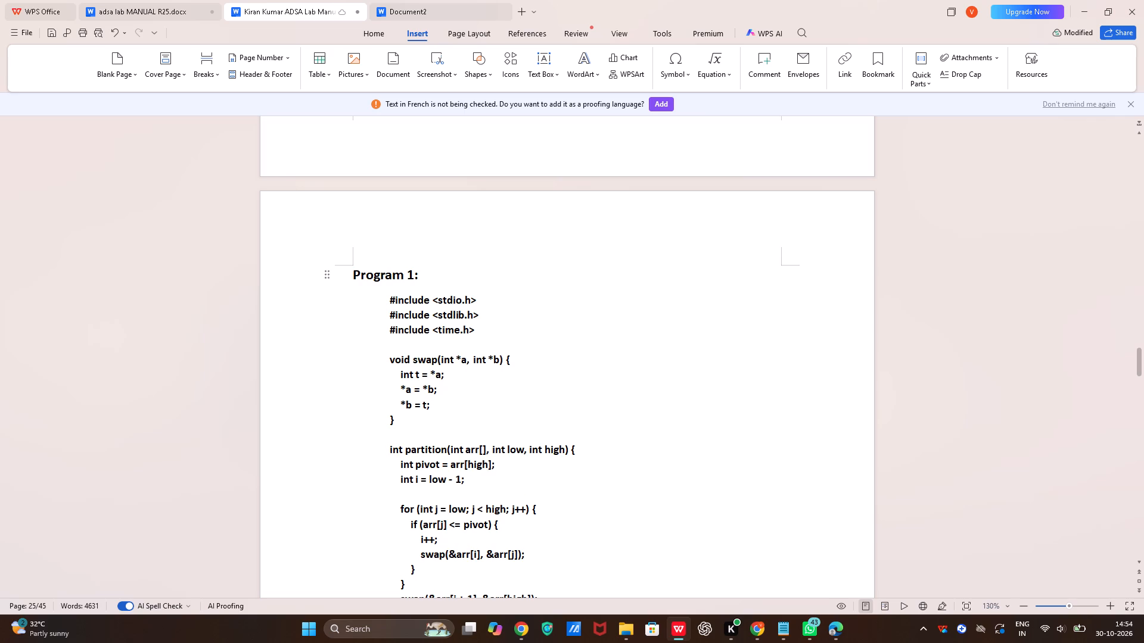
{"action": "left_click", "coordinate": [413, 280]}
{"action": "key", "text": "BackSpace"}
{"action": "key", "text": "6"}
Replace the 'Output' heading above the quick and merge sort timing results with 'OUTPUT 6:'.
{"action": "scroll", "coordinate": [468, 321], "scroll_direction": "down", "scroll_amount": 2}
{"action": "scroll", "coordinate": [484, 330], "scroll_direction": "down", "scroll_amount": 20}
{"action": "scroll", "coordinate": [484, 330], "scroll_direction": "down", "scroll_amount": 20}
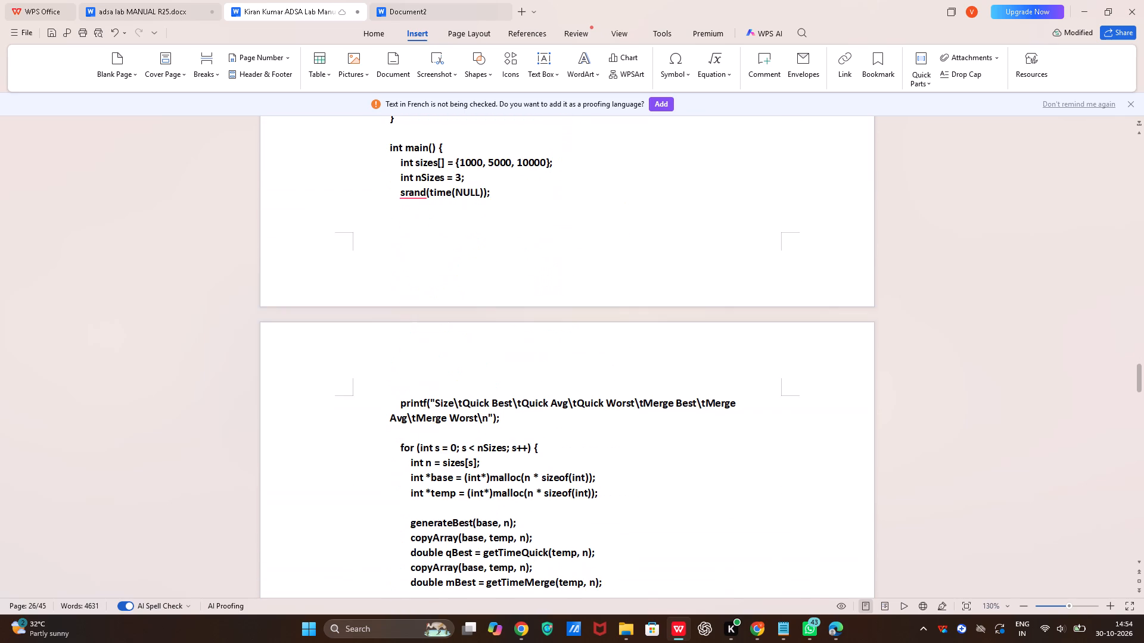
{"action": "scroll", "coordinate": [530, 378], "scroll_direction": "down", "scroll_amount": 19}
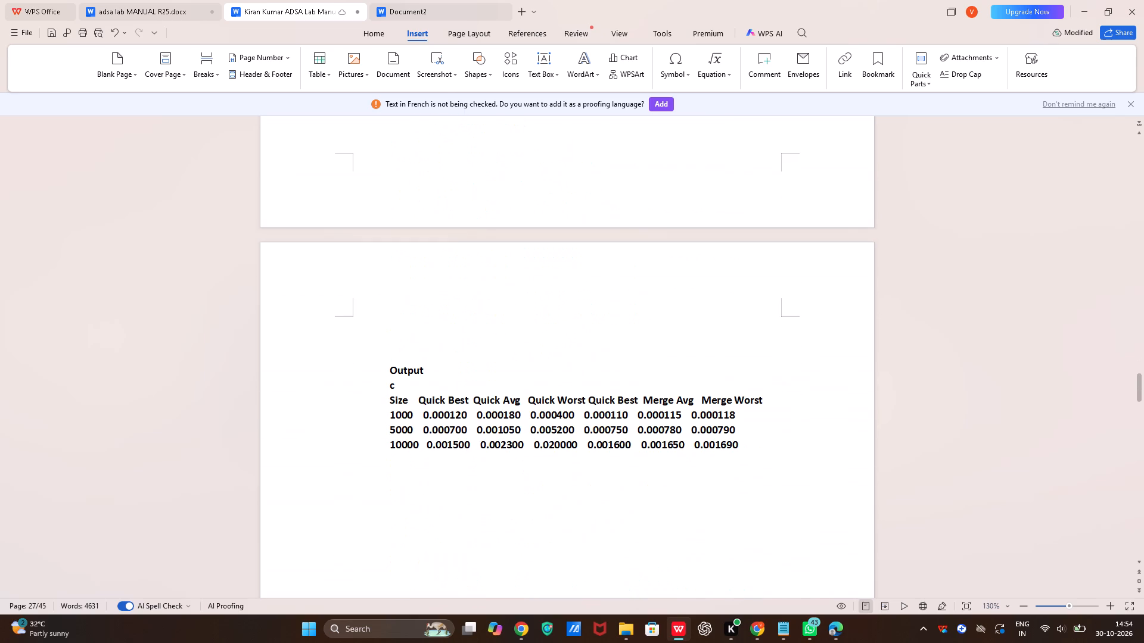
{"action": "left_click", "coordinate": [434, 378]}
{"action": "left_click", "coordinate": [444, 374]}
{"action": "key", "text": "BackSpace"}
{"action": "key", "text": "BackSpace"}
{"action": "key", "text": "BackSpace"}
{"action": "key", "text": "BackSpace"}
{"action": "key", "text": "BackSpace"}
{"action": "type", "text": "UPT"}
{"action": "key", "text": "BackSpace"}
{"action": "key", "text": "BackSpace"}
{"action": "key", "text": "BackSpace"}
{"action": "key", "text": "t"}
{"action": "key", "text": "BackSpace"}
{"action": "type", "text": "00"}
{"action": "key", "text": "BackSpace"}
{"action": "key", "text": "BackSpace"}
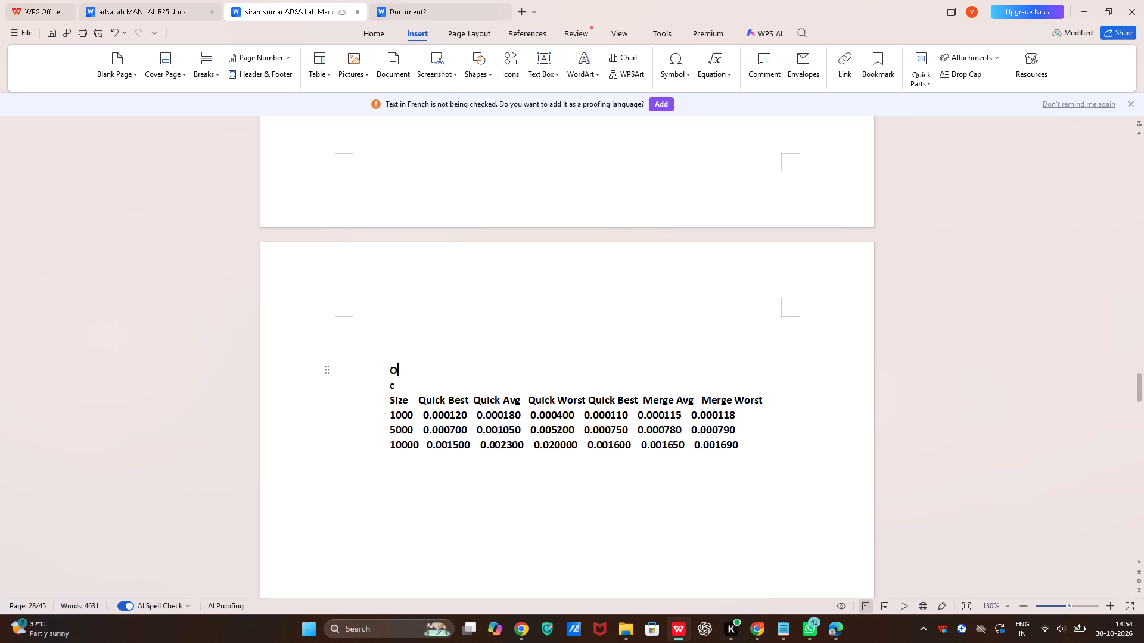
{"action": "type", "text": "UTPUT"}
{"action": "key", "text": "space"}
{"action": "key", "text": "7"}
{"action": "key", "text": "BackSpace"}
{"action": "key", "text": "6"}
{"action": "key", "text": "shift+colon"}
Paste the copied heading above the Dijkstra program, remove the surplus blank line and renumber the heading 'Program 7:'.
{"action": "scroll", "coordinate": [494, 412], "scroll_direction": "down", "scroll_amount": 12}
{"action": "scroll", "coordinate": [520, 467], "scroll_direction": "down", "scroll_amount": 7}
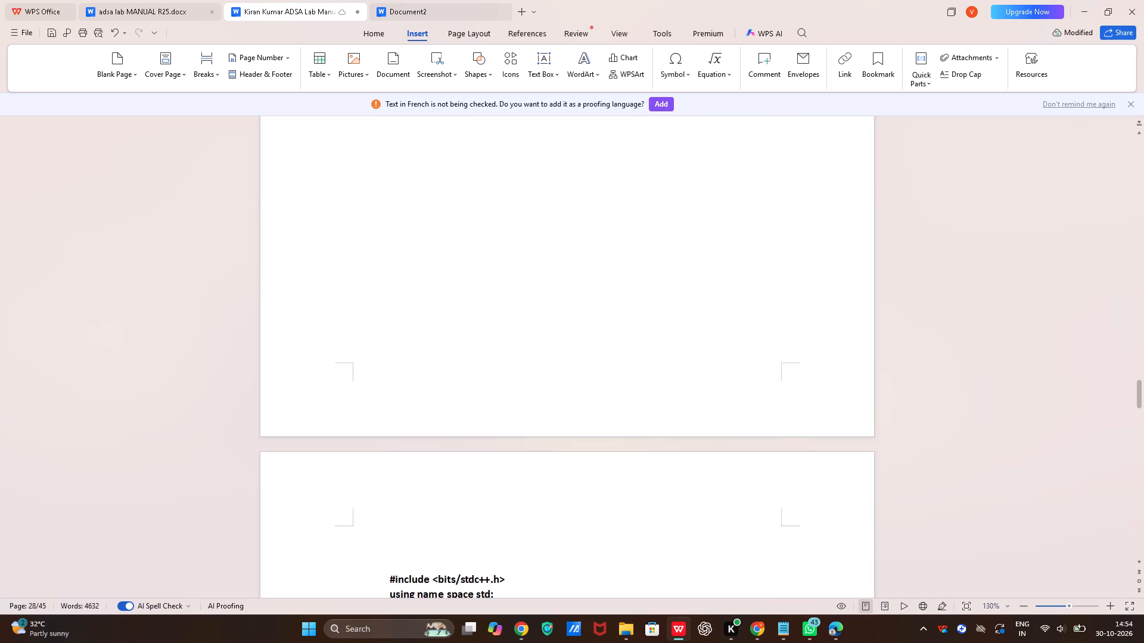
{"action": "left_click", "coordinate": [488, 325]}
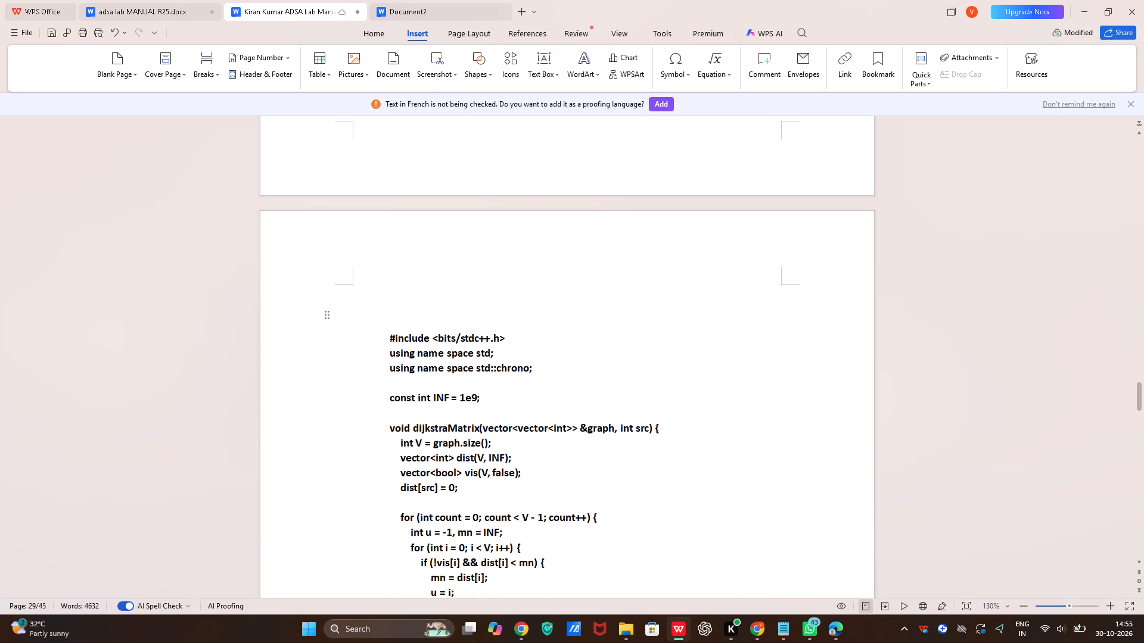
{"action": "key", "text": "ctrl+v"}
{"action": "key", "text": "BackSpace"}
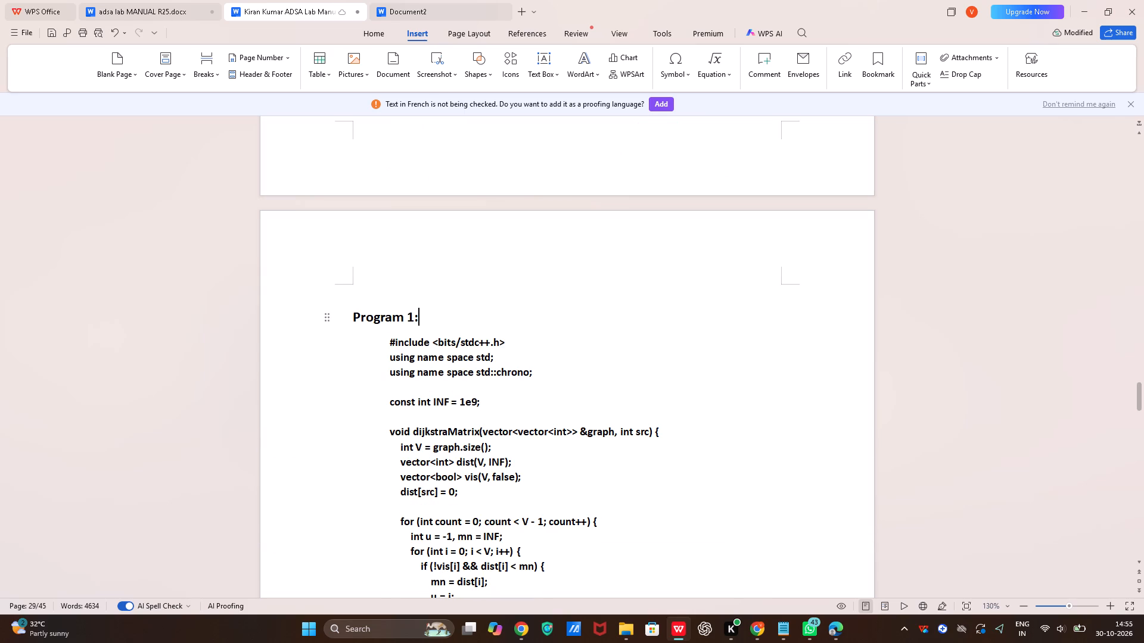
{"action": "key", "text": "BackSpace"}
{"action": "key", "text": "7"}
Replace the 'Output' heading above the adjacency matrix and adjacency list distances with 'OUTPUT 7:'.
{"action": "scroll", "coordinate": [452, 341], "scroll_direction": "down", "scroll_amount": 20}
{"action": "scroll", "coordinate": [452, 341], "scroll_direction": "down", "scroll_amount": 4}
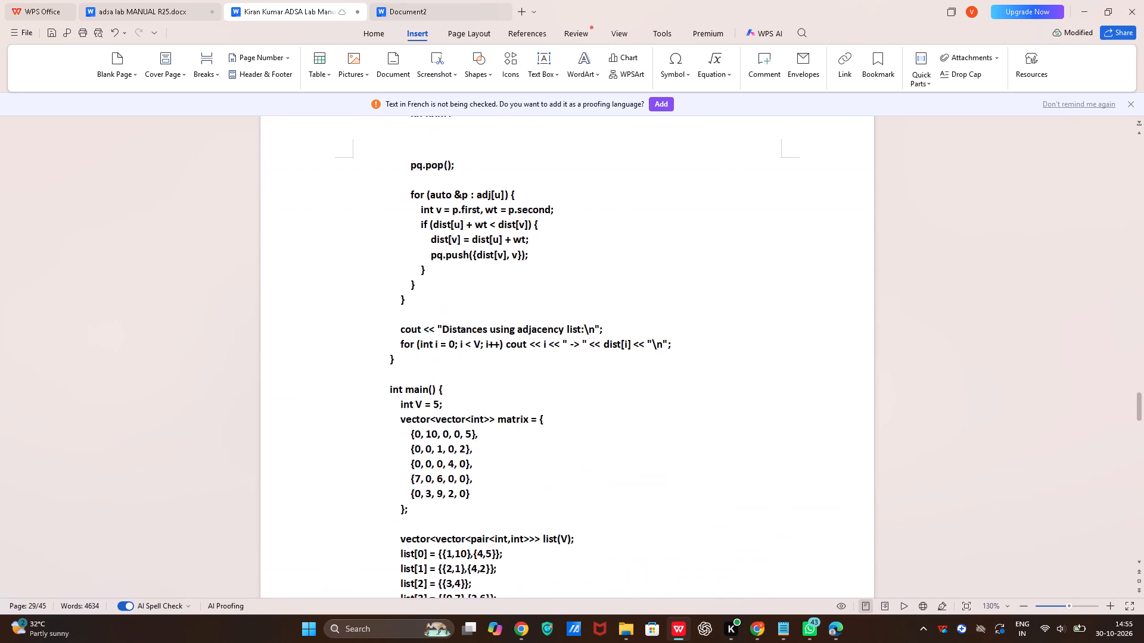
{"action": "scroll", "coordinate": [452, 352], "scroll_direction": "down", "scroll_amount": 14}
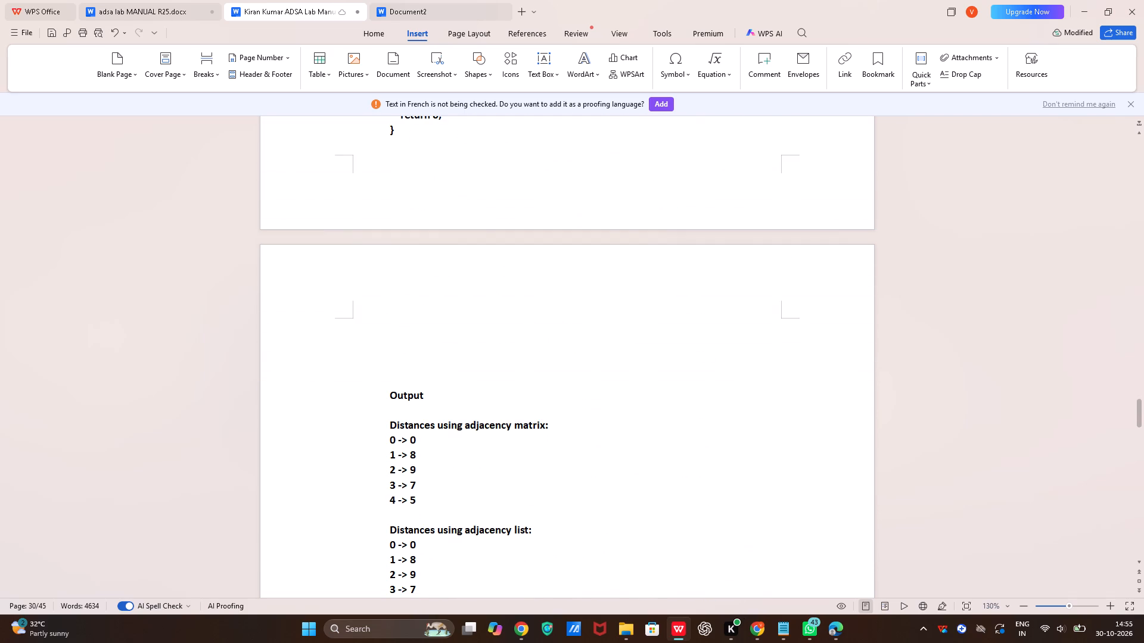
{"action": "left_click", "coordinate": [431, 398]}
{"action": "key", "text": "BackSpace"}
{"action": "key", "text": "BackSpace"}
{"action": "key", "text": "BackSpace"}
{"action": "key", "text": "BackSpace"}
{"action": "key", "text": "BackSpace"}
{"action": "type", "text": "UTPUT"}
{"action": "key", "text": "space"}
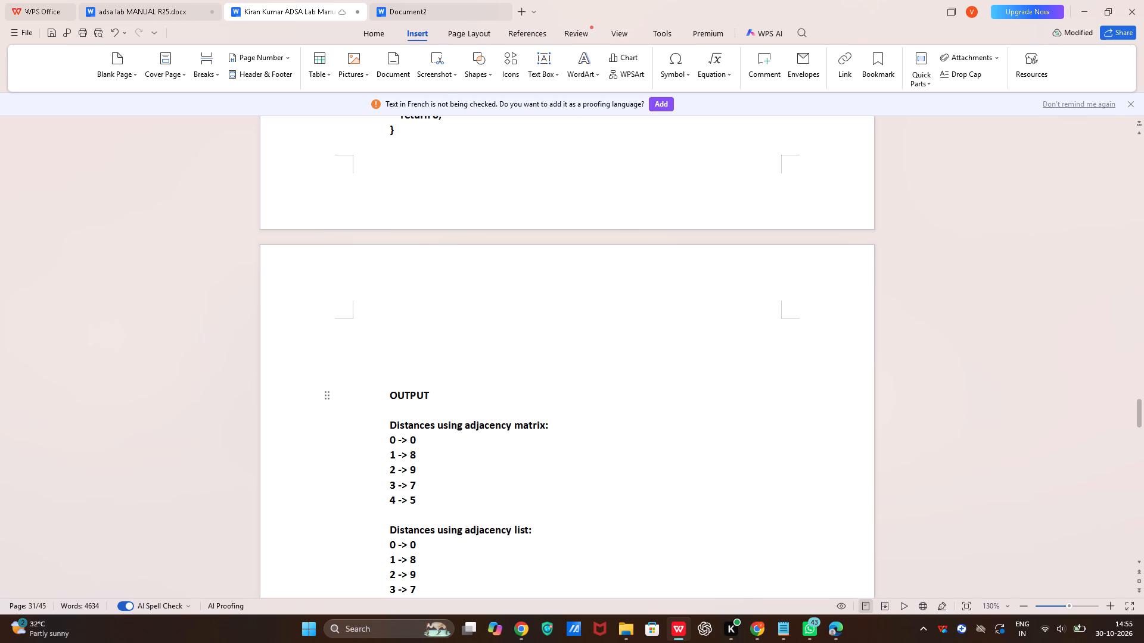
{"action": "key", "text": "7"}
{"action": "key", "text": "shift+colon"}
Paste the copied heading above the job sequencing program, remove the surplus blank lines and renumber the heading 'Program 8:'.
{"action": "scroll", "coordinate": [475, 486], "scroll_direction": "down", "scroll_amount": 13}
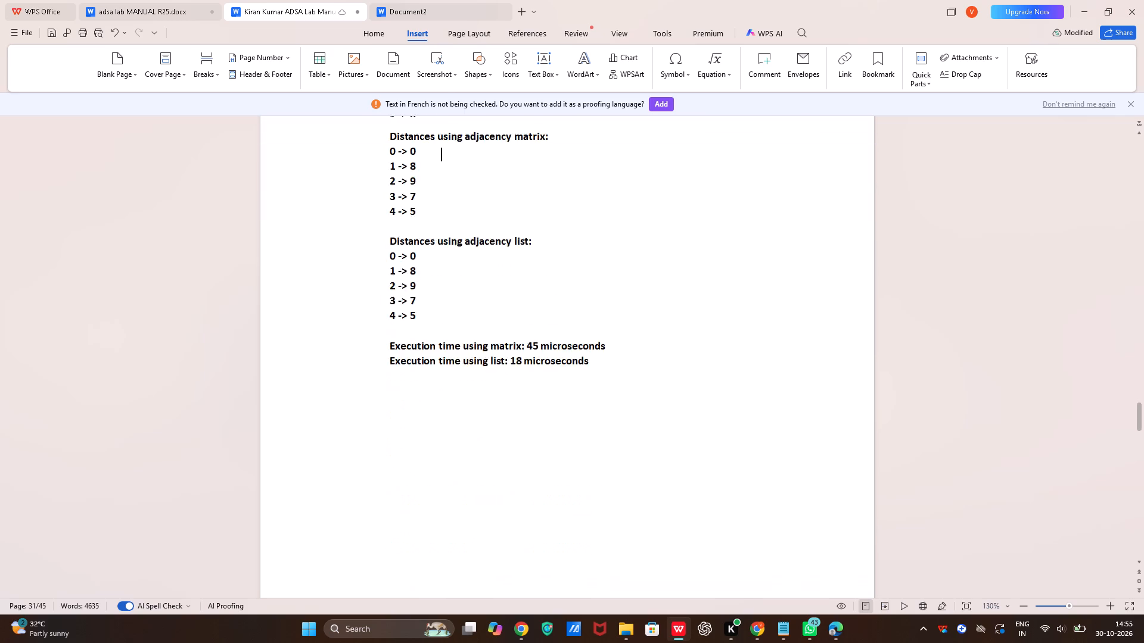
{"action": "scroll", "coordinate": [490, 480], "scroll_direction": "down", "scroll_amount": 3}
{"action": "scroll", "coordinate": [567, 337], "scroll_direction": "down", "scroll_amount": 11}
{"action": "scroll", "coordinate": [474, 318], "scroll_direction": "down", "scroll_amount": 1}
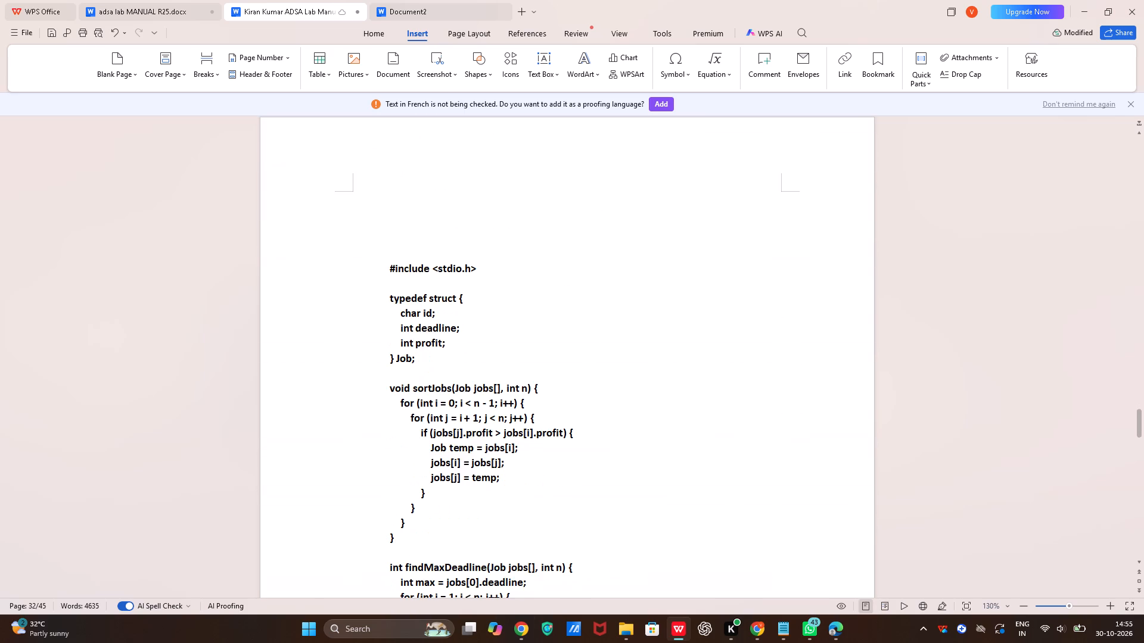
{"action": "scroll", "coordinate": [448, 279], "scroll_direction": "up", "scroll_amount": 18}
{"action": "scroll", "coordinate": [448, 279], "scroll_direction": "down", "scroll_amount": 6}
{"action": "scroll", "coordinate": [448, 279], "scroll_direction": "up", "scroll_amount": 20}
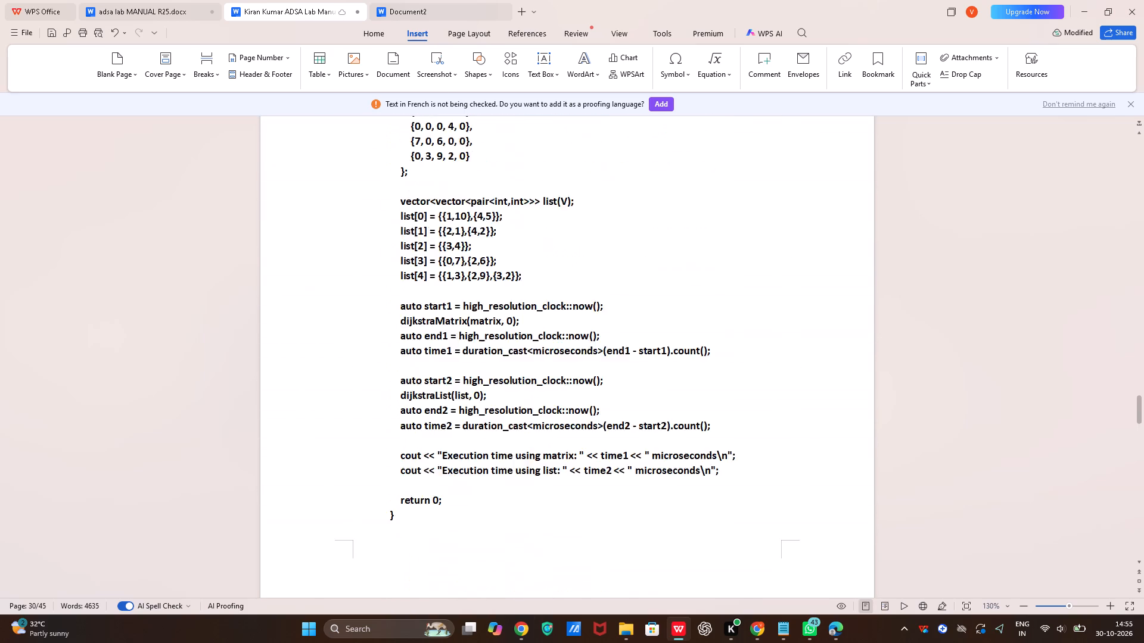
{"action": "scroll", "coordinate": [448, 279], "scroll_direction": "up", "scroll_amount": 13}
{"action": "scroll", "coordinate": [702, 218], "scroll_direction": "up", "scroll_amount": 20}
{"action": "scroll", "coordinate": [702, 218], "scroll_direction": "up", "scroll_amount": 2}
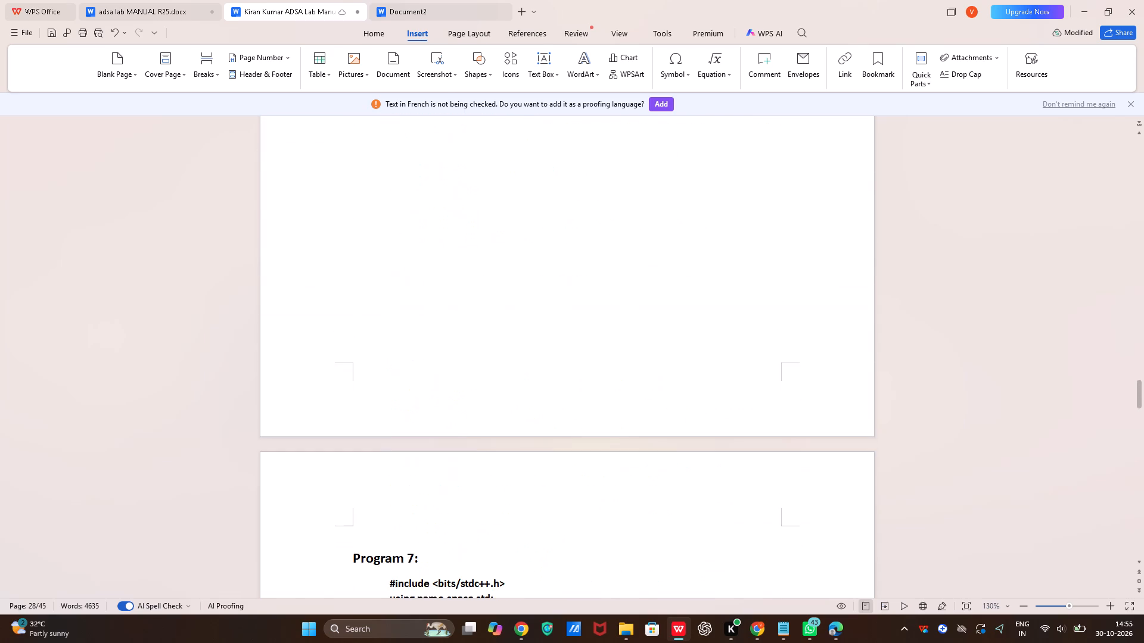
{"action": "scroll", "coordinate": [669, 208], "scroll_direction": "down", "scroll_amount": 20}
{"action": "scroll", "coordinate": [669, 208], "scroll_direction": "down", "scroll_amount": 15}
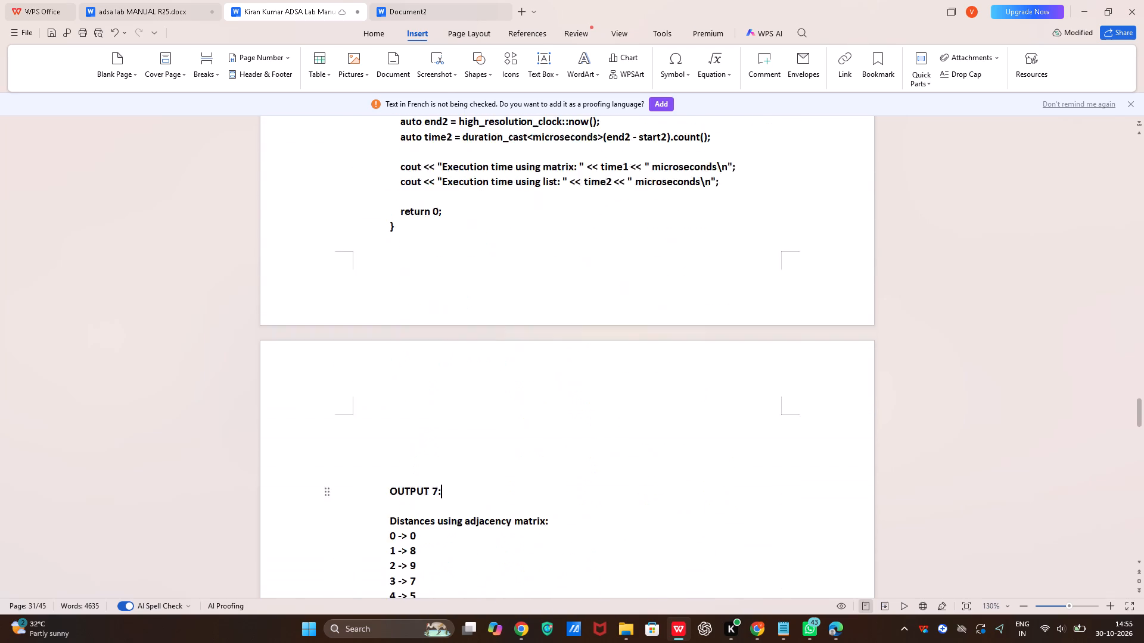
{"action": "scroll", "coordinate": [664, 204], "scroll_direction": "down", "scroll_amount": 20}
{"action": "scroll", "coordinate": [664, 204], "scroll_direction": "down", "scroll_amount": 11}
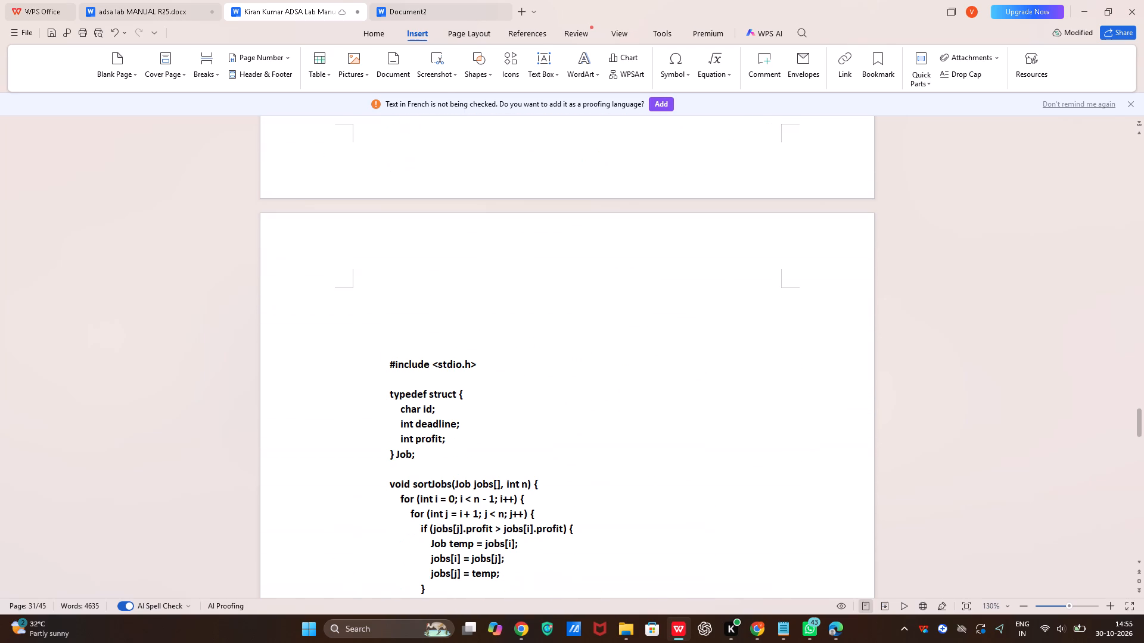
{"action": "left_click", "coordinate": [480, 314]}
{"action": "key", "text": "ctrl+b"}
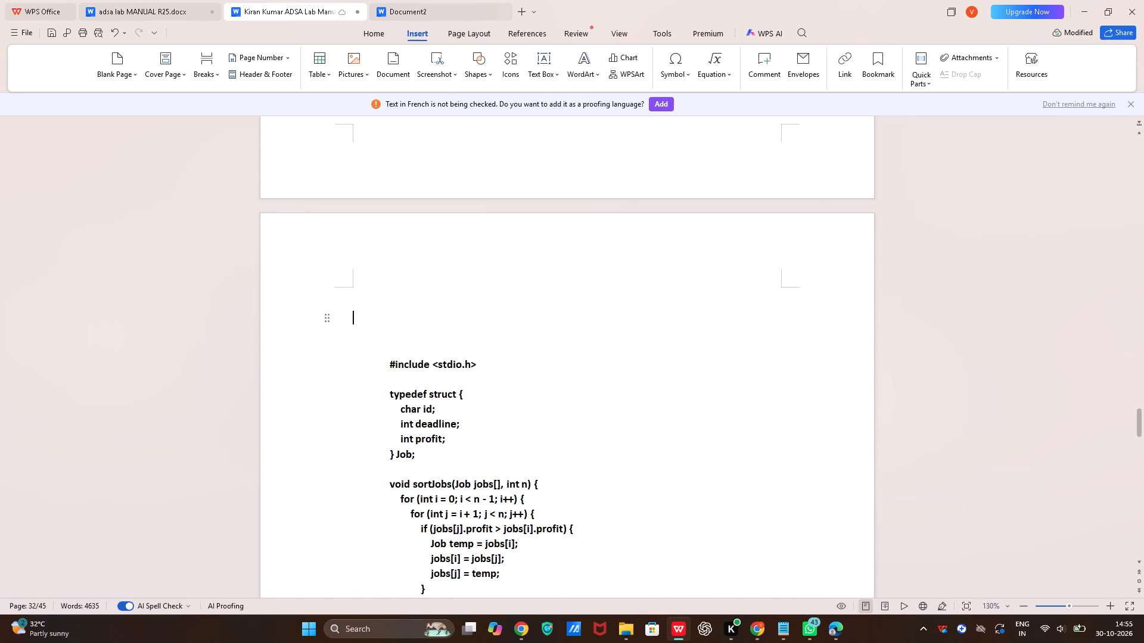
{"action": "key", "text": "ctrl+v"}
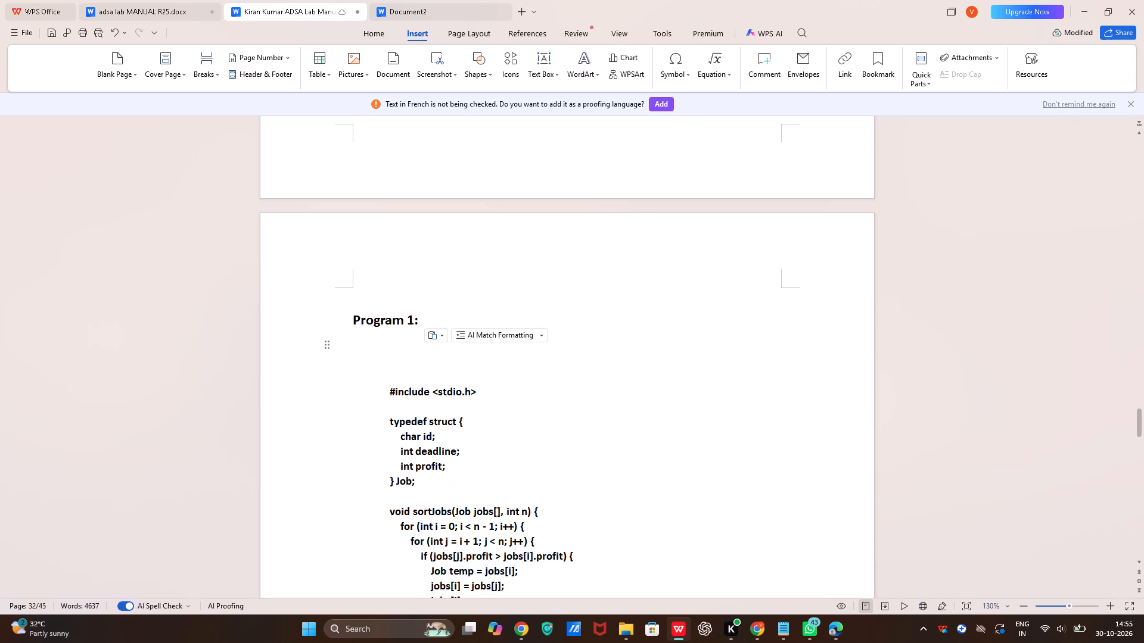
{"action": "key", "text": "BackSpace"}
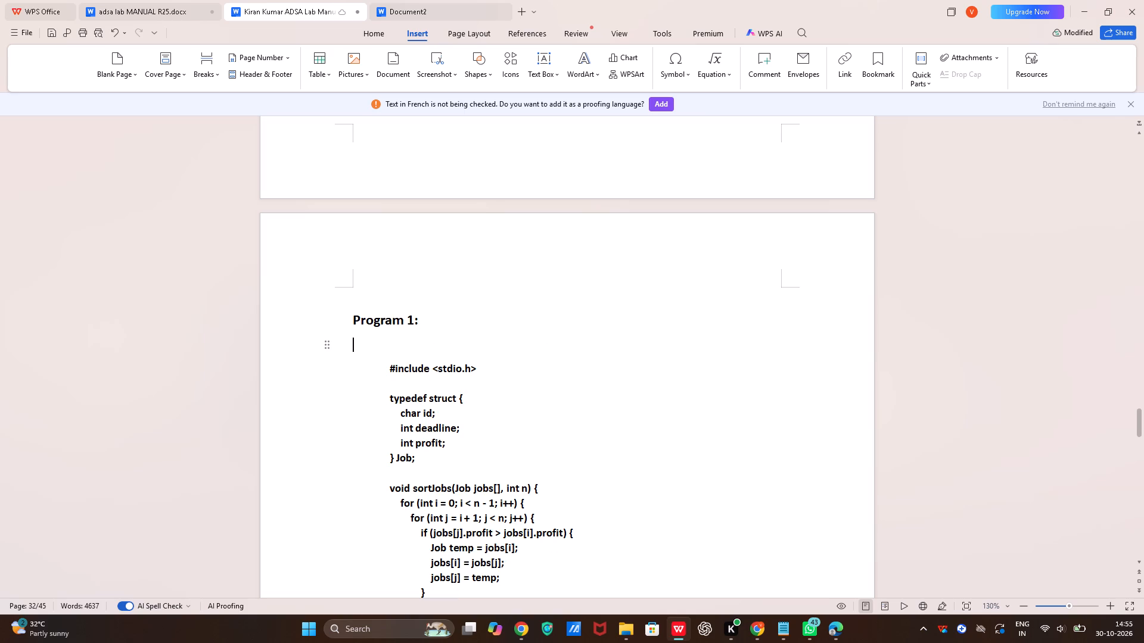
{"action": "key", "text": "BackSpace"}
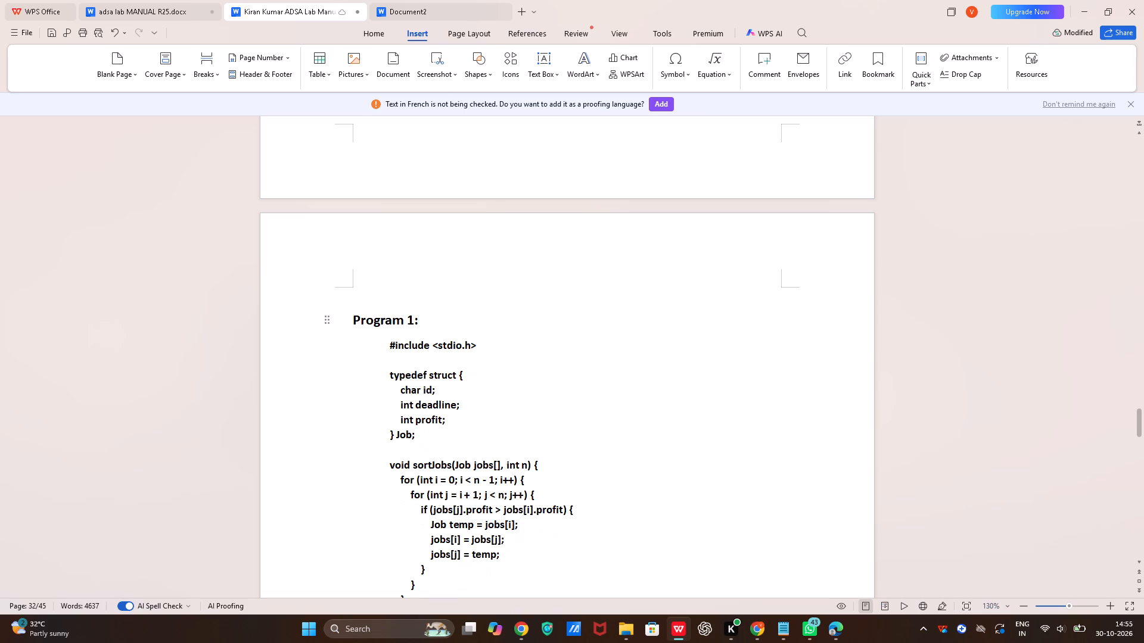
{"action": "key", "text": "BackSpace"}
{"action": "key", "text": "8"}
Replace the 'Output :' heading above the job sequence and total profit results with 'OUTPUT 8 :', indented by five spaces.
{"action": "scroll", "coordinate": [459, 307], "scroll_direction": "down", "scroll_amount": 3}
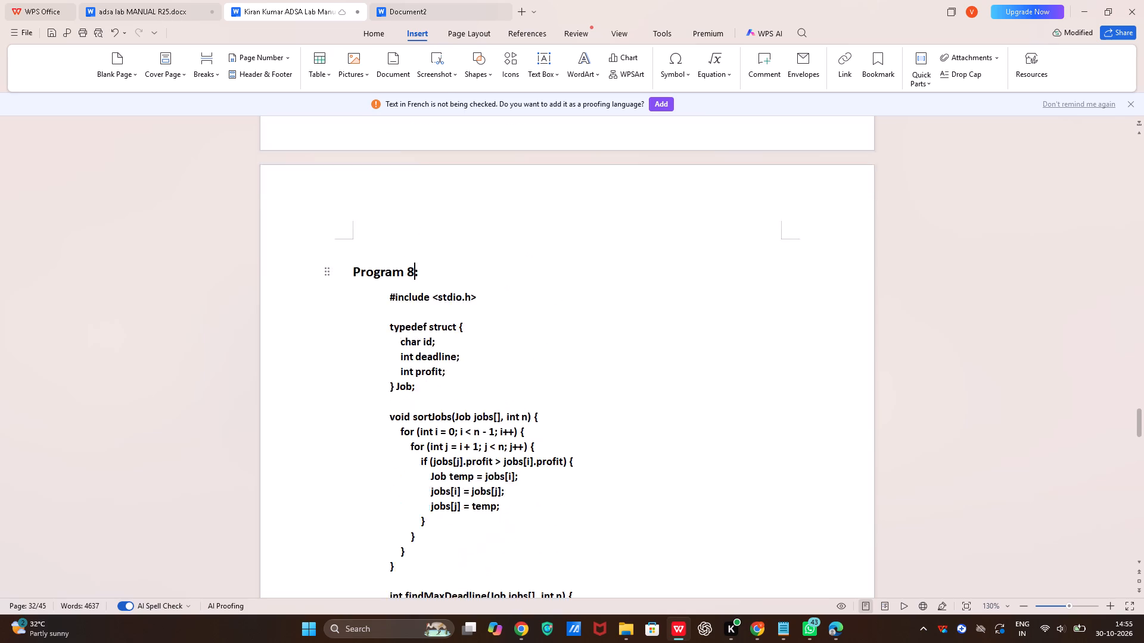
{"action": "scroll", "coordinate": [459, 325], "scroll_direction": "down", "scroll_amount": 20}
{"action": "scroll", "coordinate": [459, 325], "scroll_direction": "down", "scroll_amount": 14}
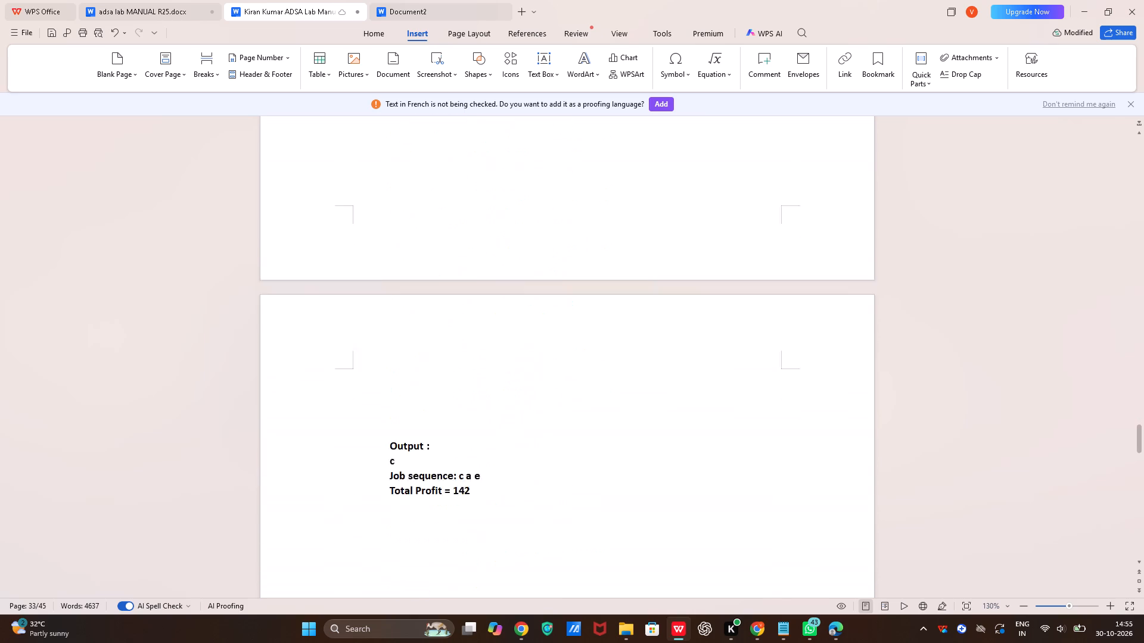
{"action": "scroll", "coordinate": [455, 327], "scroll_direction": "down", "scroll_amount": 1}
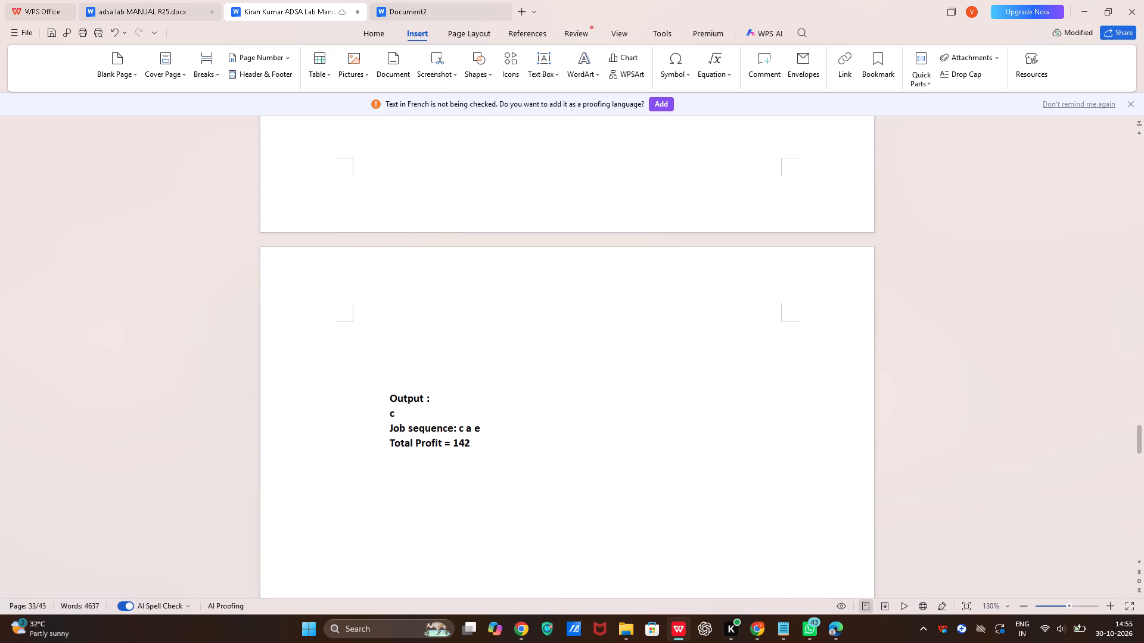
{"action": "left_click", "coordinate": [424, 398]}
{"action": "key", "text": "BackSpace"}
{"action": "key", "text": "BackSpace"}
{"action": "key", "text": "BackSpace"}
{"action": "key", "text": "BackSpace"}
{"action": "key", "text": "BackSpace"}
{"action": "key", "text": "BackSpace"}
{"action": "key", "text": "BackSpace"}
{"action": "key", "text": "space"}
{"action": "key", "text": "space"}
{"action": "key", "text": "space"}
{"action": "key", "text": "space"}
{"action": "key", "text": "space"}
{"action": "type", "text": "OUTPUT"}
{"action": "key", "text": "space"}
{"action": "type", "text": "8"}
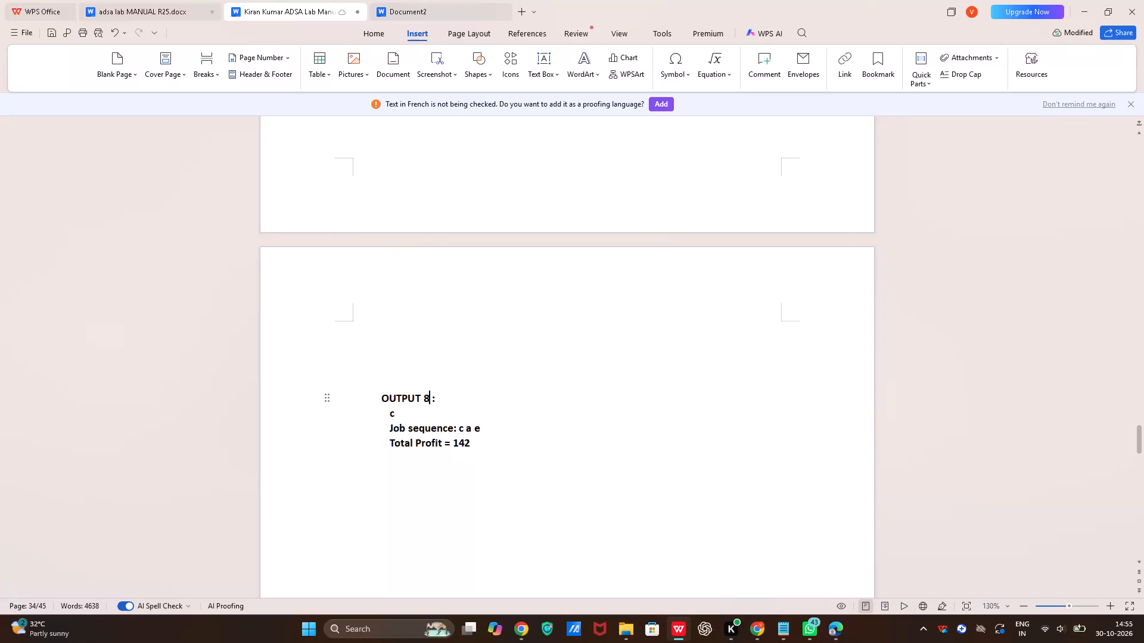
Remove a blank line above the knapsack program, paste the copied heading there and renumber it 'Program 8:'.
{"action": "scroll", "coordinate": [455, 416], "scroll_direction": "down", "scroll_amount": 2}
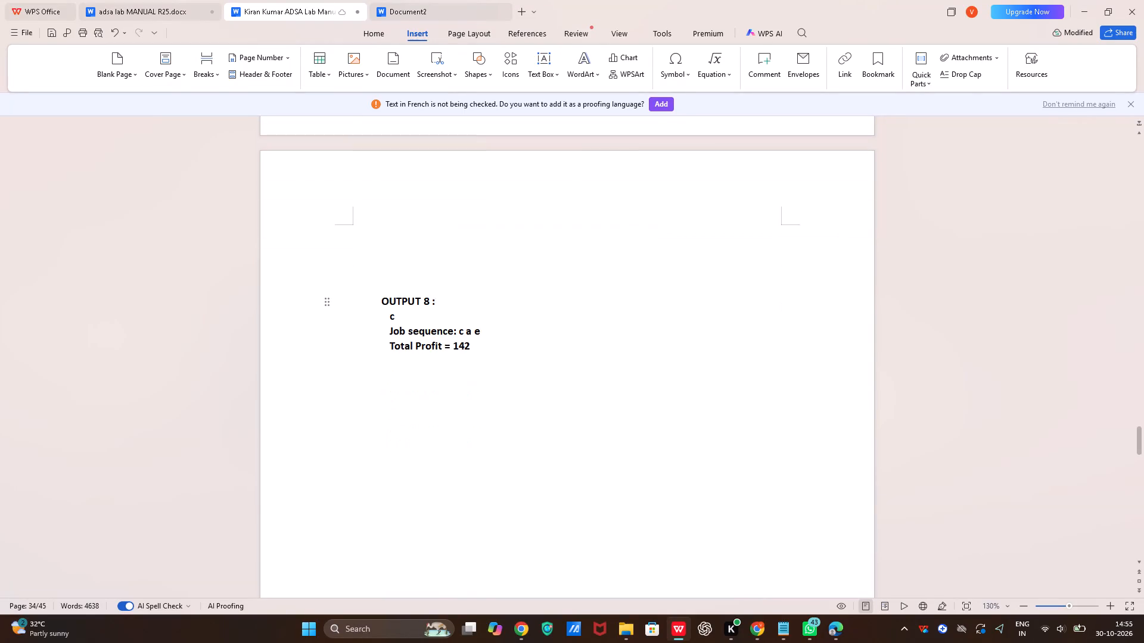
{"action": "scroll", "coordinate": [455, 416], "scroll_direction": "down", "scroll_amount": 20}
{"action": "scroll", "coordinate": [455, 416], "scroll_direction": "down", "scroll_amount": 1}
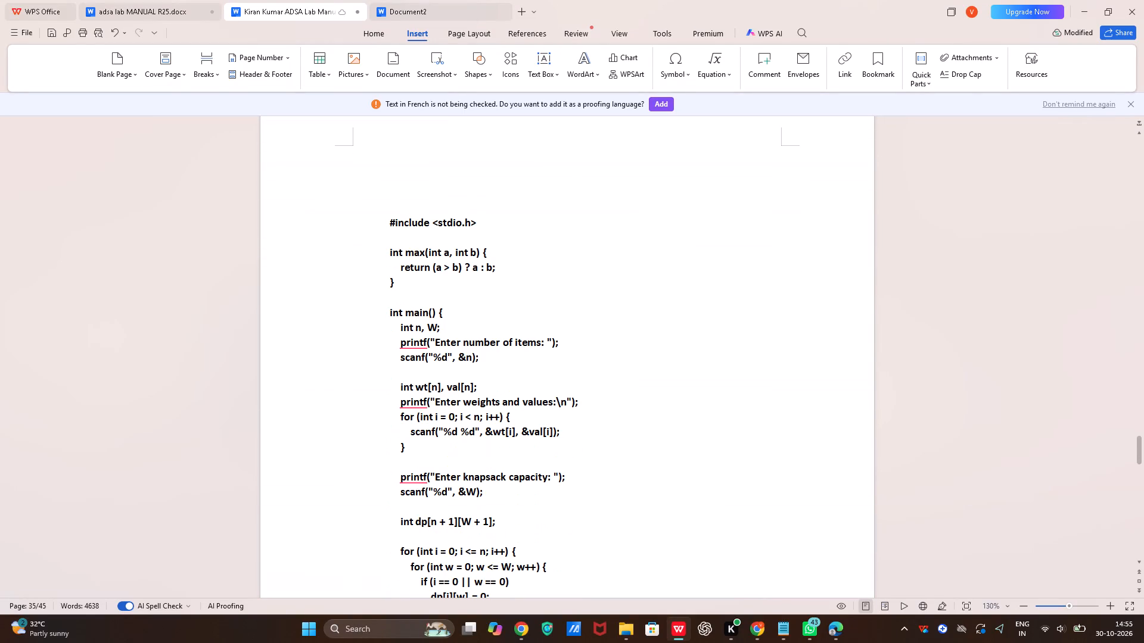
{"action": "left_click", "coordinate": [477, 203]}
{"action": "key", "text": "BackSpace"}
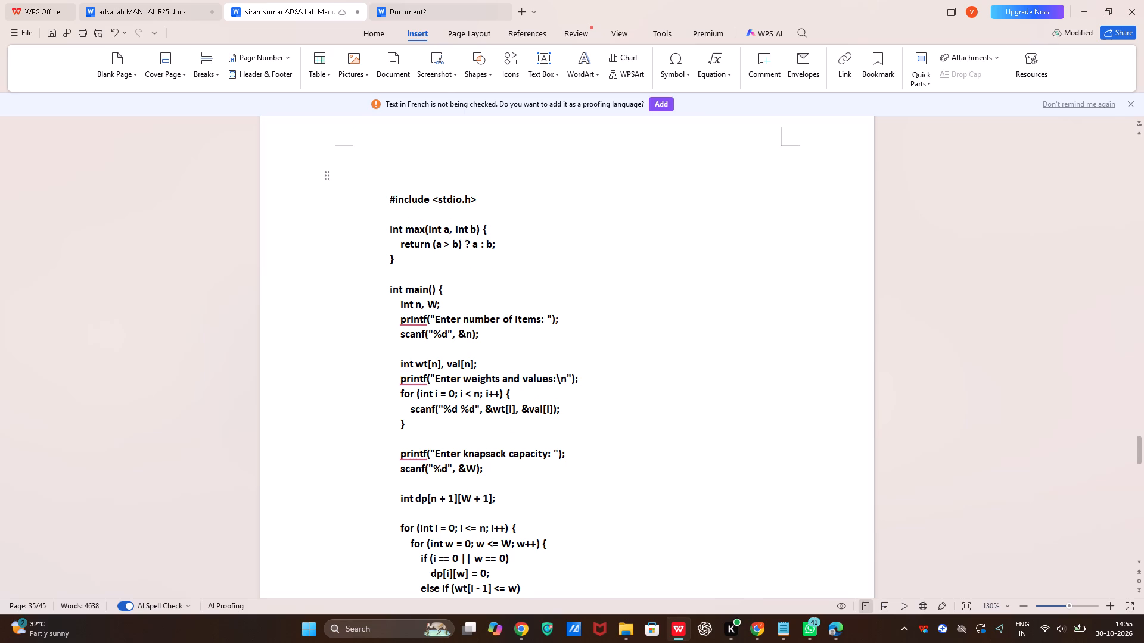
{"action": "key", "text": "ctrl+v"}
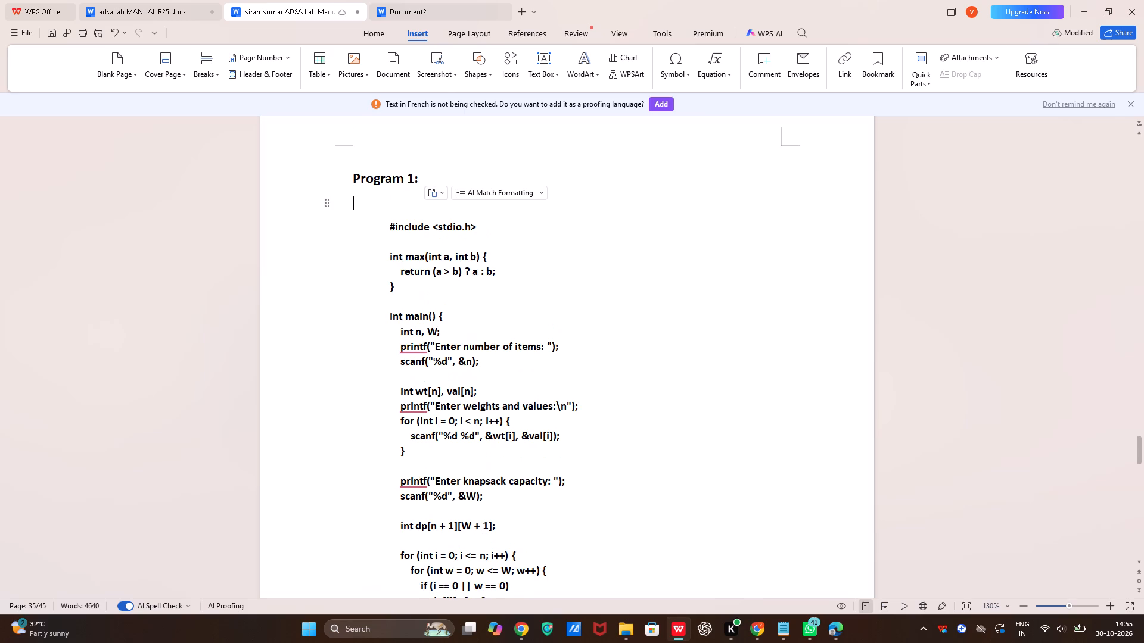
{"action": "left_click", "coordinate": [410, 168]}
{"action": "left_click", "coordinate": [414, 178]}
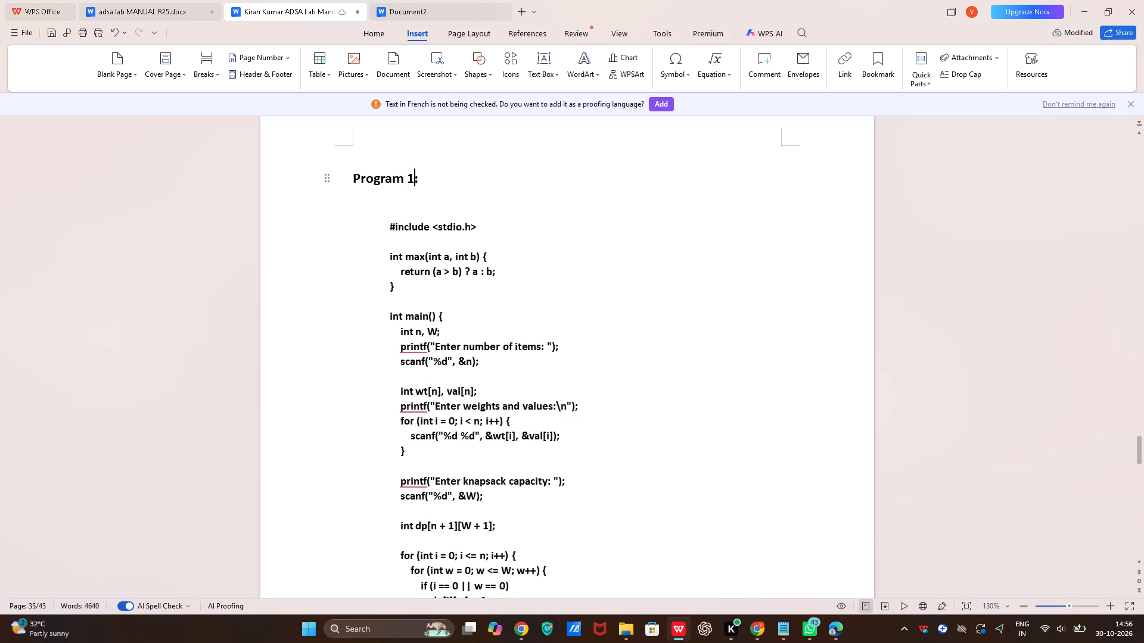
{"action": "key", "text": "BackSpace"}
{"action": "key", "text": "8"}
Renumber the heading above the dynamic programming knapsack program to 'Program 9:'.
{"action": "scroll", "coordinate": [487, 300], "scroll_direction": "down", "scroll_amount": 10}
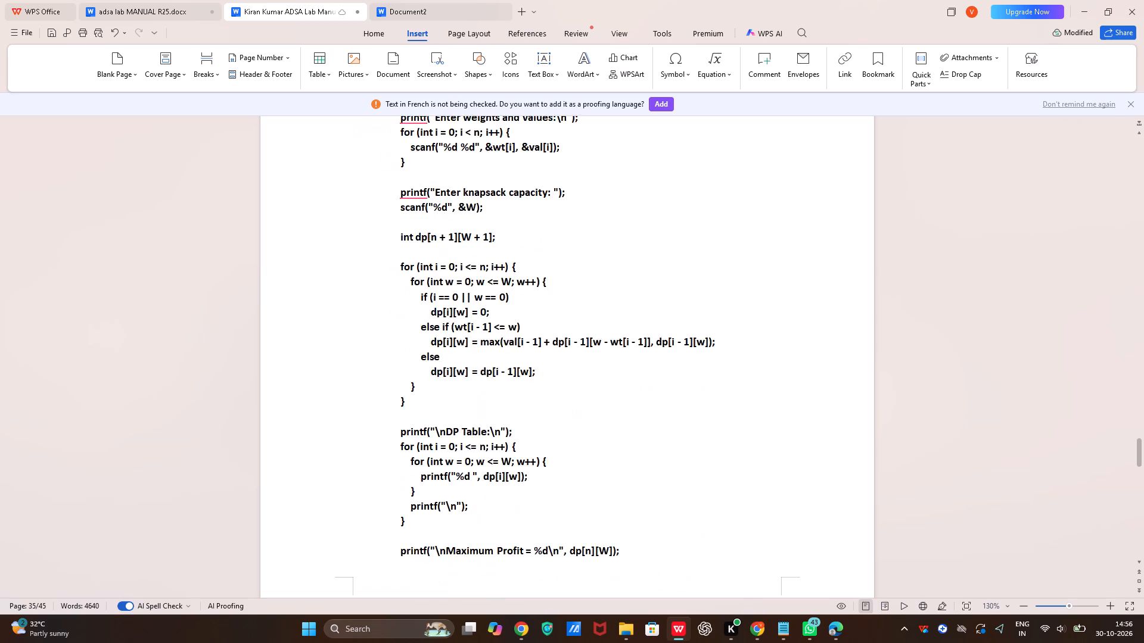
{"action": "scroll", "coordinate": [487, 300], "scroll_direction": "down", "scroll_amount": 18}
{"action": "scroll", "coordinate": [503, 292], "scroll_direction": "down", "scroll_amount": 8}
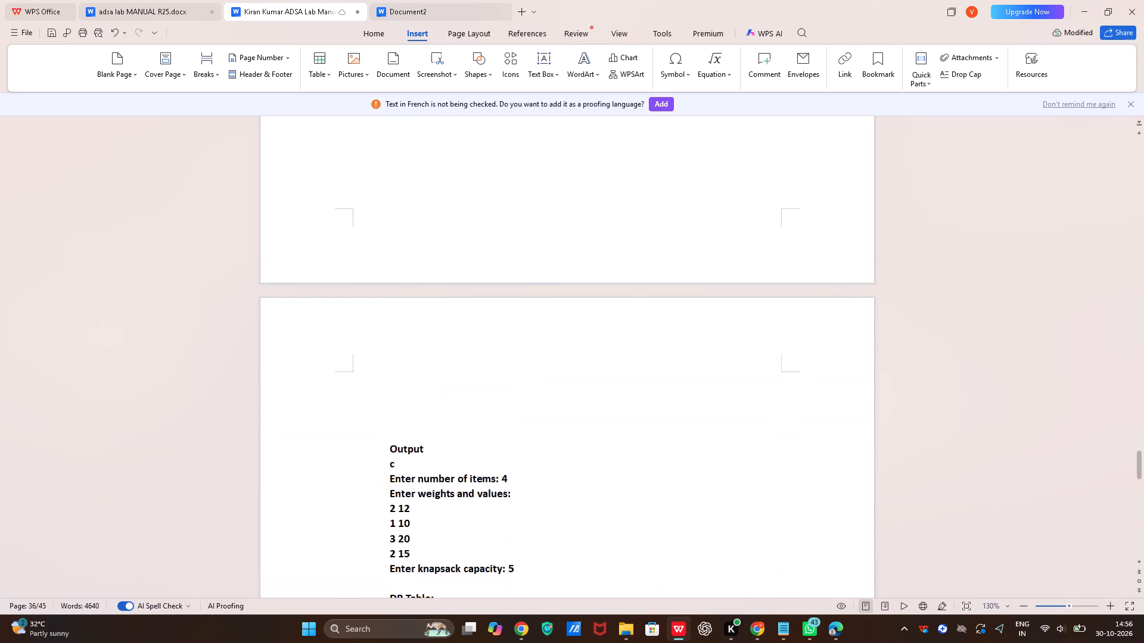
{"action": "scroll", "coordinate": [503, 292], "scroll_direction": "down", "scroll_amount": 1}
{"action": "left_click", "coordinate": [431, 398]}
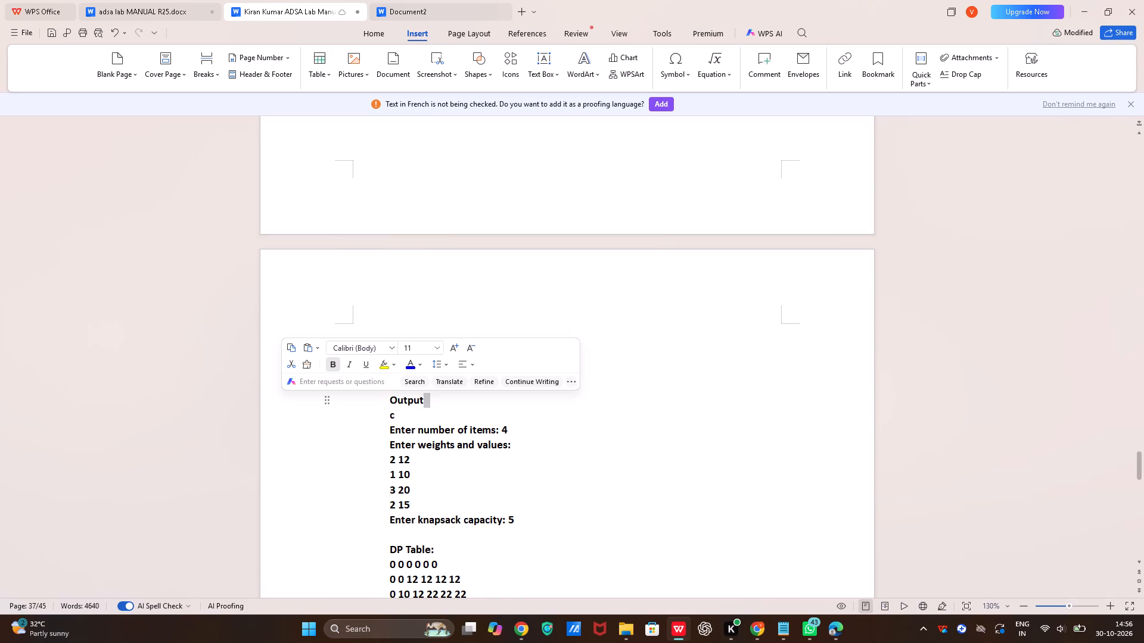
{"action": "scroll", "coordinate": [431, 399], "scroll_direction": "up", "scroll_amount": 20}
{"action": "scroll", "coordinate": [431, 399], "scroll_direction": "up", "scroll_amount": 14}
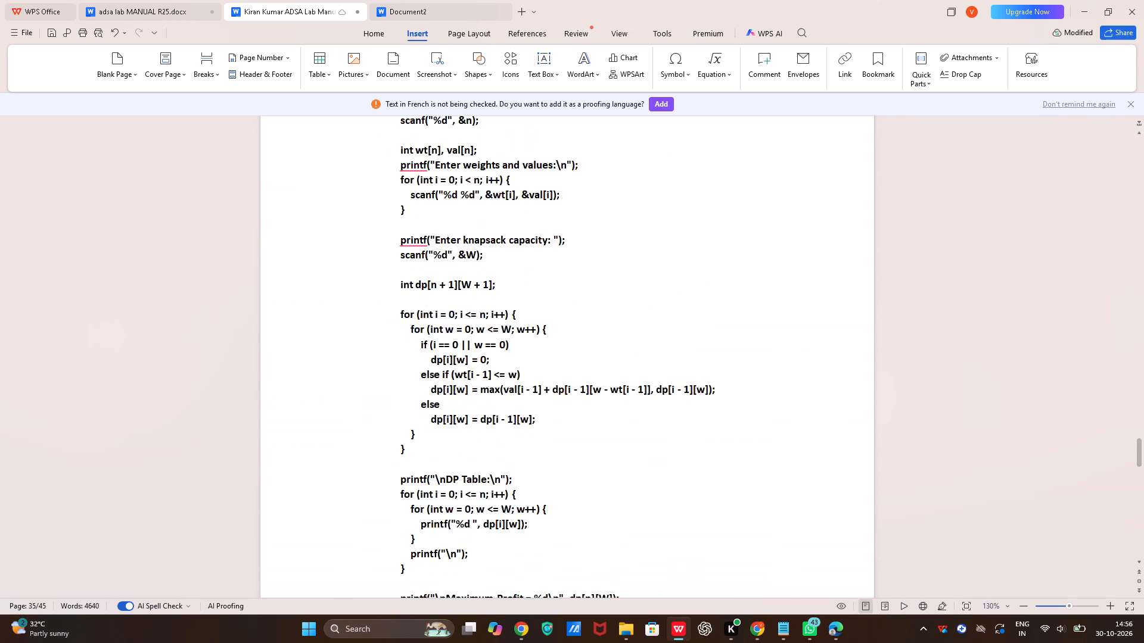
{"action": "scroll", "coordinate": [434, 385], "scroll_direction": "up", "scroll_amount": 4}
{"action": "scroll", "coordinate": [434, 385], "scroll_direction": "down", "scroll_amount": 1}
{"action": "scroll", "coordinate": [434, 385], "scroll_direction": "up", "scroll_amount": 1}
{"action": "left_click", "coordinate": [413, 277]}
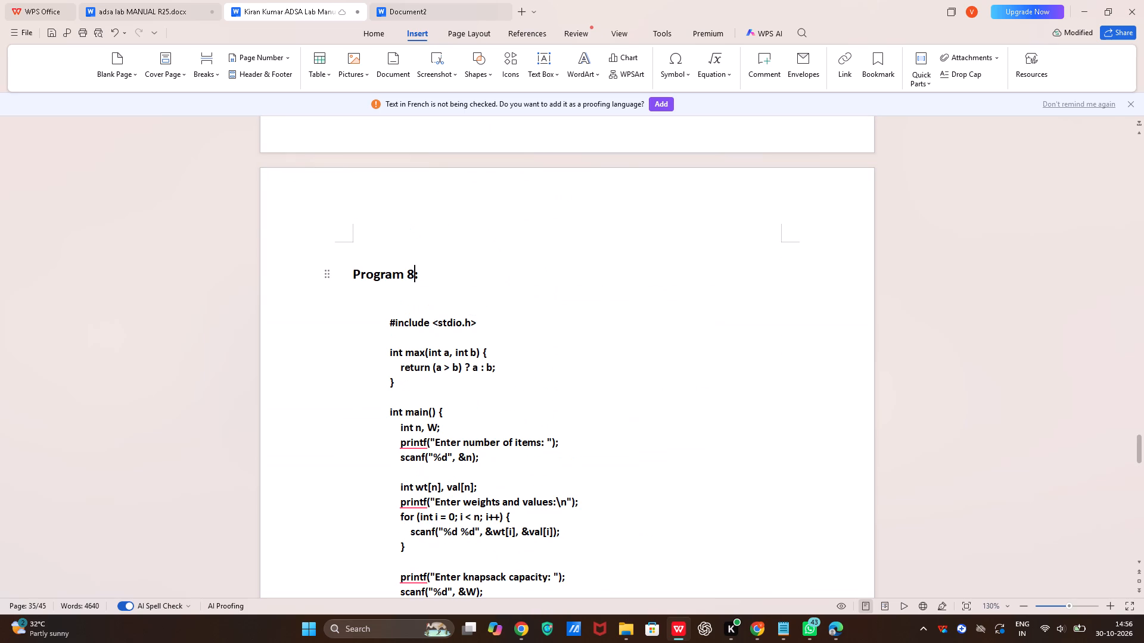
{"action": "key", "text": "BackSpace"}
{"action": "key", "text": "9"}
Replace the 'Output' heading above the knapsack DP table and selected items results with 'OUTPUT 9:'.
{"action": "scroll", "coordinate": [446, 321], "scroll_direction": "up", "scroll_amount": 6}
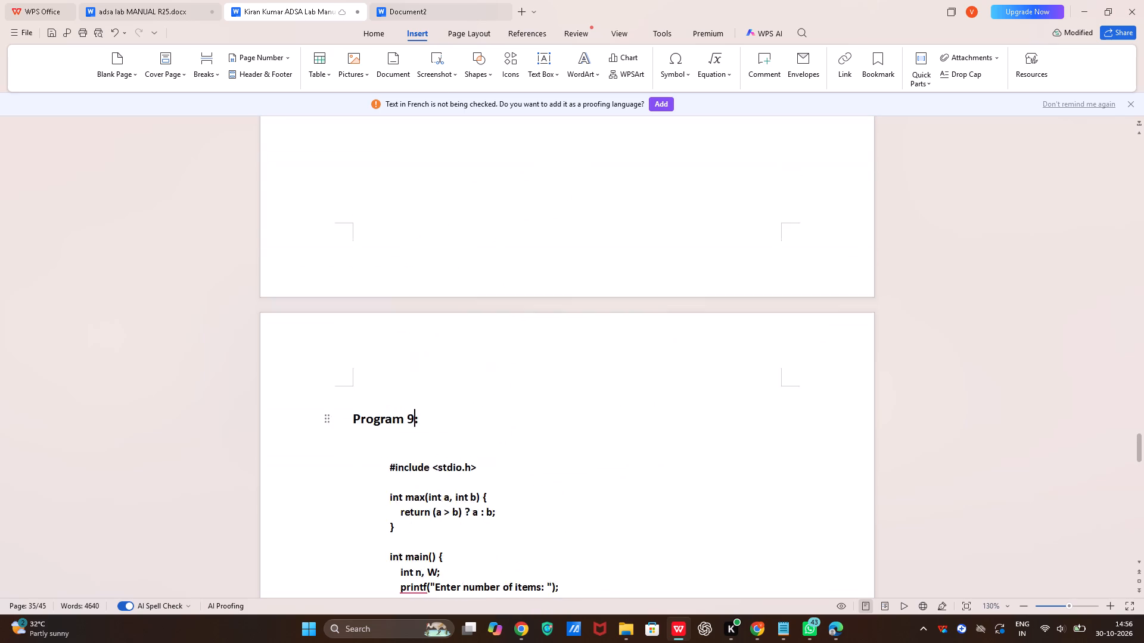
{"action": "scroll", "coordinate": [446, 321], "scroll_direction": "up", "scroll_amount": 13}
{"action": "scroll", "coordinate": [446, 311], "scroll_direction": "down", "scroll_amount": 20}
{"action": "scroll", "coordinate": [446, 311], "scroll_direction": "down", "scroll_amount": 12}
{"action": "middle_click", "coordinate": [445, 321]}
{"action": "middle_click", "coordinate": [448, 310]}
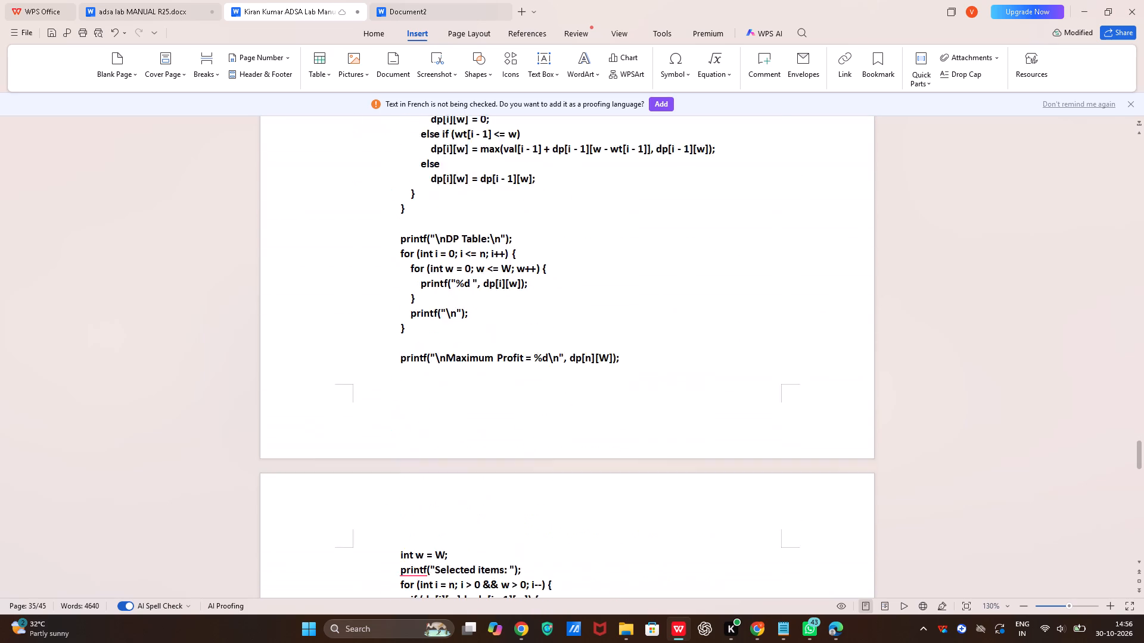
{"action": "scroll", "coordinate": [448, 310], "scroll_direction": "down", "scroll_amount": 18}
{"action": "scroll", "coordinate": [448, 310], "scroll_direction": "up", "scroll_amount": 13}
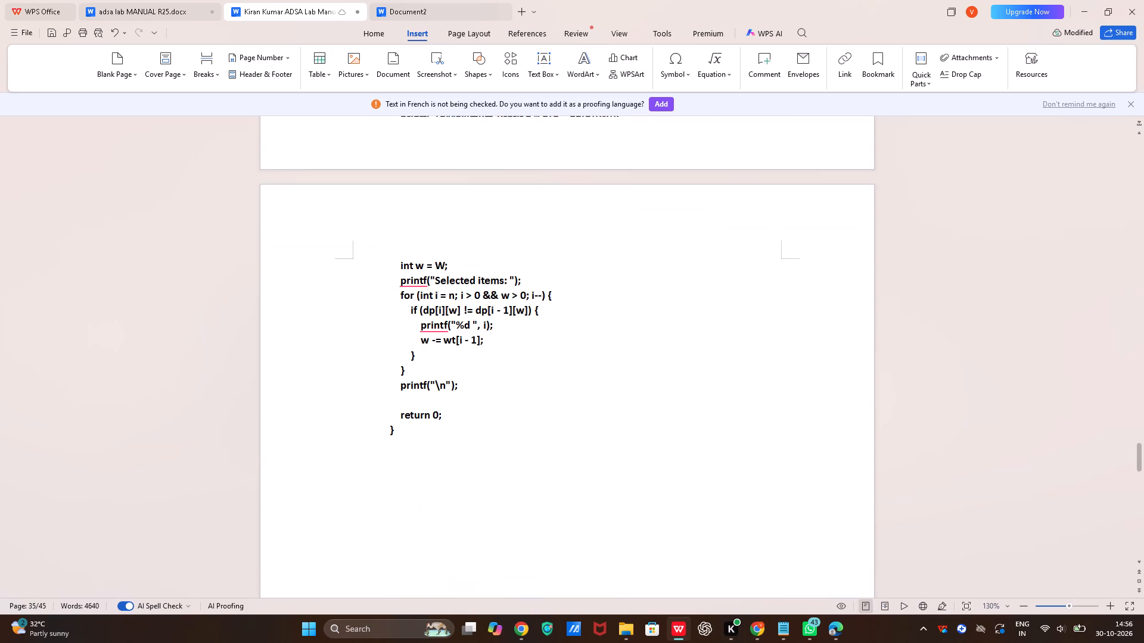
{"action": "scroll", "coordinate": [520, 347], "scroll_direction": "down", "scroll_amount": 20}
{"action": "scroll", "coordinate": [520, 347], "scroll_direction": "down", "scroll_amount": 7}
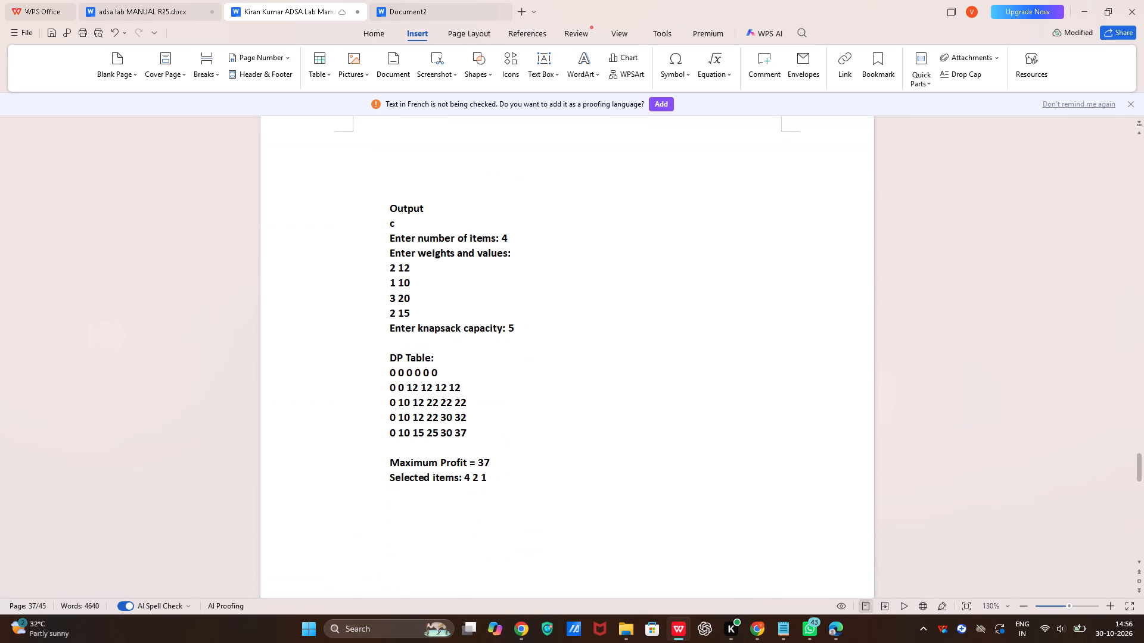
{"action": "left_click", "coordinate": [436, 213]}
{"action": "key", "text": "BackSpace"}
{"action": "key", "text": "BackSpace"}
{"action": "key", "text": "BackSpace"}
{"action": "key", "text": "BackSpace"}
{"action": "key", "text": "BackSpace"}
{"action": "type", "text": "UTPUT"}
{"action": "key", "text": "space"}
{"action": "key", "text": "9"}
{"action": "key", "text": "shift+colon"}
Paste the copied program heading on the blank line above the N-Queens program.
{"action": "scroll", "coordinate": [429, 254], "scroll_direction": "down", "scroll_amount": 8}
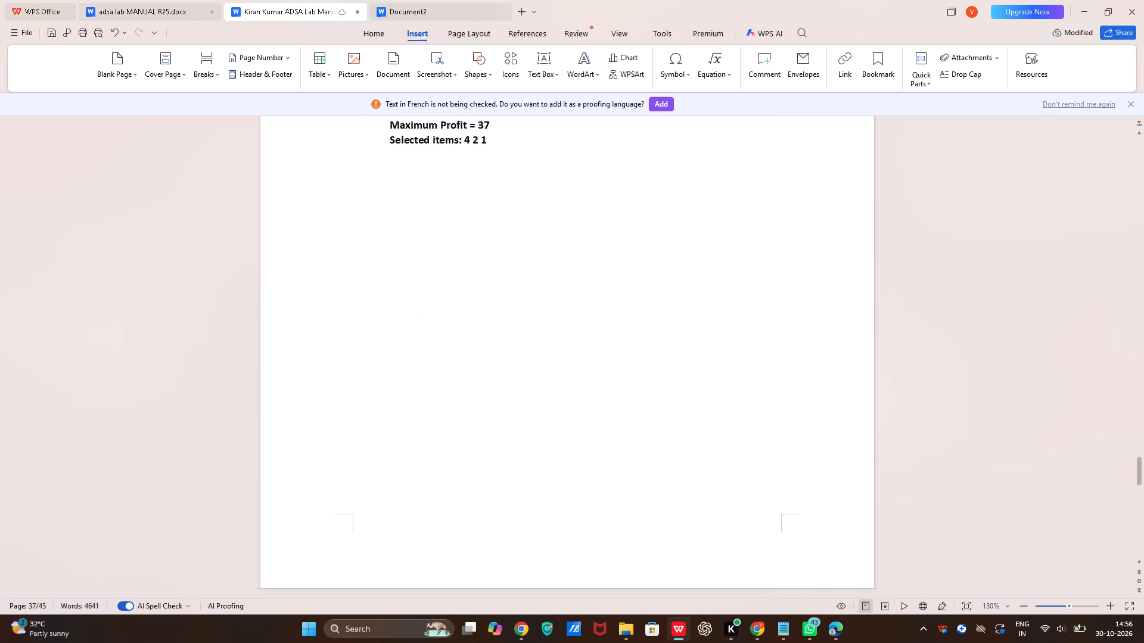
{"action": "scroll", "coordinate": [471, 273], "scroll_direction": "down", "scroll_amount": 11}
{"action": "left_click", "coordinate": [439, 201]}
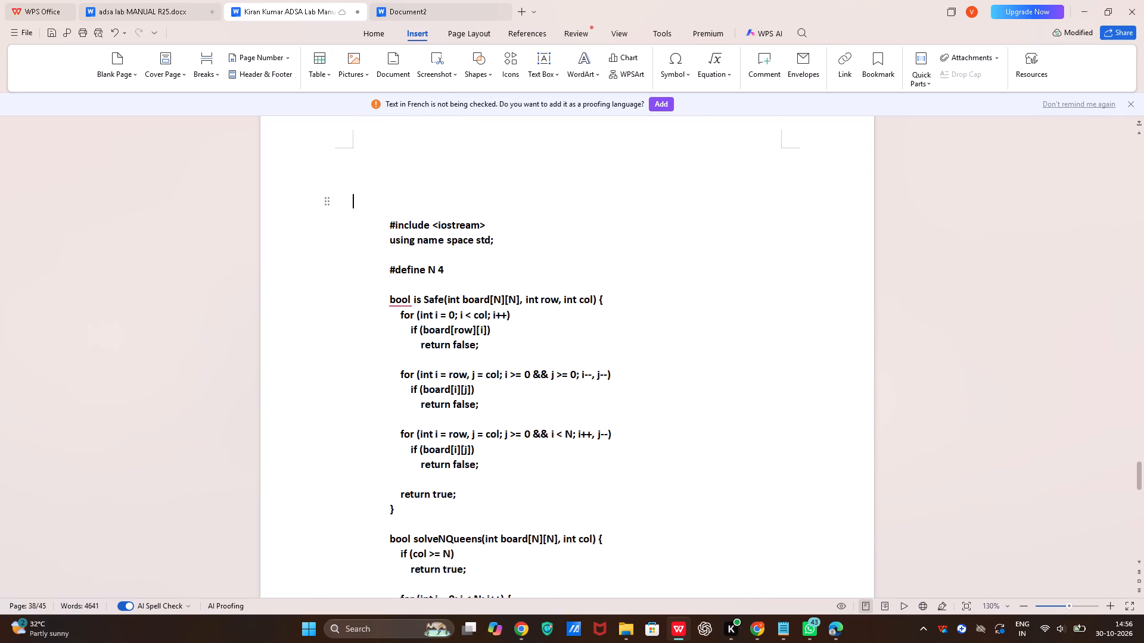
{"action": "key", "text": "ctrl+v"}
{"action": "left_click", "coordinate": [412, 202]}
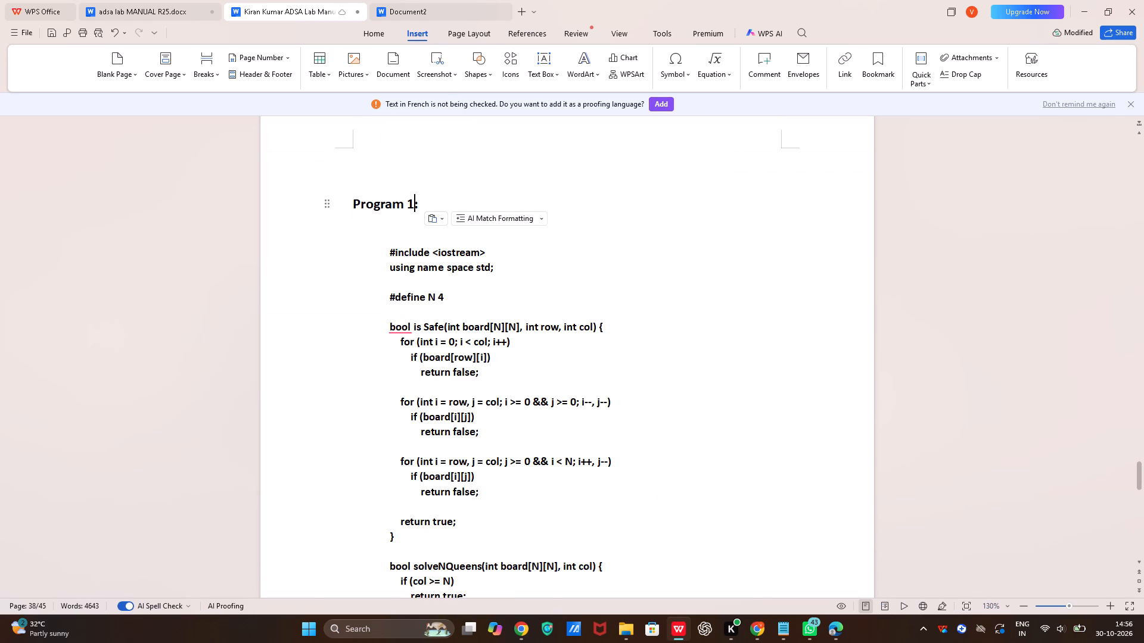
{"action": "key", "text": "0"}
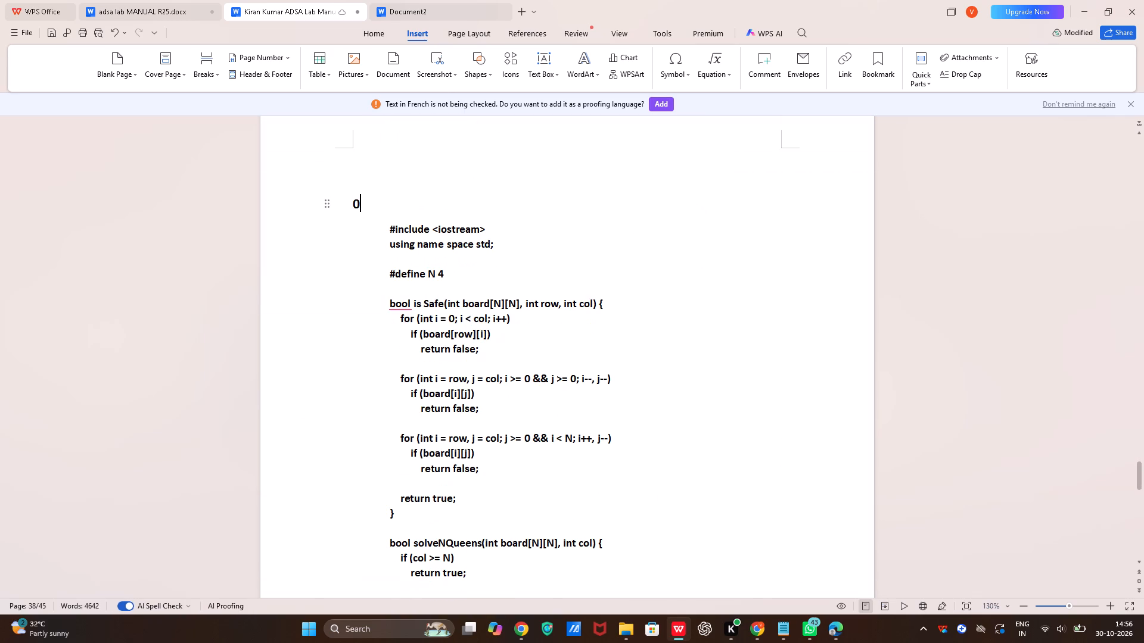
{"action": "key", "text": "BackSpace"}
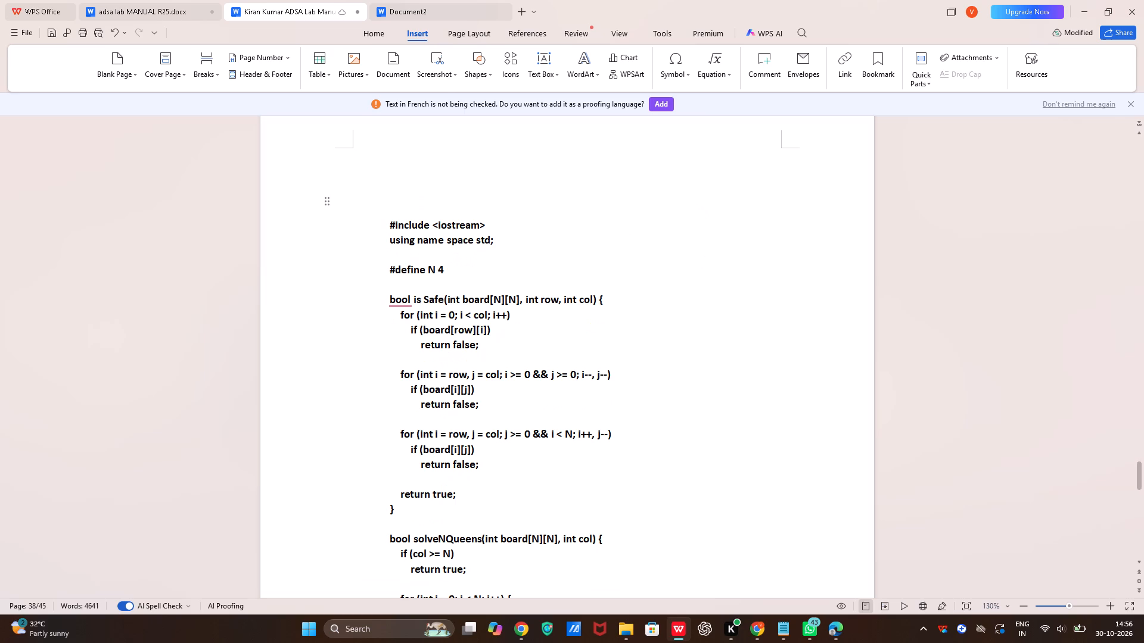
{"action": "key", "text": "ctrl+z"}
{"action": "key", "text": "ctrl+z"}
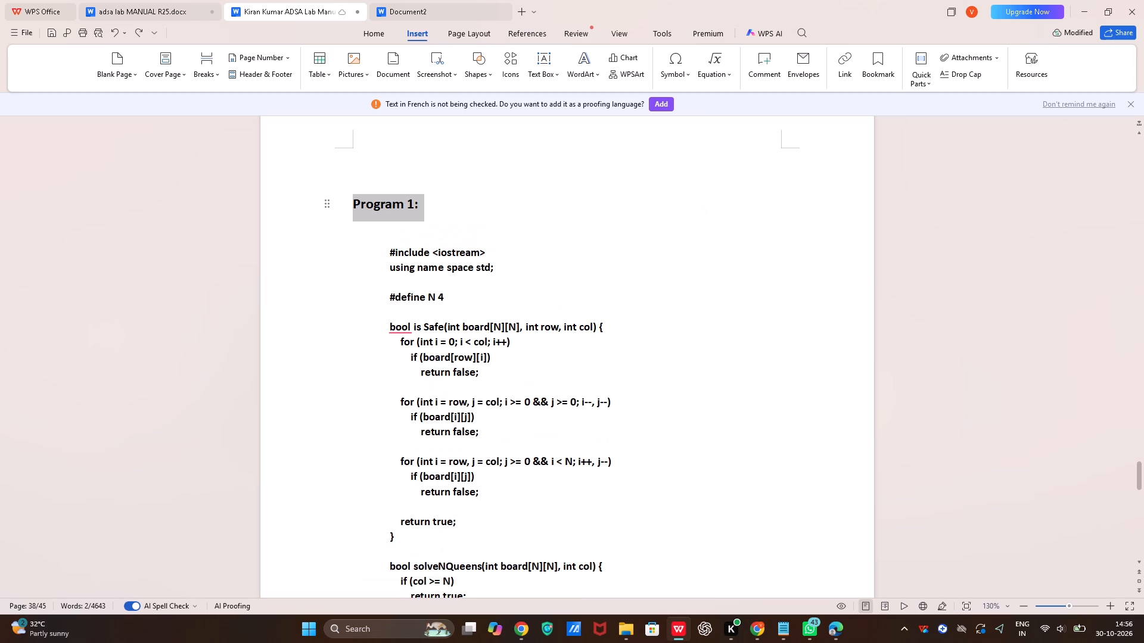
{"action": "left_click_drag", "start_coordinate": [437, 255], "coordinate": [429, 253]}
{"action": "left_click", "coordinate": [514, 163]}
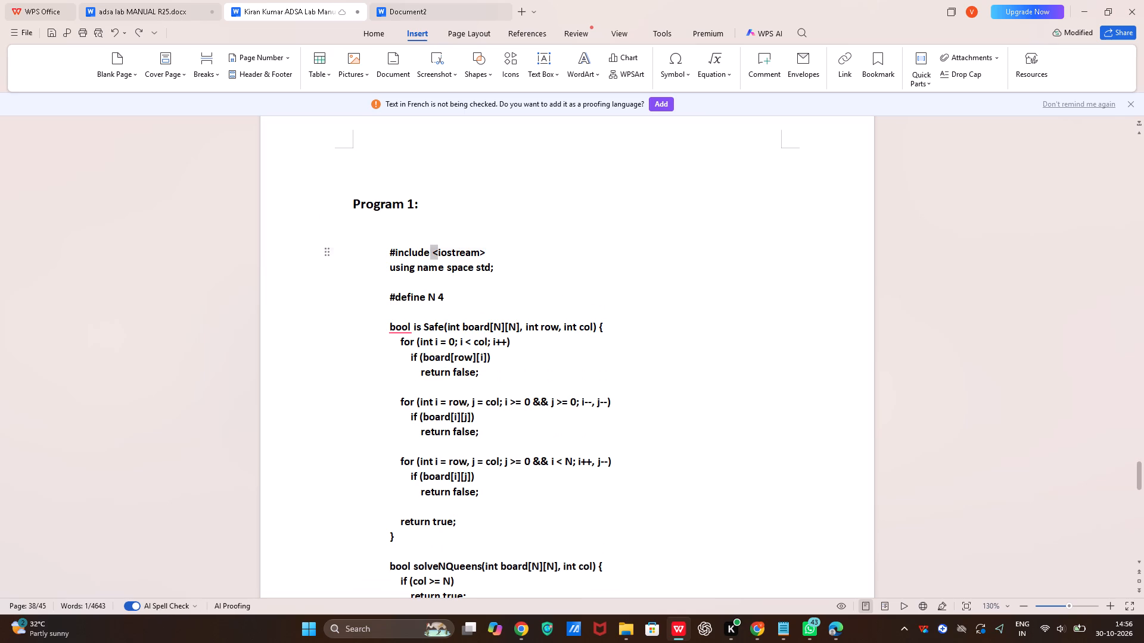
Renumber the pasted heading above the N-Queens program to 'Program 10:'.
{"action": "left_click", "coordinate": [412, 205]}
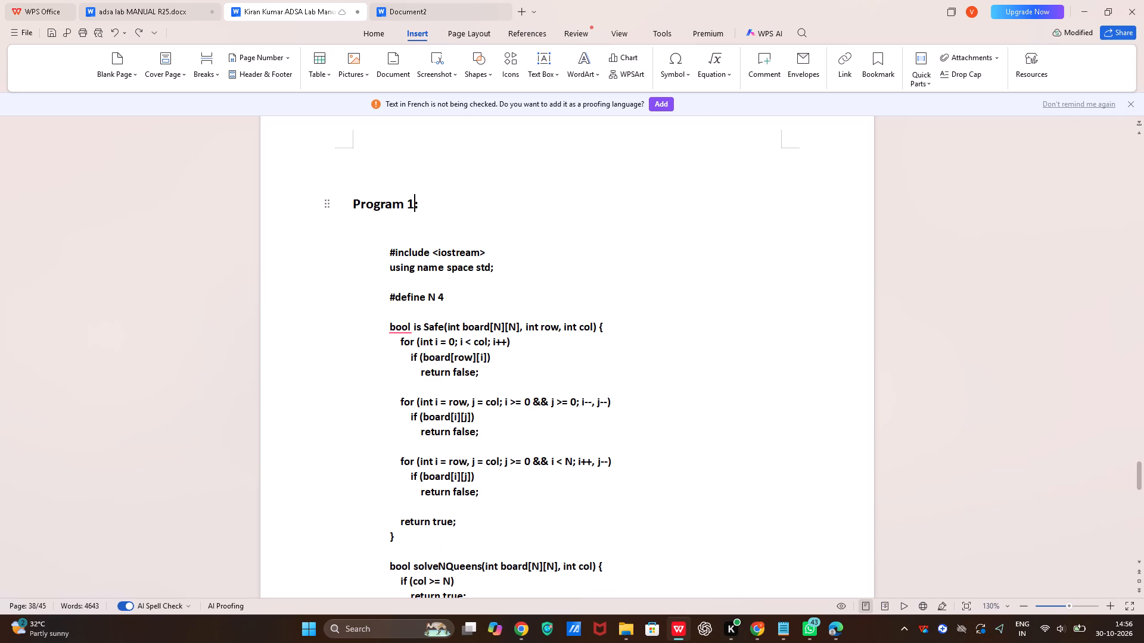
{"action": "key", "text": "0"}
Change the 'Output' heading above the N-Queens solution board to 'Output 10:'.
{"action": "scroll", "coordinate": [449, 280], "scroll_direction": "down", "scroll_amount": 8}
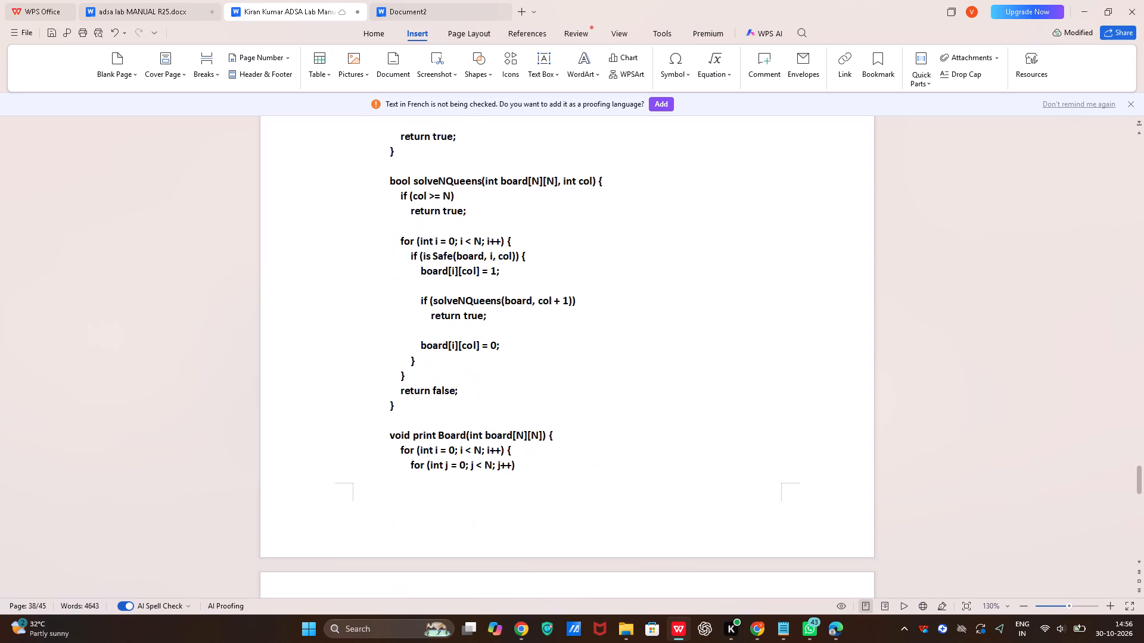
{"action": "scroll", "coordinate": [449, 288], "scroll_direction": "down", "scroll_amount": 20}
{"action": "scroll", "coordinate": [449, 288], "scroll_direction": "down", "scroll_amount": 14}
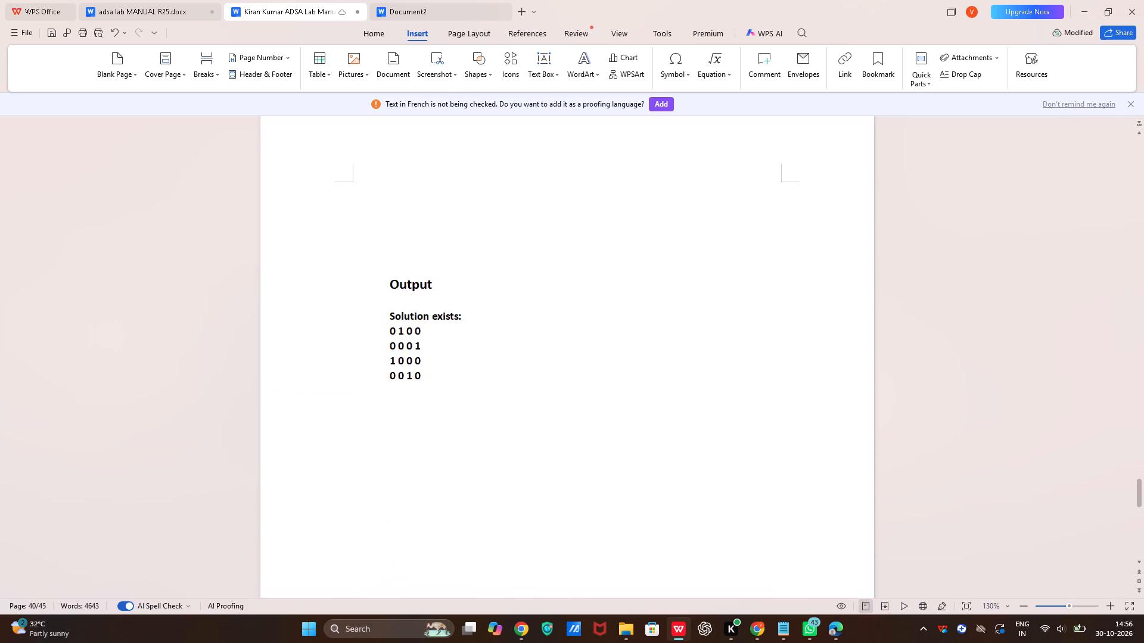
{"action": "left_click", "coordinate": [446, 283]}
{"action": "type", "text": "10"}
{"action": "key", "text": "BackSpace"}
{"action": "key", "text": "BackSpace"}
{"action": "key", "text": "space"}
{"action": "type", "text": "10"}
{"action": "key", "text": "shift+colon"}
Paste the copied heading above the backtracking knapsack program and renumber it 'Program 11:'.
{"action": "scroll", "coordinate": [14, 488], "scroll_direction": "down", "scroll_amount": 19}
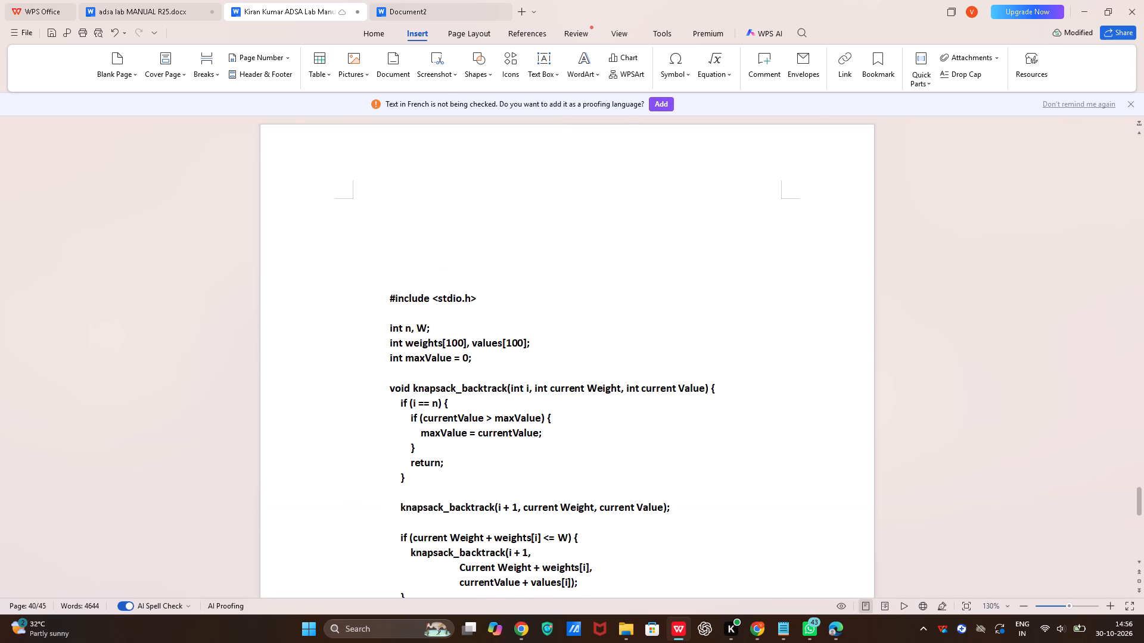
{"action": "left_click", "coordinate": [396, 267]}
{"action": "key", "text": "ctrl+v"}
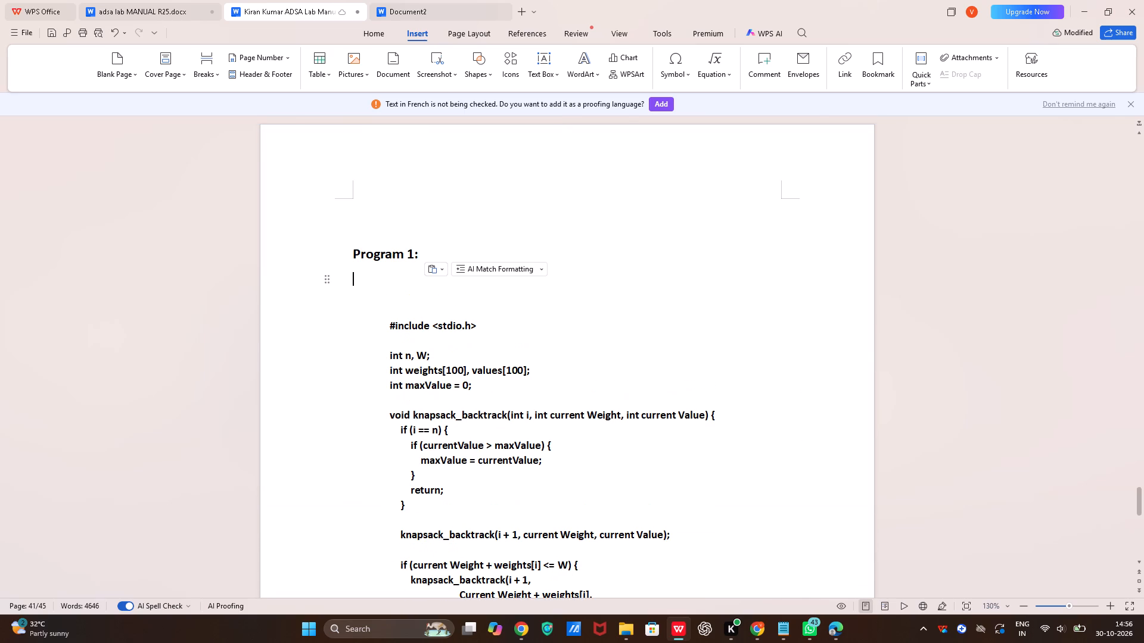
{"action": "left_click", "coordinate": [410, 251]}
{"action": "left_click", "coordinate": [415, 257]}
{"action": "key", "text": "1"}
Insert blank lines above the 'Output' heading of the backtracking knapsack program to push its results onto the next page.
{"action": "scroll", "coordinate": [445, 441], "scroll_direction": "down", "scroll_amount": 14}
{"action": "scroll", "coordinate": [464, 484], "scroll_direction": "up", "scroll_amount": 2}
{"action": "scroll", "coordinate": [464, 485], "scroll_direction": "down", "scroll_amount": 6}
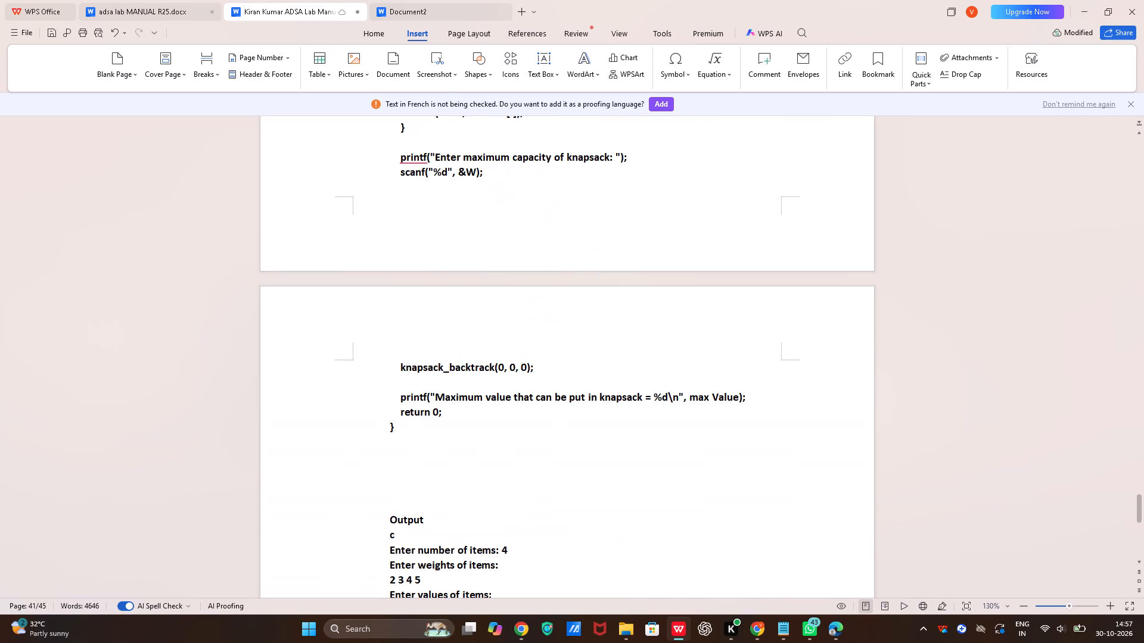
{"action": "scroll", "coordinate": [441, 451], "scroll_direction": "down", "scroll_amount": 5}
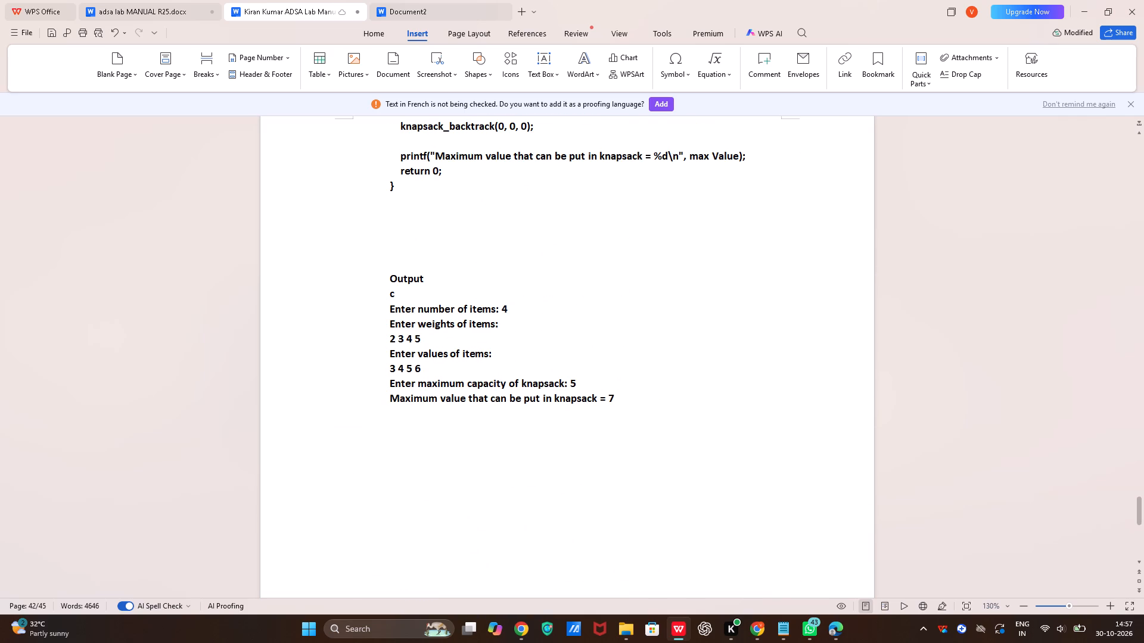
{"action": "left_click", "coordinate": [397, 249]}
{"action": "key", "text": "Return"}
{"action": "key", "text": "Return"}
{"action": "key", "text": "Return"}
{"action": "key", "text": "Return"}
{"action": "key", "text": "Return"}
{"action": "key", "text": "Return"}
{"action": "key", "text": "Return"}
{"action": "key", "text": "Return"}
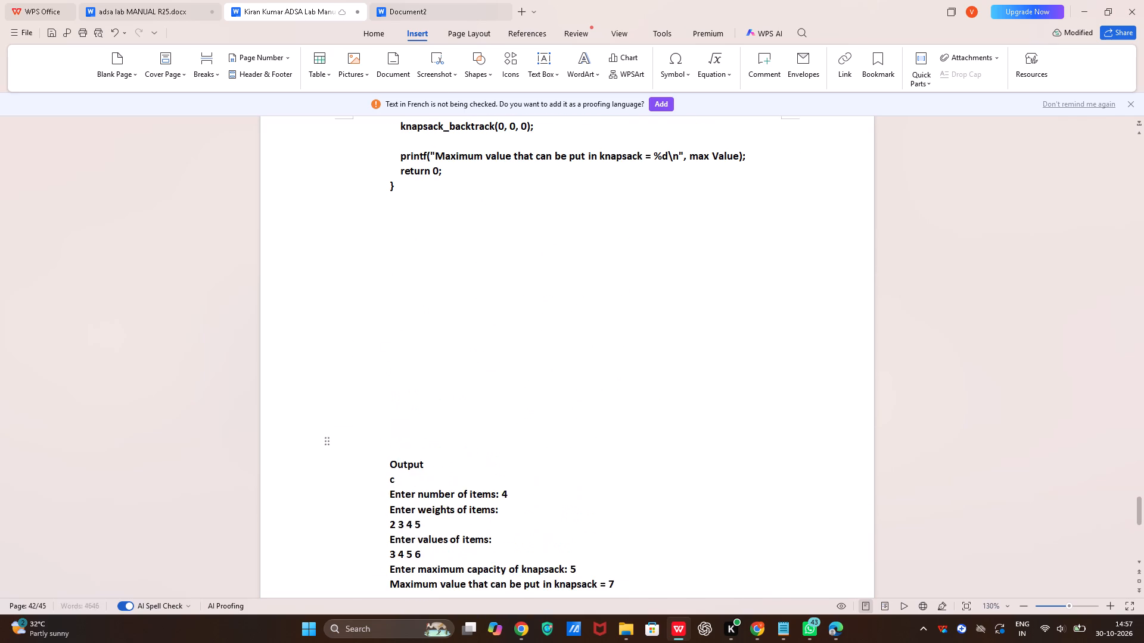
{"action": "key", "text": "Return"}
{"action": "key", "text": "Return"}
{"action": "key", "text": "Return"}
{"action": "key", "text": "Return"}
{"action": "key", "text": "Return"}
{"action": "key", "text": "Return"}
{"action": "key", "text": "Return"}
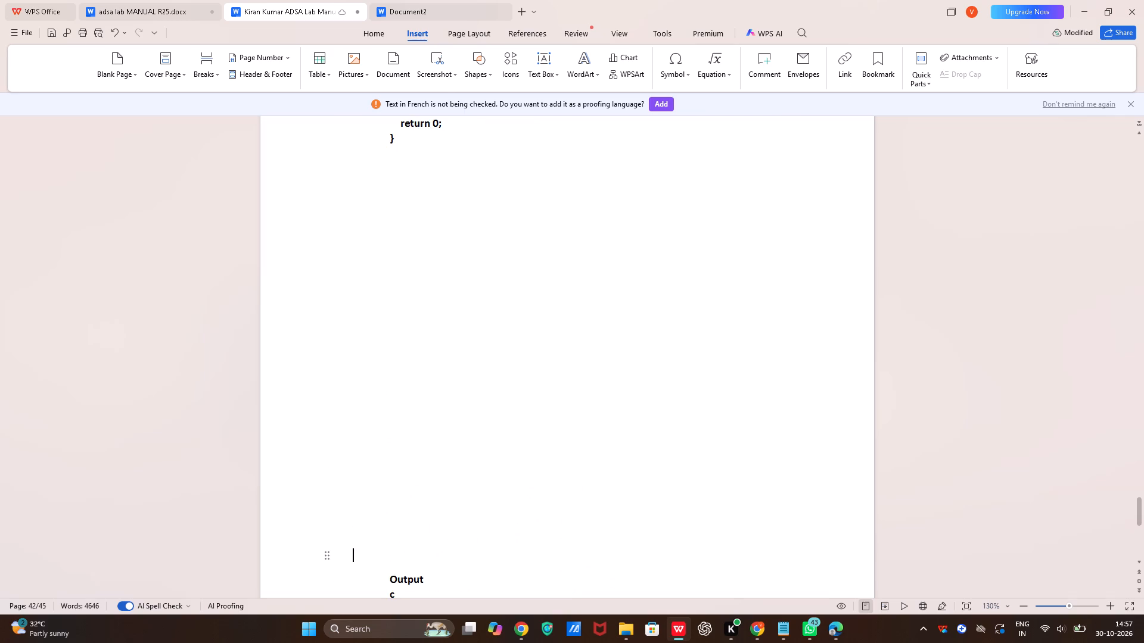
{"action": "key", "text": "Return"}
{"action": "key", "text": "Return"}
{"action": "key", "text": "Return"}
{"action": "key", "text": "Return"}
{"action": "key", "text": "Return"}
{"action": "key", "text": "Return"}
{"action": "key", "text": "Return"}
{"action": "key", "text": "Return"}
{"action": "key", "text": "Return"}
{"action": "key", "text": "Return"}
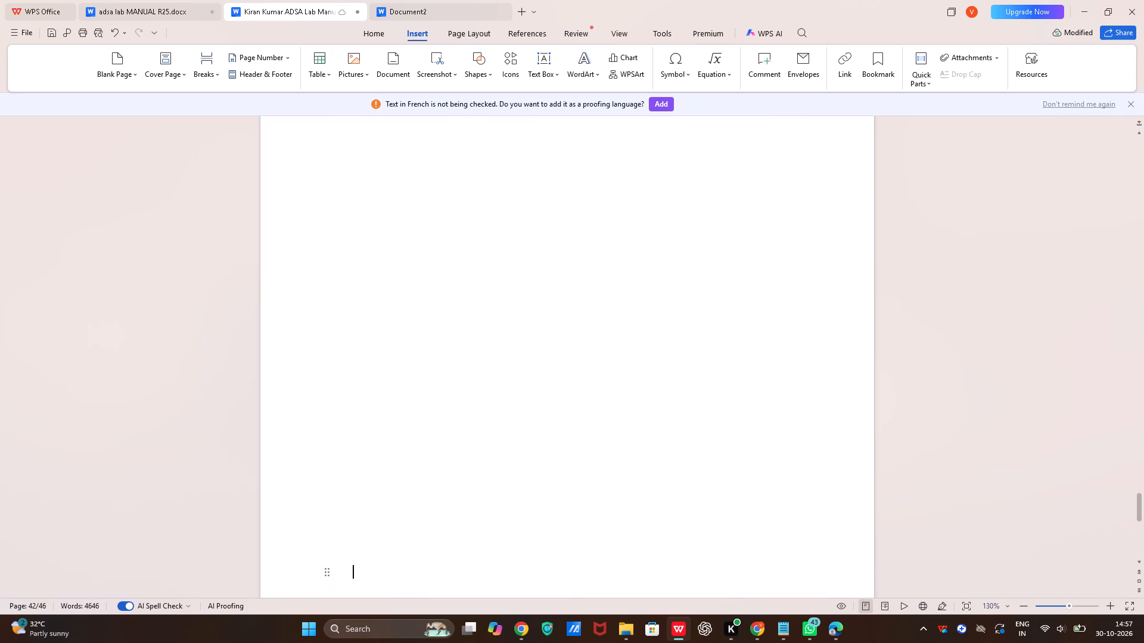
Add another blank line above the backtracking knapsack 'Output' heading to start it on the next page.
{"action": "key", "text": "Return"}
{"action": "key", "text": "BackSpace"}
{"action": "key", "text": "Return"}
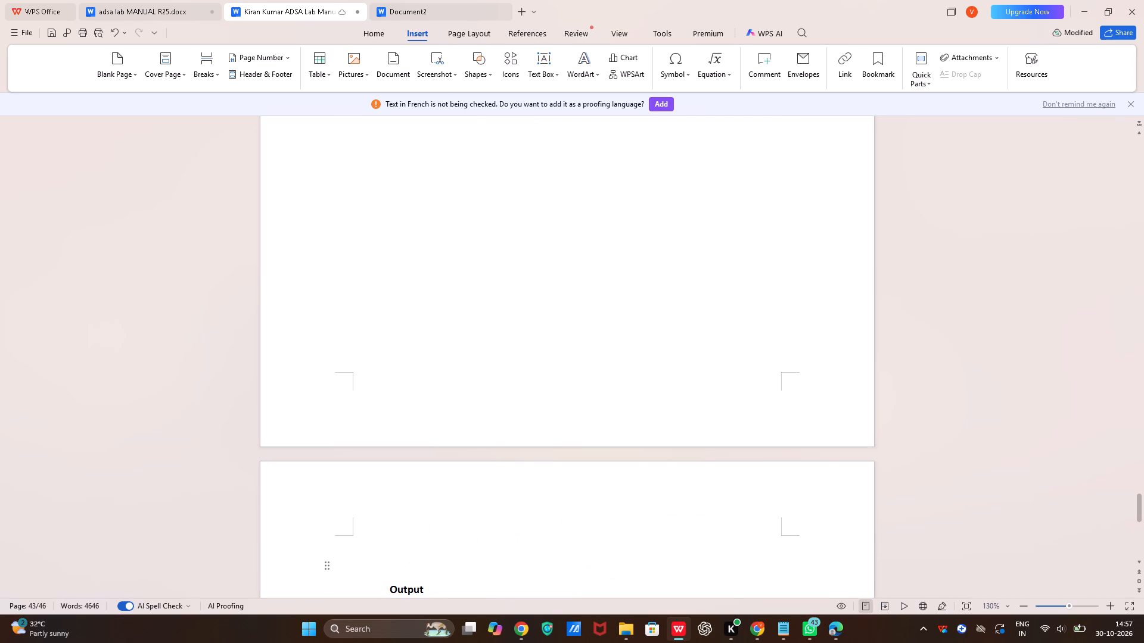
Change the 'Output' heading above the backtracking knapsack results to 'OUTPUT 11:'.
{"action": "scroll", "coordinate": [399, 258], "scroll_direction": "down", "scroll_amount": 3}
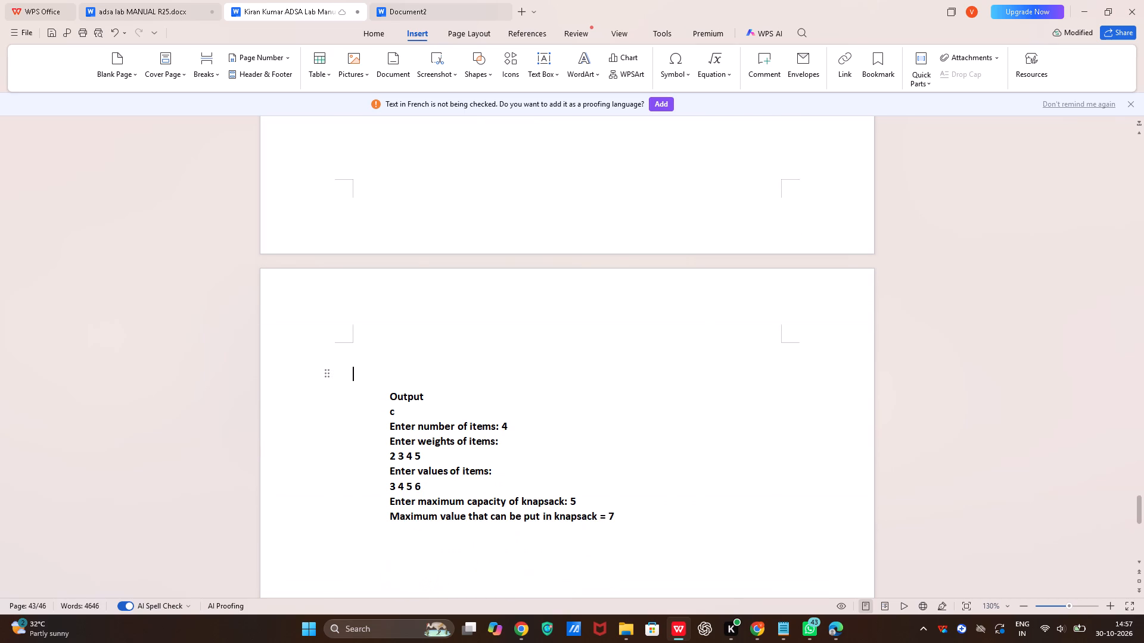
{"action": "left_click", "coordinate": [438, 397]}
{"action": "key", "text": "BackSpace"}
{"action": "key", "text": "BackSpace"}
{"action": "key", "text": "BackSpace"}
{"action": "key", "text": "BackSpace"}
{"action": "key", "text": "BackSpace"}
{"action": "type", "text": "UTOUT"}
{"action": "key", "text": "BackSpace"}
{"action": "key", "text": "BackSpace"}
{"action": "key", "text": "BackSpace"}
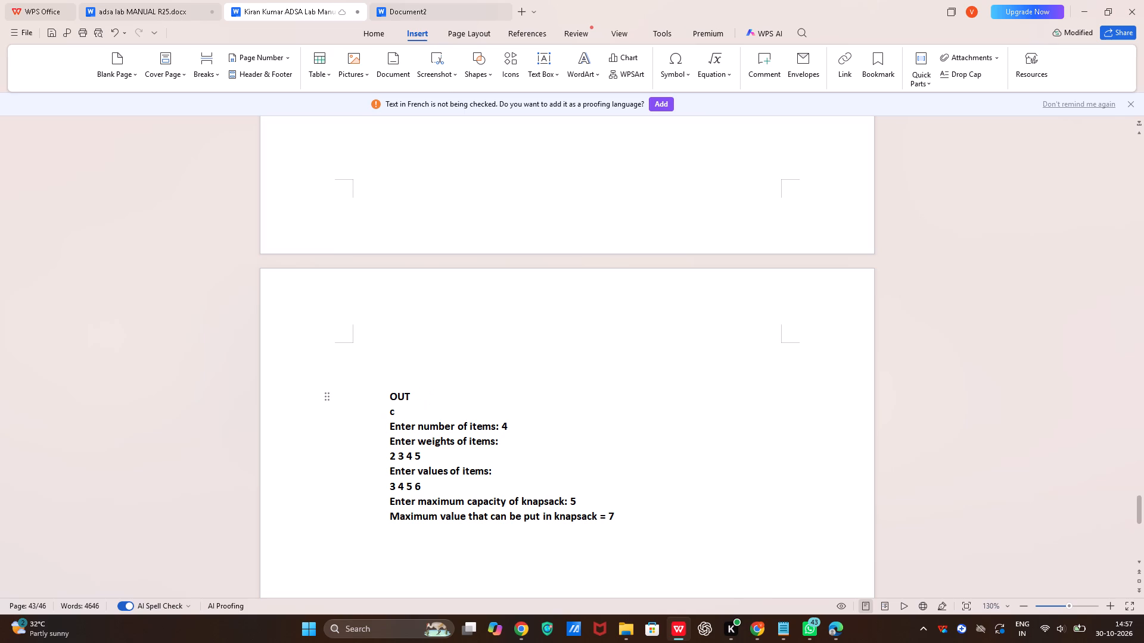
{"action": "type", "text": "PUT J11"}
{"action": "key", "text": "shift+colon"}
{"action": "scroll", "coordinate": [545, 363], "scroll_direction": "down", "scroll_amount": 6}
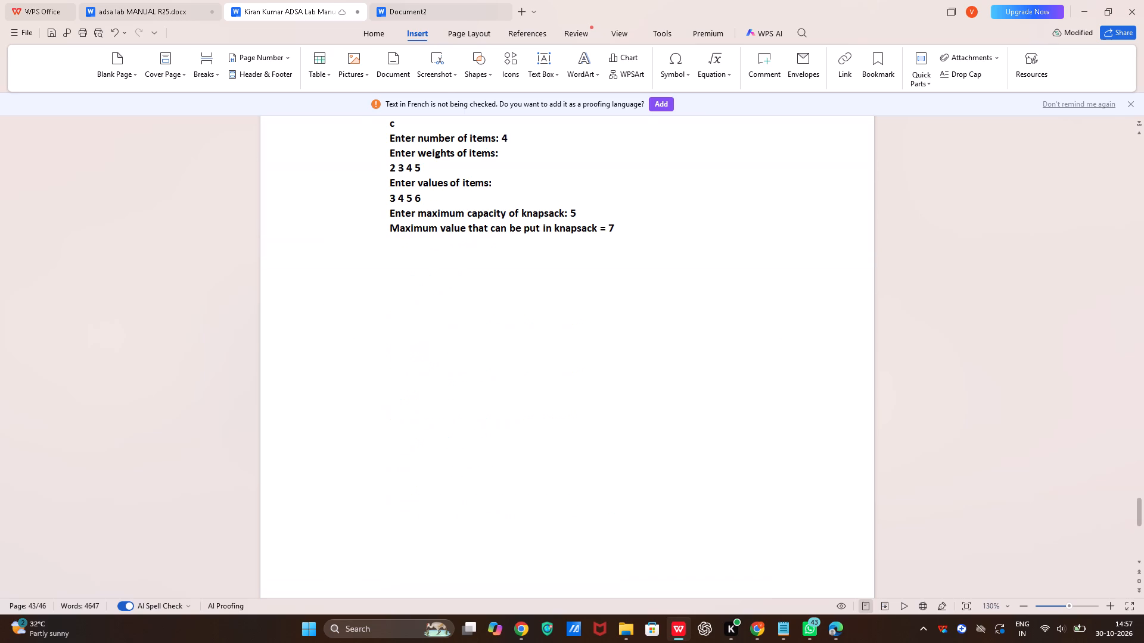
{"action": "scroll", "coordinate": [545, 363], "scroll_direction": "up", "scroll_amount": 2}
{"action": "scroll", "coordinate": [545, 363], "scroll_direction": "down", "scroll_amount": 6}
{"action": "scroll", "coordinate": [545, 361], "scroll_direction": "up", "scroll_amount": 5}
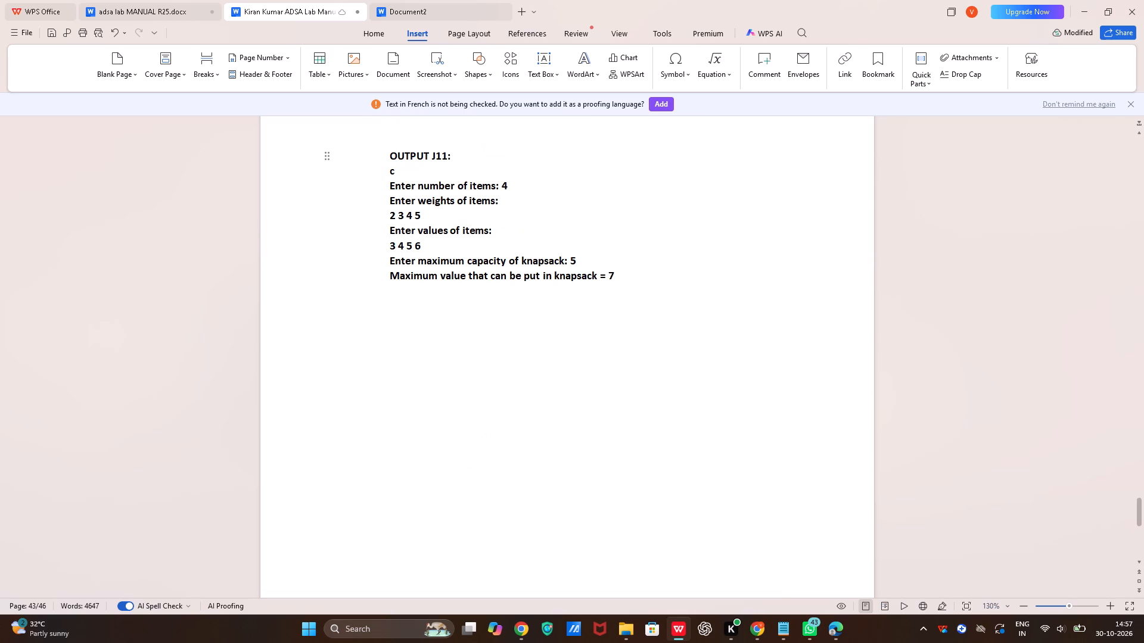
{"action": "left_click", "coordinate": [434, 158]}
{"action": "key", "text": "BackSpace"}
Paste the copied heading above the travelling salesman branch-and-bound code and renumber it 'Program 12:'.
{"action": "scroll", "coordinate": [468, 212], "scroll_direction": "down", "scroll_amount": 8}
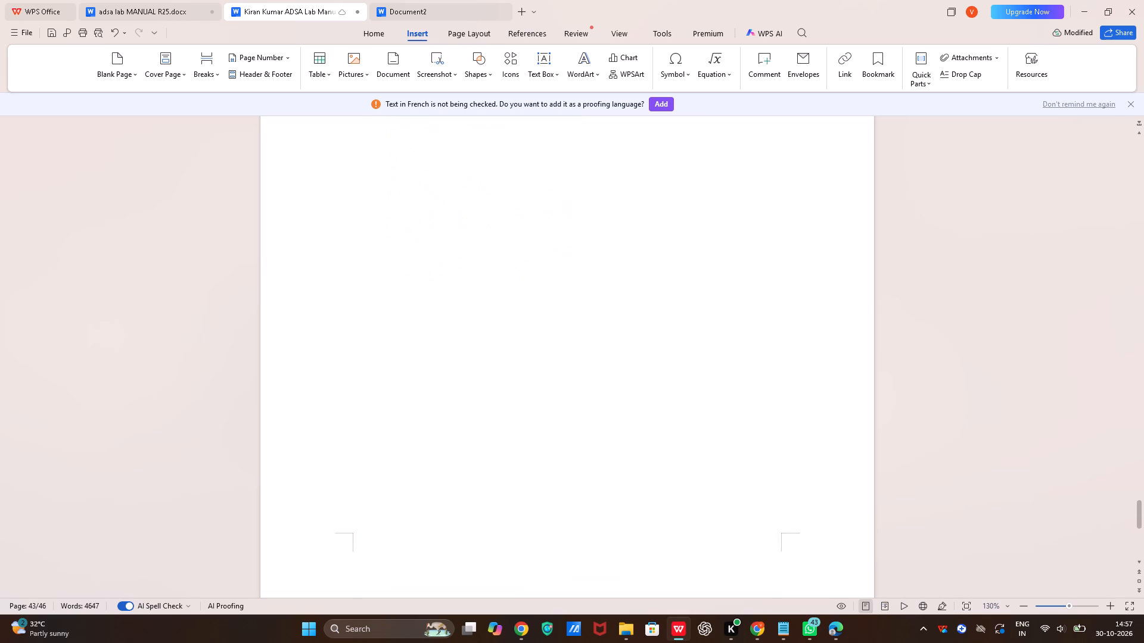
{"action": "scroll", "coordinate": [468, 210], "scroll_direction": "down", "scroll_amount": 10}
{"action": "left_click_drag", "start_coordinate": [455, 146], "coordinate": [456, 158]}
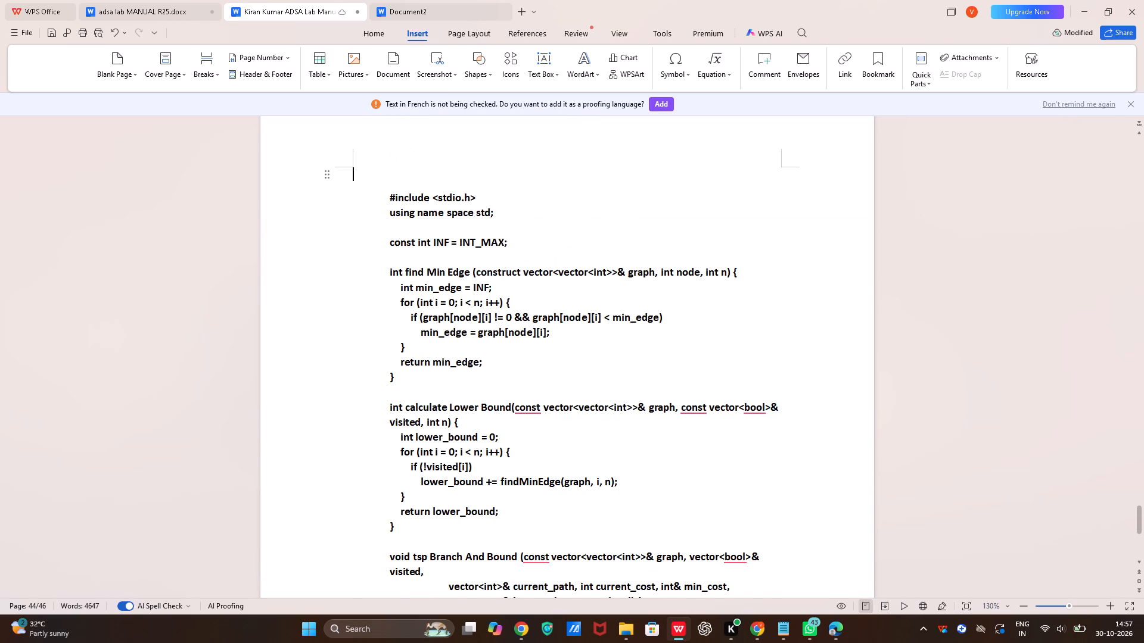
{"action": "key", "text": "ctrl+v"}
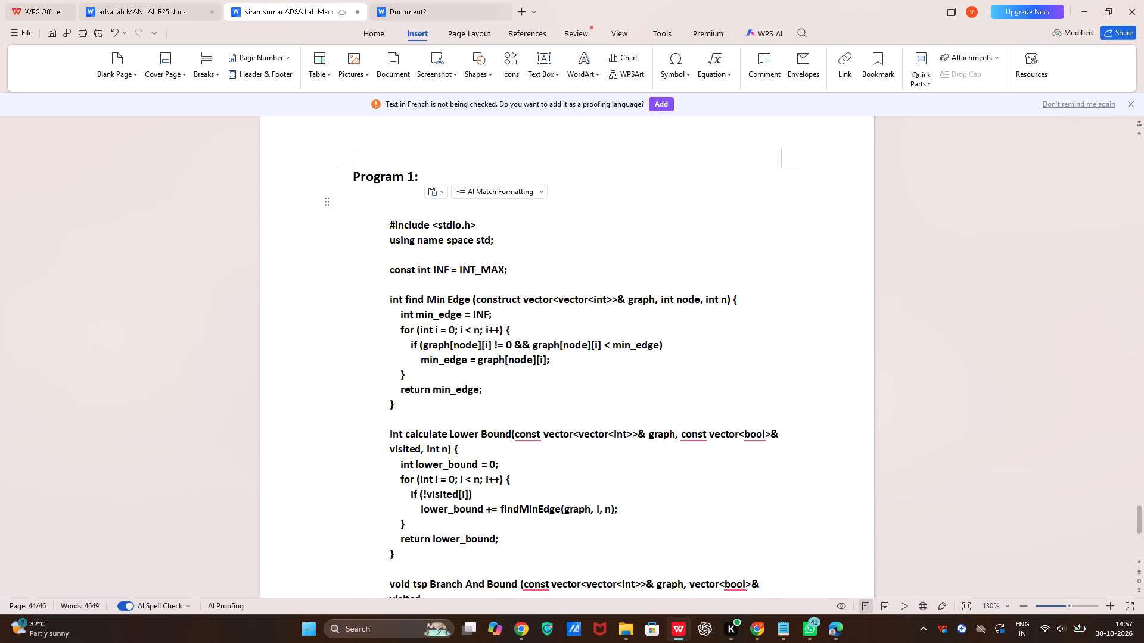
{"action": "left_click", "coordinate": [414, 174]}
{"action": "key", "text": "2"}
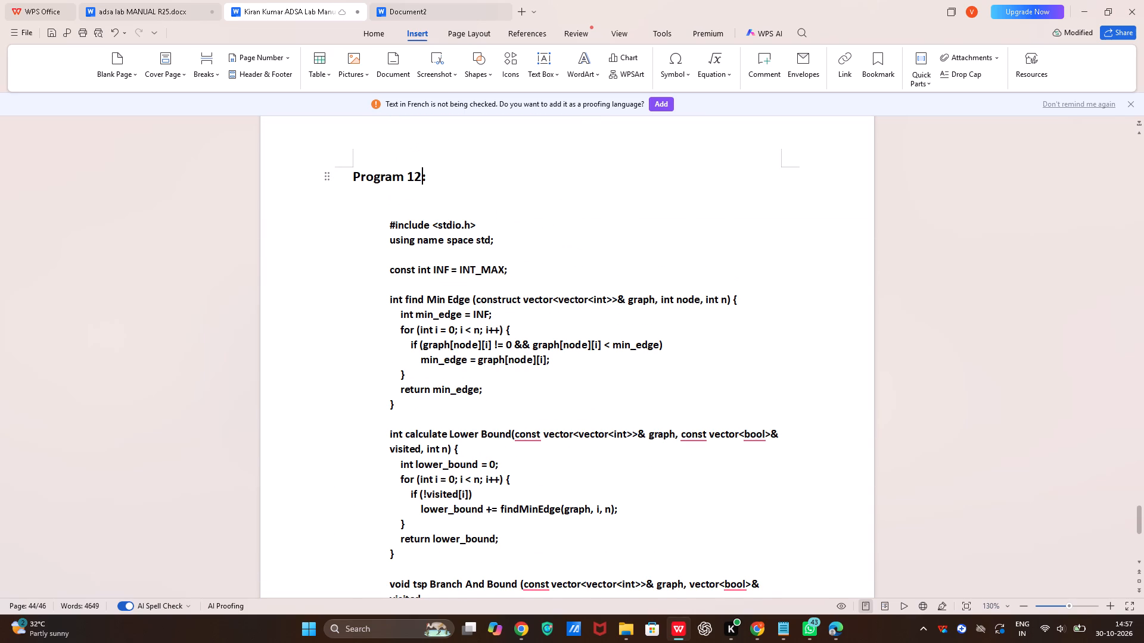
Change the 'Output:' heading above the travelling salesman results on the last page to 'OUTPUT 12:'.
{"action": "scroll", "coordinate": [439, 249], "scroll_direction": "down", "scroll_amount": 3}
{"action": "scroll", "coordinate": [446, 244], "scroll_direction": "up", "scroll_amount": 1}
{"action": "scroll", "coordinate": [446, 244], "scroll_direction": "down", "scroll_amount": 2}
{"action": "scroll", "coordinate": [446, 244], "scroll_direction": "up", "scroll_amount": 4}
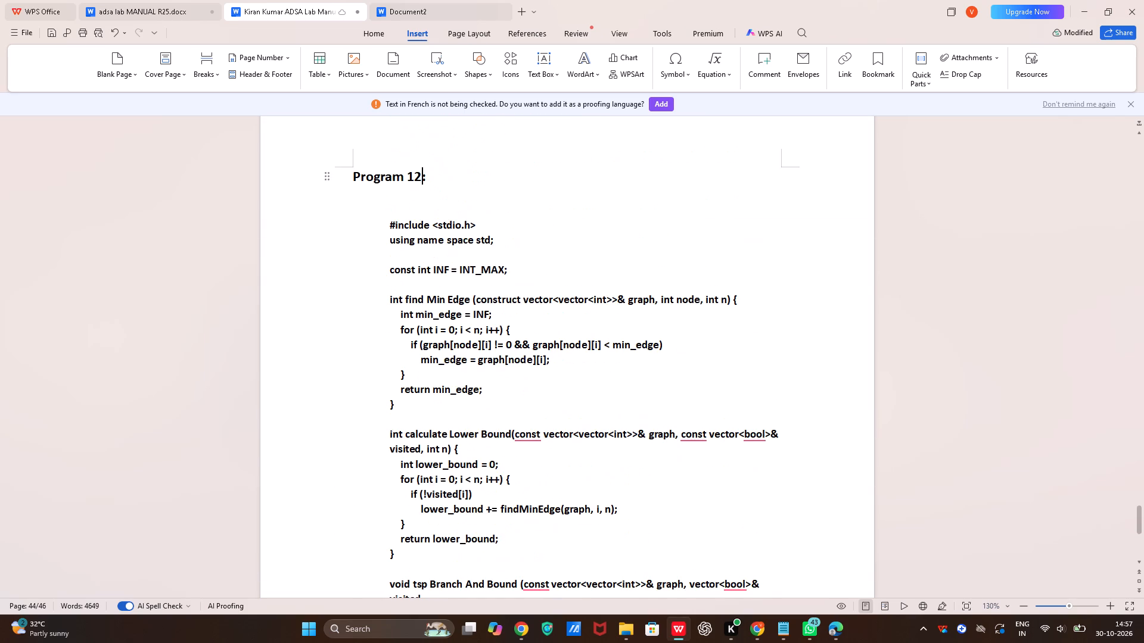
{"action": "scroll", "coordinate": [447, 250], "scroll_direction": "down", "scroll_amount": 18}
{"action": "scroll", "coordinate": [528, 244], "scroll_direction": "down", "scroll_amount": 4}
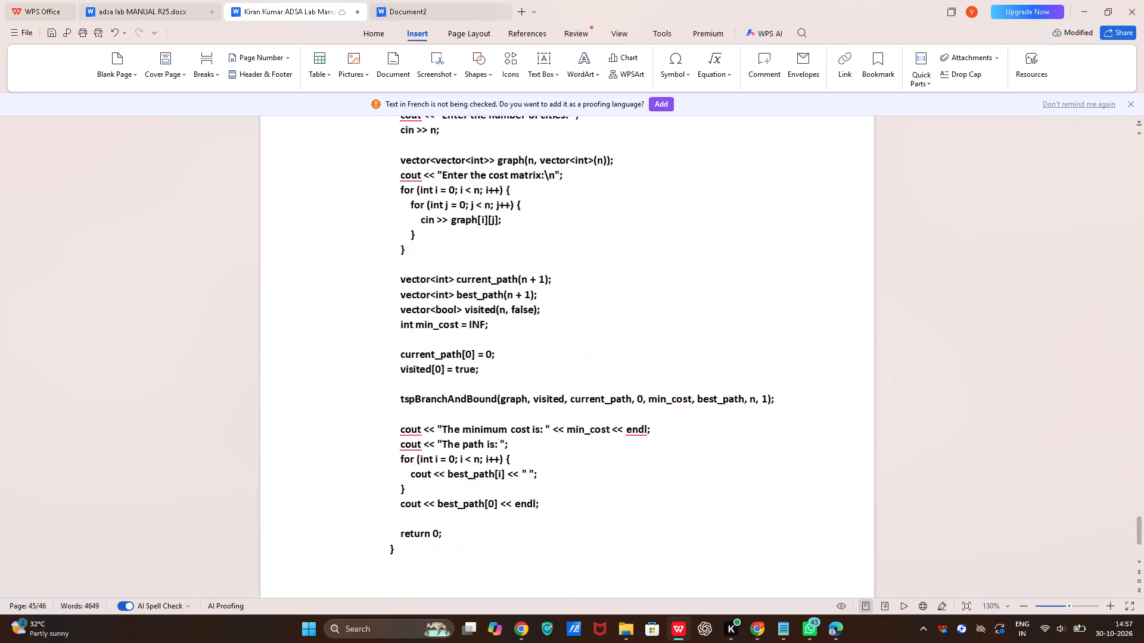
{"action": "scroll", "coordinate": [525, 252], "scroll_direction": "down", "scroll_amount": 13}
{"action": "left_click", "coordinate": [425, 375]}
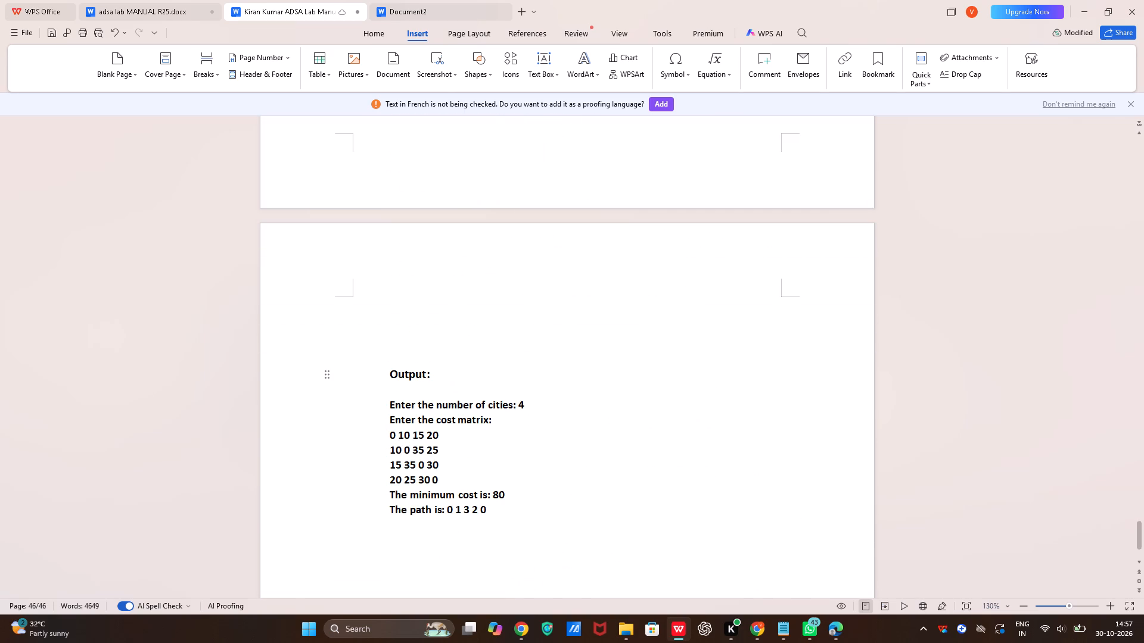
{"action": "key", "text": "BackSpace"}
{"action": "key", "text": "BackSpace"}
{"action": "key", "text": "BackSpace"}
{"action": "key", "text": "BackSpace"}
{"action": "key", "text": "BackSpace"}
{"action": "type", "text": "UTPUT 12"}
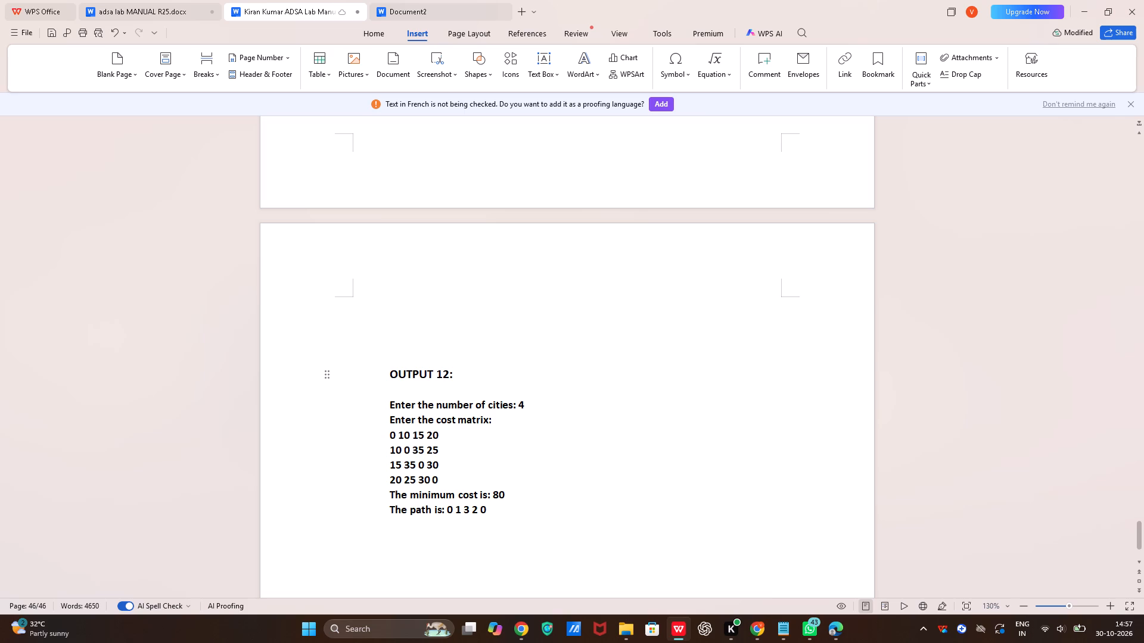
Save the lab manual with its completed headings.
{"action": "scroll", "coordinate": [470, 417], "scroll_direction": "down", "scroll_amount": 13}
{"action": "scroll", "coordinate": [475, 345], "scroll_direction": "down", "scroll_amount": 7}
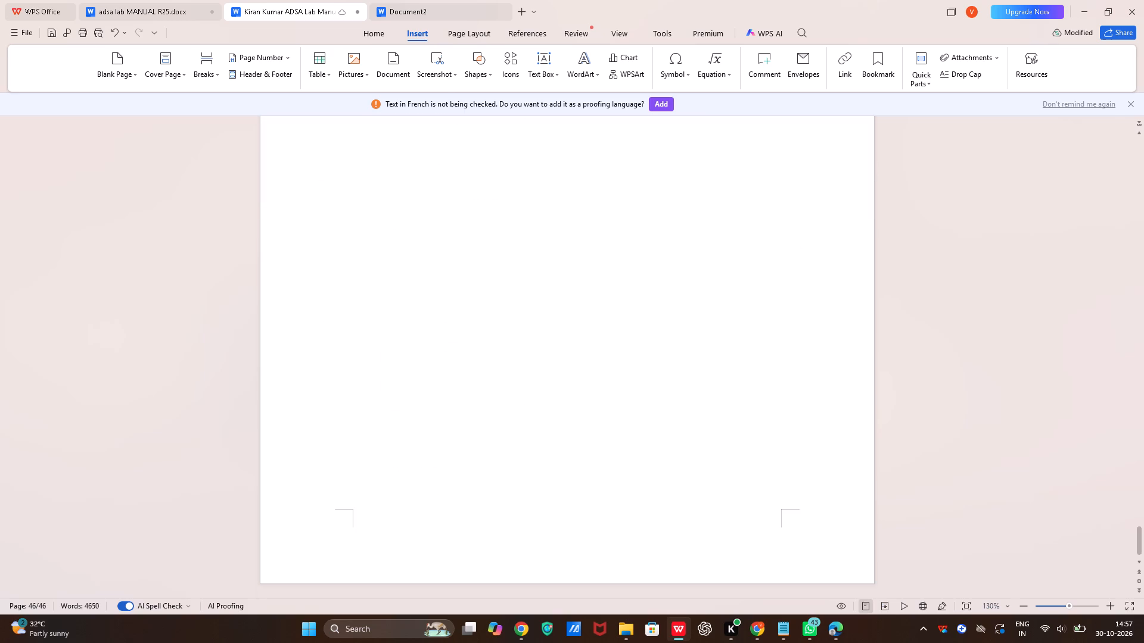
{"action": "scroll", "coordinate": [278, 218], "scroll_direction": "up", "scroll_amount": 6}
{"action": "left_click", "coordinate": [52, 35]}
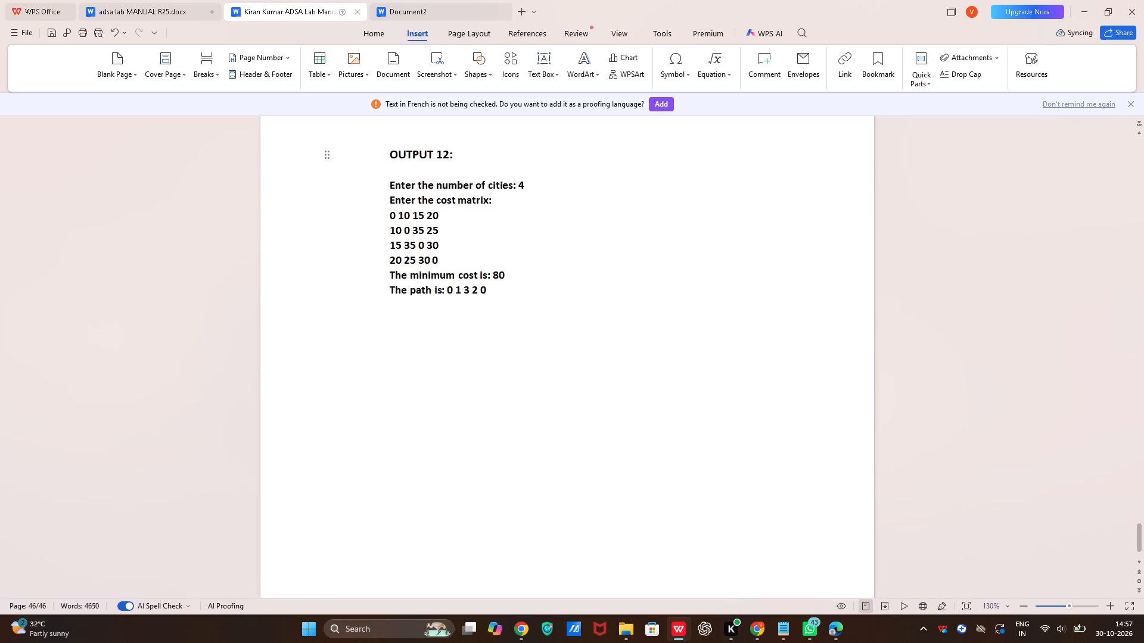
{"action": "left_click", "coordinate": [49, 36]}
Copy the entire contents of the lab manual, undoing any accidental paste over the text.
{"action": "key", "text": "ctrl+a"}
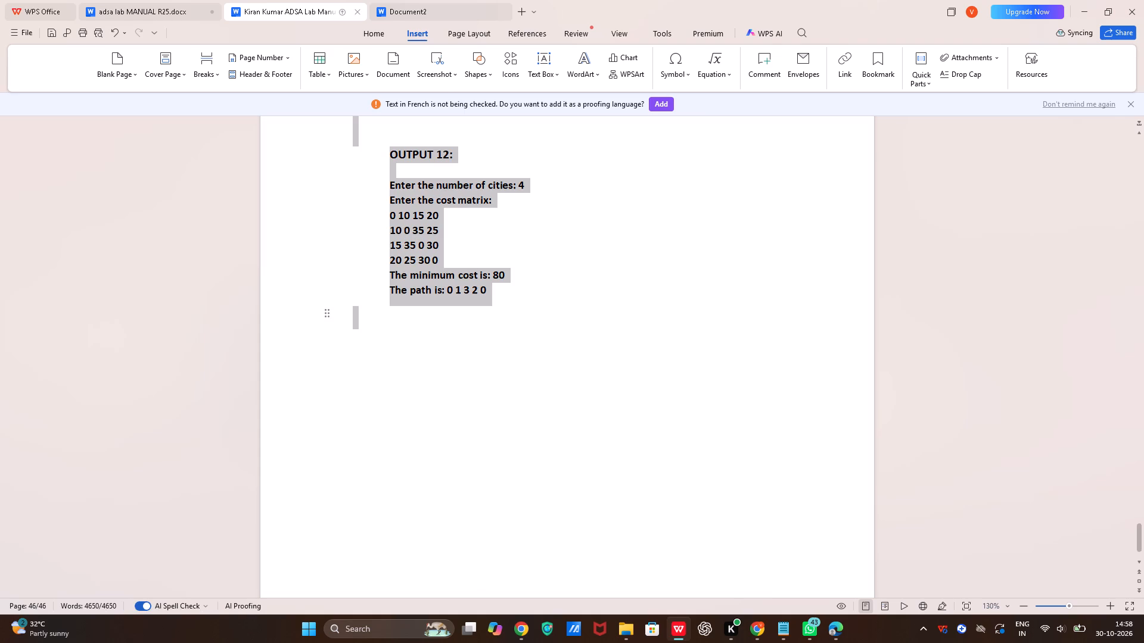
{"action": "key", "text": "ctrl+v"}
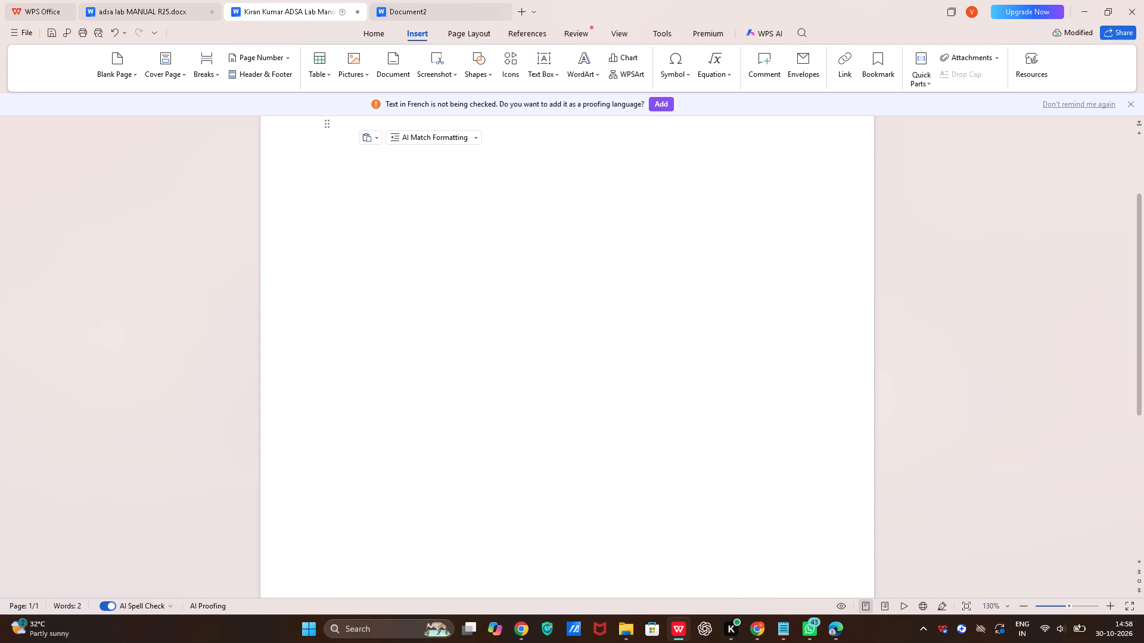
{"action": "key", "text": "ctrl+z"}
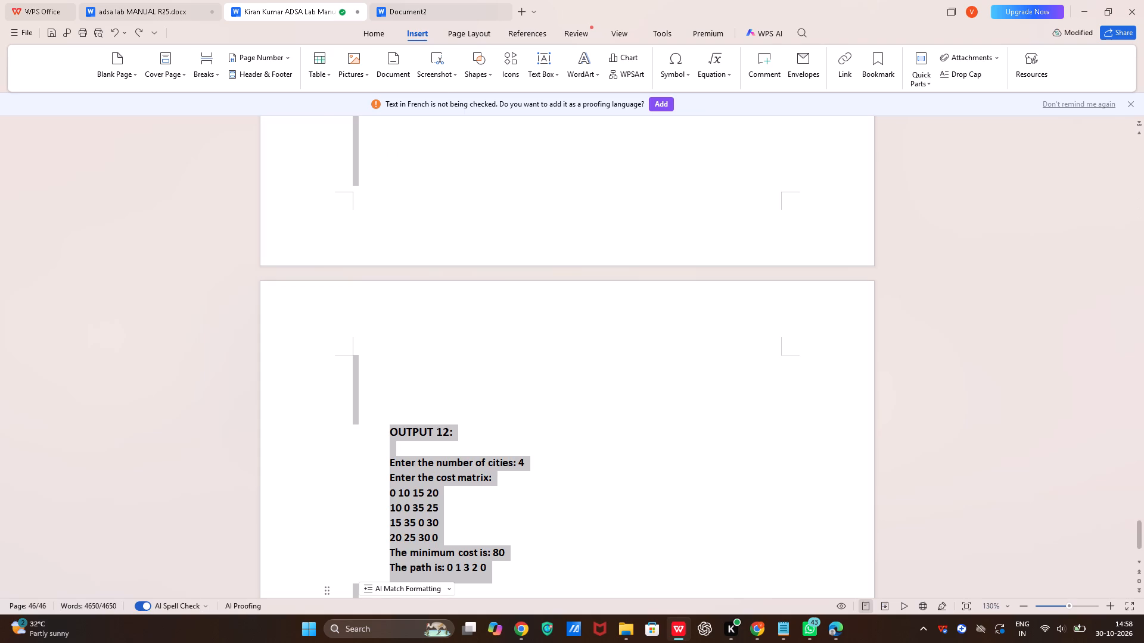
{"action": "key", "text": "ctrl+c"}
{"action": "left_click", "coordinate": [458, 375]}
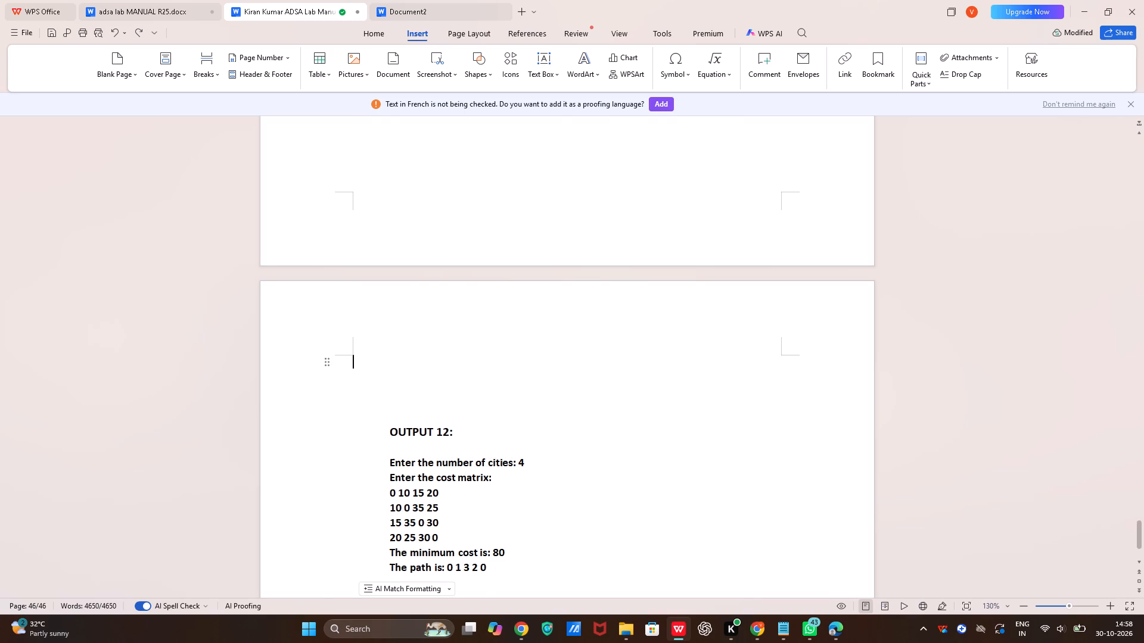
Check that the manual's last pages are intact and save the document again.
{"action": "scroll", "coordinate": [493, 326], "scroll_direction": "down", "scroll_amount": 5}
{"action": "scroll", "coordinate": [471, 311], "scroll_direction": "up", "scroll_amount": 9}
{"action": "scroll", "coordinate": [431, 183], "scroll_direction": "up", "scroll_amount": 2}
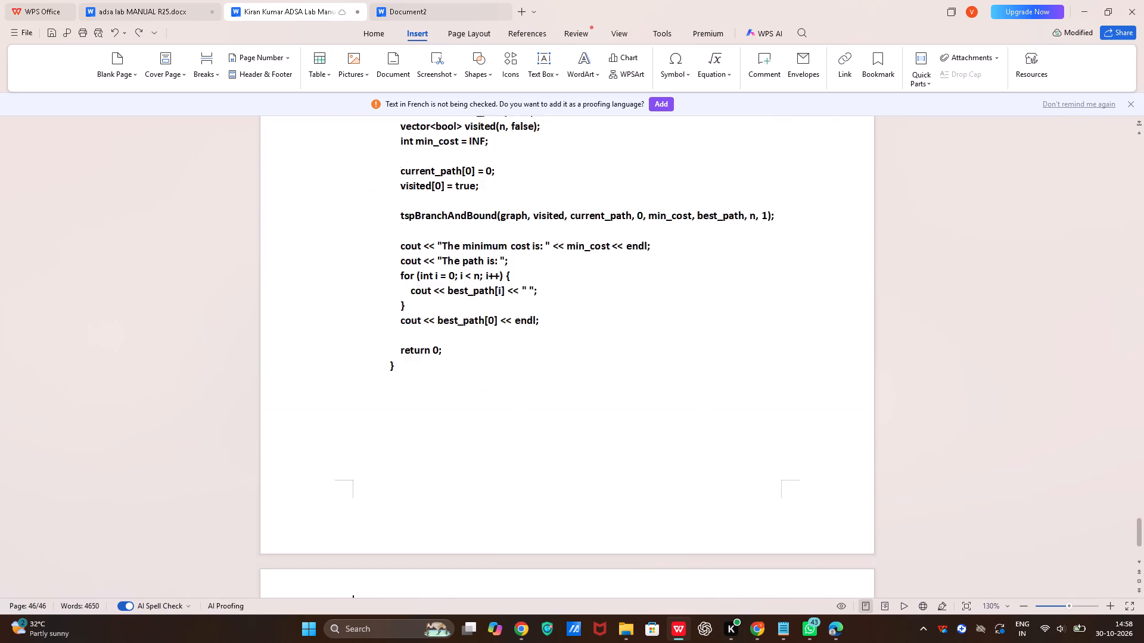
{"action": "scroll", "coordinate": [431, 183], "scroll_direction": "up", "scroll_amount": 2}
{"action": "scroll", "coordinate": [433, 183], "scroll_direction": "down", "scroll_amount": 8}
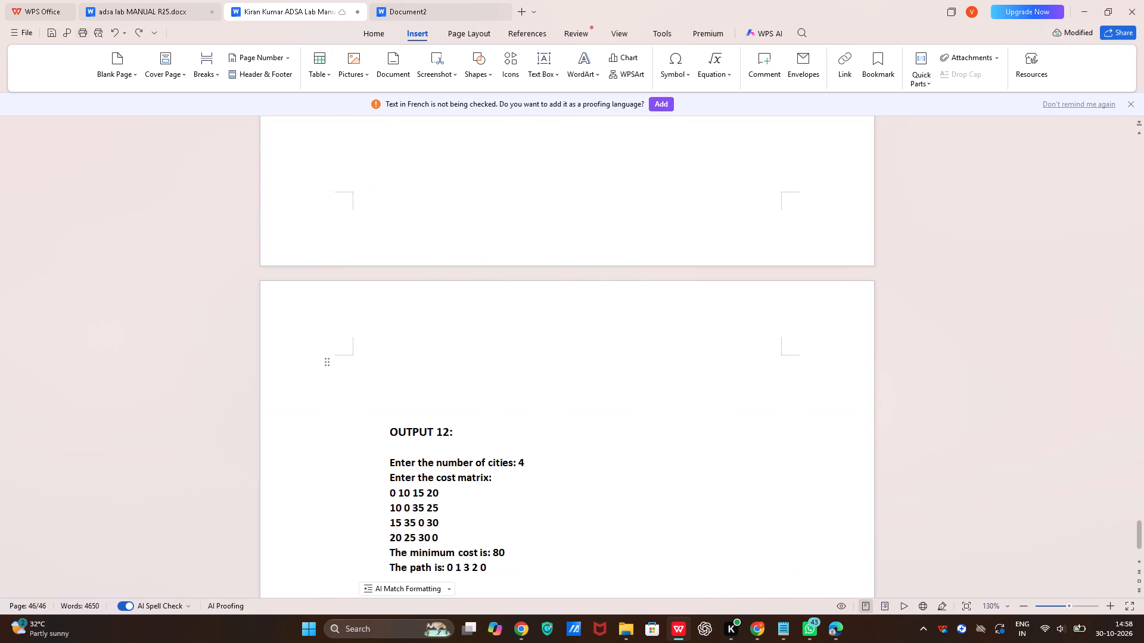
{"action": "left_click", "coordinate": [52, 36]}
{"action": "triple_click", "coordinate": [52, 36]}
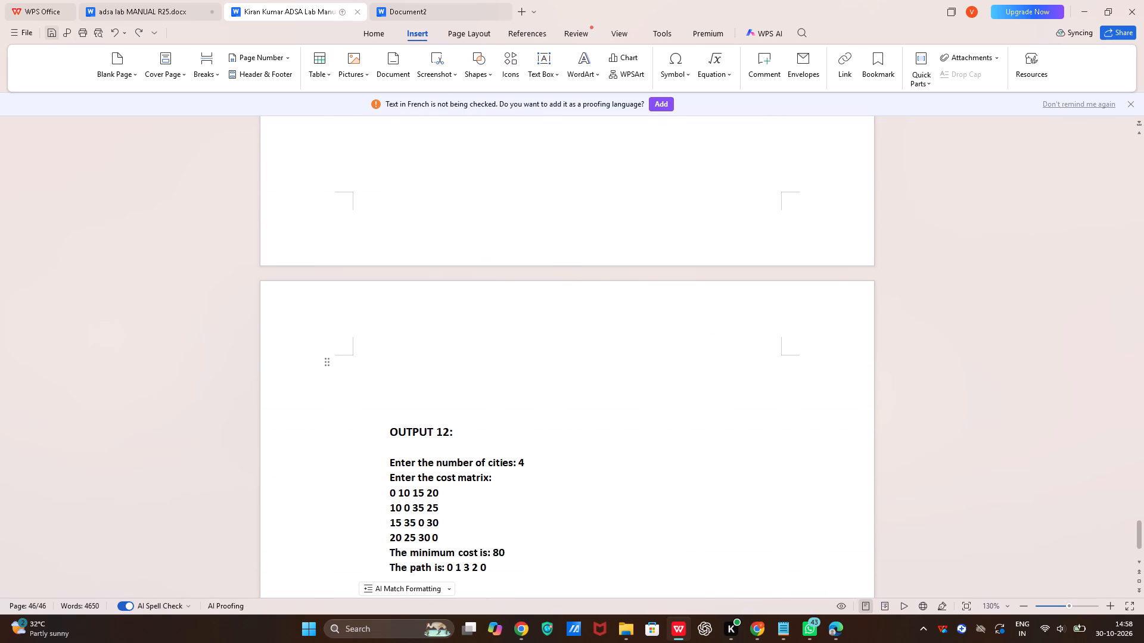
{"action": "left_click", "coordinate": [54, 38]}
{"action": "left_click", "coordinate": [54, 38]}
Switch to the blank Document2 and paste the full copied lab manual into it.
{"action": "key", "text": "ctrl+a"}
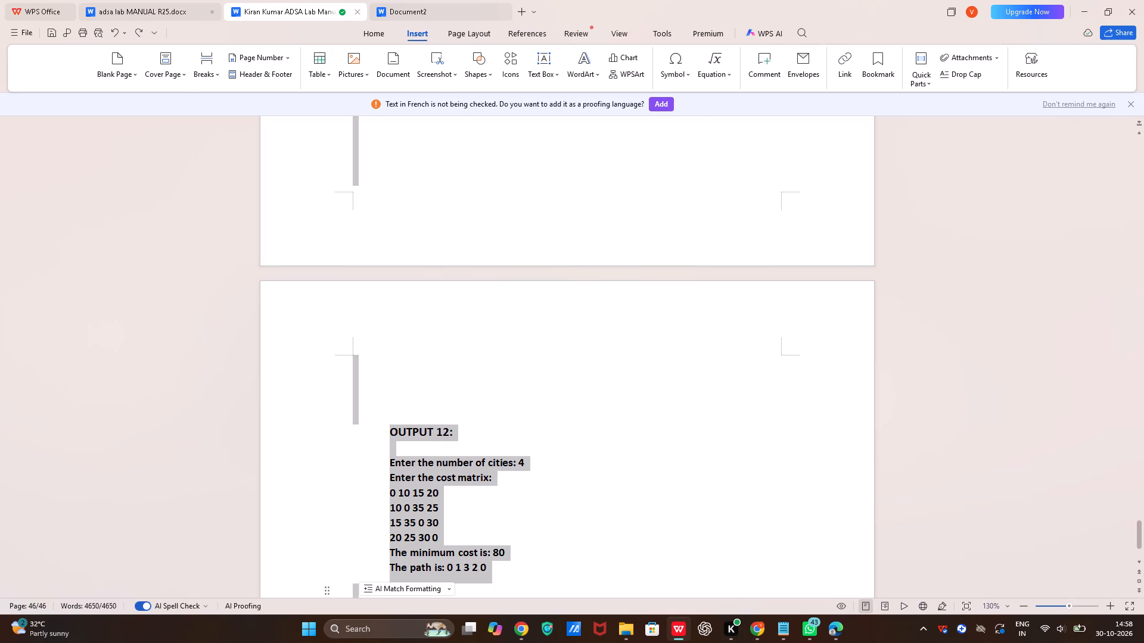
{"action": "scroll", "coordinate": [605, 405], "scroll_direction": "right", "scroll_amount": 1}
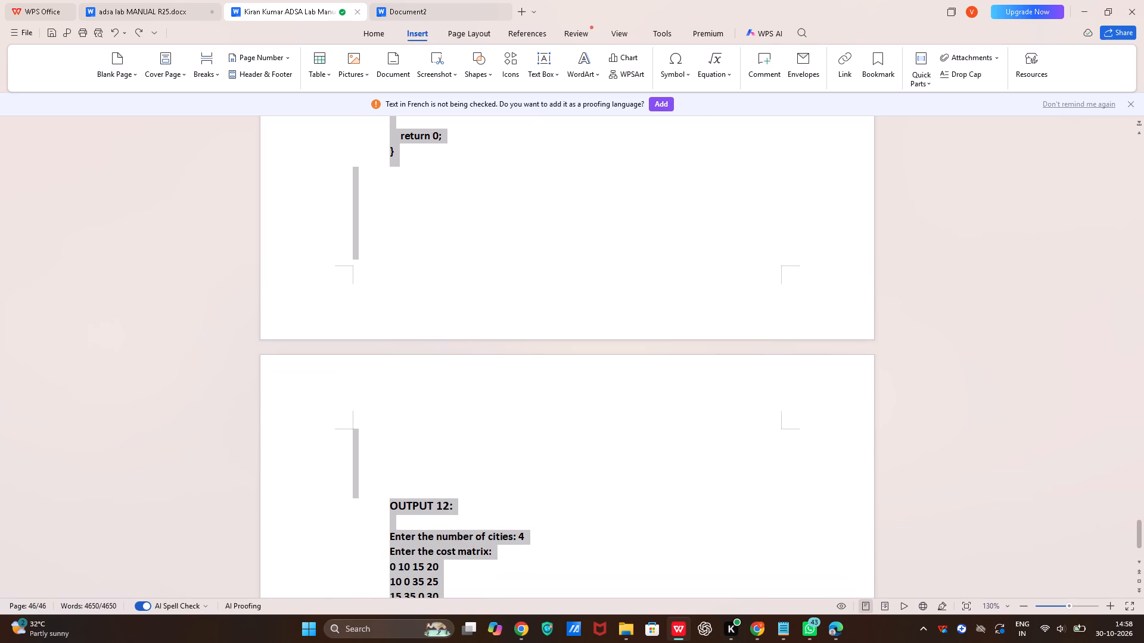
{"action": "left_click", "coordinate": [987, 252]}
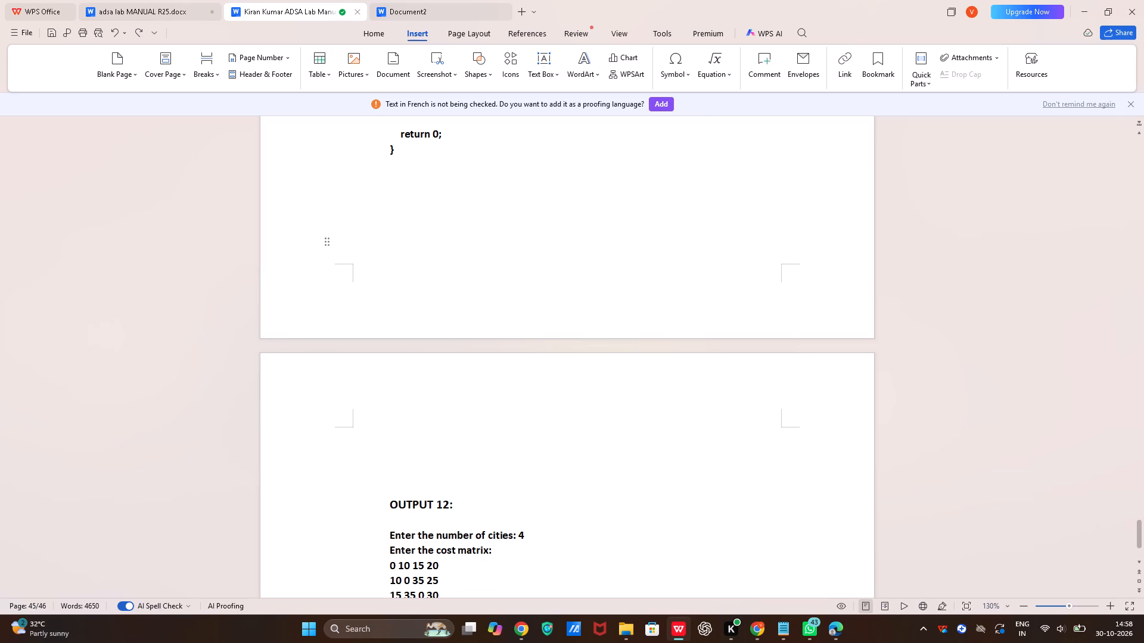
{"action": "left_click", "coordinate": [412, 0]}
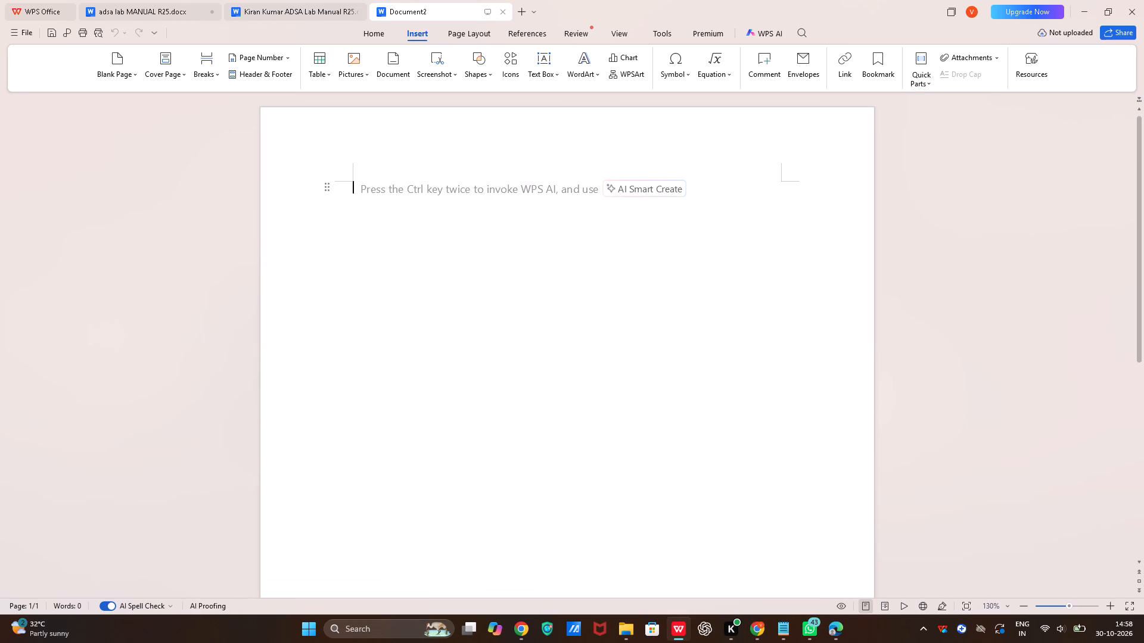
{"action": "key", "text": "ctrl+v"}
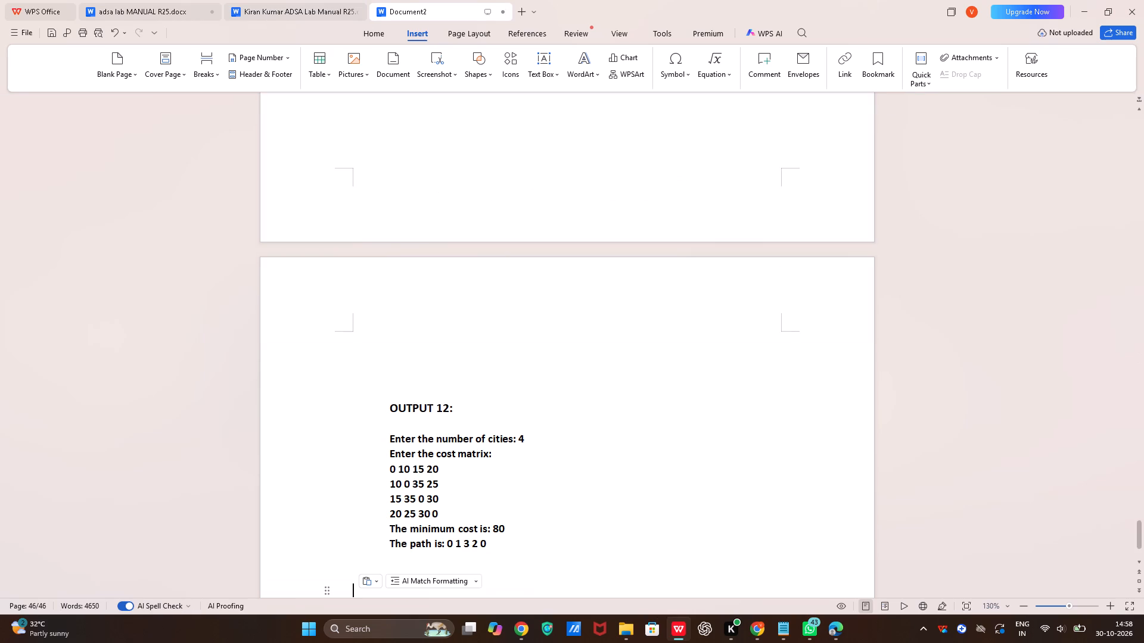
Check the last program and output pages of the manual pasted into Document2.
{"action": "scroll", "coordinate": [487, 188], "scroll_direction": "up", "scroll_amount": 20}
{"action": "scroll", "coordinate": [487, 188], "scroll_direction": "up", "scroll_amount": 8}
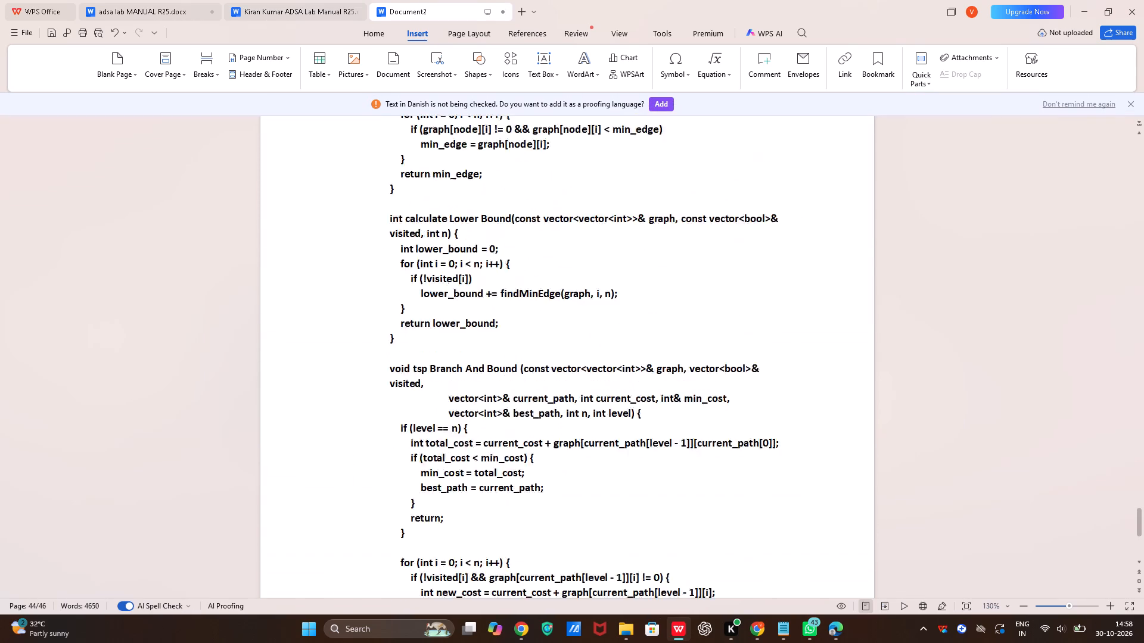
{"action": "scroll", "coordinate": [493, 192], "scroll_direction": "up", "scroll_amount": 13}
{"action": "scroll", "coordinate": [505, 186], "scroll_direction": "up", "scroll_amount": 10}
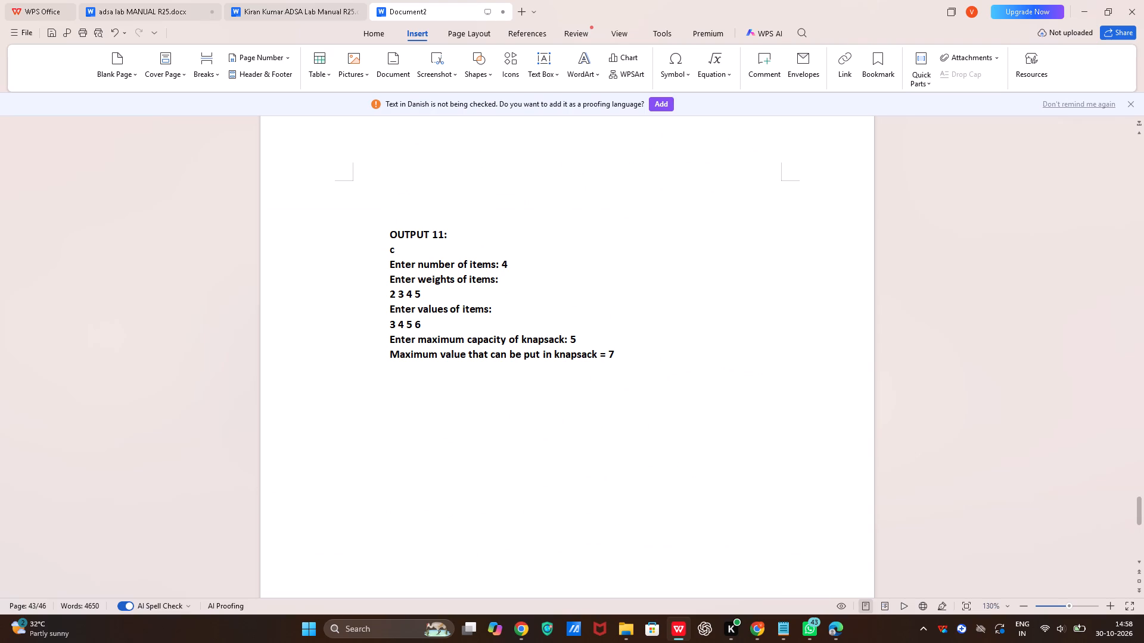
{"action": "scroll", "coordinate": [506, 186], "scroll_direction": "up", "scroll_amount": 5}
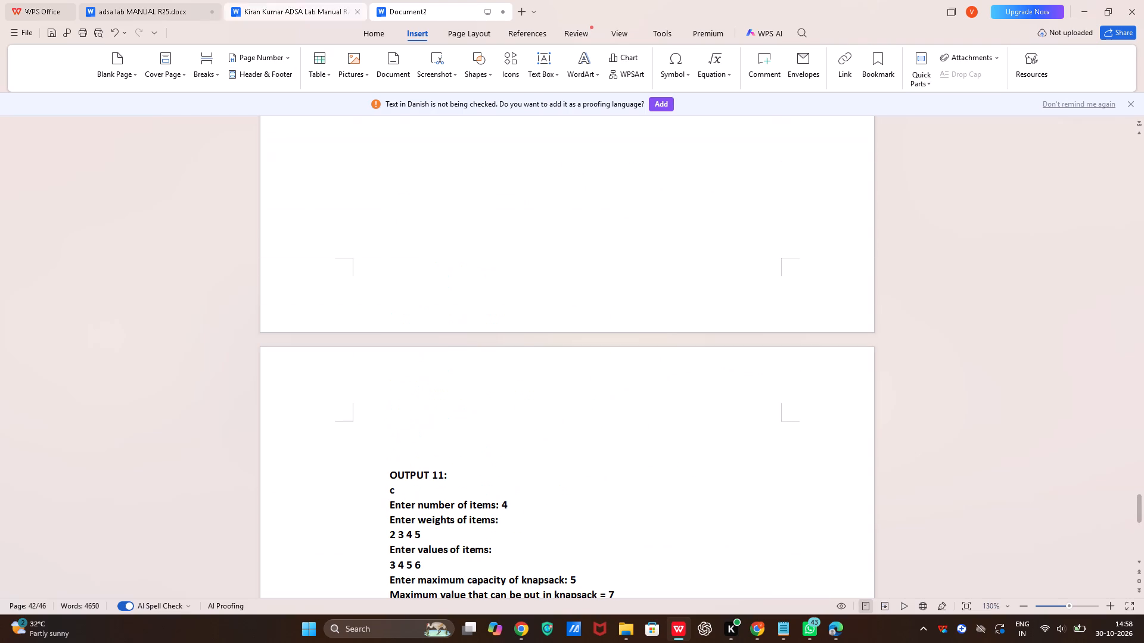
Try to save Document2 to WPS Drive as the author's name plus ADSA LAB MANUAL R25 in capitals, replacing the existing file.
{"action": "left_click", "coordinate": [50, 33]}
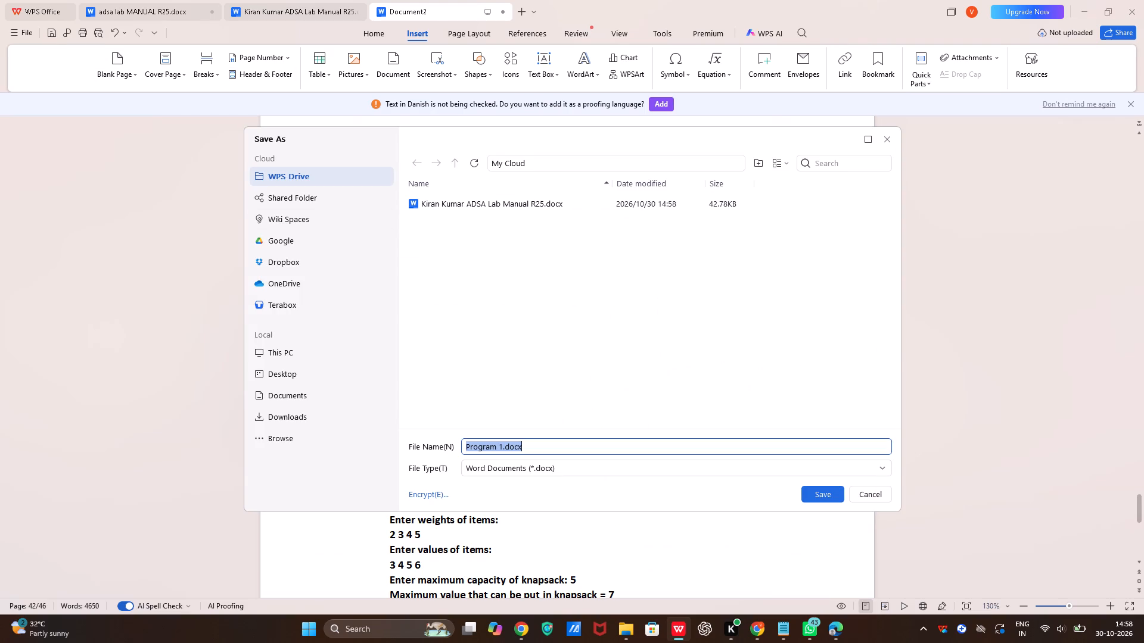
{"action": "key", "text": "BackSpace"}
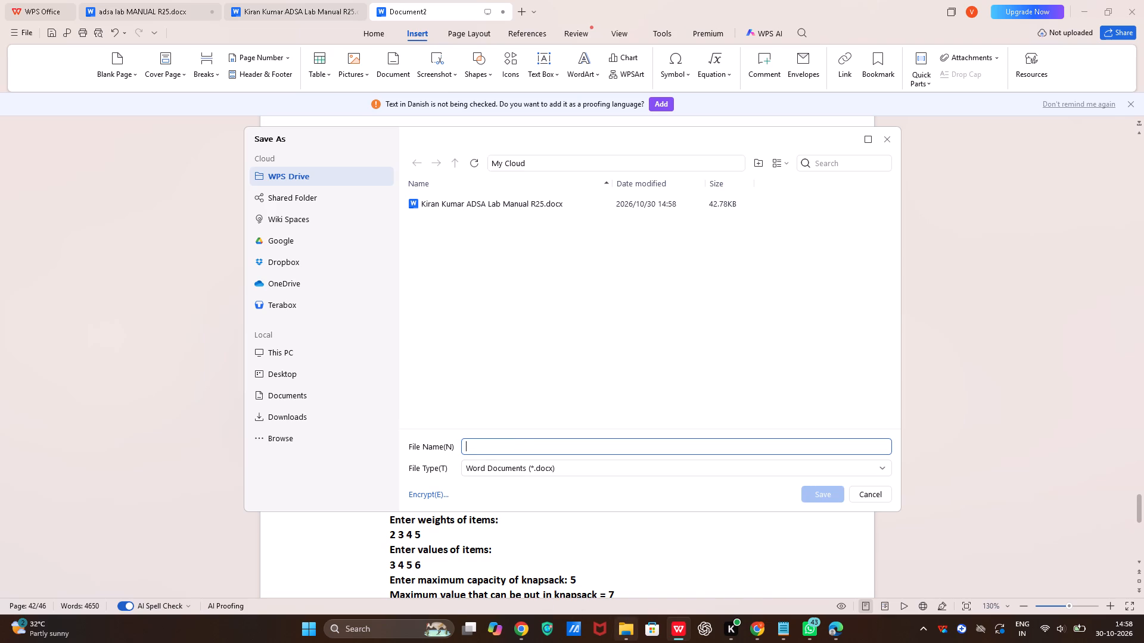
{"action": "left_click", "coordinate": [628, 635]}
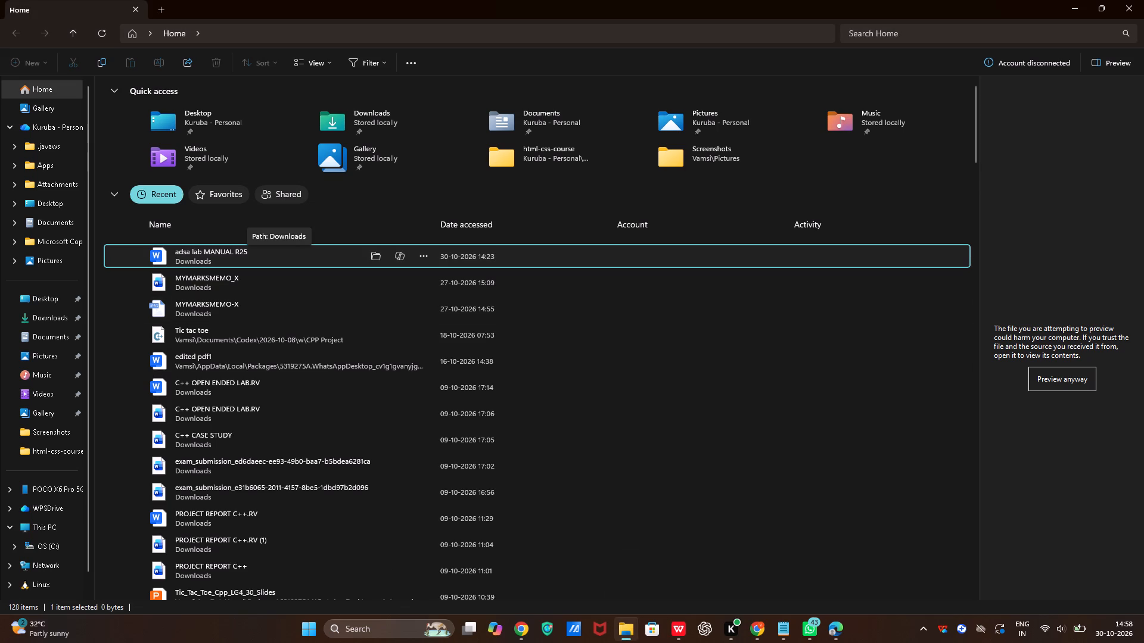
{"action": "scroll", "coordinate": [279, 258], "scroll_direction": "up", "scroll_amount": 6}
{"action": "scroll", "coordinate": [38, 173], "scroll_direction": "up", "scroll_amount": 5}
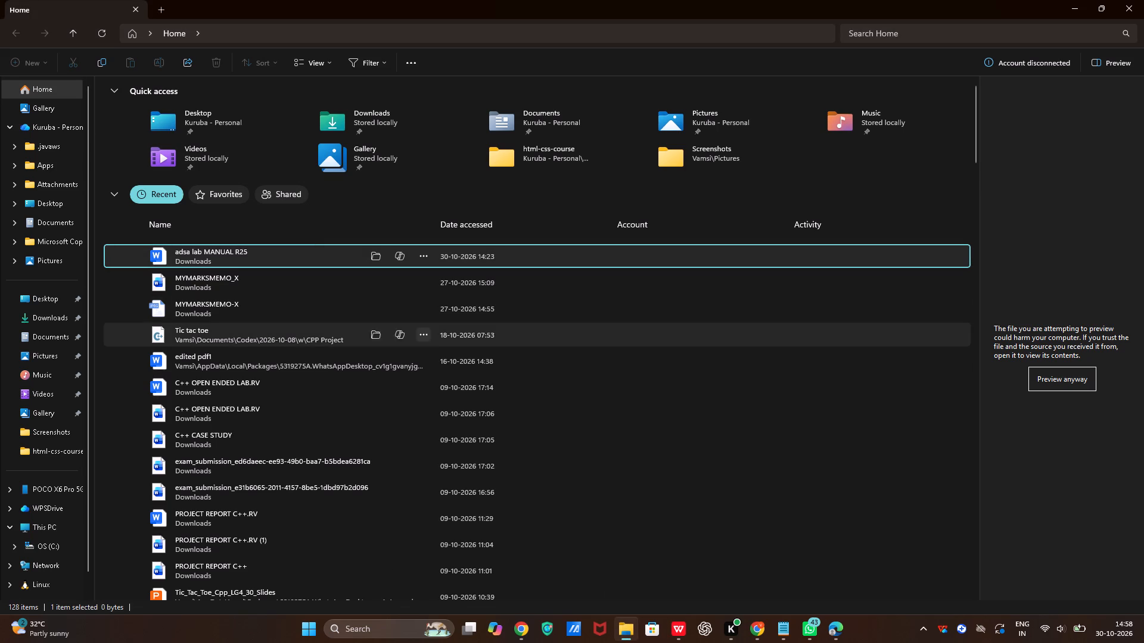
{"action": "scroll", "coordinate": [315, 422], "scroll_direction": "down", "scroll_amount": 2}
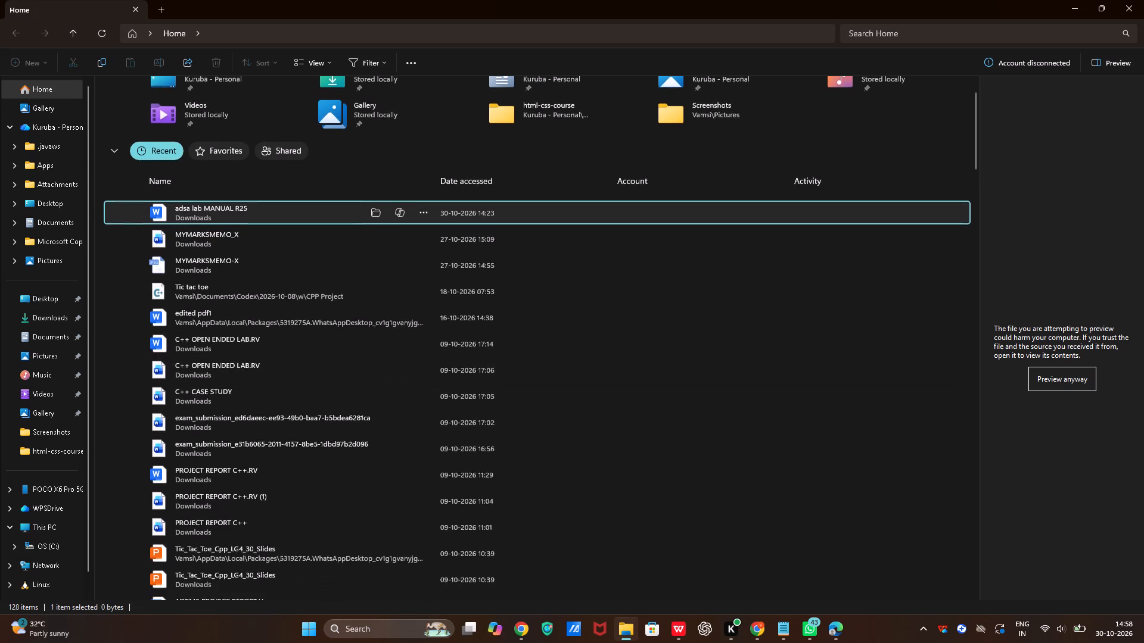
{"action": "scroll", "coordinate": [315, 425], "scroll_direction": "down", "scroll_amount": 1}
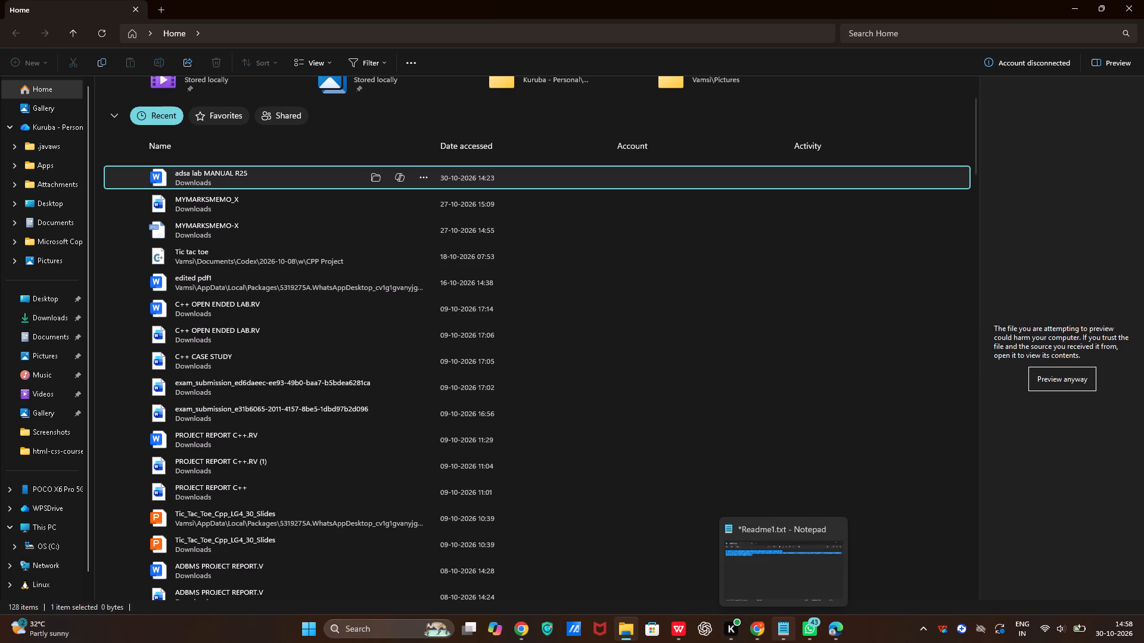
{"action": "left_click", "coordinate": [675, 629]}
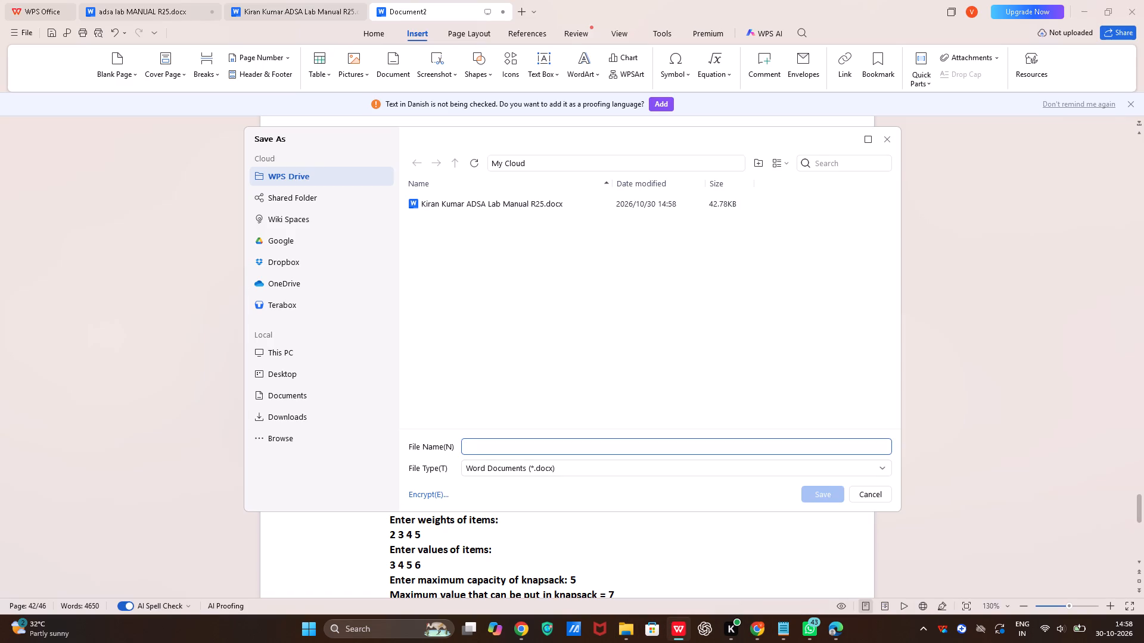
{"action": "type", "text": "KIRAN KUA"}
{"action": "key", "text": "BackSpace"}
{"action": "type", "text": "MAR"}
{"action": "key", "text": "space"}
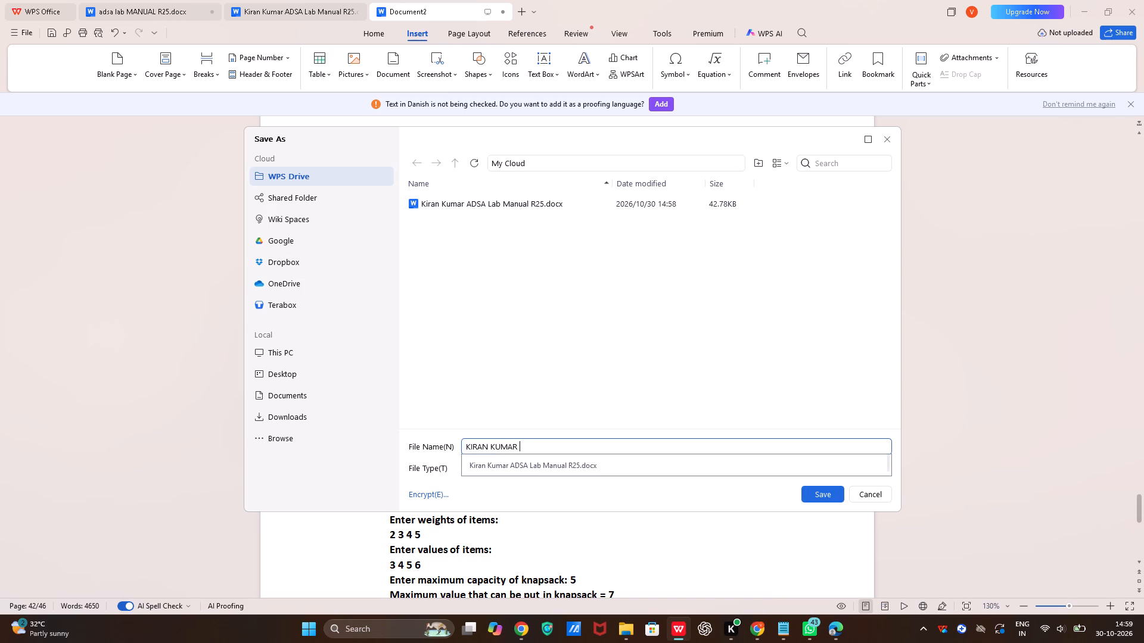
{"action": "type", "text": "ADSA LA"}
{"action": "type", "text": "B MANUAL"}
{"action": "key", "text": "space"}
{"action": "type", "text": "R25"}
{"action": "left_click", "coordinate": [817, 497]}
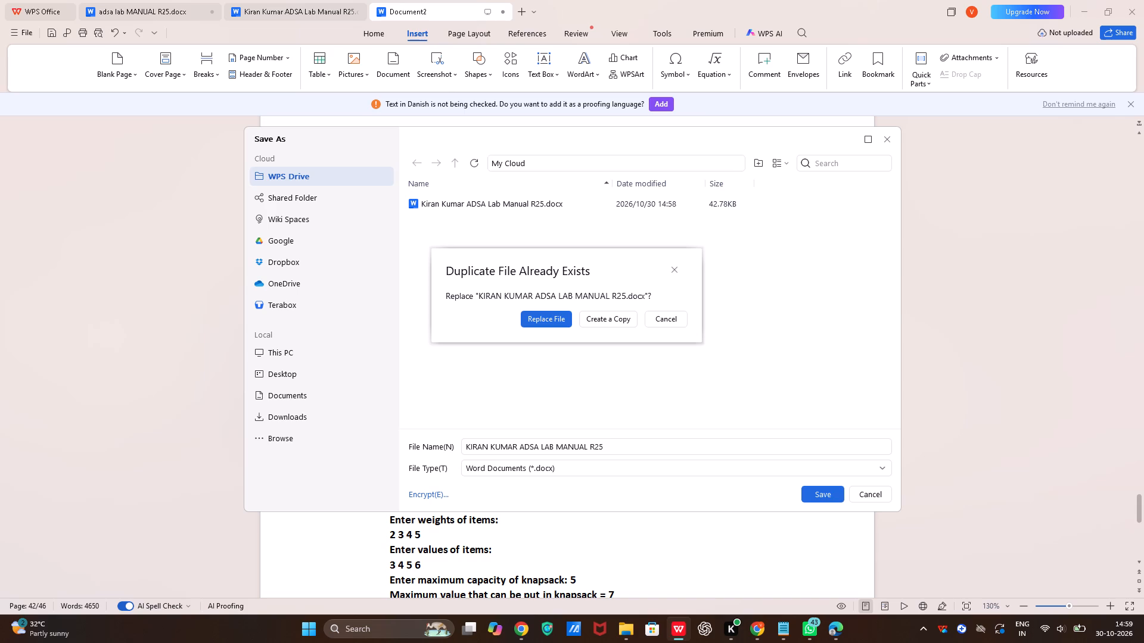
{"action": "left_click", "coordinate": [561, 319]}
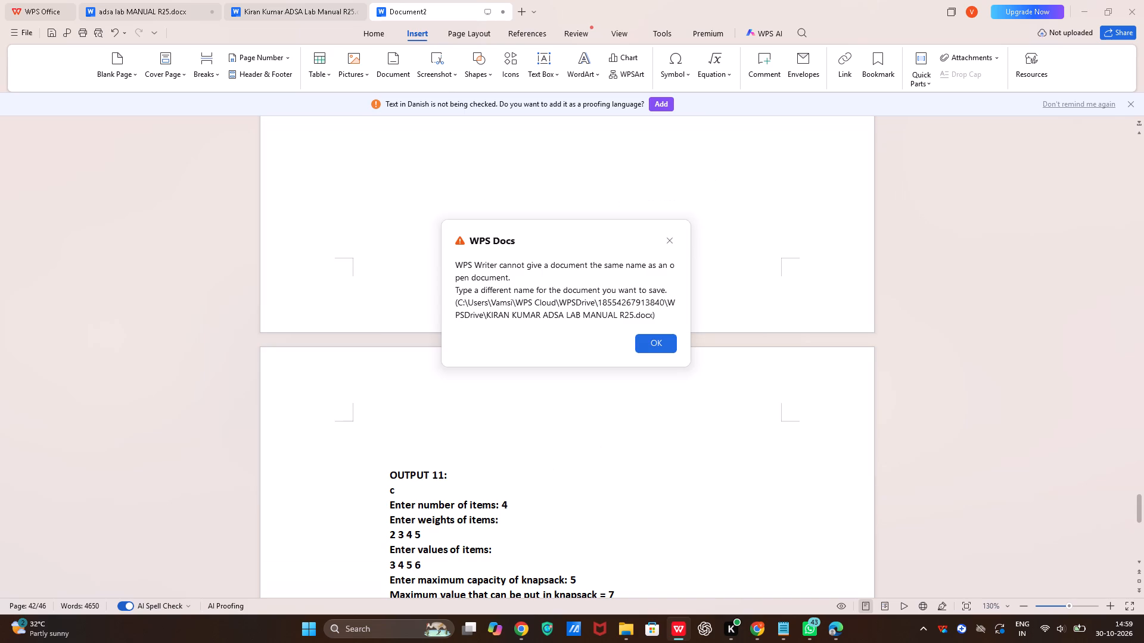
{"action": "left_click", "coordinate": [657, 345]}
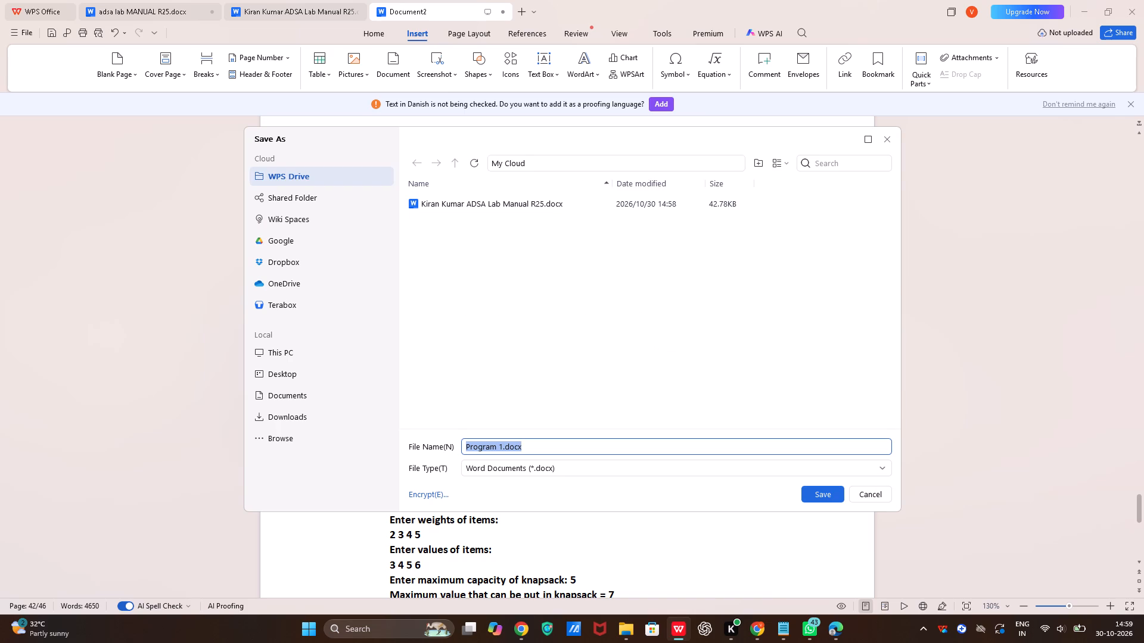
Save Document2 to WPS Drive as a Word document named with the author's name plus ADSA LAB MANUAL-R25 in capitals.
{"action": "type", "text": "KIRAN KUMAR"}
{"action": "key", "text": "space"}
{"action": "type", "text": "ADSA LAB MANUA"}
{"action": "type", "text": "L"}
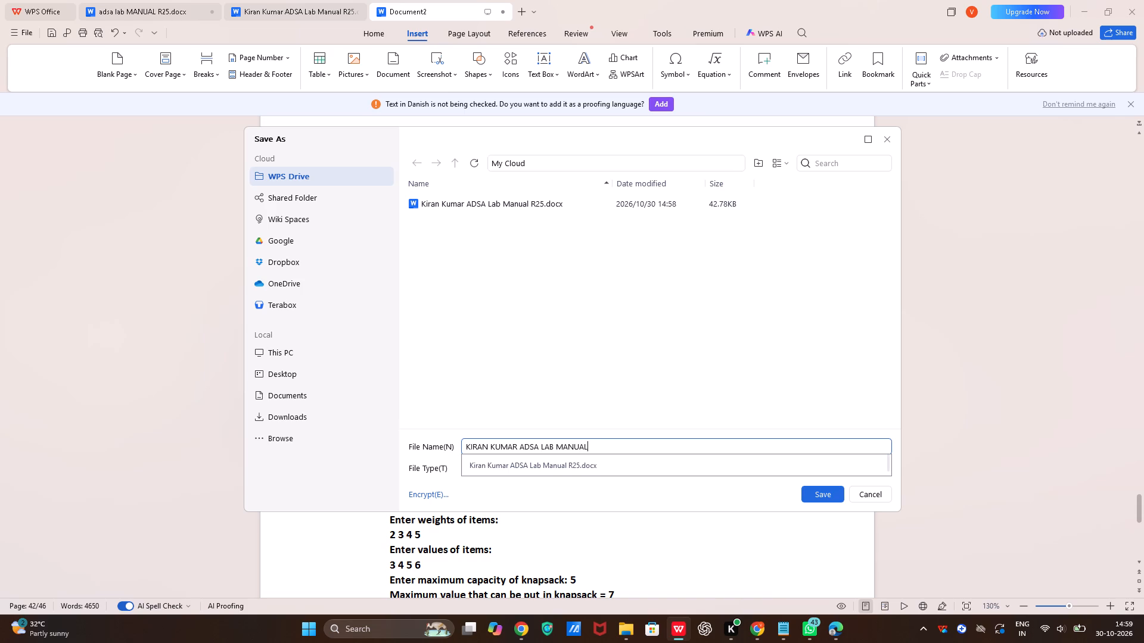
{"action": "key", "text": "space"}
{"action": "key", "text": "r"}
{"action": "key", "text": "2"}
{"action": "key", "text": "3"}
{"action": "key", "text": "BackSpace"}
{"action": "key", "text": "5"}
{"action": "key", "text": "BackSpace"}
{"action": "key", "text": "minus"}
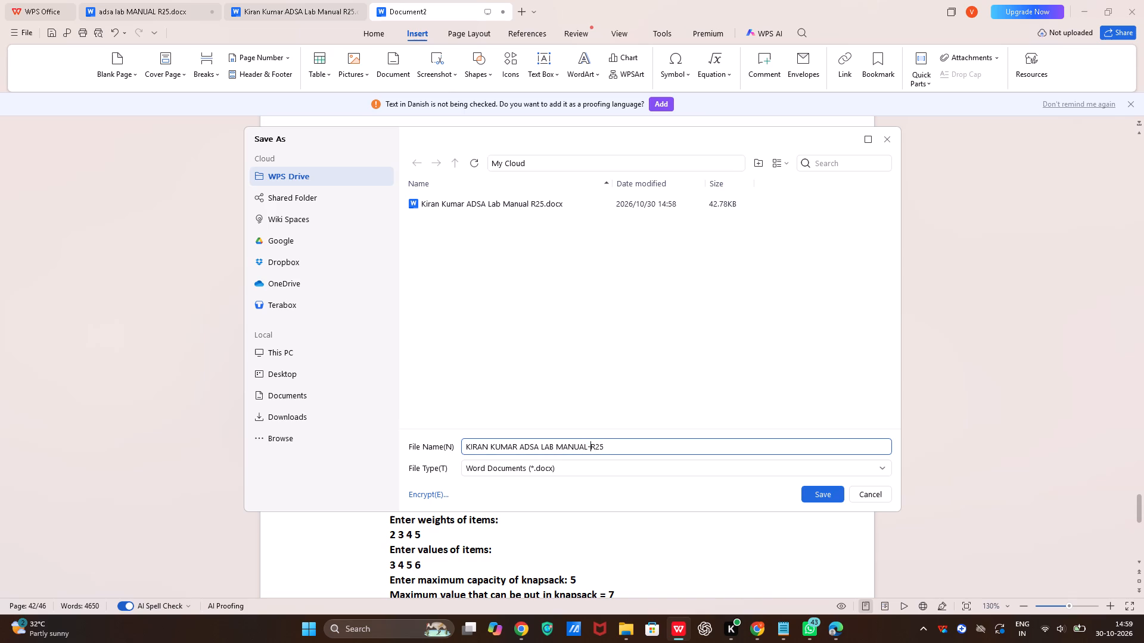
{"action": "left_click", "coordinate": [805, 491]}
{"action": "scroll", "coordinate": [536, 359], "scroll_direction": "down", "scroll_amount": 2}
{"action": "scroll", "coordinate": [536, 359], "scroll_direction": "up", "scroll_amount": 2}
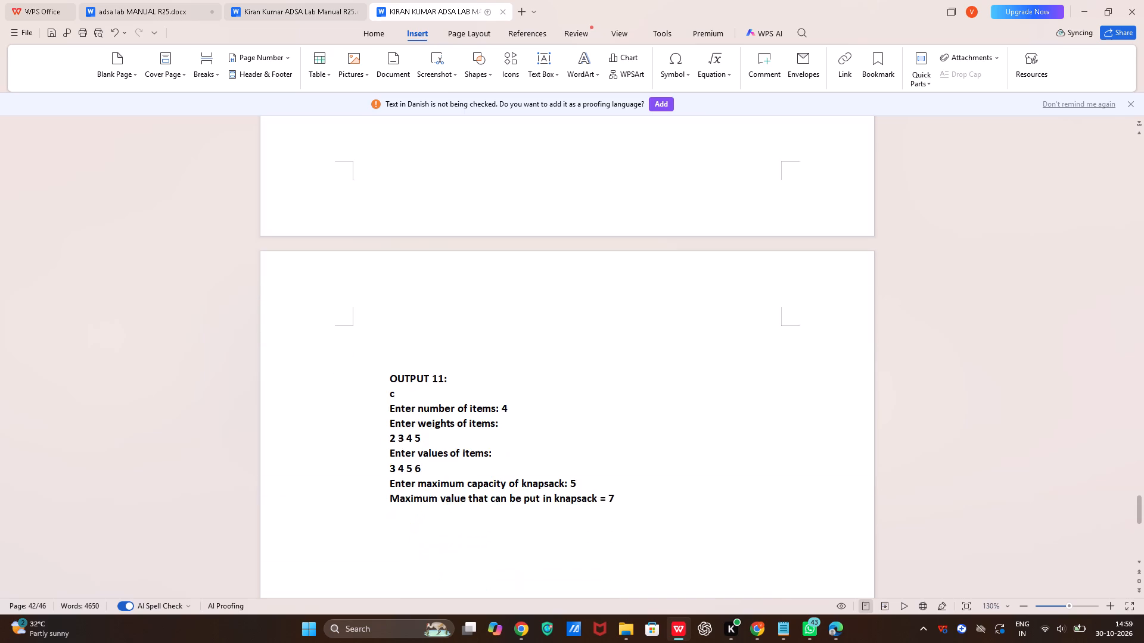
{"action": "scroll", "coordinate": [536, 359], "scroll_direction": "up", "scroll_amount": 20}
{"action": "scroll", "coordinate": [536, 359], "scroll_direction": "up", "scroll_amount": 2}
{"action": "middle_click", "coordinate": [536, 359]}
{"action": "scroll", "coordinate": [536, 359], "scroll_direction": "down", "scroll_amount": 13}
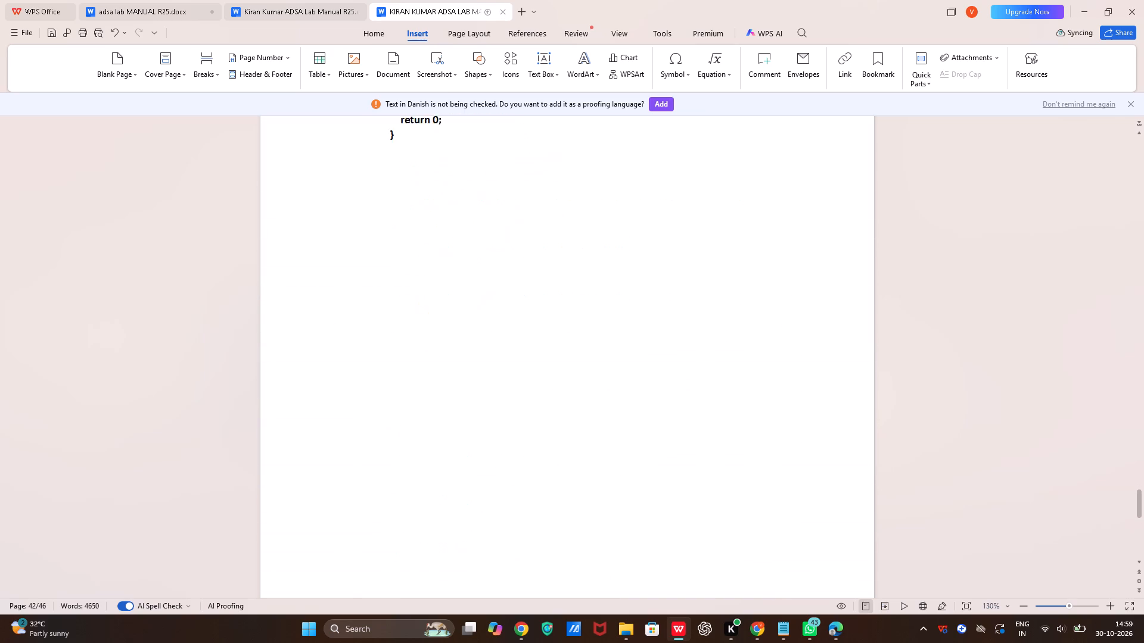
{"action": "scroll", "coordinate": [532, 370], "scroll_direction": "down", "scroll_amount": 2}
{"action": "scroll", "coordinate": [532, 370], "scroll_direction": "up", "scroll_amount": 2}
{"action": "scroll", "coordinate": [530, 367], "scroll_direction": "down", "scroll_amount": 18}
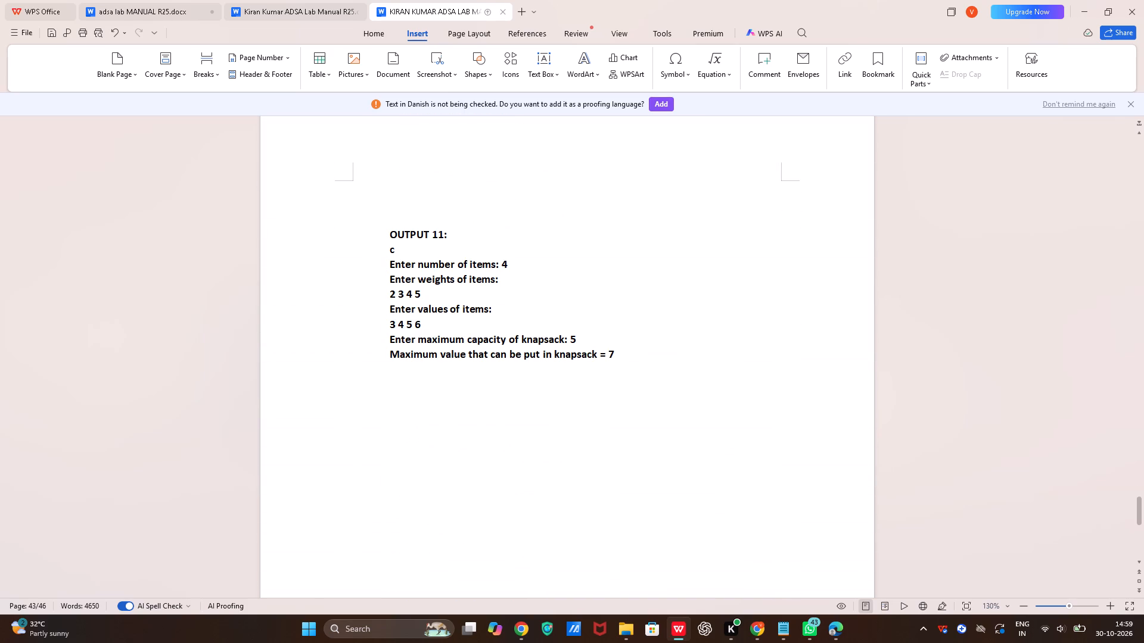
Look for the newly saved manual among the recent files in File Explorer, and return to the document.
{"action": "left_click", "coordinate": [1122, 38]}
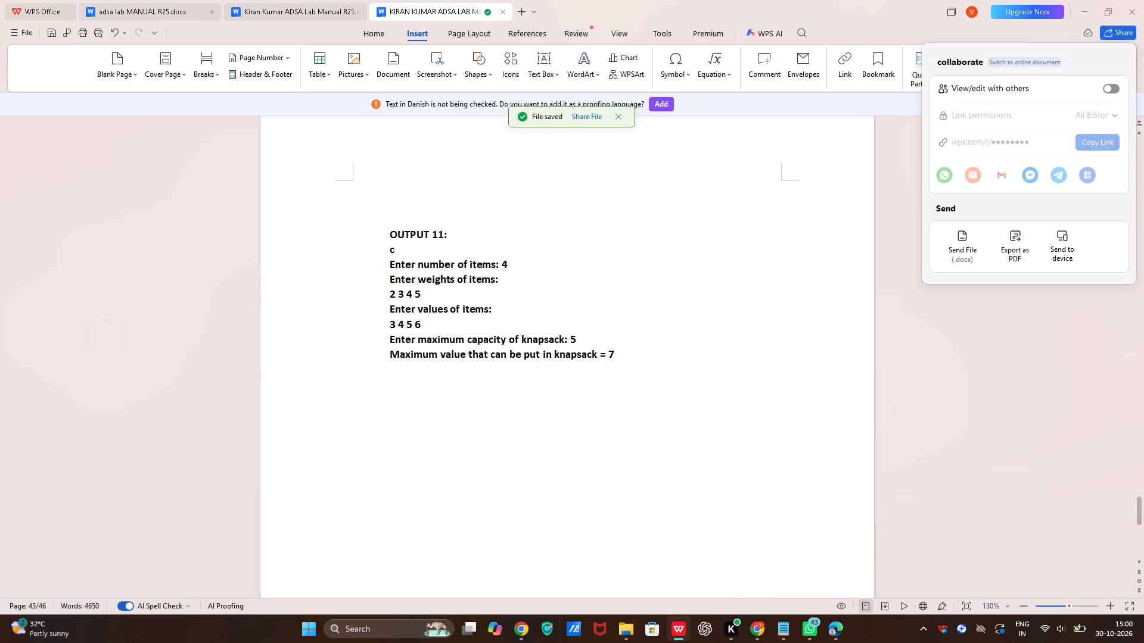
{"action": "left_click", "coordinate": [623, 621]}
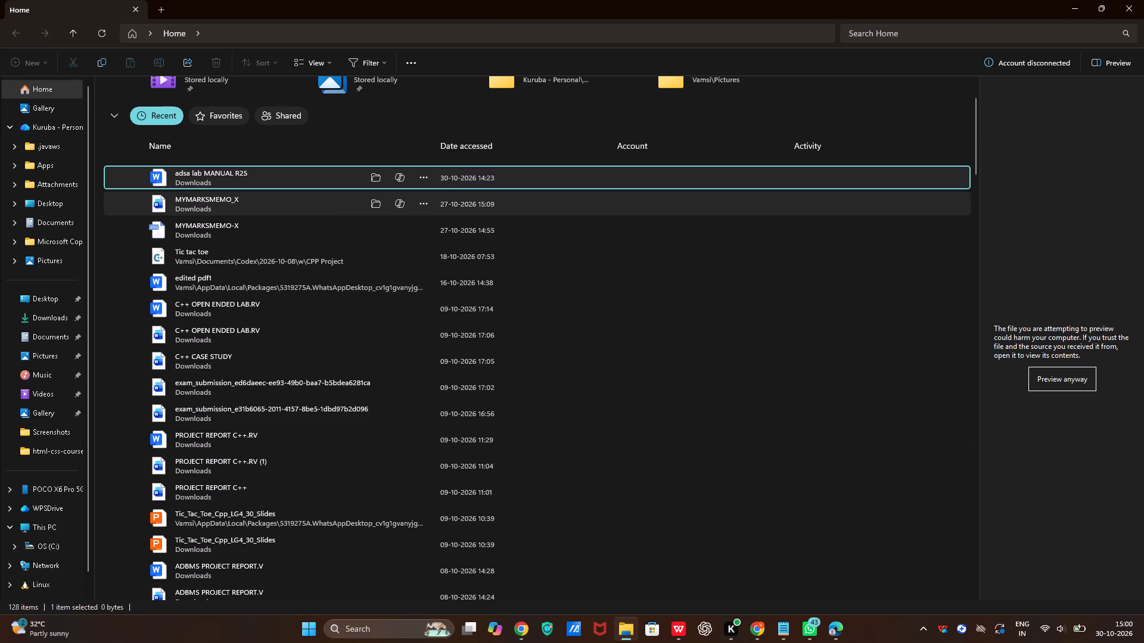
{"action": "scroll", "coordinate": [237, 205], "scroll_direction": "up", "scroll_amount": 10}
{"action": "left_click", "coordinate": [52, 114]}
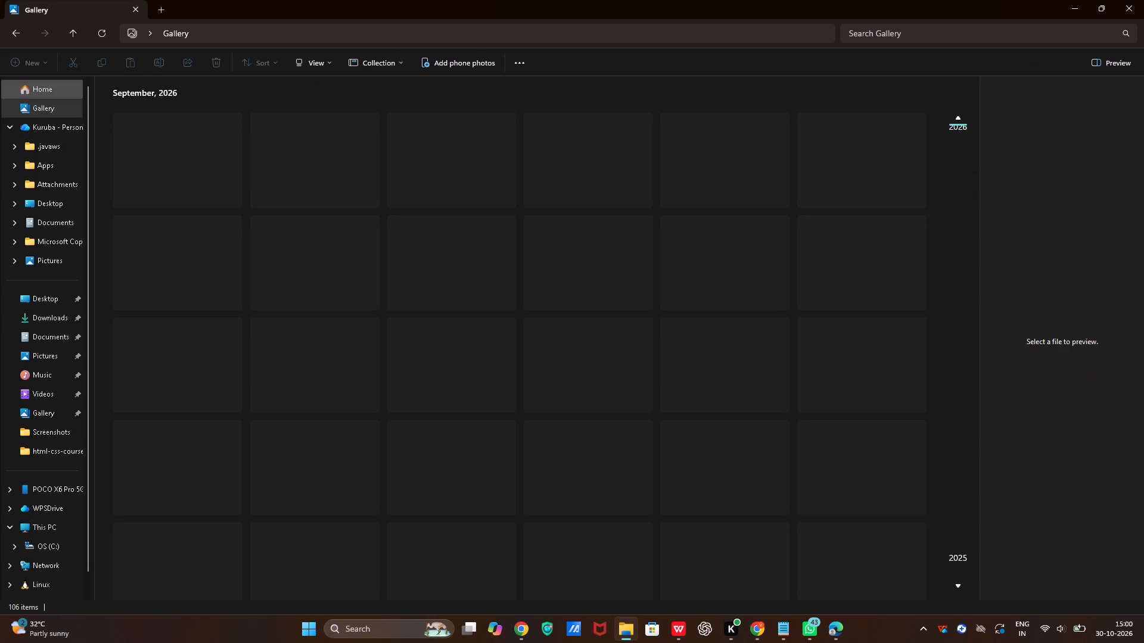
{"action": "left_click", "coordinate": [48, 88]}
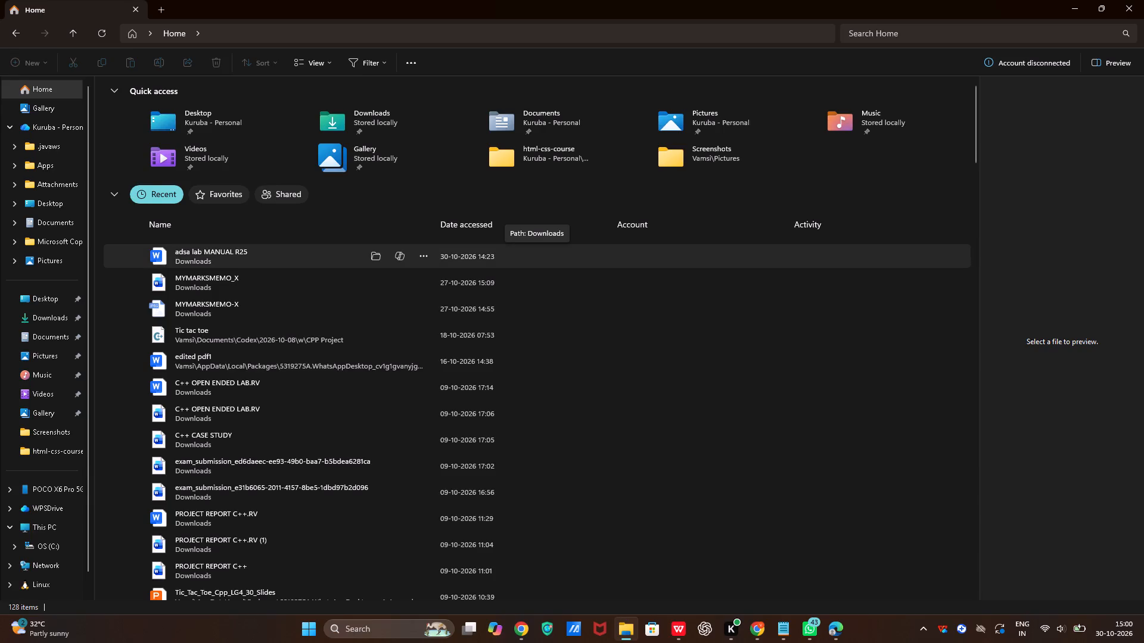
{"action": "scroll", "coordinate": [247, 265], "scroll_direction": "down", "scroll_amount": 2}
{"action": "scroll", "coordinate": [247, 265], "scroll_direction": "down", "scroll_amount": 20}
{"action": "scroll", "coordinate": [247, 265], "scroll_direction": "down", "scroll_amount": 20}
{"action": "scroll", "coordinate": [247, 265], "scroll_direction": "down", "scroll_amount": 2}
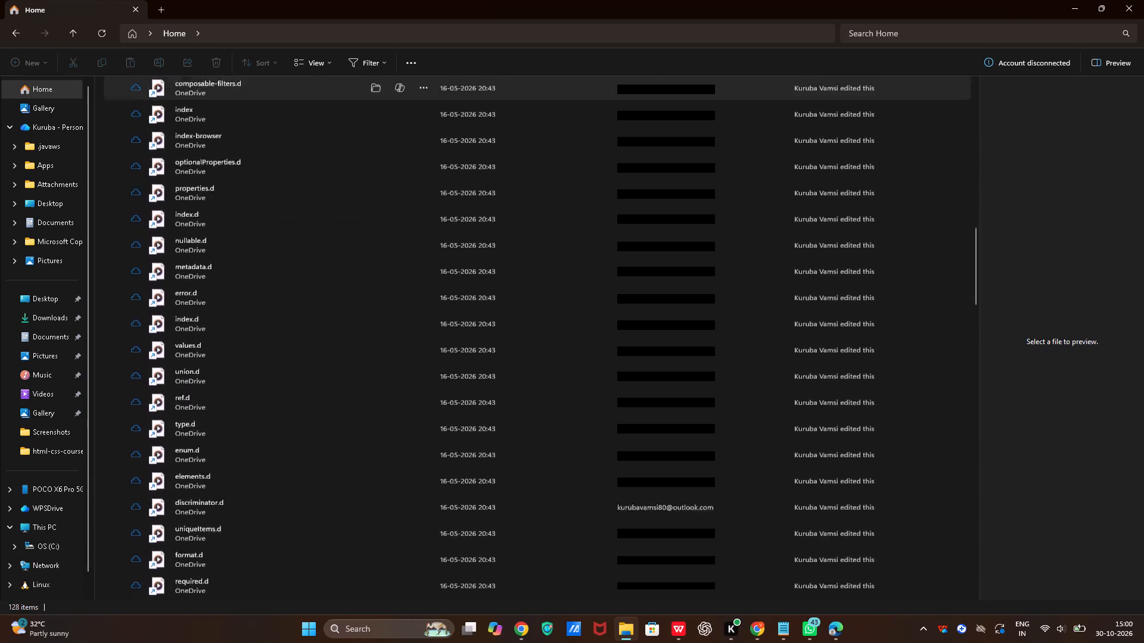
{"action": "scroll", "coordinate": [247, 256], "scroll_direction": "down", "scroll_amount": 20}
{"action": "scroll", "coordinate": [247, 256], "scroll_direction": "down", "scroll_amount": 2}
{"action": "scroll", "coordinate": [247, 247], "scroll_direction": "up", "scroll_amount": 1}
{"action": "scroll", "coordinate": [247, 247], "scroll_direction": "down", "scroll_amount": 14}
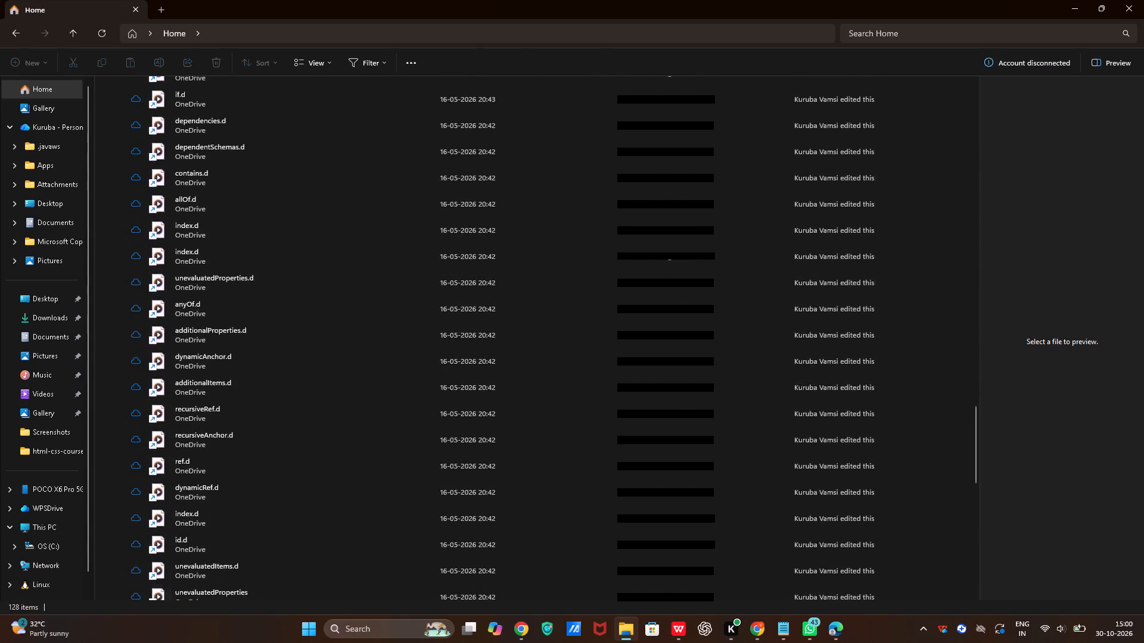
{"action": "left_click", "coordinate": [676, 625]}
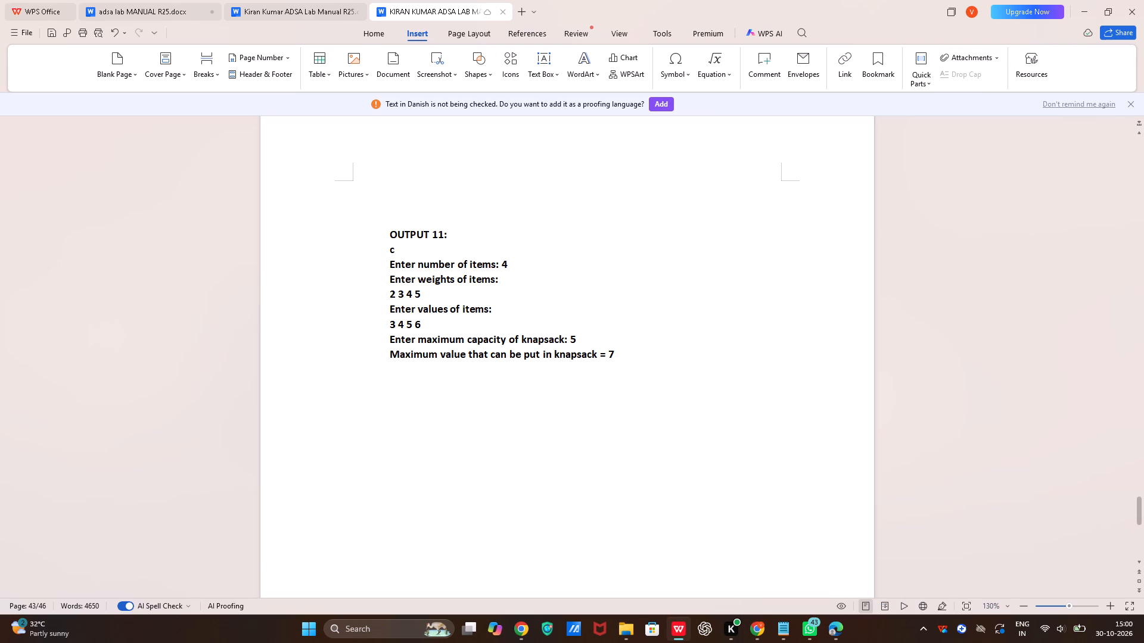
Turn on view and edit sharing with others for the saved ADSA lab manual, opening it as an online document.
{"action": "left_click", "coordinate": [1111, 32]}
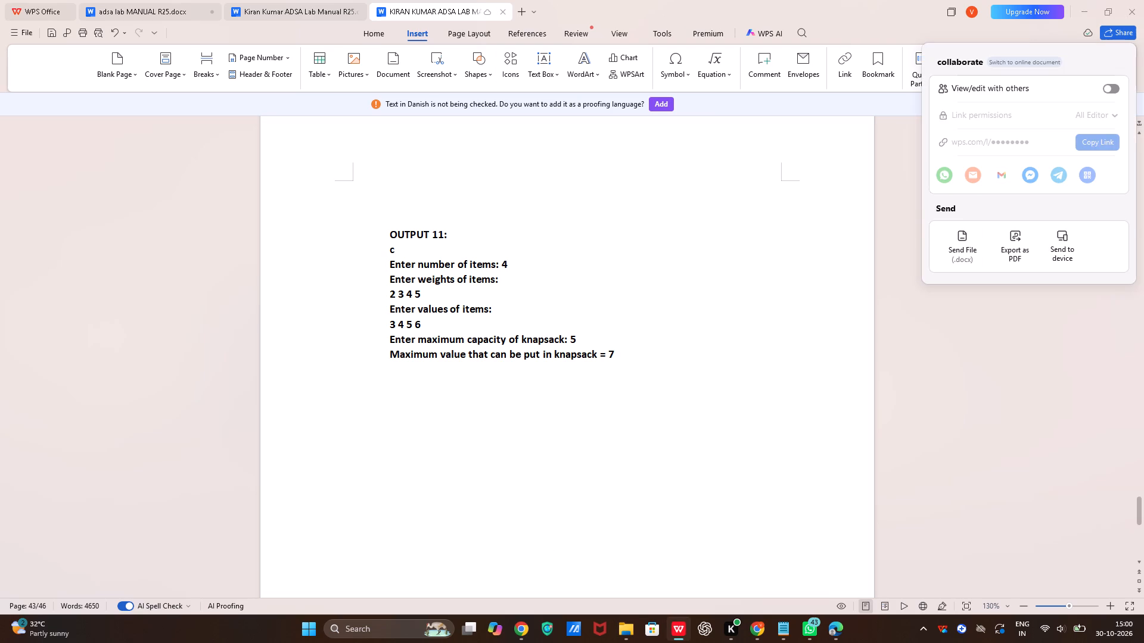
{"action": "left_click", "coordinate": [1107, 88]}
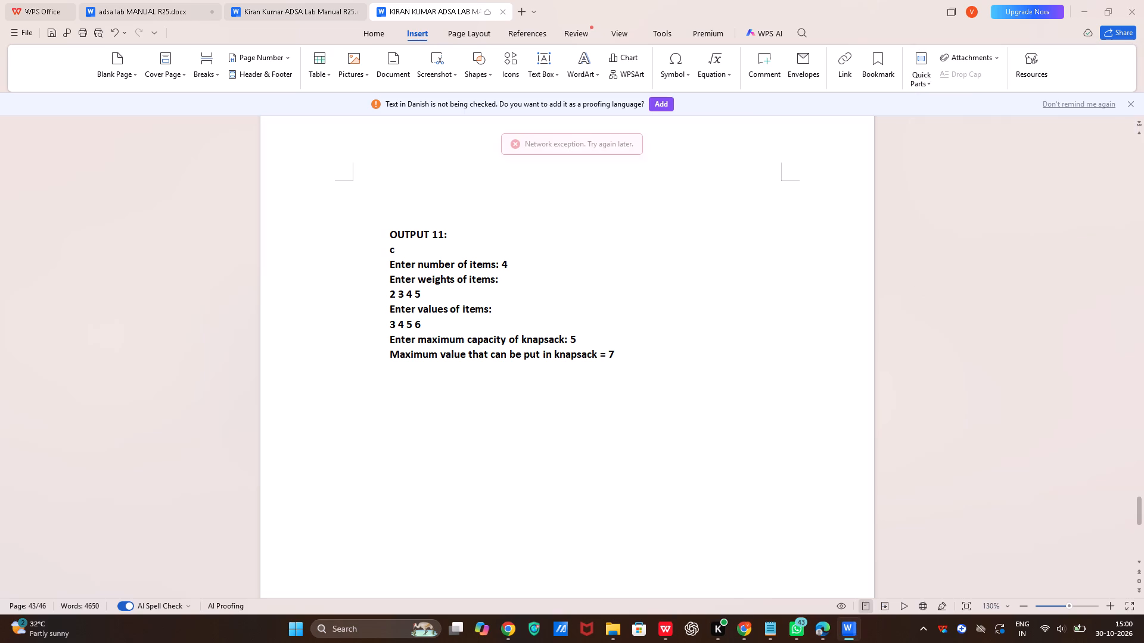
{"action": "left_click", "coordinate": [1112, 27]}
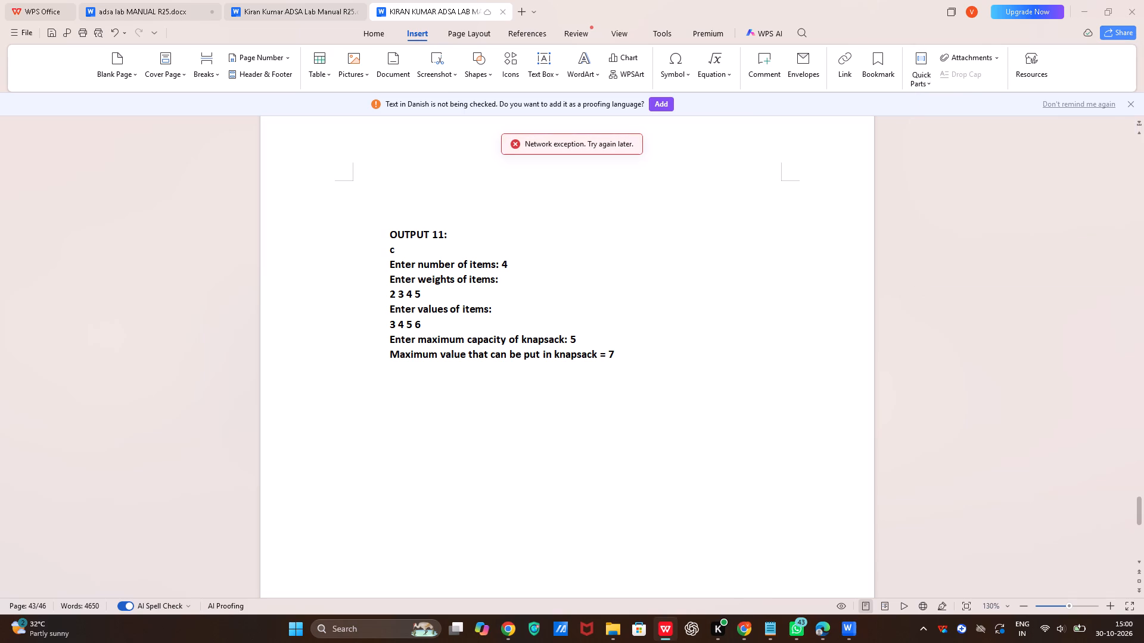
{"action": "double_click", "coordinate": [939, 174]}
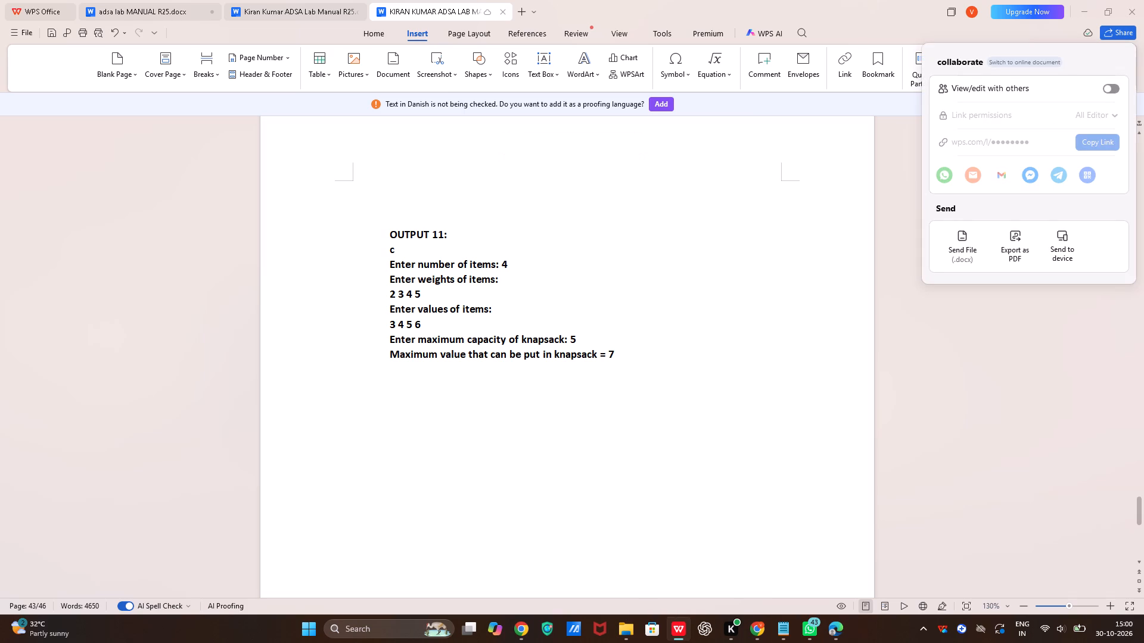
{"action": "triple_click", "coordinate": [940, 175]}
{"action": "left_click", "coordinate": [941, 175]}
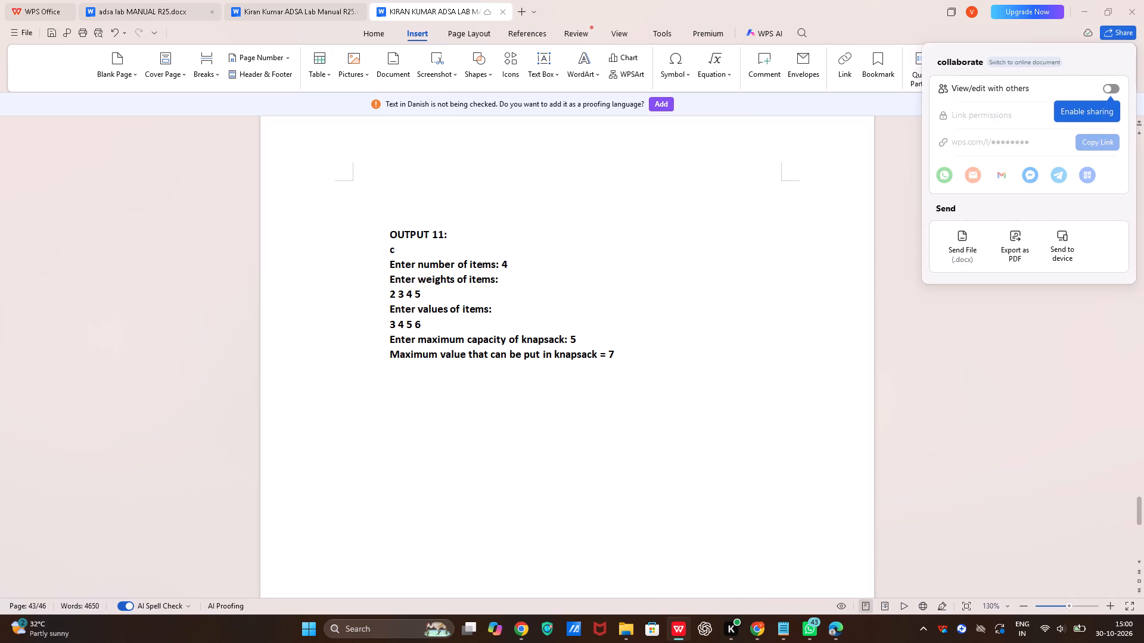
{"action": "left_click", "coordinate": [1082, 114]}
{"action": "left_click", "coordinate": [1033, 97]}
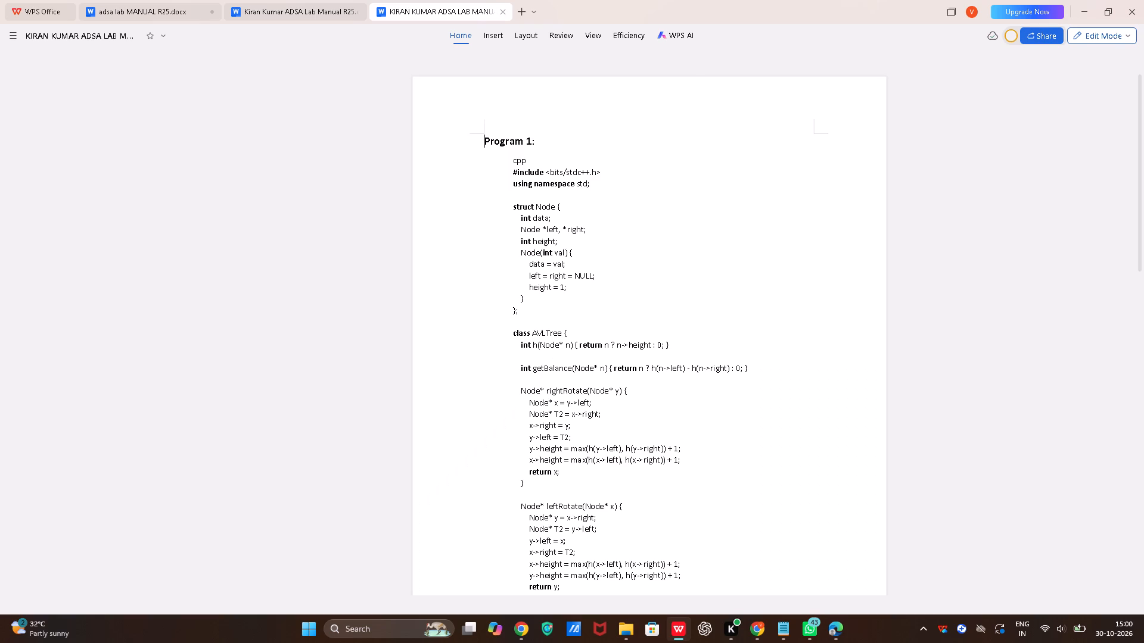
Look through the Program 1 code pages in the online copy of the manual while it loads.
{"action": "scroll", "coordinate": [1096, 136], "scroll_direction": "down", "scroll_amount": 2}
{"action": "scroll", "coordinate": [751, 386], "scroll_direction": "down", "scroll_amount": 3}
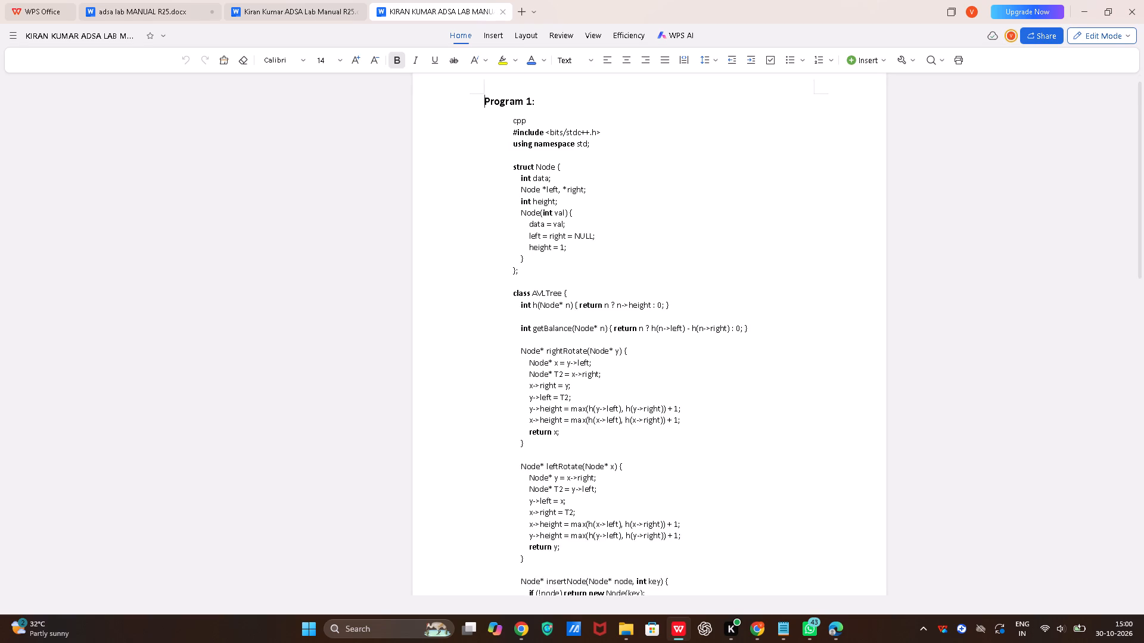
{"action": "scroll", "coordinate": [727, 328], "scroll_direction": "down", "scroll_amount": 20}
{"action": "scroll", "coordinate": [727, 328], "scroll_direction": "down", "scroll_amount": 20}
{"action": "scroll", "coordinate": [727, 328], "scroll_direction": "down", "scroll_amount": 7}
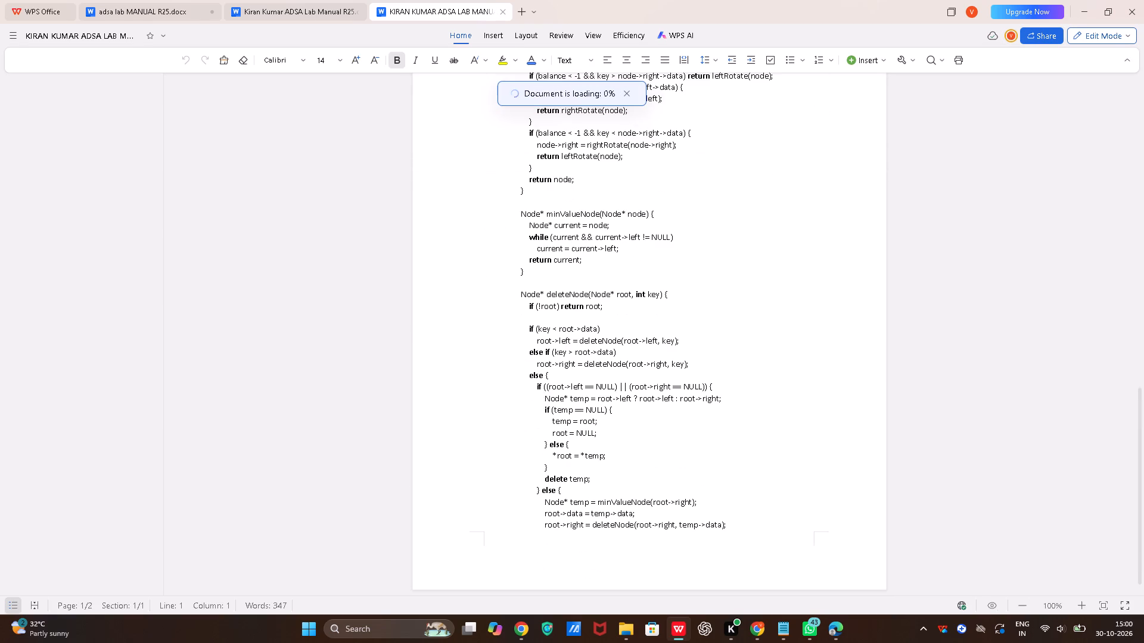
{"action": "scroll", "coordinate": [711, 300], "scroll_direction": "down", "scroll_amount": 16}
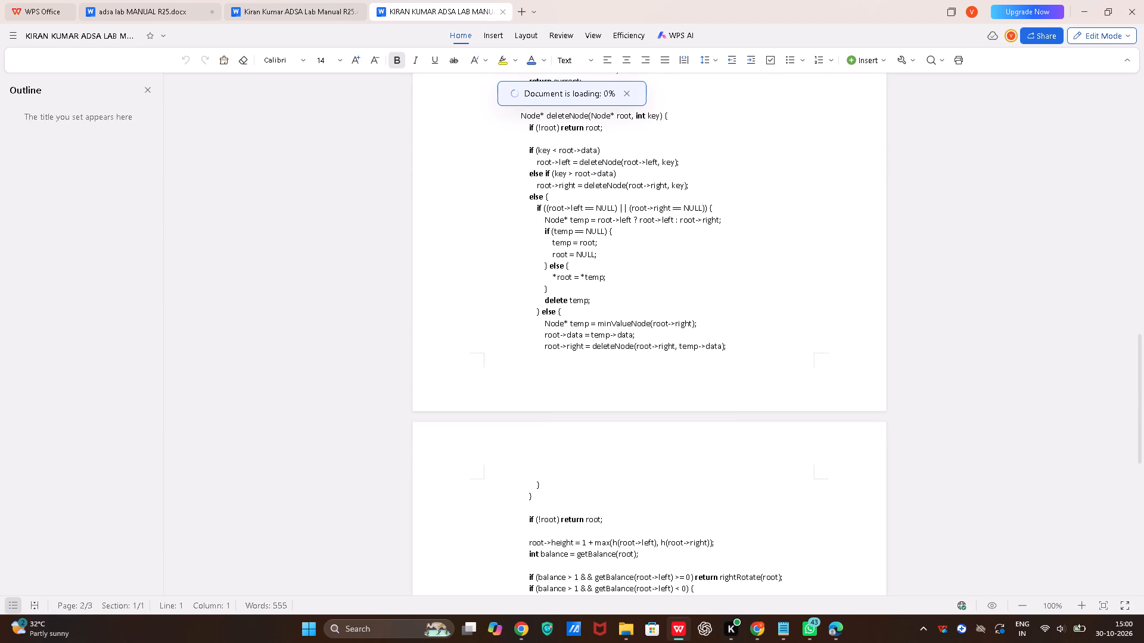
{"action": "scroll", "coordinate": [707, 306], "scroll_direction": "down", "scroll_amount": 5}
{"action": "scroll", "coordinate": [707, 306], "scroll_direction": "down", "scroll_amount": 20}
{"action": "scroll", "coordinate": [707, 306], "scroll_direction": "down", "scroll_amount": 3}
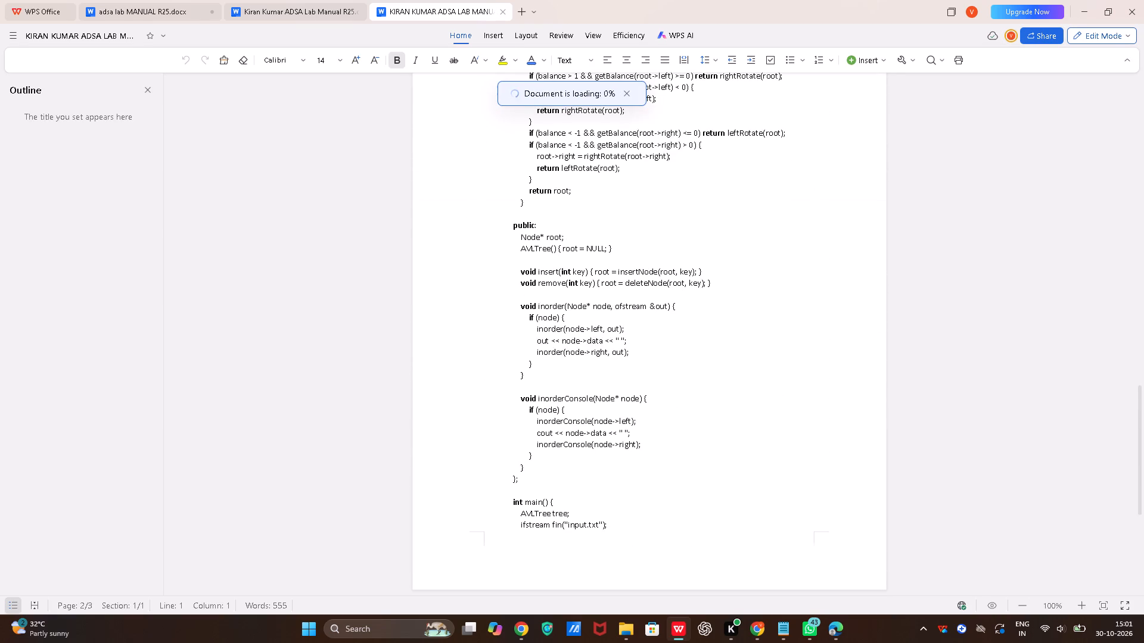
{"action": "scroll", "coordinate": [707, 306], "scroll_direction": "down", "scroll_amount": 12}
{"action": "scroll", "coordinate": [707, 306], "scroll_direction": "up", "scroll_amount": 2}
{"action": "scroll", "coordinate": [707, 306], "scroll_direction": "down", "scroll_amount": 2}
{"action": "scroll", "coordinate": [707, 306], "scroll_direction": "up", "scroll_amount": 6}
{"action": "scroll", "coordinate": [707, 306], "scroll_direction": "down", "scroll_amount": 20}
{"action": "scroll", "coordinate": [707, 306], "scroll_direction": "down", "scroll_amount": 4}
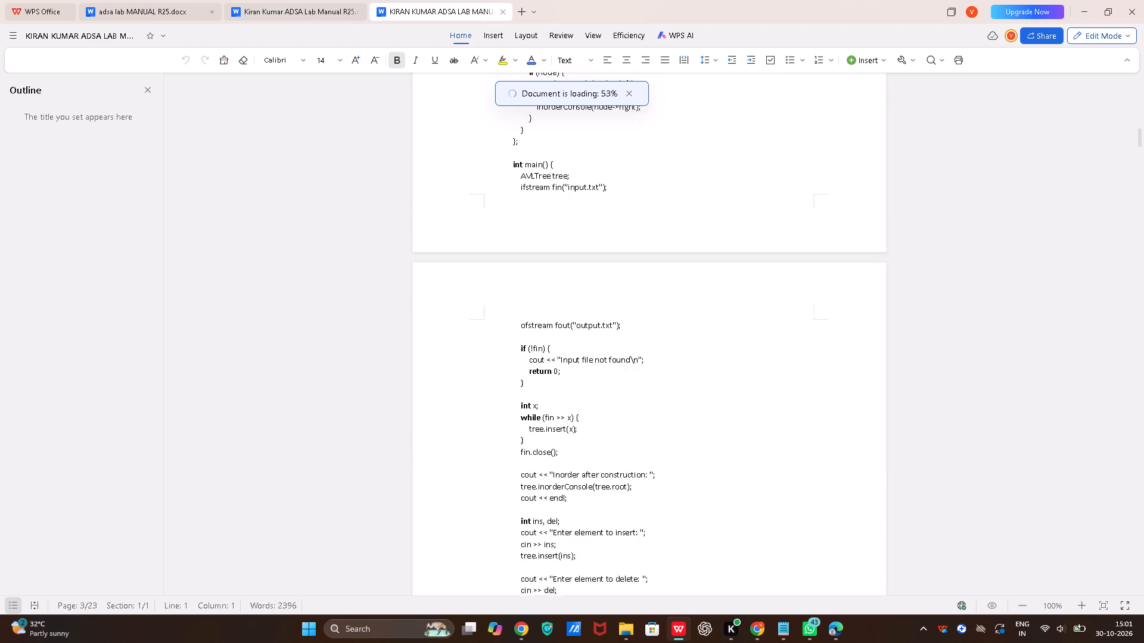
{"action": "scroll", "coordinate": [707, 306], "scroll_direction": "down", "scroll_amount": 17}
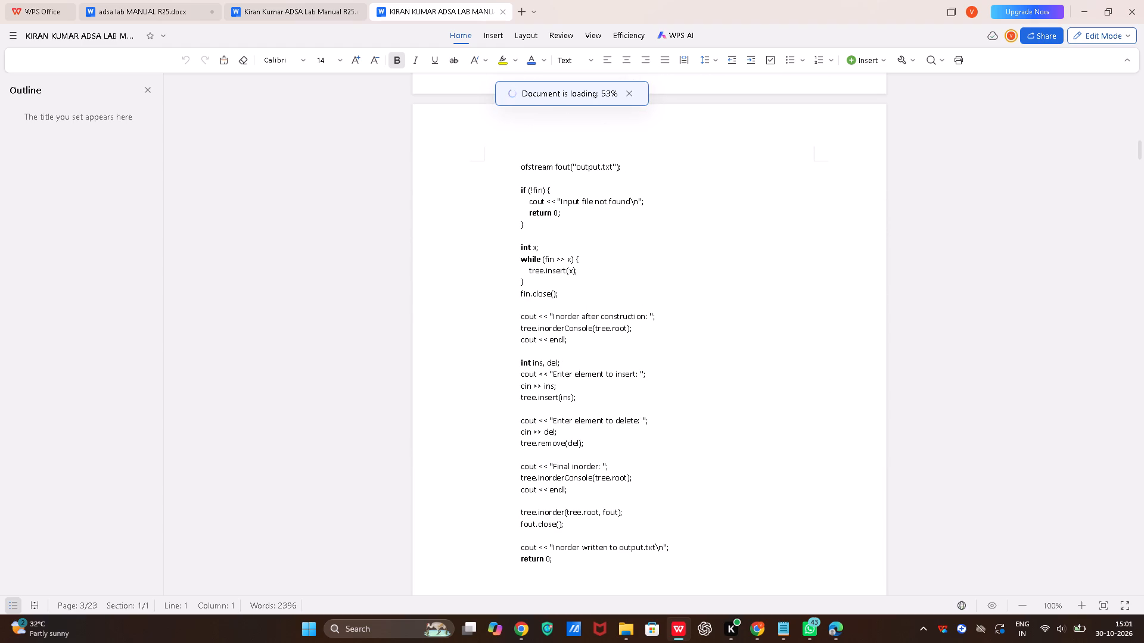
{"action": "scroll", "coordinate": [705, 358], "scroll_direction": "up", "scroll_amount": 5}
{"action": "scroll", "coordinate": [910, 224], "scroll_direction": "up", "scroll_amount": 2}
{"action": "scroll", "coordinate": [863, 254], "scroll_direction": "up", "scroll_amount": 5}
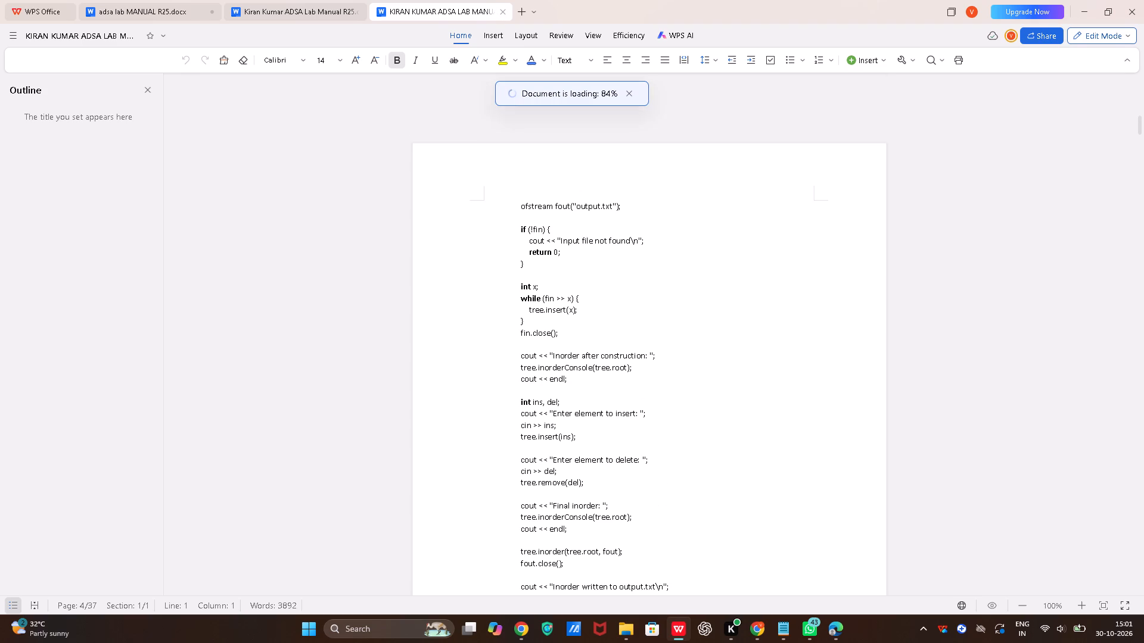
{"action": "scroll", "coordinate": [845, 280], "scroll_direction": "down", "scroll_amount": 11}
{"action": "scroll", "coordinate": [813, 315], "scroll_direction": "up", "scroll_amount": 6}
Check the final pages of the online manual, from Output 12 back to Output 10.
{"action": "scroll", "coordinate": [813, 315], "scroll_direction": "up", "scroll_amount": 3}
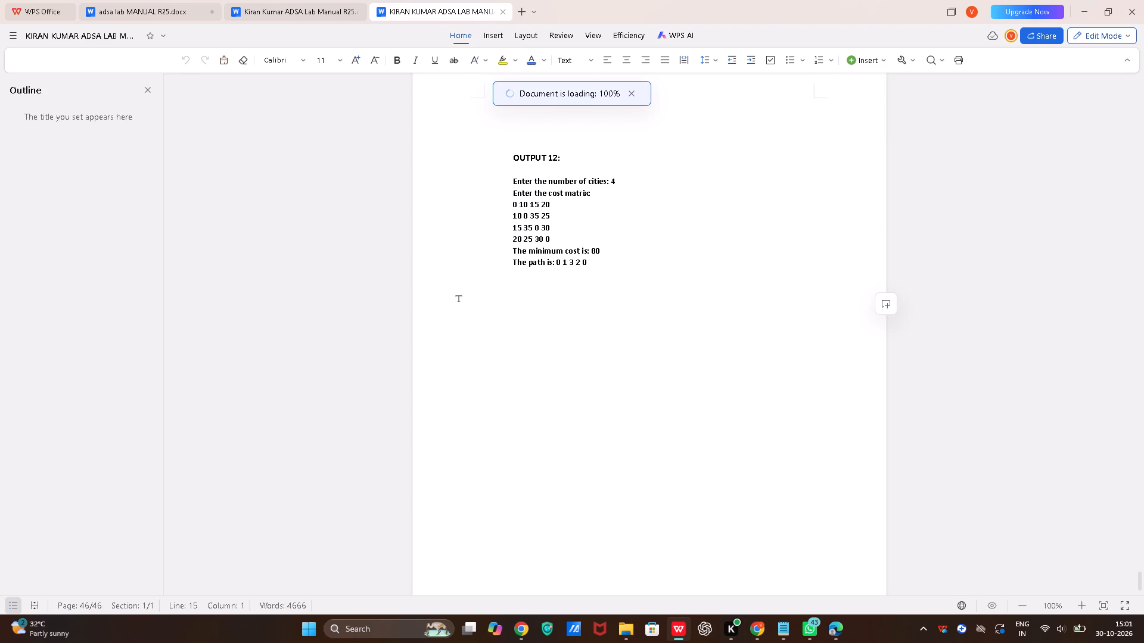
{"action": "scroll", "coordinate": [813, 315], "scroll_direction": "up", "scroll_amount": 20}
{"action": "scroll", "coordinate": [813, 315], "scroll_direction": "up", "scroll_amount": 20}
{"action": "scroll", "coordinate": [813, 315], "scroll_direction": "up", "scroll_amount": 3}
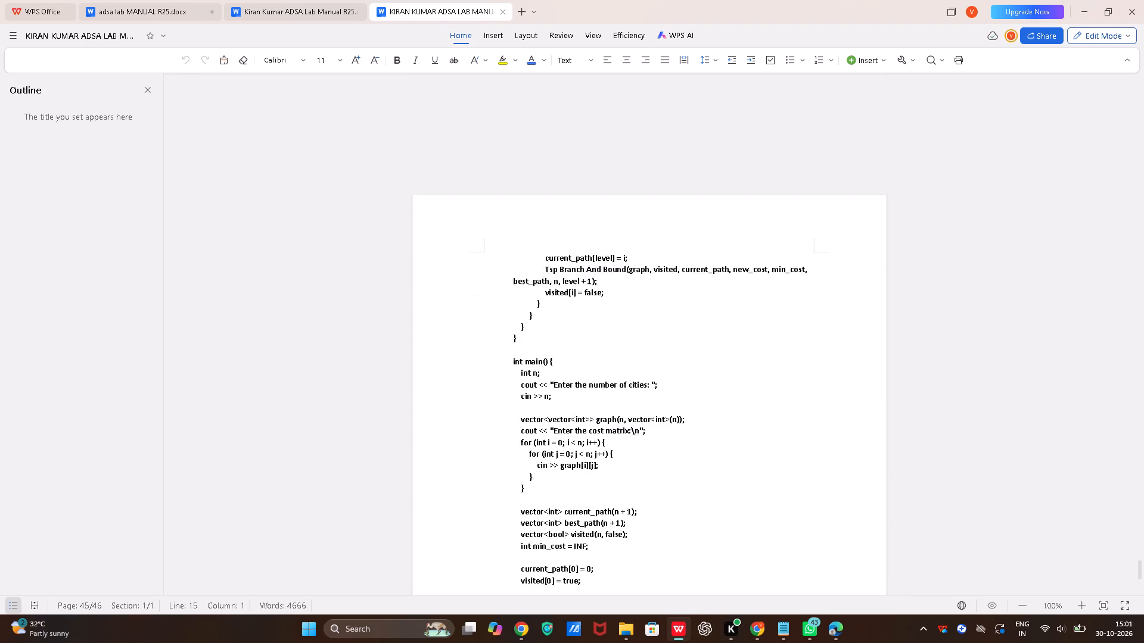
{"action": "scroll", "coordinate": [813, 315], "scroll_direction": "up", "scroll_amount": 20}
{"action": "scroll", "coordinate": [813, 315], "scroll_direction": "up", "scroll_amount": 3}
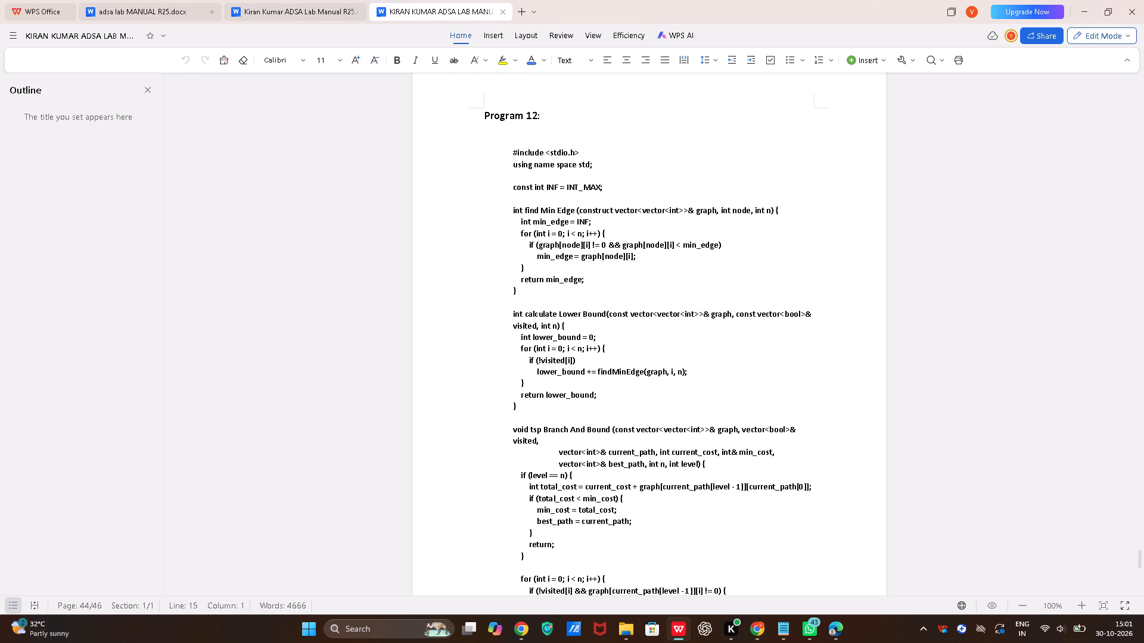
{"action": "scroll", "coordinate": [813, 315], "scroll_direction": "down", "scroll_amount": 14}
{"action": "scroll", "coordinate": [813, 315], "scroll_direction": "up", "scroll_amount": 20}
{"action": "scroll", "coordinate": [813, 315], "scroll_direction": "up", "scroll_amount": 10}
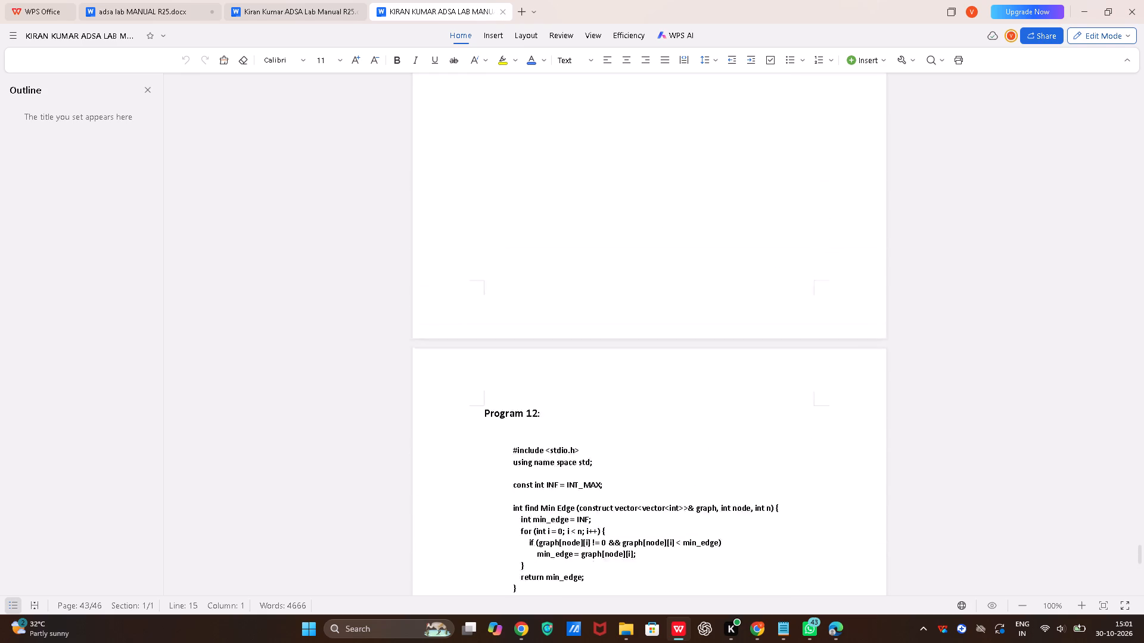
{"action": "scroll", "coordinate": [813, 315], "scroll_direction": "up", "scroll_amount": 20}
{"action": "scroll", "coordinate": [813, 315], "scroll_direction": "up", "scroll_amount": 20}
{"action": "scroll", "coordinate": [813, 315], "scroll_direction": "up", "scroll_amount": 12}
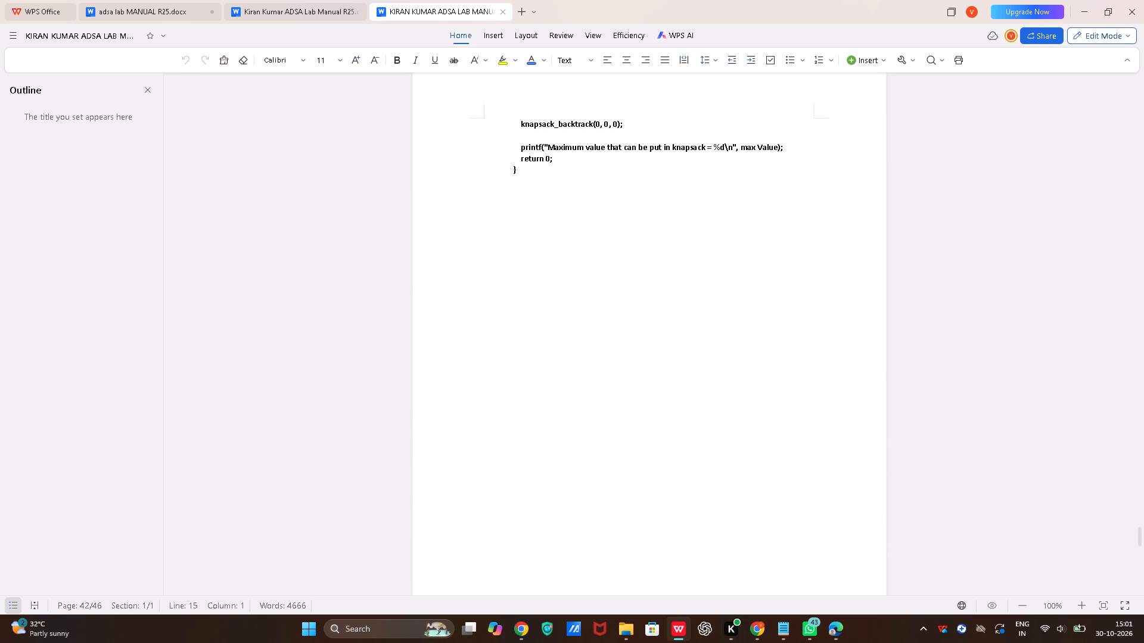
{"action": "scroll", "coordinate": [813, 315], "scroll_direction": "up", "scroll_amount": 20}
{"action": "scroll", "coordinate": [813, 315], "scroll_direction": "up", "scroll_amount": 20}
{"action": "scroll", "coordinate": [813, 315], "scroll_direction": "up", "scroll_amount": 12}
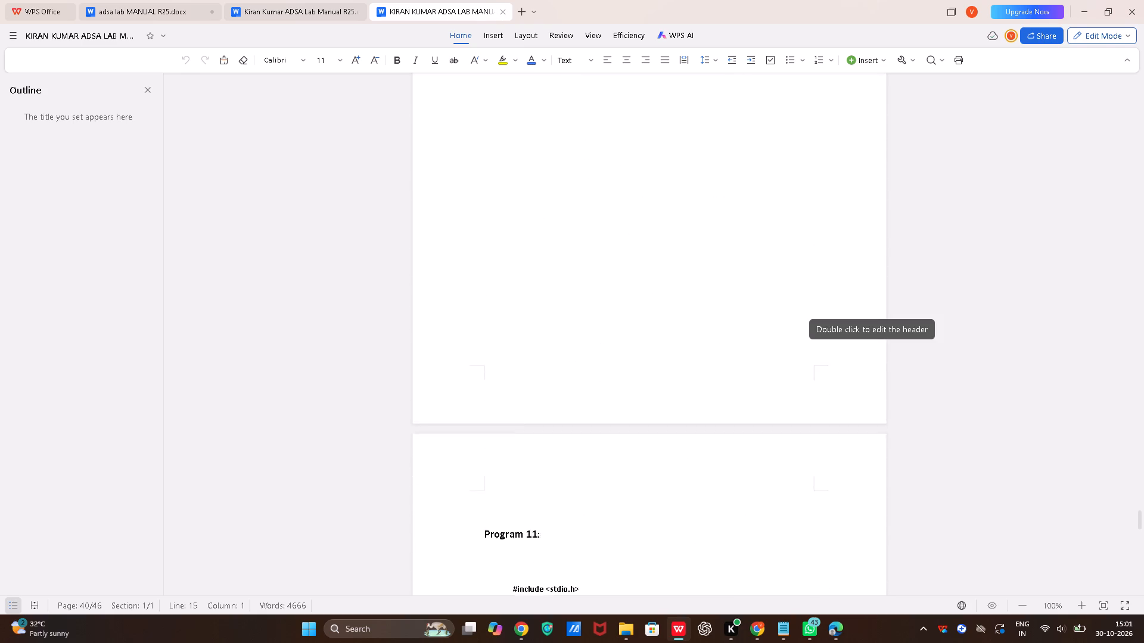
{"action": "scroll", "coordinate": [804, 314], "scroll_direction": "up", "scroll_amount": 18}
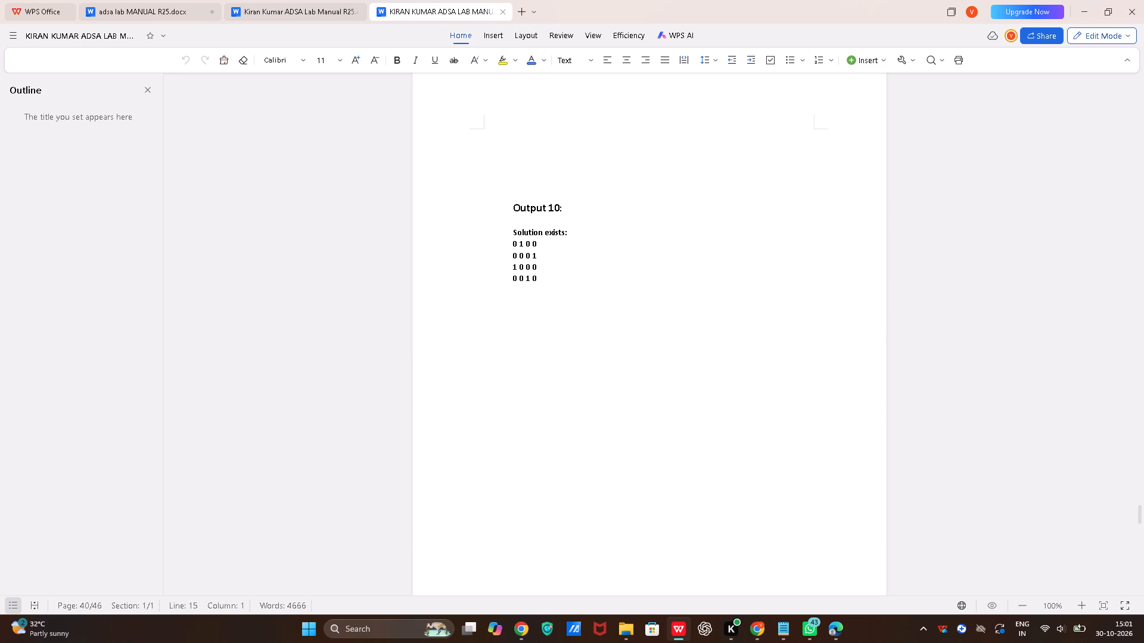
Share the online manual with others through WhatsApp.
{"action": "left_click", "coordinate": [1046, 40]}
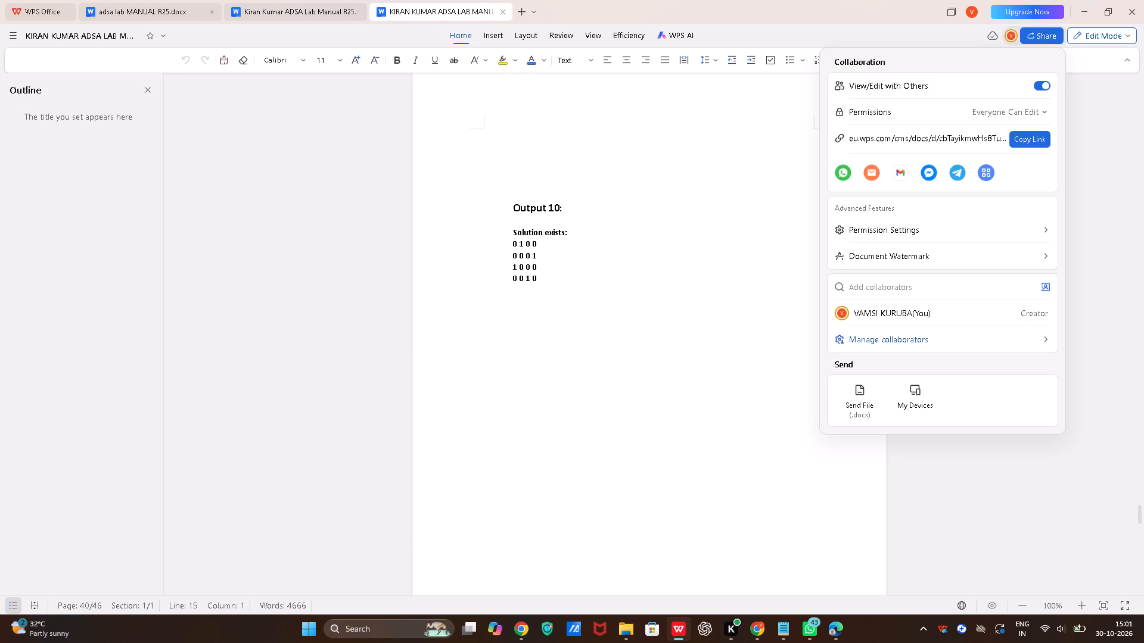
{"action": "left_click", "coordinate": [844, 174]}
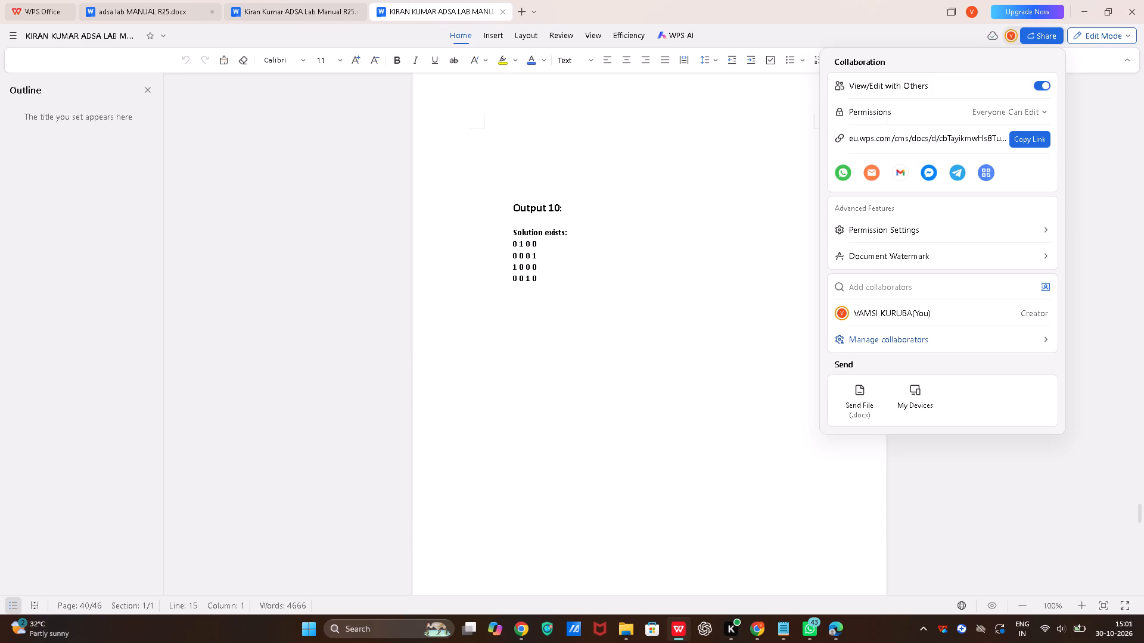
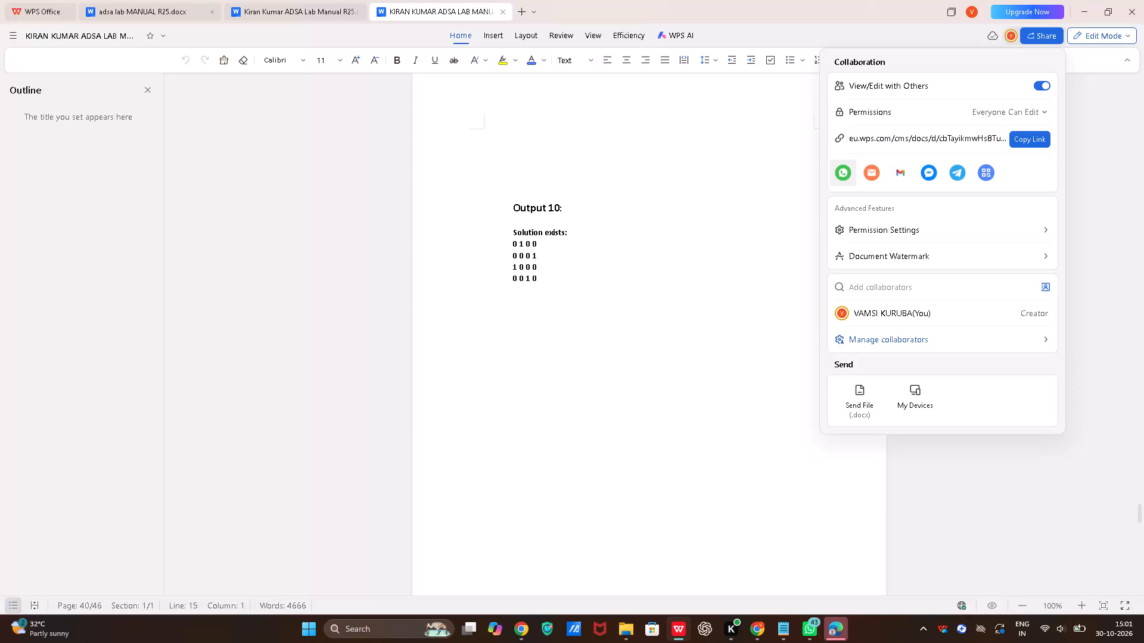
Share the online lab manual's link through WhatsApp again.
{"action": "left_click", "coordinate": [849, 176]}
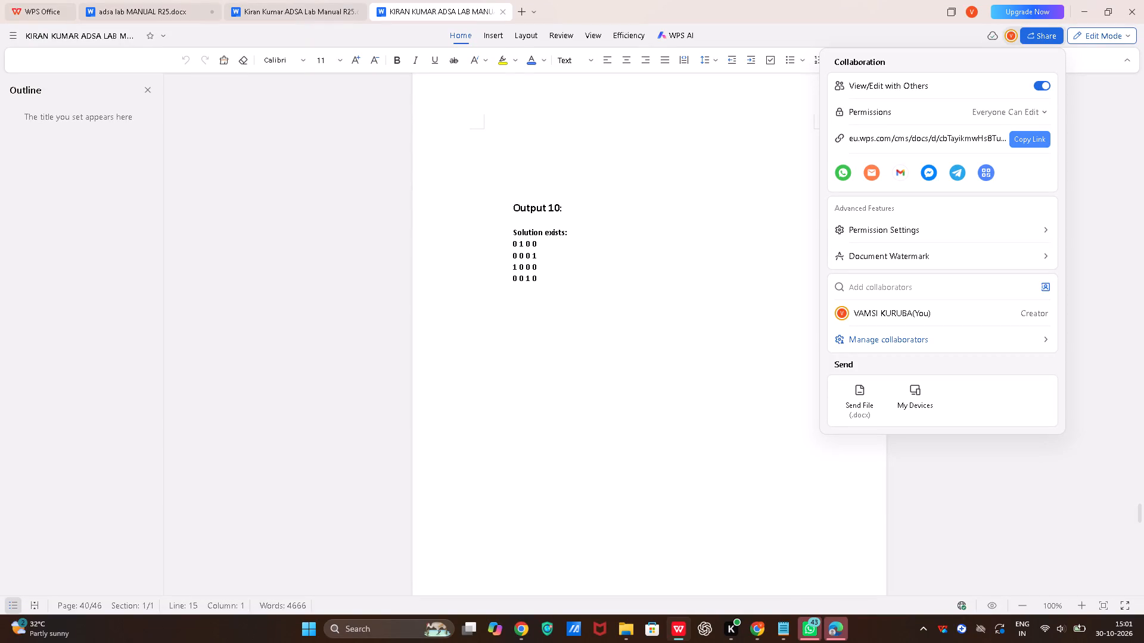
Send the lab manual as a .docx file and try to save it in the Home location.
{"action": "left_click", "coordinate": [850, 402]}
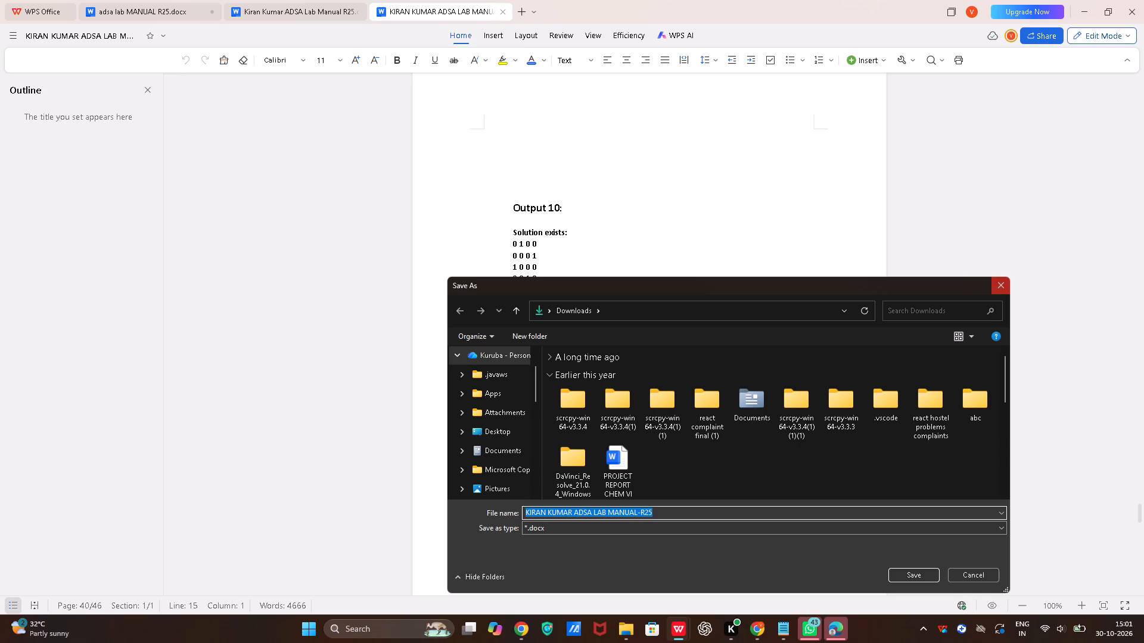
{"action": "scroll", "coordinate": [477, 406], "scroll_direction": "up", "scroll_amount": 6}
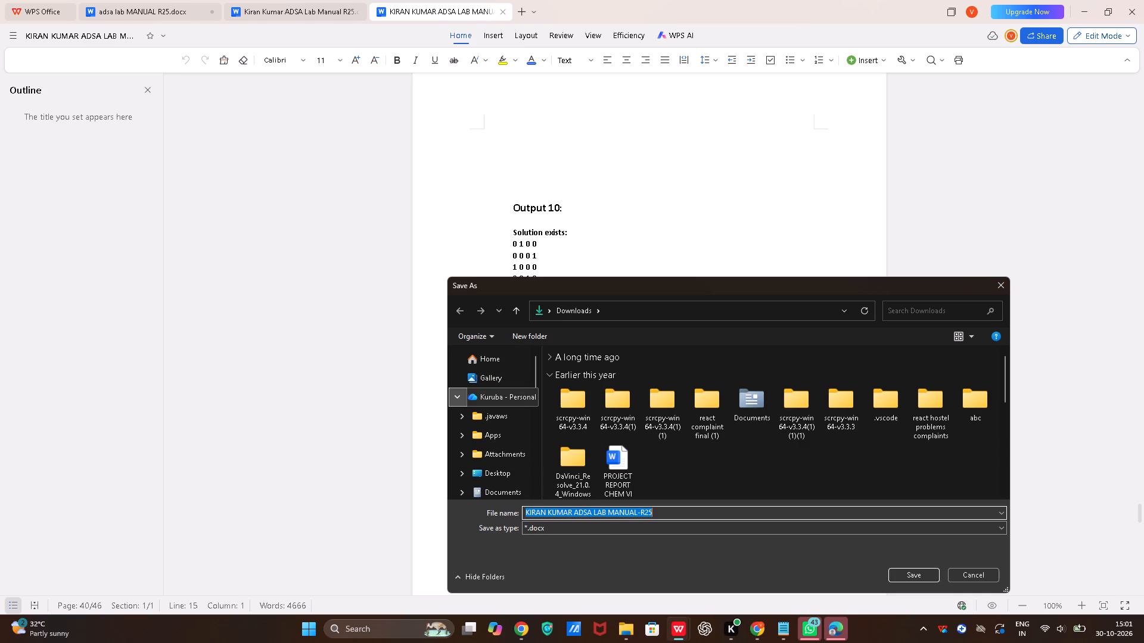
{"action": "scroll", "coordinate": [482, 403], "scroll_direction": "up", "scroll_amount": 2}
{"action": "left_click", "coordinate": [489, 359]}
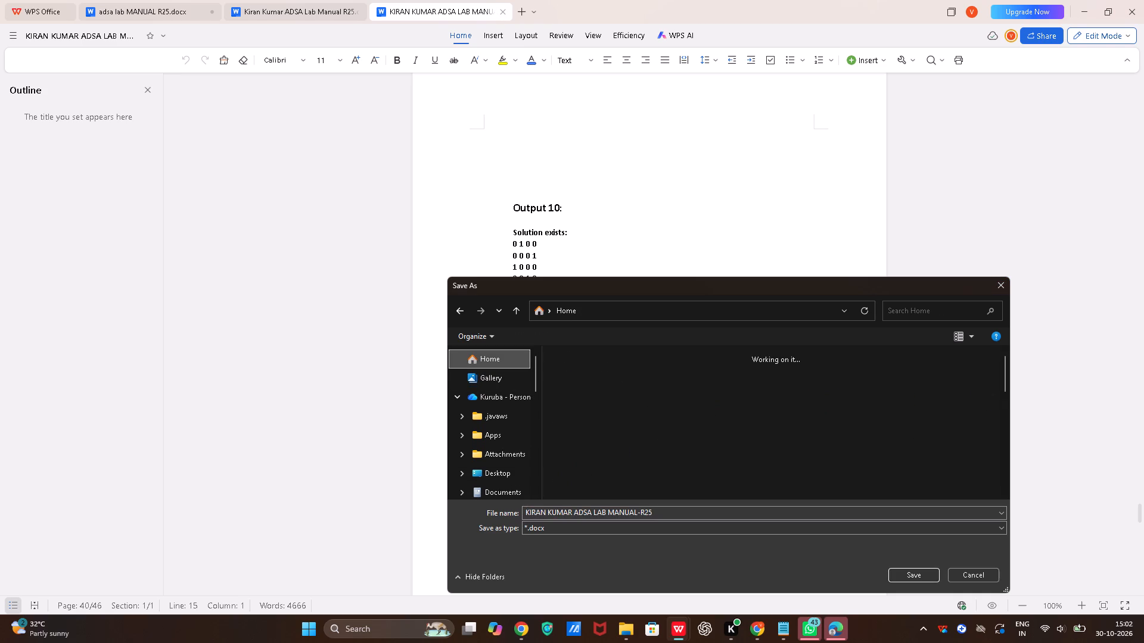
{"action": "left_click", "coordinate": [916, 579]}
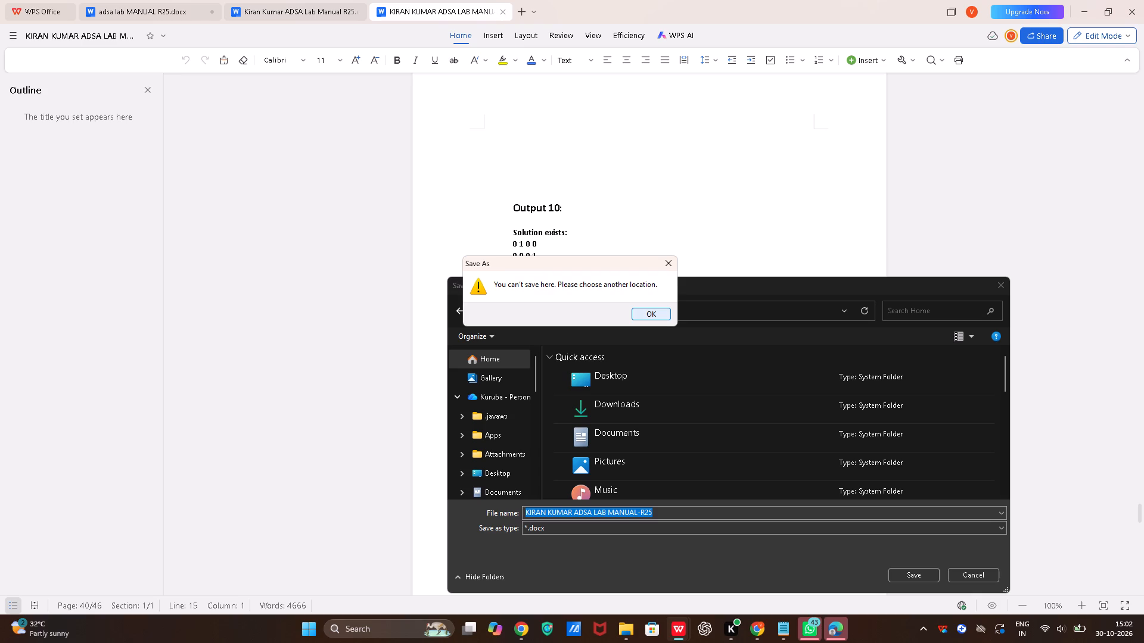
{"action": "left_click", "coordinate": [649, 317]}
Save the .docx copy of the lab manual in the Downloads folder under its suggested file name.
{"action": "left_click", "coordinate": [510, 397]}
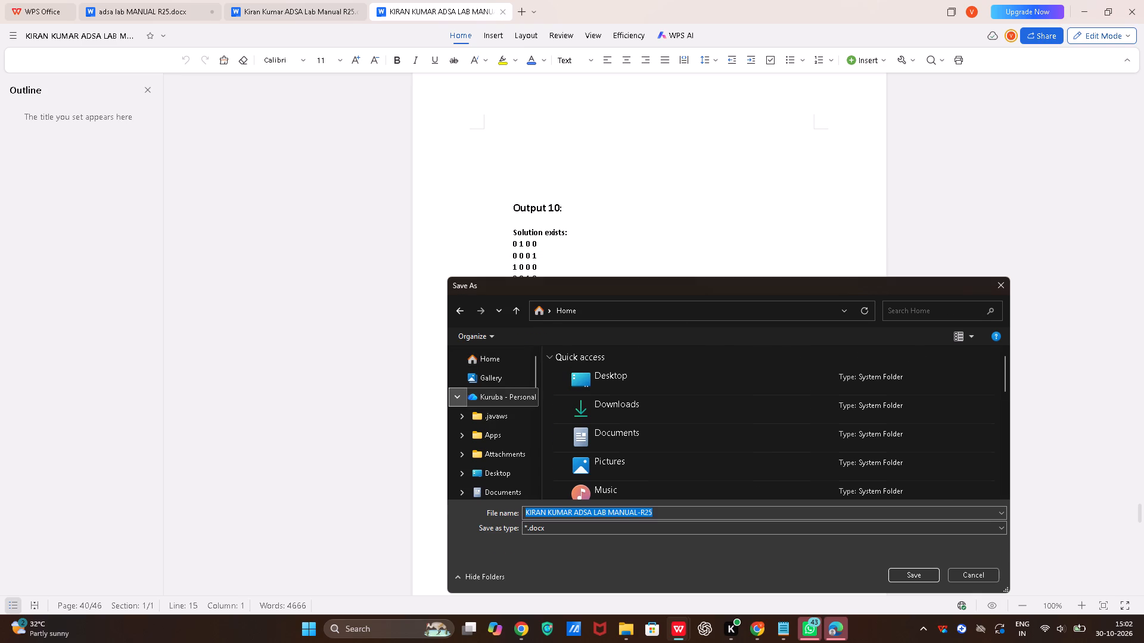
{"action": "left_click", "coordinate": [624, 628]}
{"action": "left_click", "coordinate": [60, 135]}
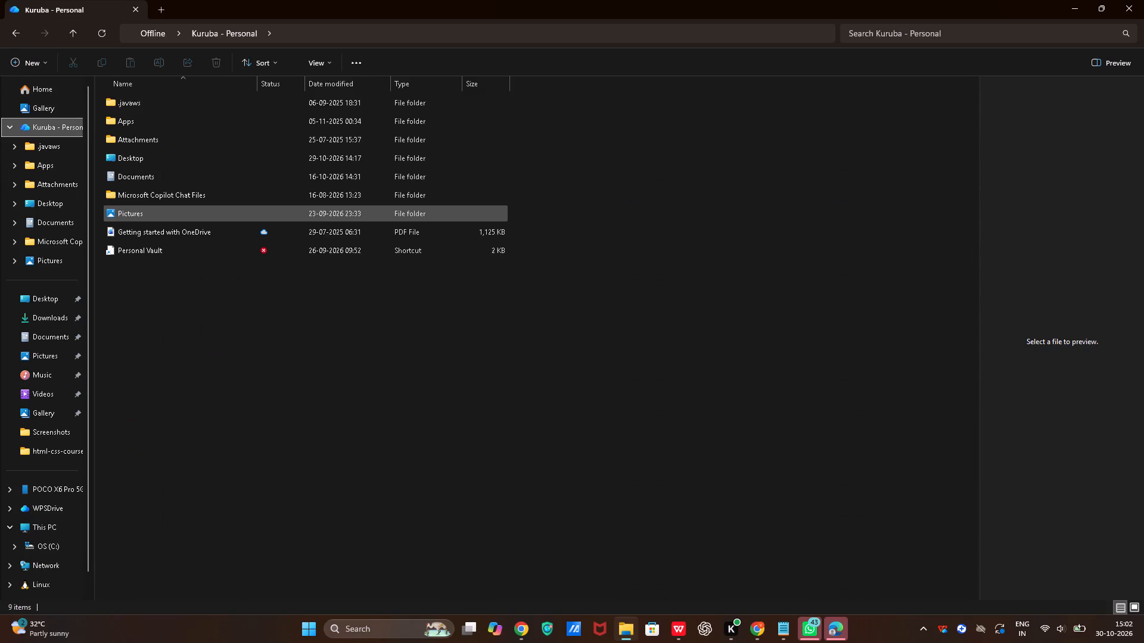
{"action": "scroll", "coordinate": [284, 213], "scroll_direction": "up", "scroll_amount": 3}
{"action": "scroll", "coordinate": [284, 213], "scroll_direction": "down", "scroll_amount": 3}
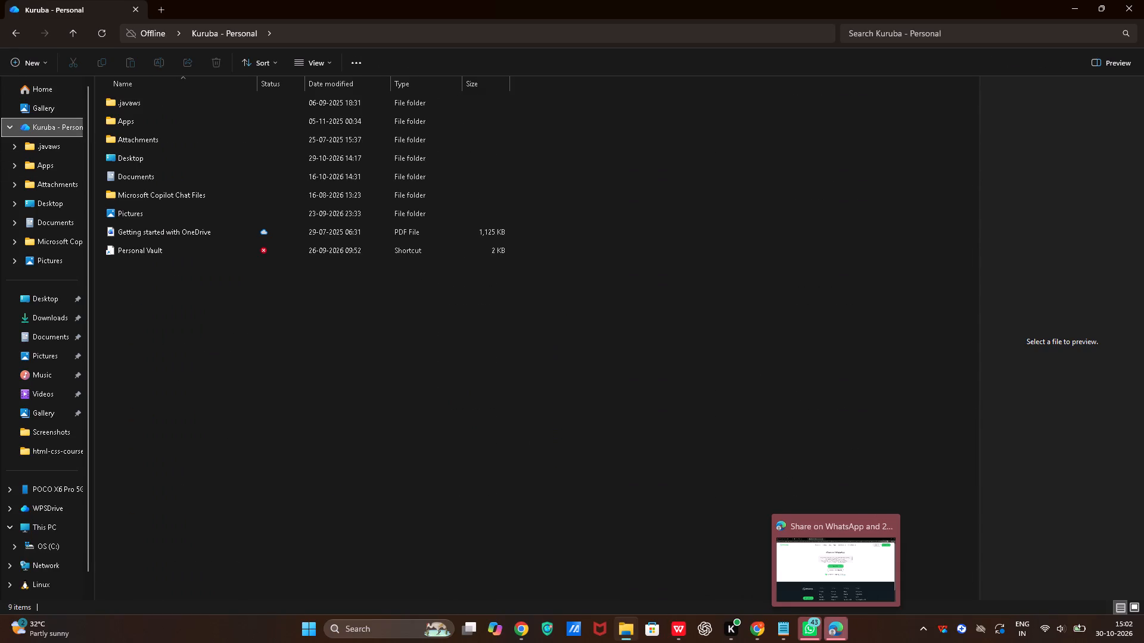
{"action": "left_click", "coordinate": [679, 623]}
{"action": "left_click", "coordinate": [852, 568]}
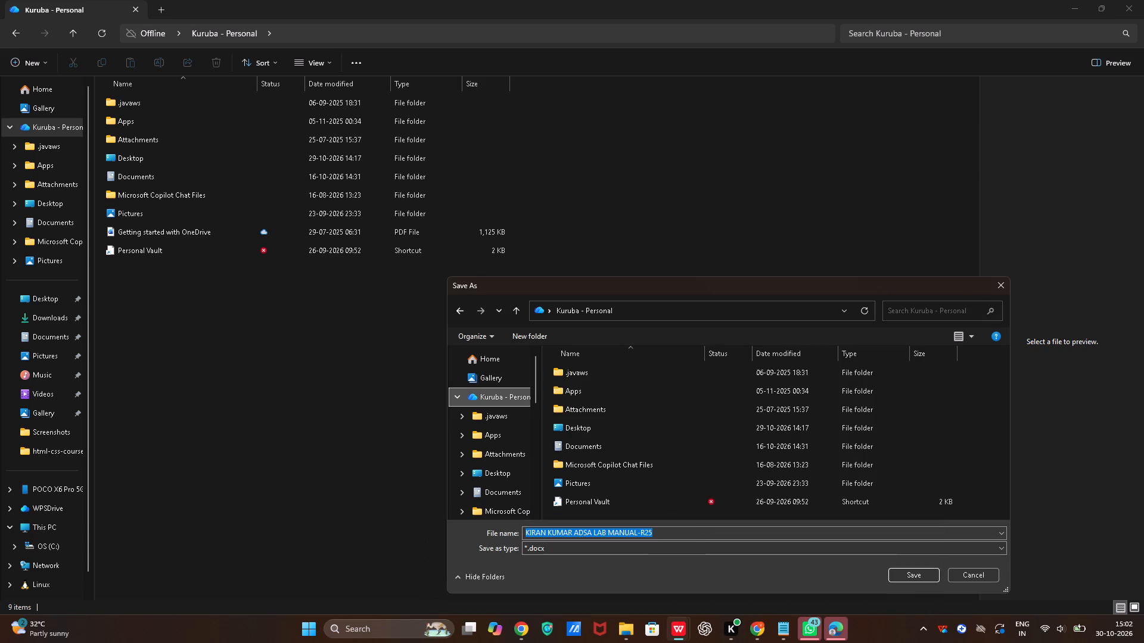
{"action": "scroll", "coordinate": [507, 430], "scroll_direction": "down", "scroll_amount": 5}
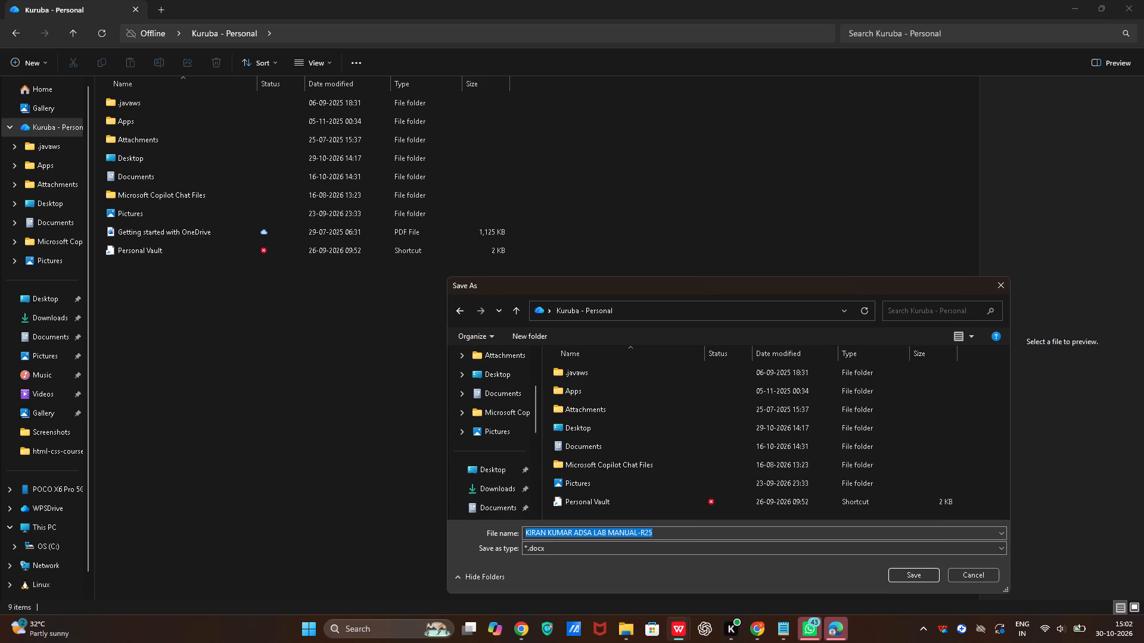
{"action": "left_click", "coordinate": [509, 480]}
{"action": "left_click", "coordinate": [918, 579]}
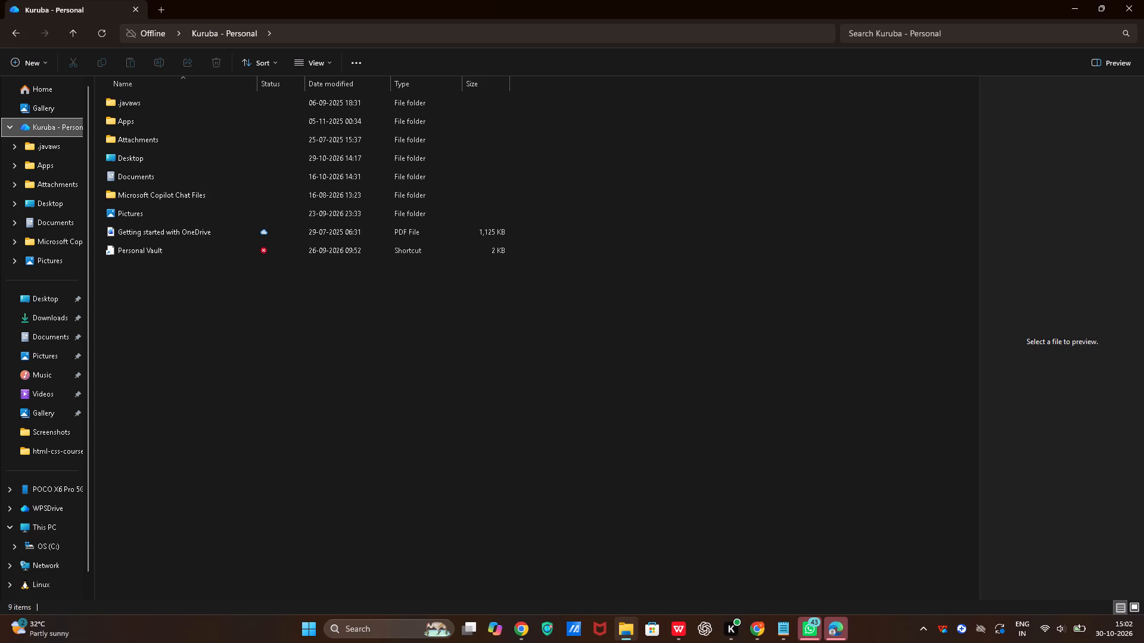
Open the Downloads folder in File Explorer to locate the saved .docx lab manual.
{"action": "left_click", "coordinate": [624, 627]}
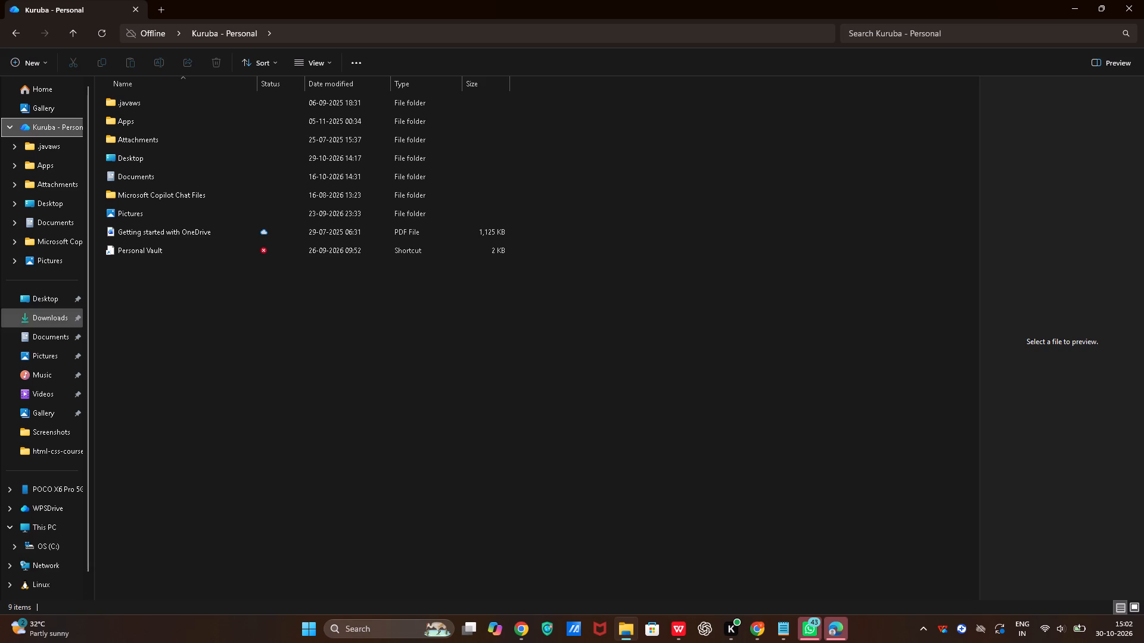
{"action": "left_click", "coordinate": [52, 326]}
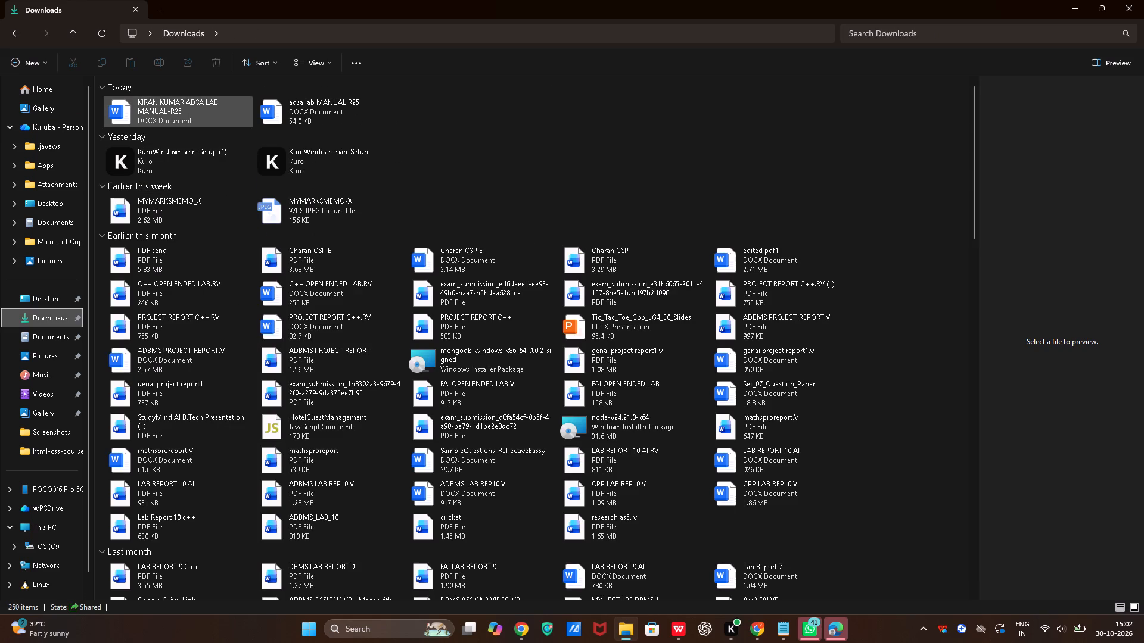
Open the saved ADSA lab manual R25 .docx from Downloads and check its pages from Program 1 through Output 1.
{"action": "double_click", "coordinate": [200, 111]}
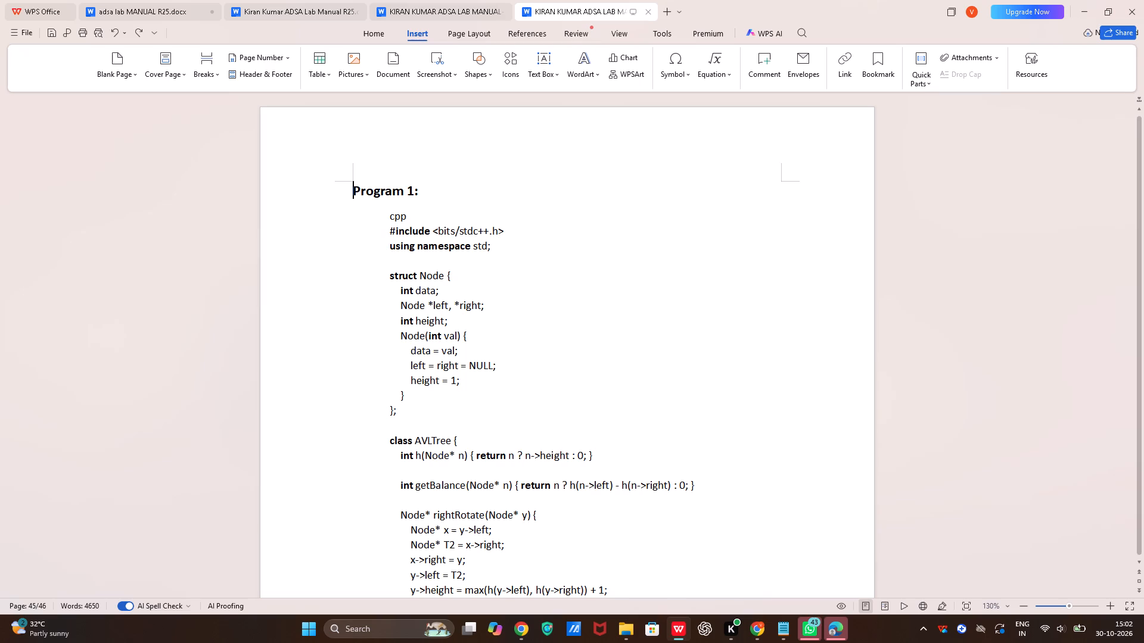
{"action": "scroll", "coordinate": [551, 280], "scroll_direction": "down", "scroll_amount": 20}
{"action": "scroll", "coordinate": [551, 280], "scroll_direction": "down", "scroll_amount": 16}
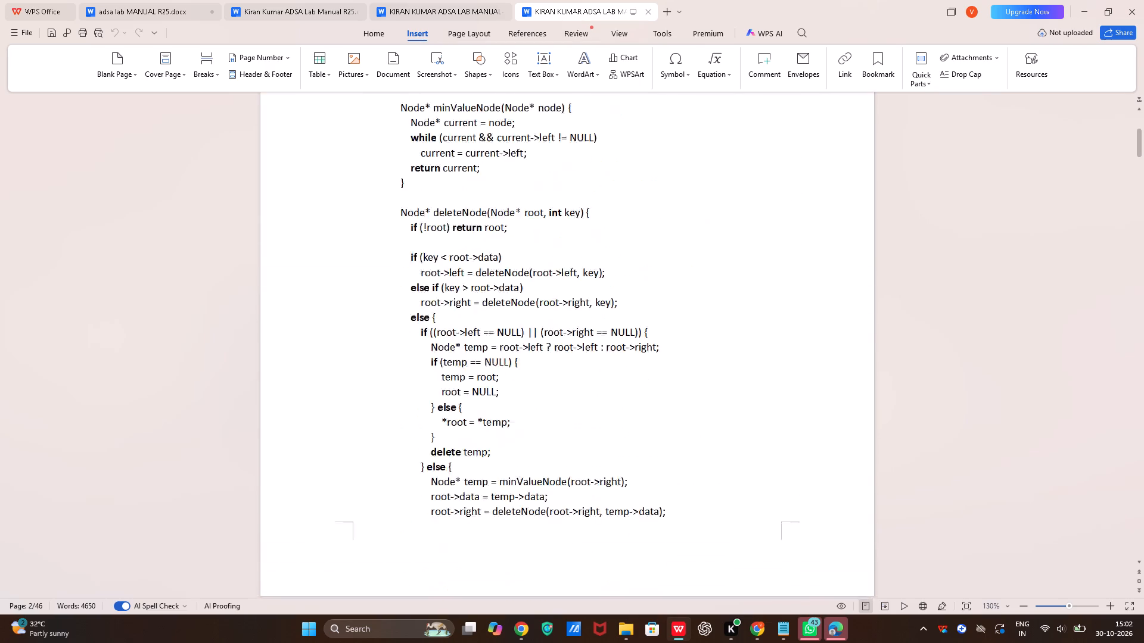
{"action": "scroll", "coordinate": [556, 260], "scroll_direction": "down", "scroll_amount": 13}
{"action": "scroll", "coordinate": [557, 258], "scroll_direction": "down", "scroll_amount": 20}
{"action": "scroll", "coordinate": [557, 258], "scroll_direction": "down", "scroll_amount": 12}
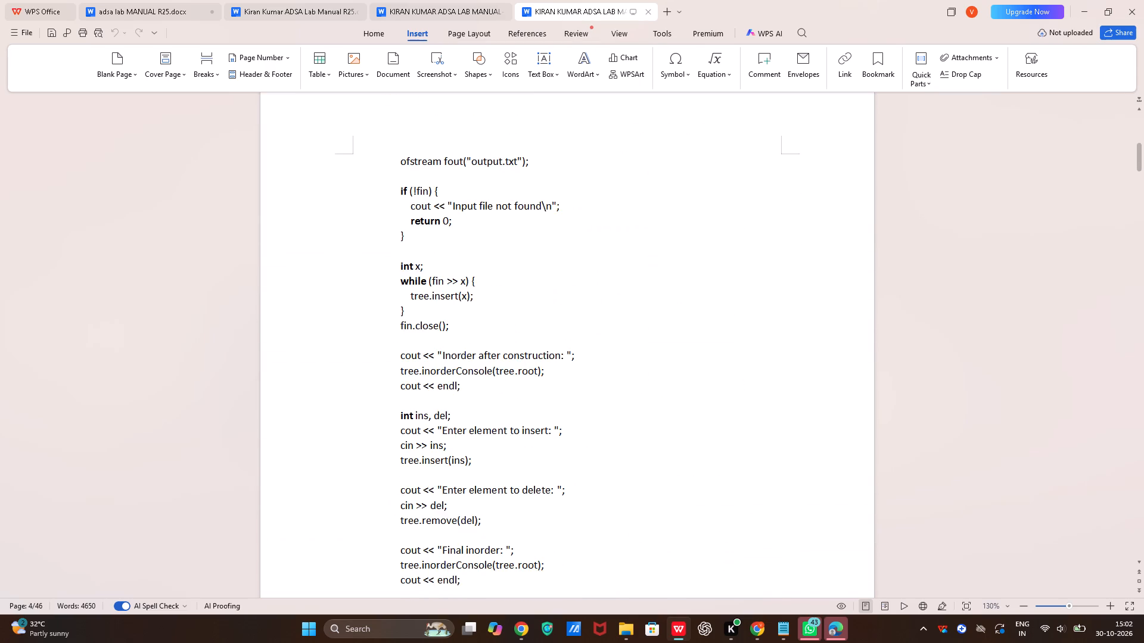
{"action": "scroll", "coordinate": [558, 254], "scroll_direction": "down", "scroll_amount": 19}
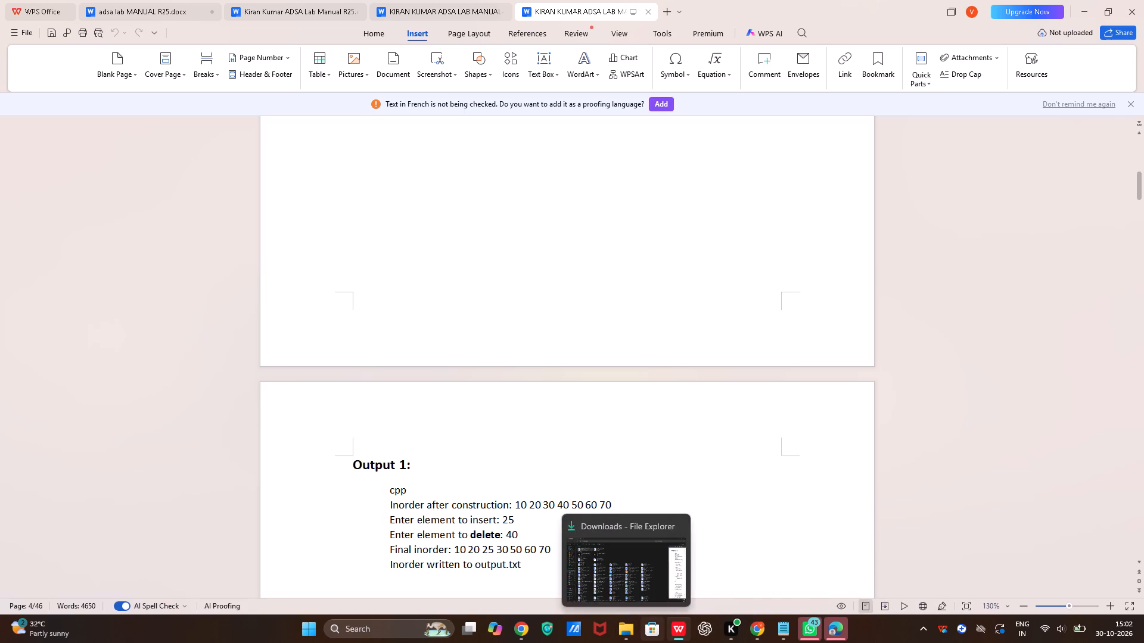
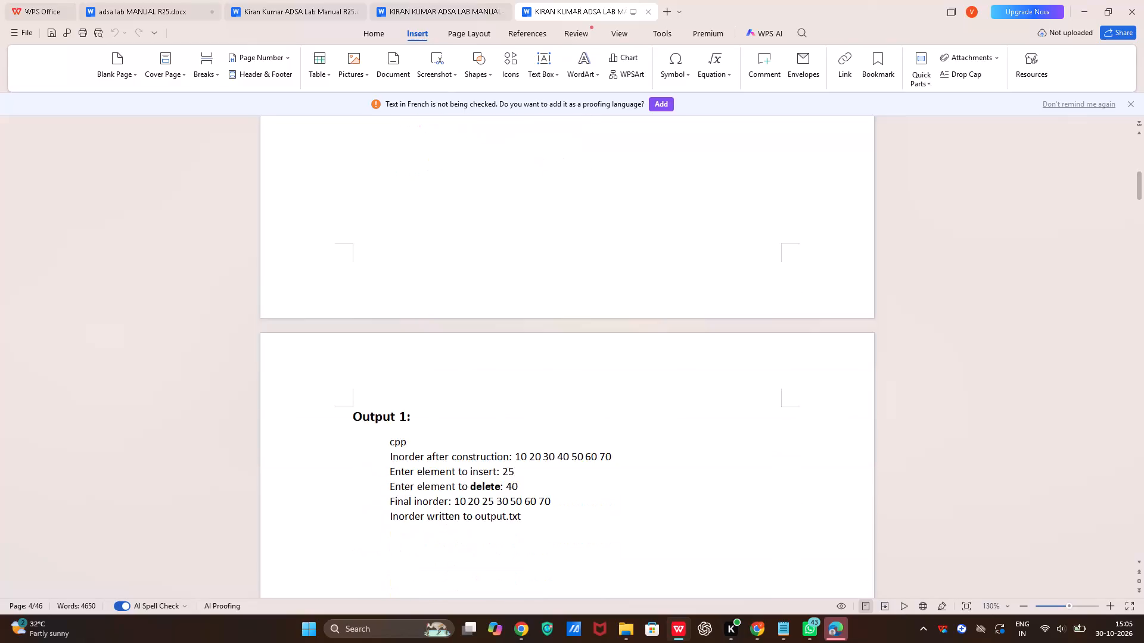
Review Output 1 and the AVL tree program code in the opened lab manual.
{"action": "scroll", "coordinate": [534, 339], "scroll_direction": "down", "scroll_amount": 1}
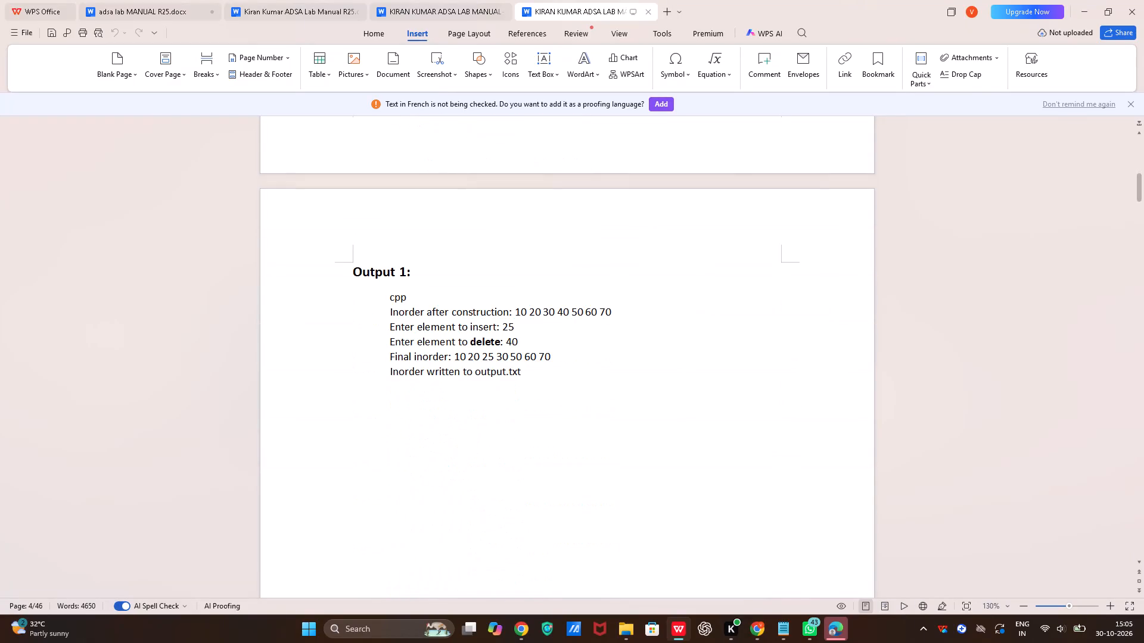
{"action": "scroll", "coordinate": [545, 371], "scroll_direction": "down", "scroll_amount": 1}
{"action": "left_click", "coordinate": [537, 319]}
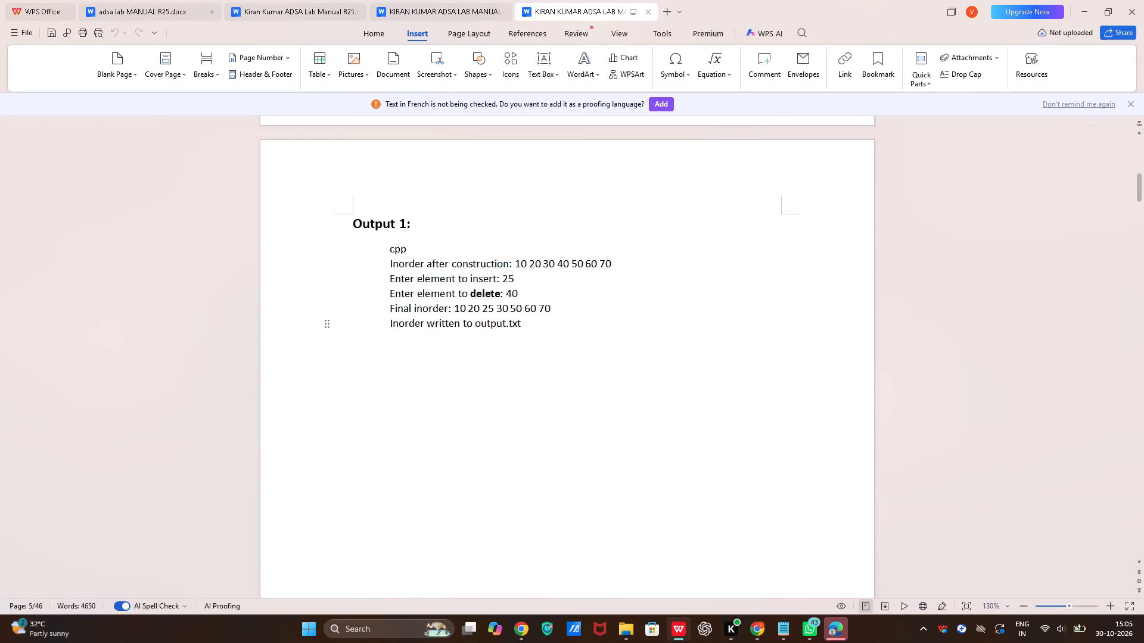
{"action": "scroll", "coordinate": [537, 321], "scroll_direction": "up", "scroll_amount": 20}
{"action": "scroll", "coordinate": [537, 321], "scroll_direction": "up", "scroll_amount": 1}
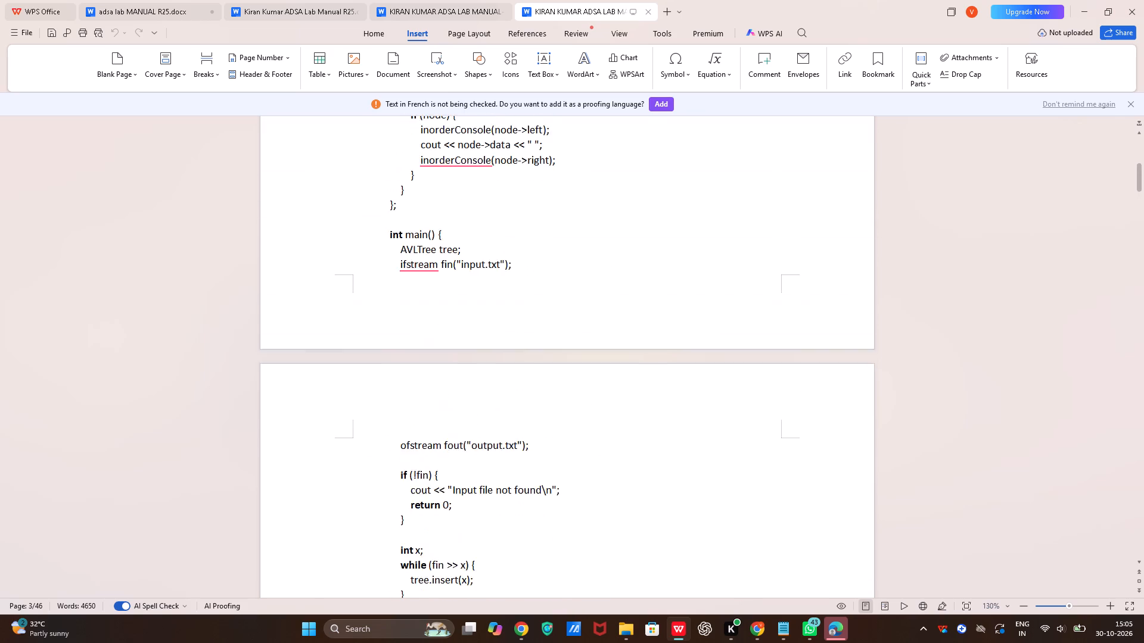
{"action": "scroll", "coordinate": [537, 321], "scroll_direction": "up", "scroll_amount": 15}
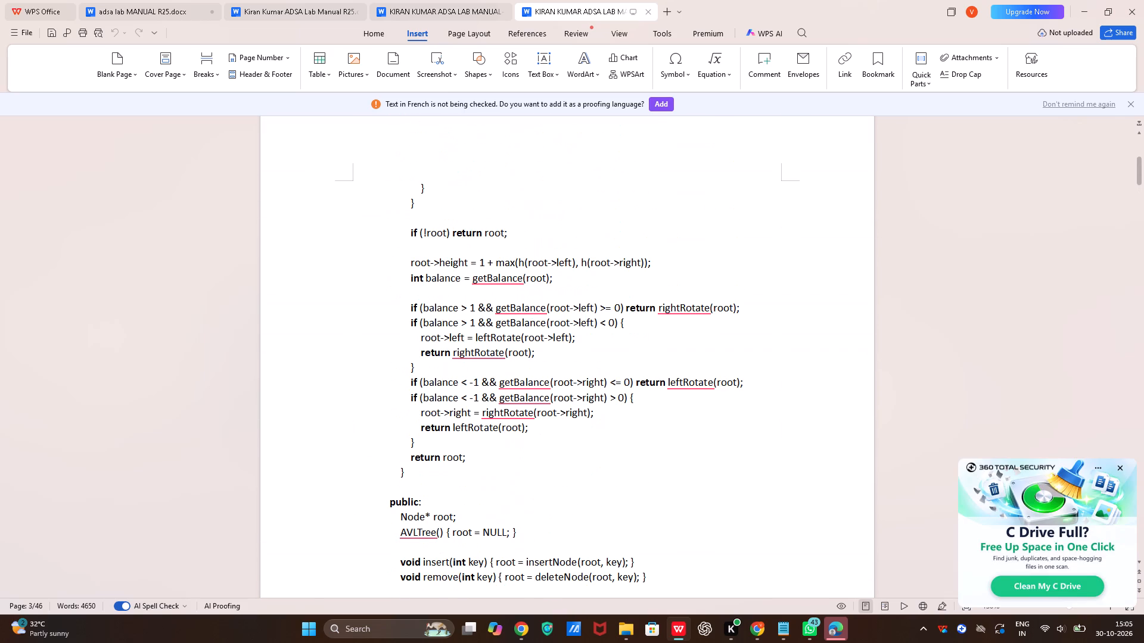
Review the saved lab manual from Program 1 through Output 5, checking the program and output headings and page layout.
{"action": "scroll", "coordinate": [537, 321], "scroll_direction": "up", "scroll_amount": 9}
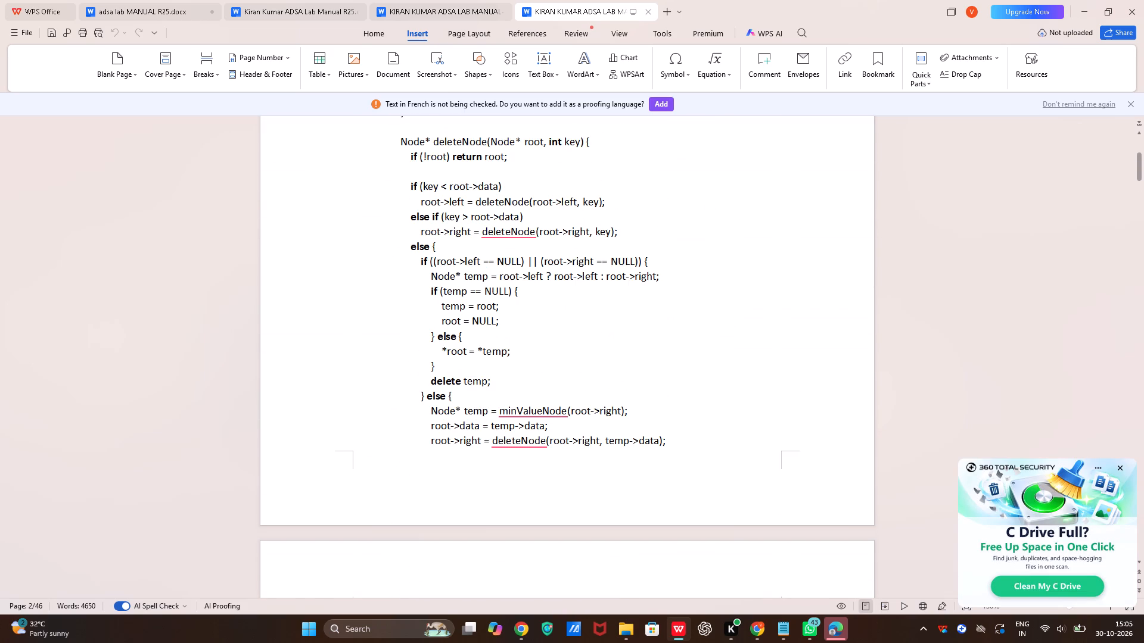
{"action": "left_click_drag", "start_coordinate": [1137, 164], "coordinate": [1143, 89]}
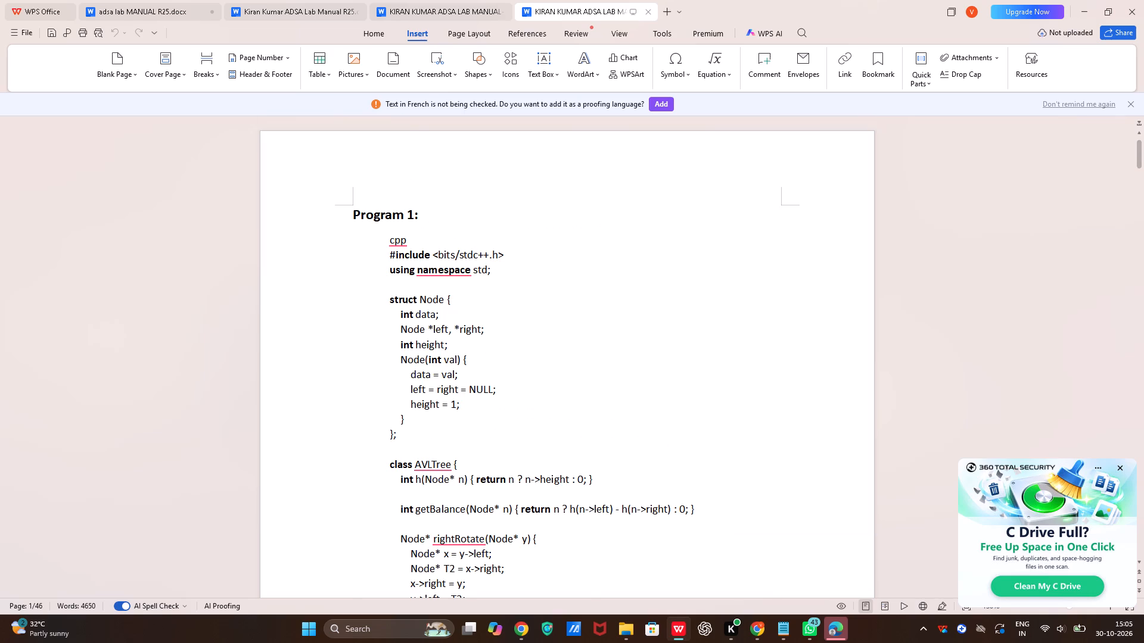
{"action": "scroll", "coordinate": [711, 275], "scroll_direction": "down", "scroll_amount": 20}
{"action": "scroll", "coordinate": [711, 275], "scroll_direction": "down", "scroll_amount": 20}
{"action": "scroll", "coordinate": [711, 275], "scroll_direction": "down", "scroll_amount": 9}
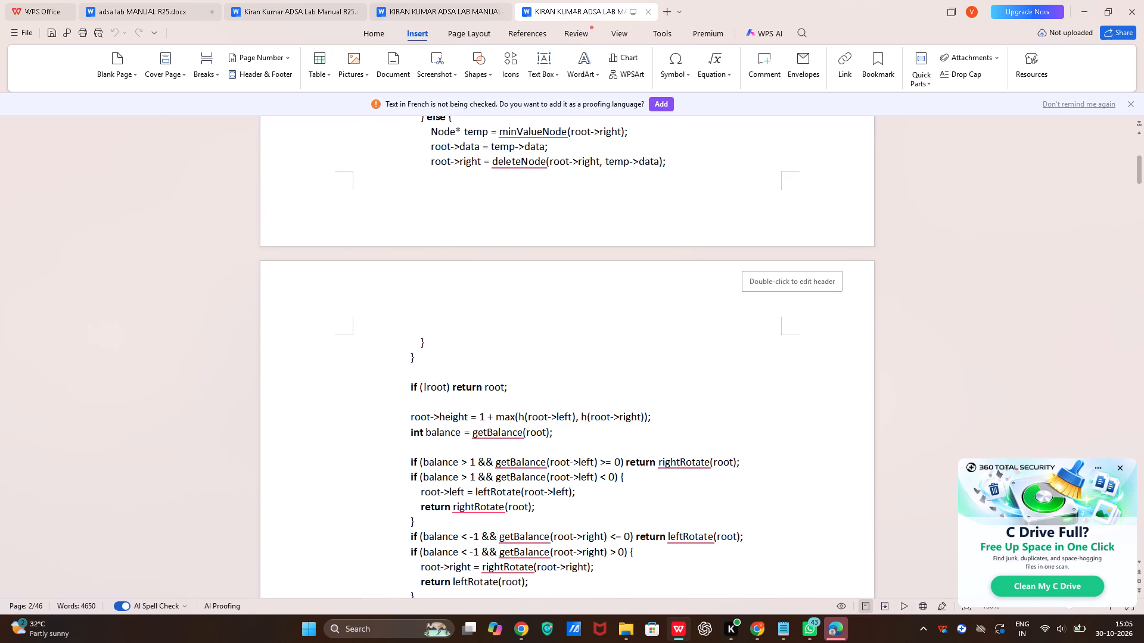
{"action": "scroll", "coordinate": [692, 217], "scroll_direction": "down", "scroll_amount": 20}
{"action": "scroll", "coordinate": [692, 217], "scroll_direction": "down", "scroll_amount": 7}
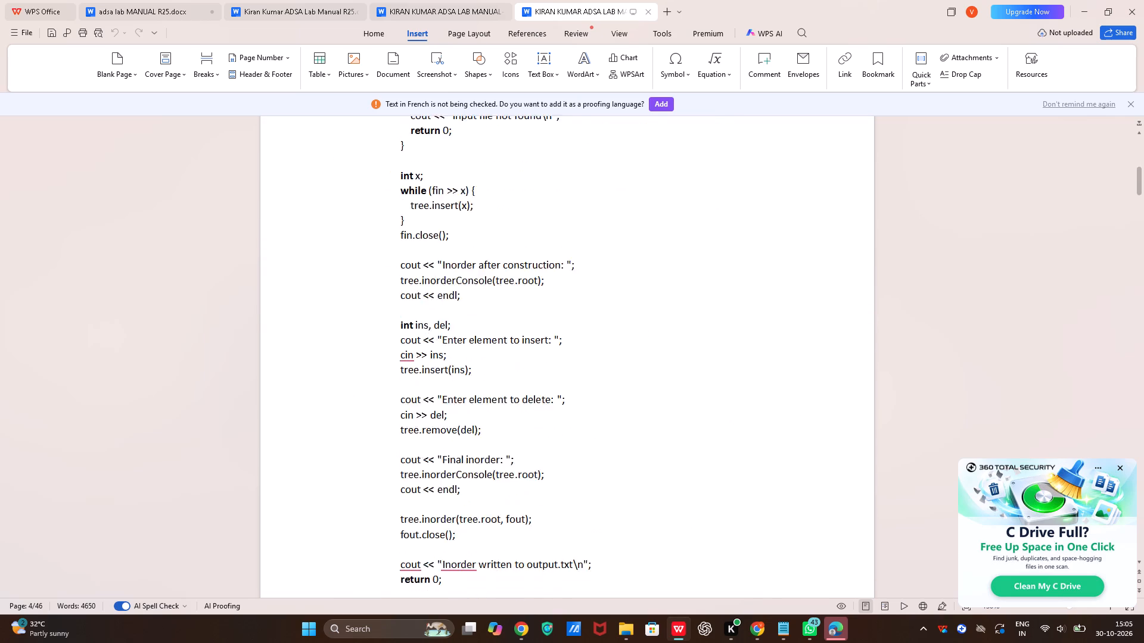
{"action": "scroll", "coordinate": [723, 261], "scroll_direction": "down", "scroll_amount": 20}
{"action": "scroll", "coordinate": [723, 261], "scroll_direction": "down", "scroll_amount": 17}
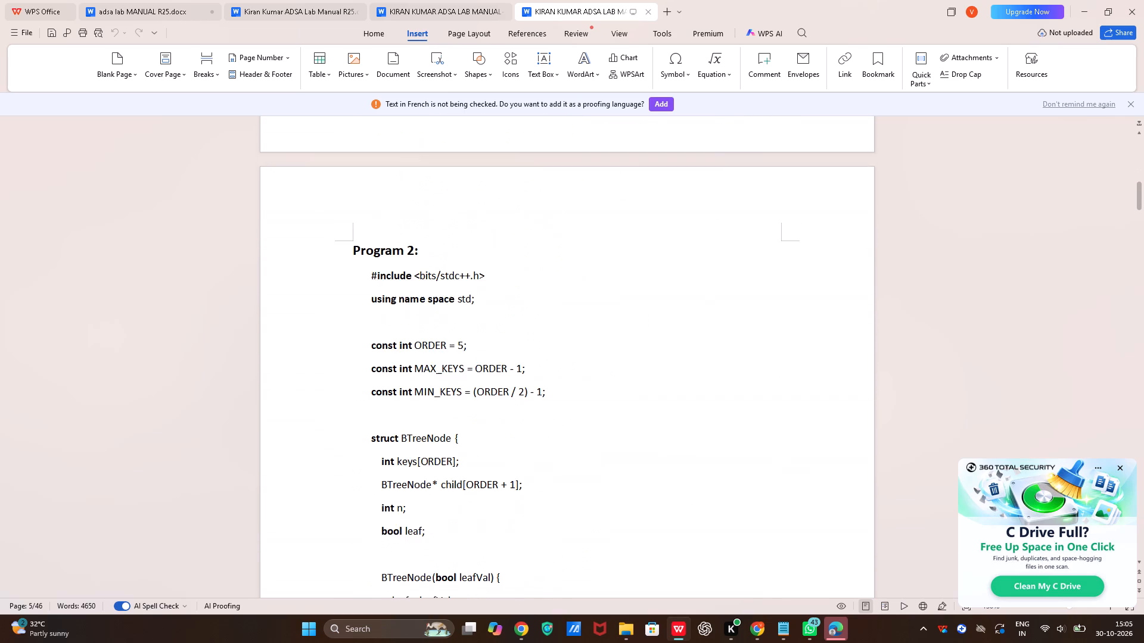
{"action": "scroll", "coordinate": [724, 263], "scroll_direction": "down", "scroll_amount": 15}
{"action": "scroll", "coordinate": [724, 264], "scroll_direction": "down", "scroll_amount": 12}
{"action": "scroll", "coordinate": [724, 264], "scroll_direction": "up", "scroll_amount": 1}
{"action": "scroll", "coordinate": [724, 264], "scroll_direction": "down", "scroll_amount": 5}
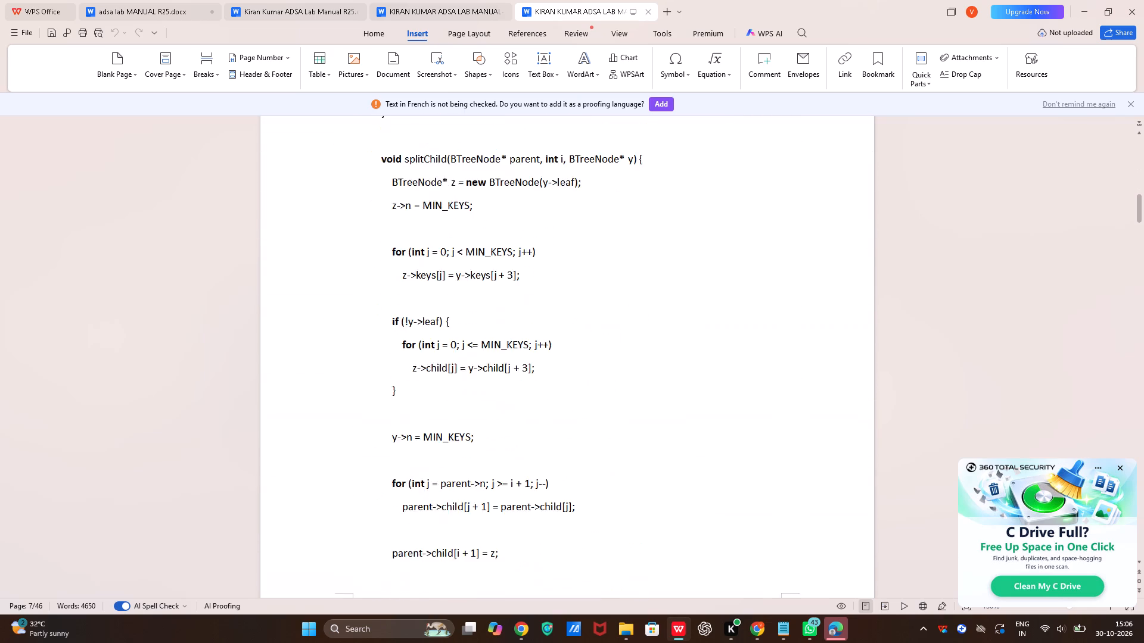
{"action": "scroll", "coordinate": [724, 264], "scroll_direction": "down", "scroll_amount": 20}
{"action": "scroll", "coordinate": [724, 264], "scroll_direction": "down", "scroll_amount": 20}
{"action": "scroll", "coordinate": [724, 264], "scroll_direction": "down", "scroll_amount": 2}
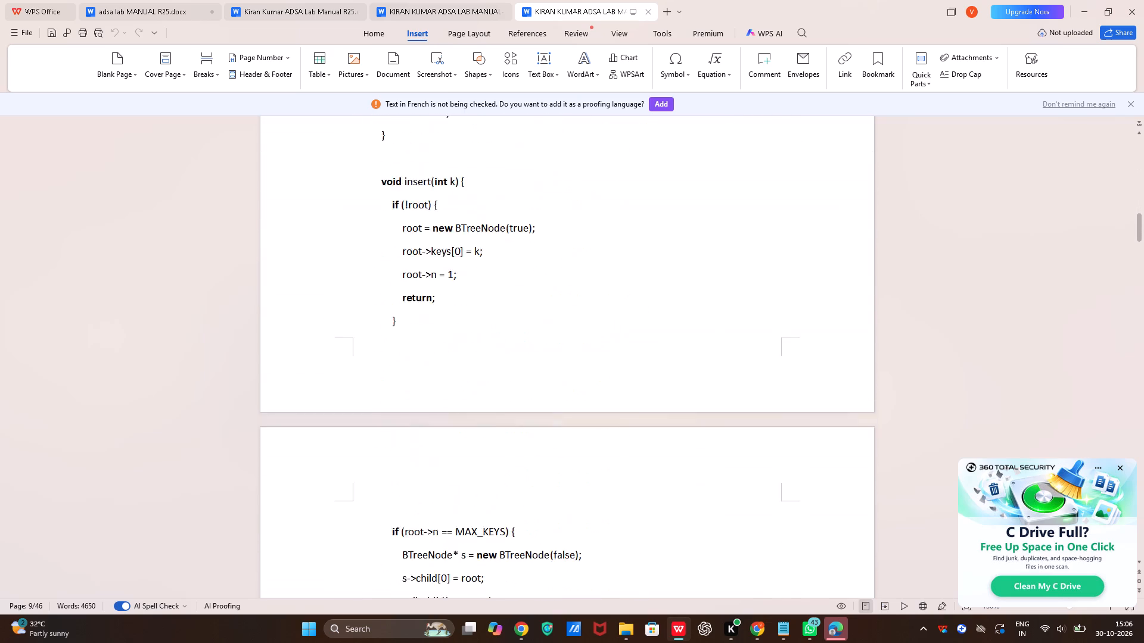
{"action": "scroll", "coordinate": [725, 267], "scroll_direction": "down", "scroll_amount": 20}
{"action": "scroll", "coordinate": [725, 267], "scroll_direction": "down", "scroll_amount": 20}
{"action": "scroll", "coordinate": [725, 267], "scroll_direction": "down", "scroll_amount": 2}
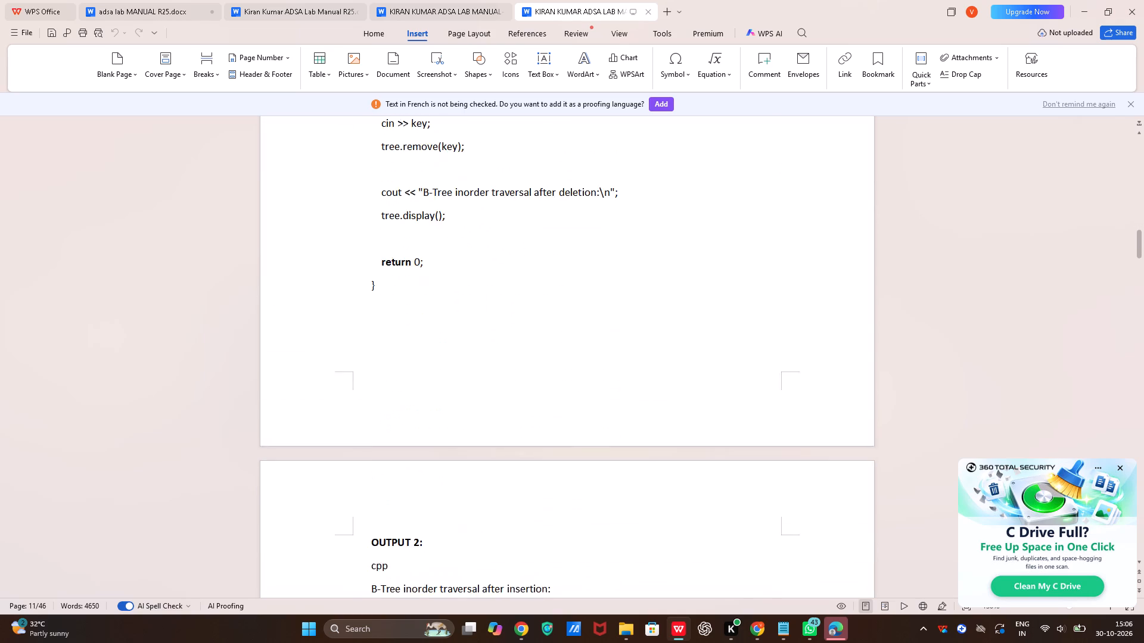
{"action": "scroll", "coordinate": [725, 269], "scroll_direction": "down", "scroll_amount": 14}
{"action": "scroll", "coordinate": [725, 269], "scroll_direction": "up", "scroll_amount": 1}
{"action": "scroll", "coordinate": [725, 269], "scroll_direction": "down", "scroll_amount": 14}
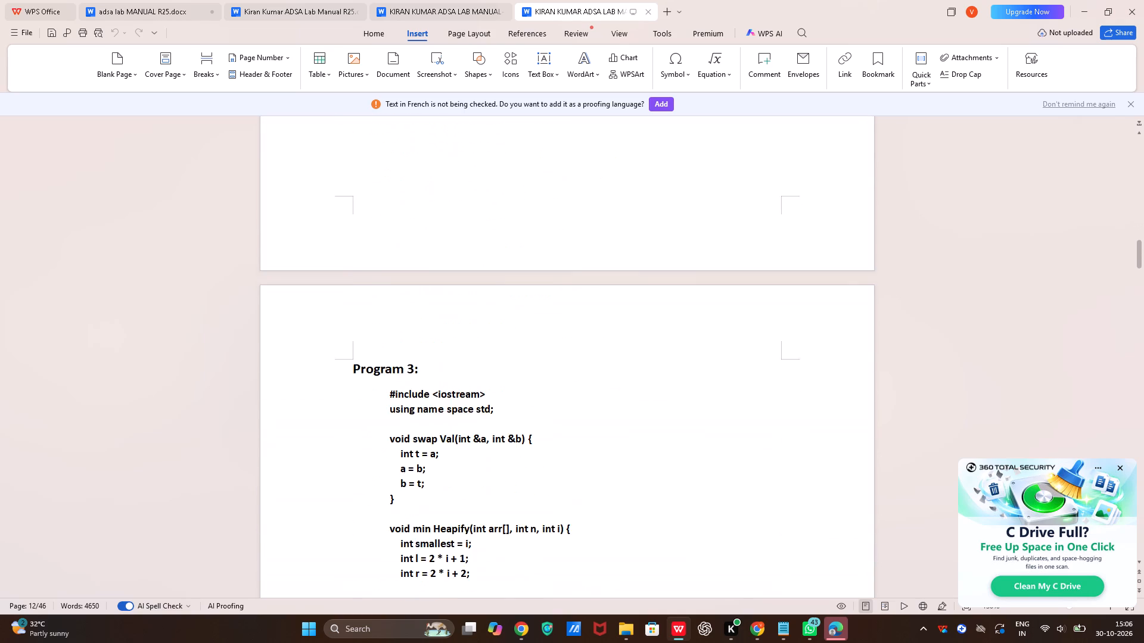
{"action": "scroll", "coordinate": [725, 269], "scroll_direction": "down", "scroll_amount": 5}
{"action": "scroll", "coordinate": [725, 269], "scroll_direction": "down", "scroll_amount": 20}
{"action": "scroll", "coordinate": [725, 269], "scroll_direction": "down", "scroll_amount": 20}
{"action": "scroll", "coordinate": [725, 269], "scroll_direction": "down", "scroll_amount": 1}
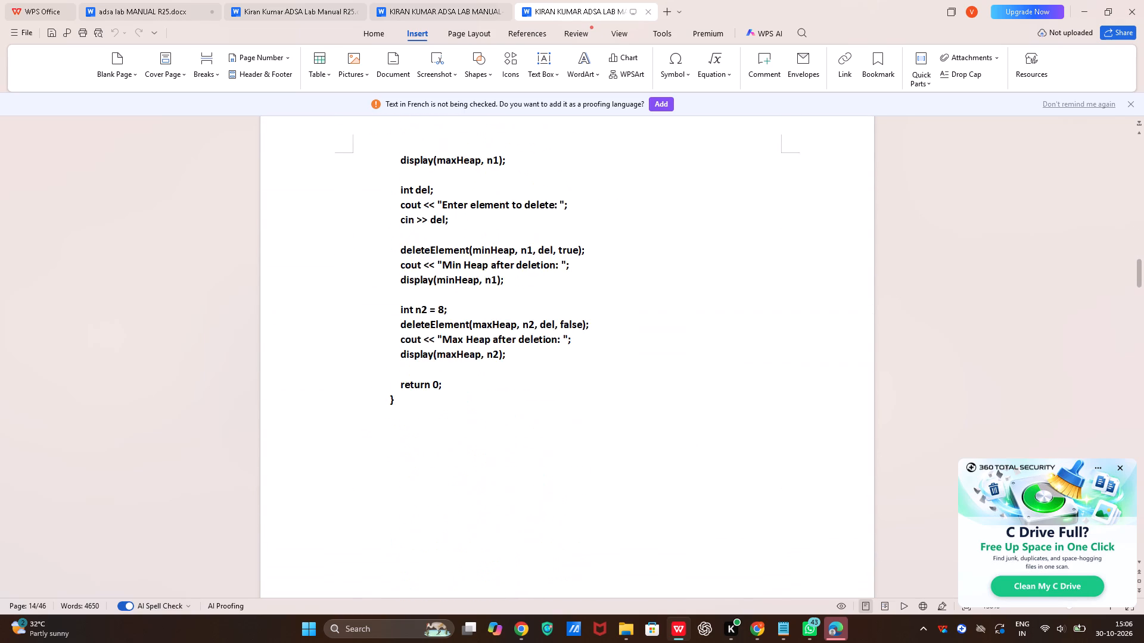
{"action": "scroll", "coordinate": [719, 264], "scroll_direction": "down", "scroll_amount": 20}
{"action": "scroll", "coordinate": [719, 264], "scroll_direction": "down", "scroll_amount": 20}
{"action": "scroll", "coordinate": [719, 264], "scroll_direction": "down", "scroll_amount": 11}
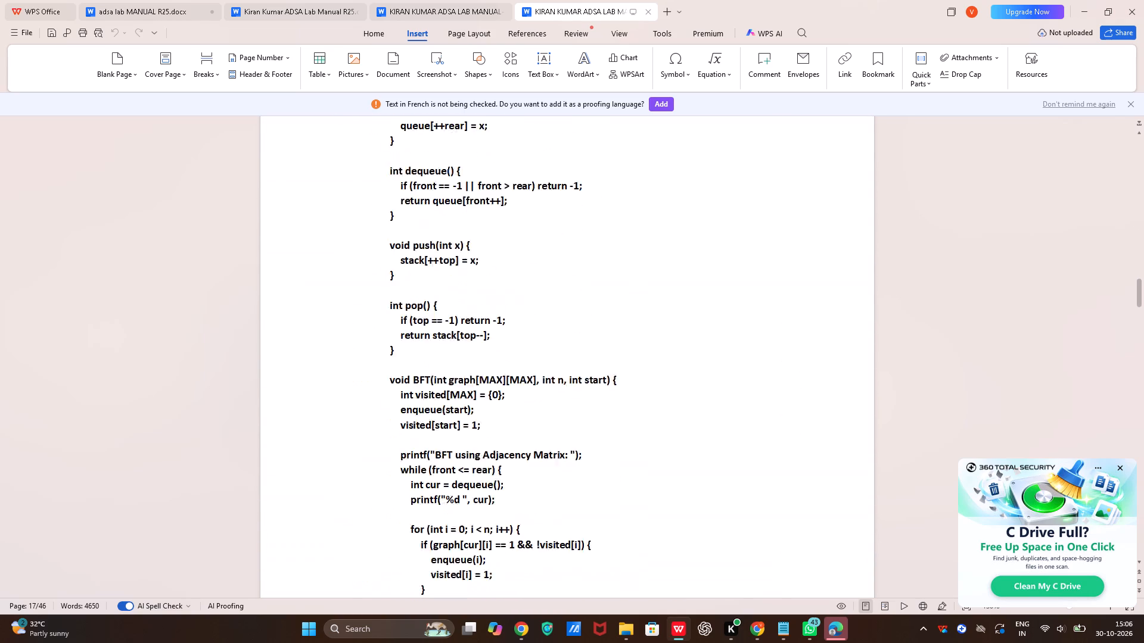
{"action": "scroll", "coordinate": [719, 258], "scroll_direction": "down", "scroll_amount": 20}
{"action": "scroll", "coordinate": [719, 258], "scroll_direction": "down", "scroll_amount": 20}
{"action": "scroll", "coordinate": [719, 258], "scroll_direction": "down", "scroll_amount": 11}
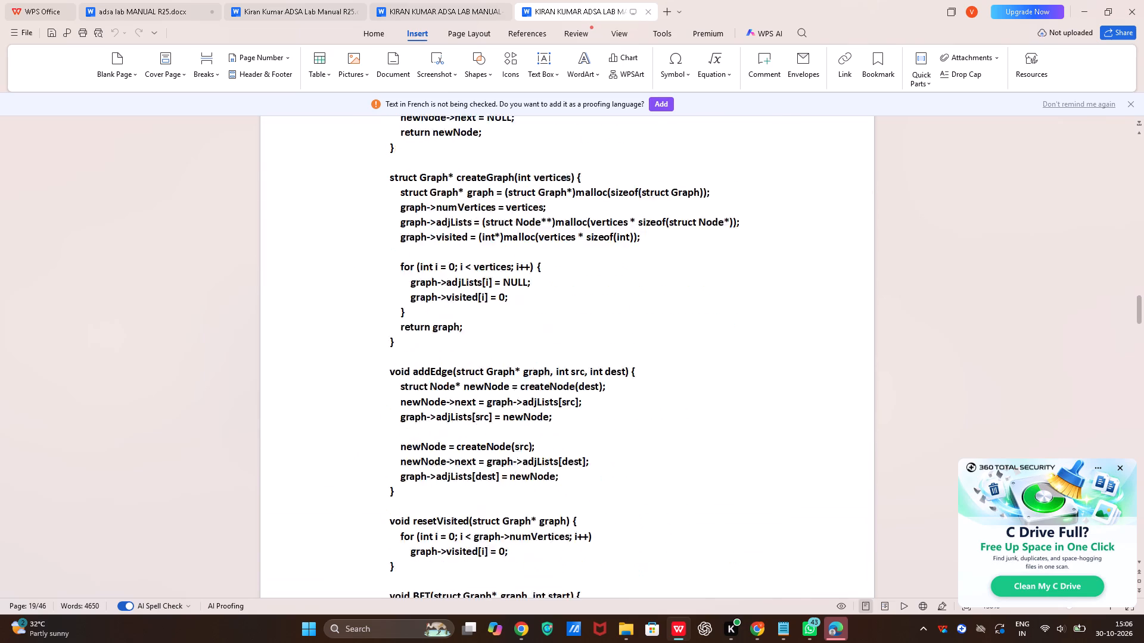
{"action": "scroll", "coordinate": [719, 258], "scroll_direction": "down", "scroll_amount": 20}
{"action": "scroll", "coordinate": [719, 258], "scroll_direction": "down", "scroll_amount": 20}
{"action": "scroll", "coordinate": [719, 258], "scroll_direction": "down", "scroll_amount": 3}
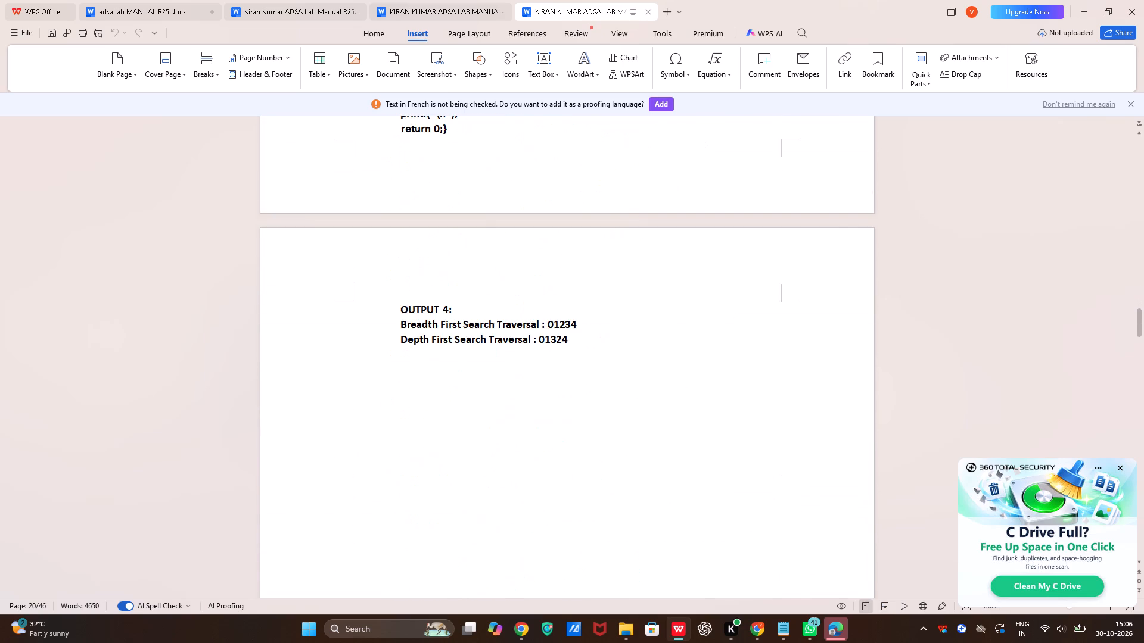
{"action": "scroll", "coordinate": [719, 258], "scroll_direction": "down", "scroll_amount": 19}
{"action": "scroll", "coordinate": [719, 258], "scroll_direction": "down", "scroll_amount": 6}
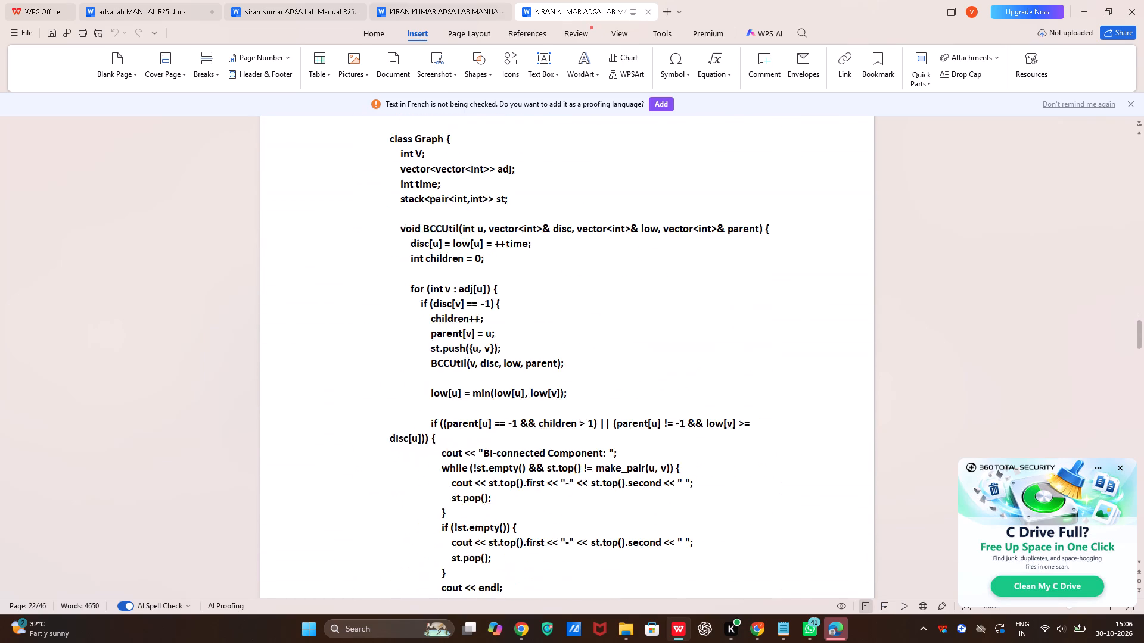
{"action": "scroll", "coordinate": [719, 258], "scroll_direction": "down", "scroll_amount": 20}
{"action": "scroll", "coordinate": [719, 258], "scroll_direction": "down", "scroll_amount": 11}
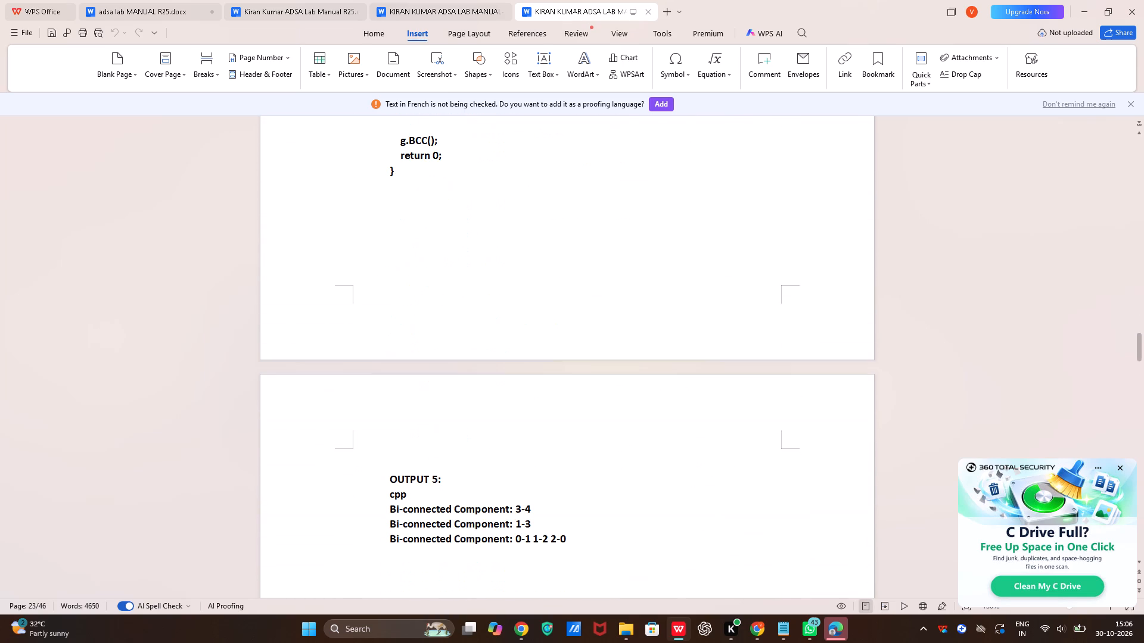
{"action": "scroll", "coordinate": [719, 258], "scroll_direction": "down", "scroll_amount": 2}
{"action": "scroll", "coordinate": [719, 258], "scroll_direction": "up", "scroll_amount": 2}
{"action": "scroll", "coordinate": [719, 258], "scroll_direction": "down", "scroll_amount": 2}
{"action": "scroll", "coordinate": [719, 258], "scroll_direction": "up", "scroll_amount": 1}
{"action": "scroll", "coordinate": [719, 258], "scroll_direction": "down", "scroll_amount": 4}
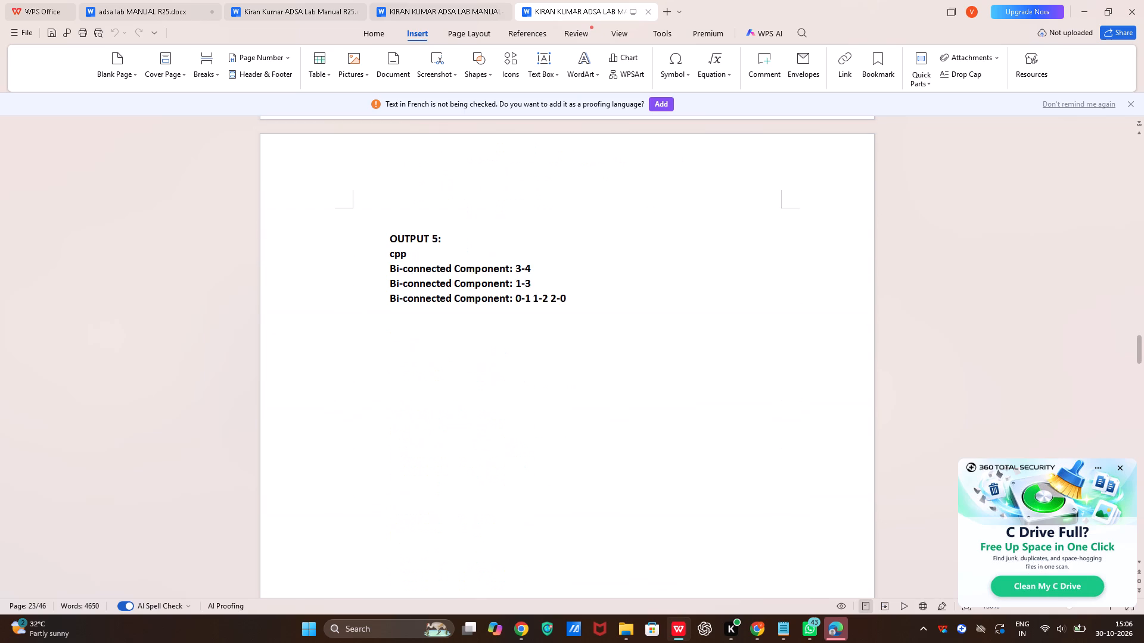
{"action": "scroll", "coordinate": [719, 258], "scroll_direction": "up", "scroll_amount": 2}
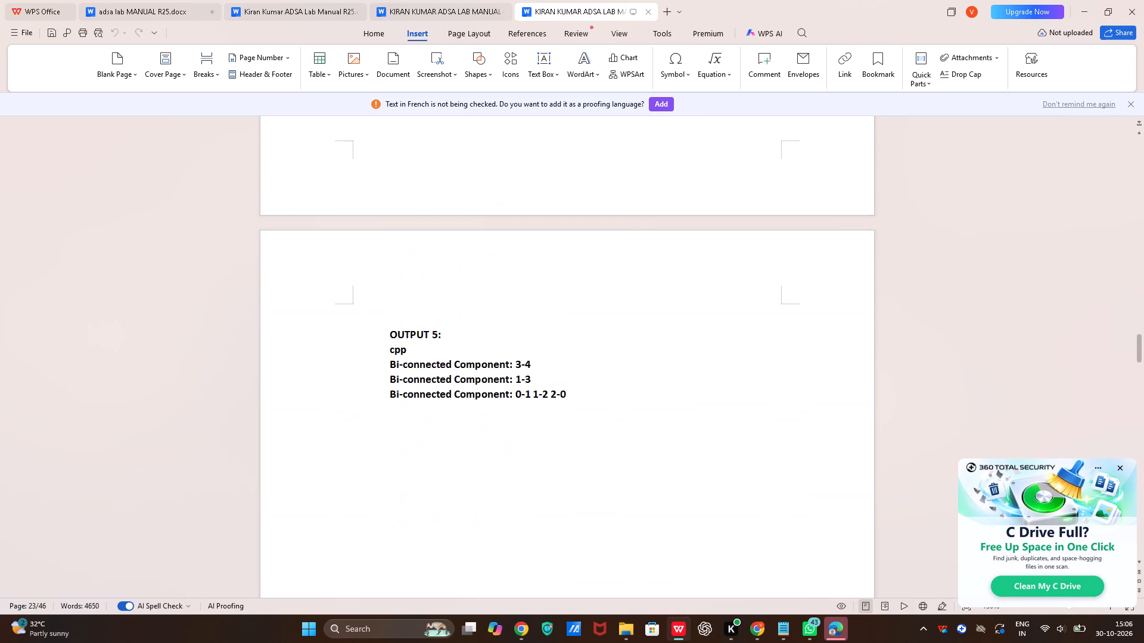
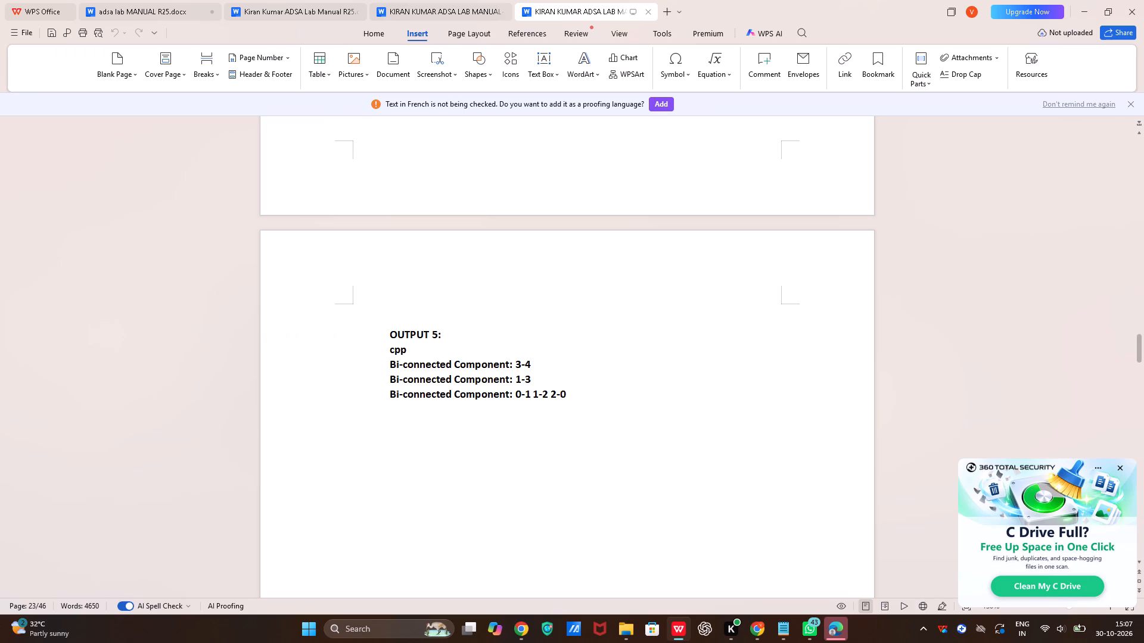
Recheck the end of the Program 5 code against the Output 5 page, examining the main function, bi-connected component lines and page break.
{"action": "scroll", "coordinate": [645, 367], "scroll_direction": "up", "scroll_amount": 4}
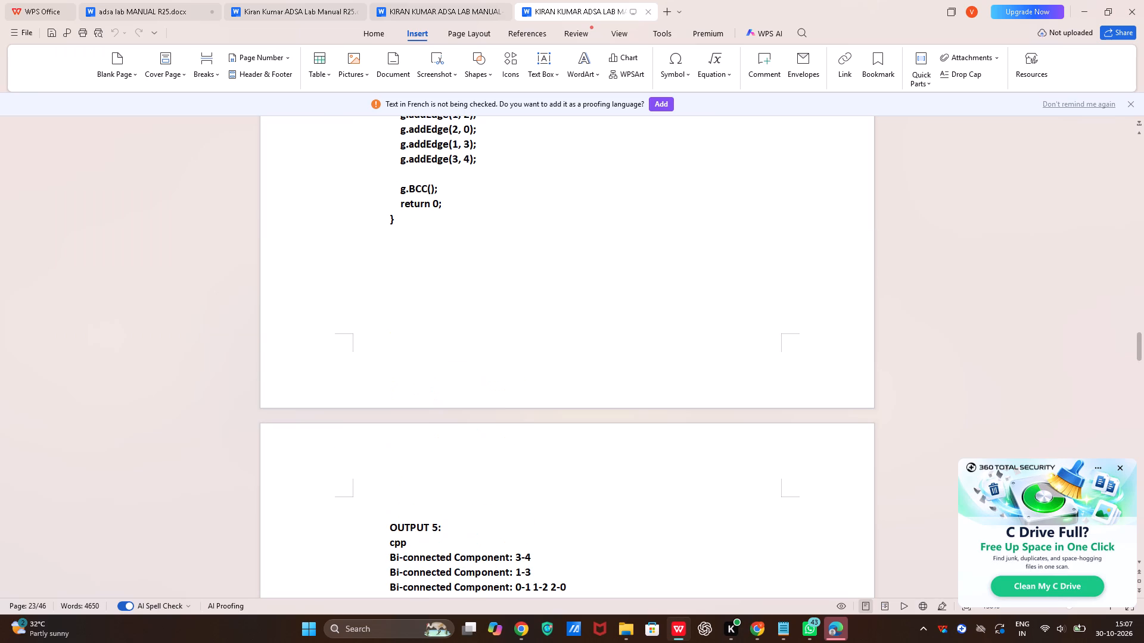
{"action": "scroll", "coordinate": [641, 367], "scroll_direction": "up", "scroll_amount": 7}
{"action": "scroll", "coordinate": [625, 361], "scroll_direction": "down", "scroll_amount": 5}
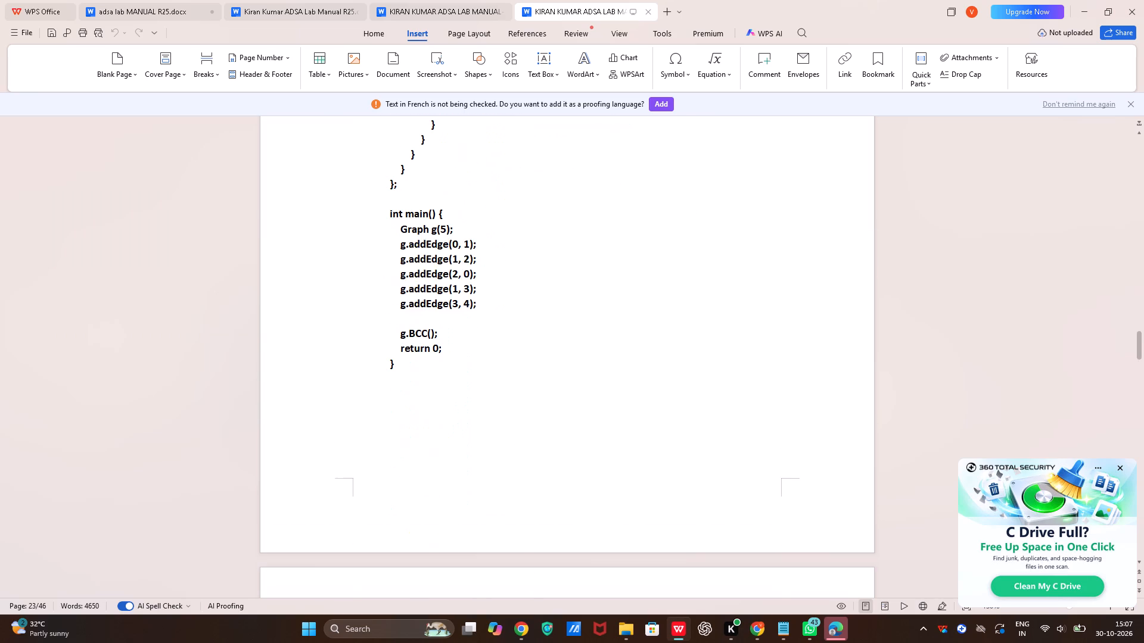
{"action": "scroll", "coordinate": [625, 361], "scroll_direction": "down", "scroll_amount": 9}
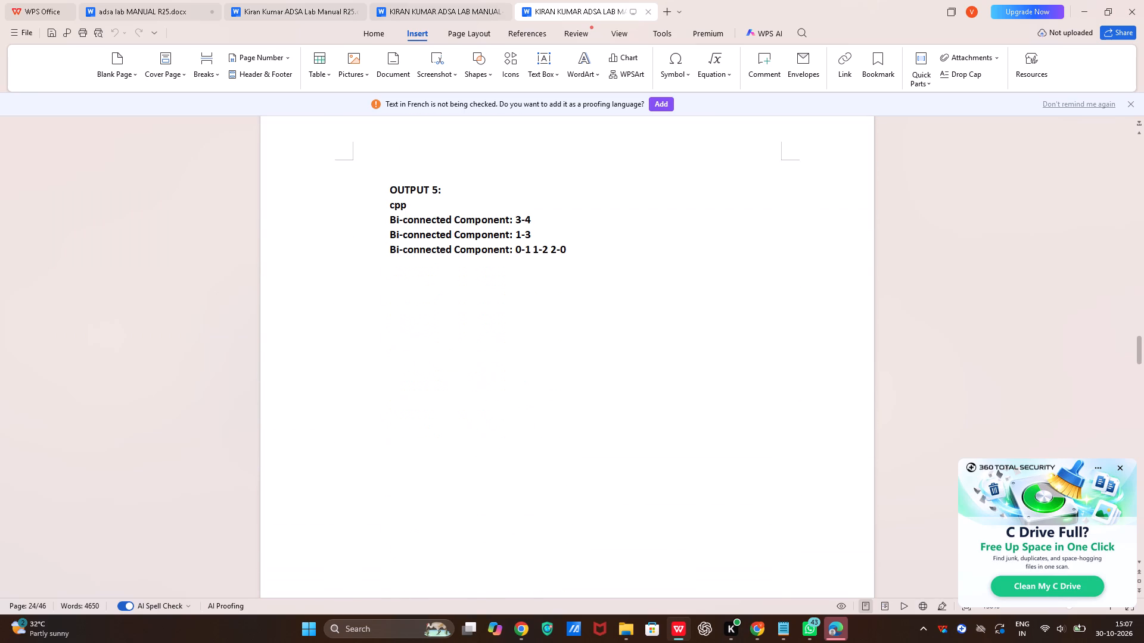
{"action": "scroll", "coordinate": [617, 352], "scroll_direction": "down", "scroll_amount": 1}
{"action": "scroll", "coordinate": [617, 352], "scroll_direction": "up", "scroll_amount": 1}
Insert five blank lines above the OUTPUT 5 heading so its output block sits lower on the page.
{"action": "scroll", "coordinate": [630, 325], "scroll_direction": "down", "scroll_amount": 2}
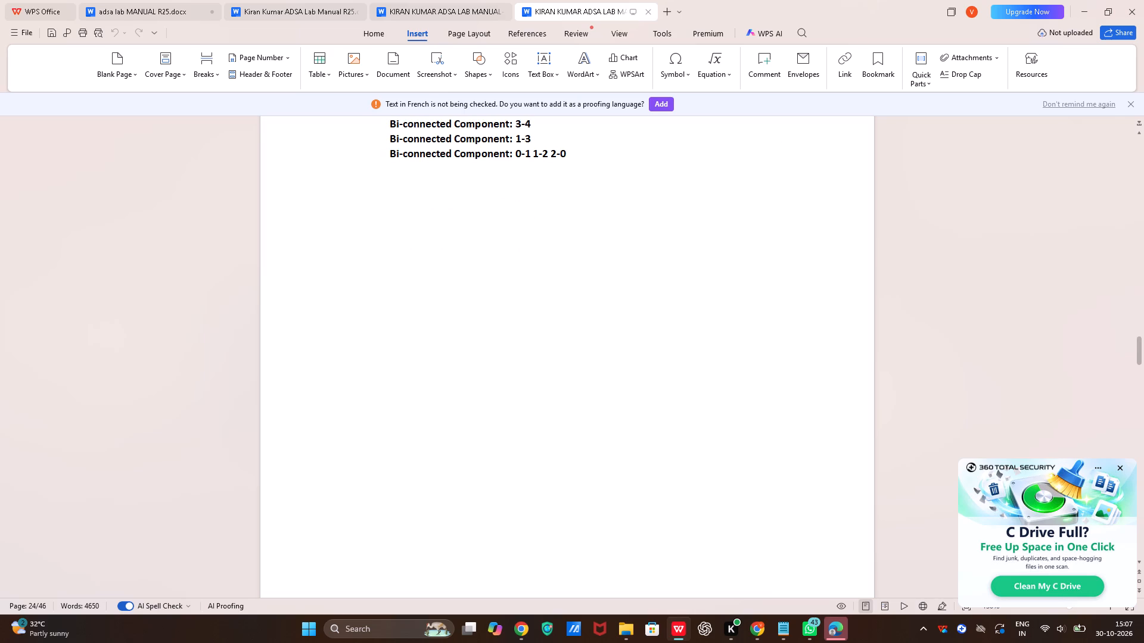
{"action": "scroll", "coordinate": [617, 306], "scroll_direction": "up", "scroll_amount": 7}
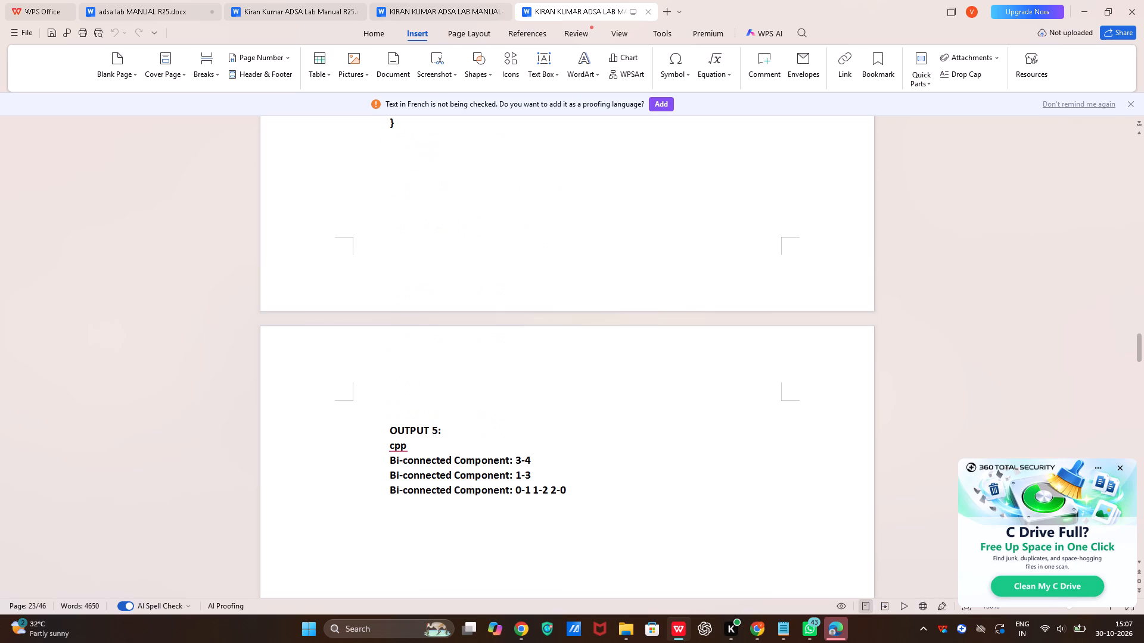
{"action": "scroll", "coordinate": [617, 306], "scroll_direction": "up", "scroll_amount": 1}
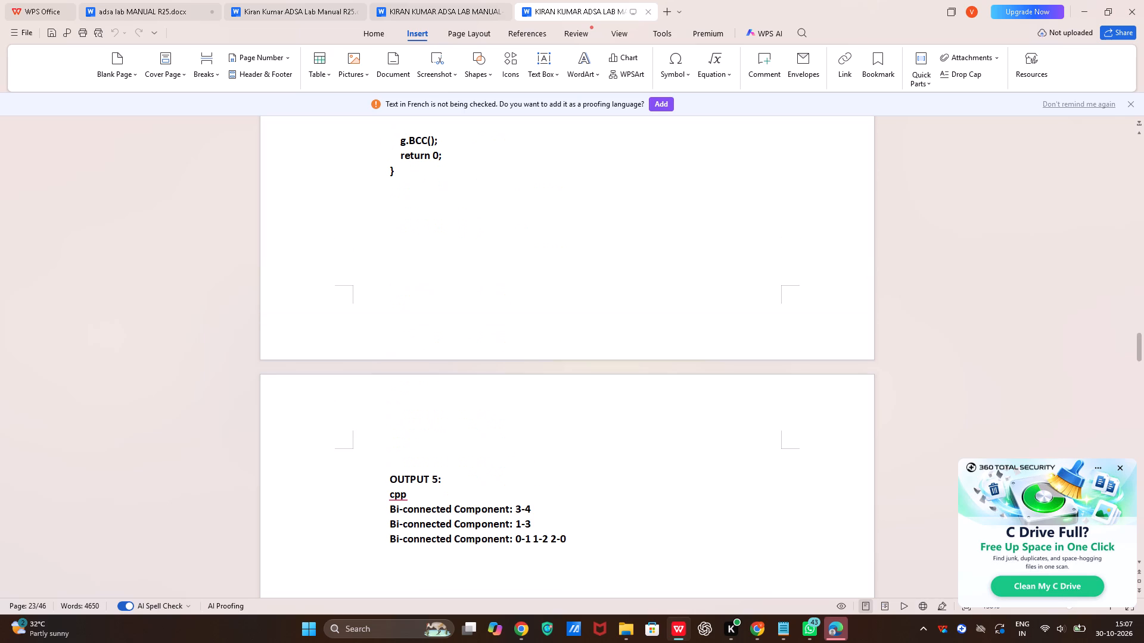
{"action": "scroll", "coordinate": [596, 282], "scroll_direction": "up", "scroll_amount": 4}
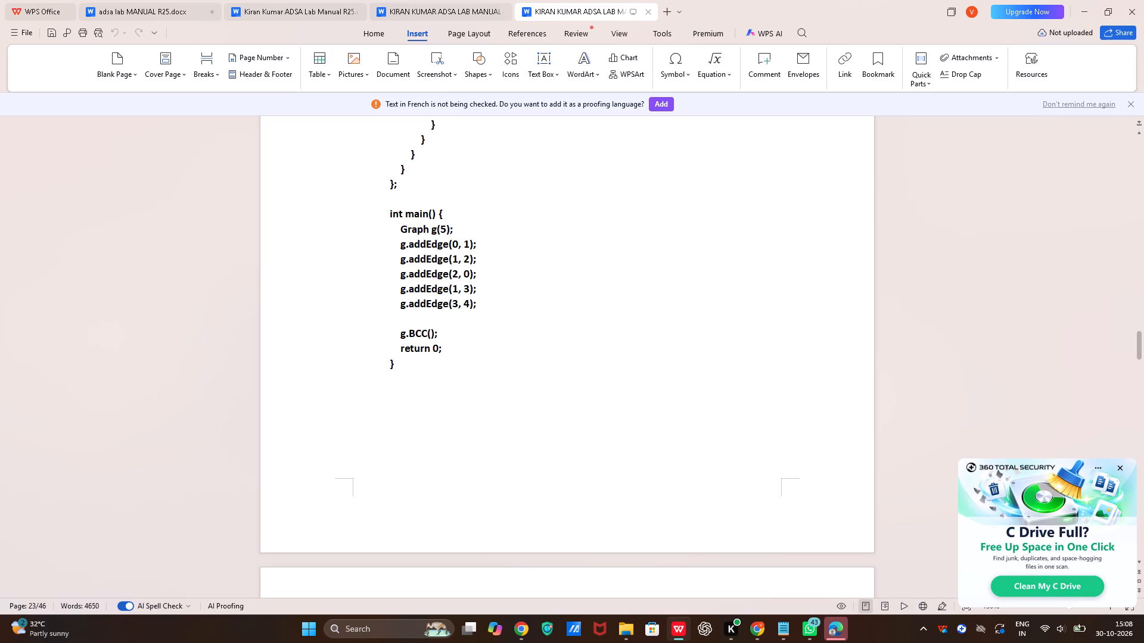
{"action": "scroll", "coordinate": [624, 255], "scroll_direction": "down", "scroll_amount": 8}
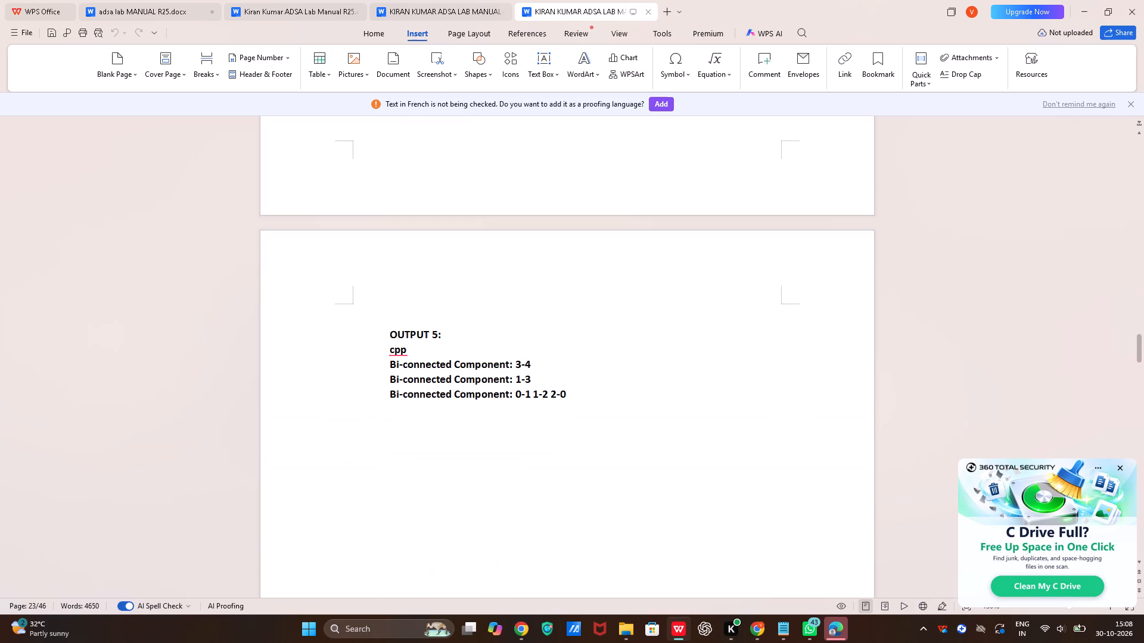
{"action": "left_click", "coordinate": [452, 291]}
{"action": "key", "text": "Return"}
{"action": "key", "text": "Return"}
{"action": "key", "text": "Return"}
{"action": "key", "text": "Return"}
{"action": "key", "text": "Return"}
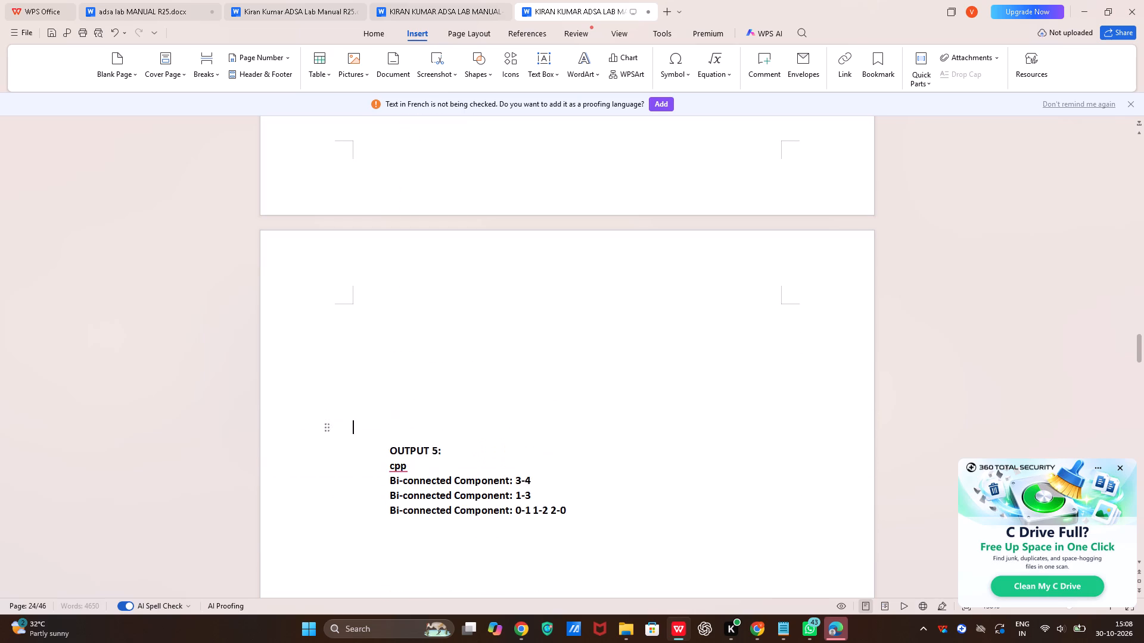
{"action": "key", "text": "Return"}
{"action": "key", "text": "backslash"}
{"action": "key", "text": "BackSpace"}
{"action": "key", "text": "BackSpace"}
Check the page layout between the Output 5 page and the start of Program 6.
{"action": "scroll", "coordinate": [483, 304], "scroll_direction": "down", "scroll_amount": 20}
{"action": "scroll", "coordinate": [483, 304], "scroll_direction": "down", "scroll_amount": 3}
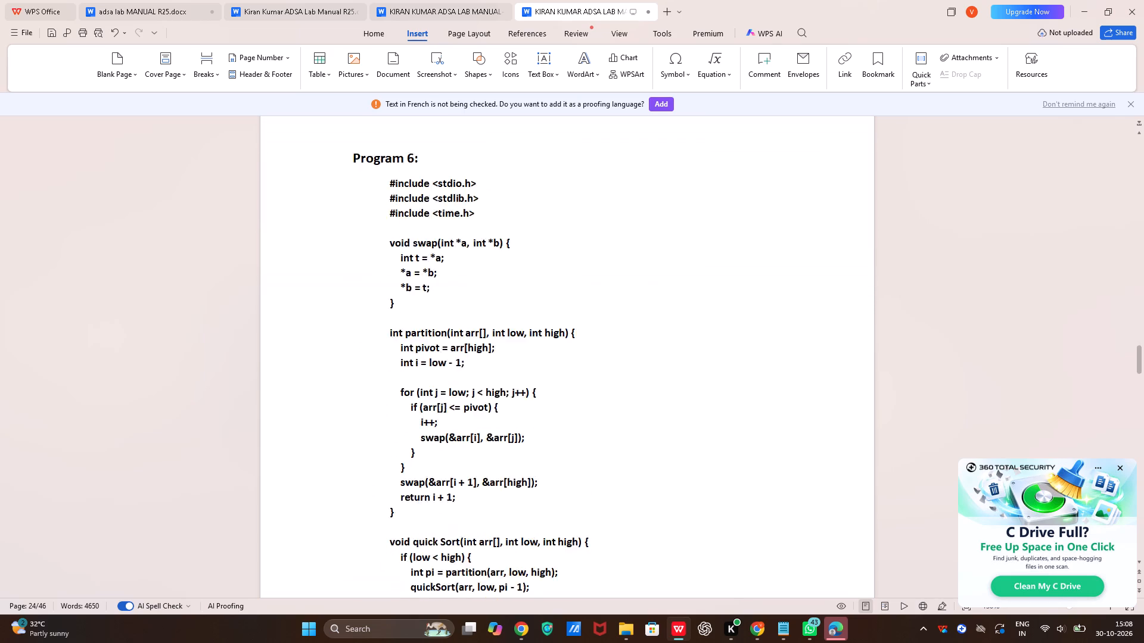
{"action": "scroll", "coordinate": [496, 312], "scroll_direction": "down", "scroll_amount": 6}
{"action": "scroll", "coordinate": [496, 312], "scroll_direction": "up", "scroll_amount": 14}
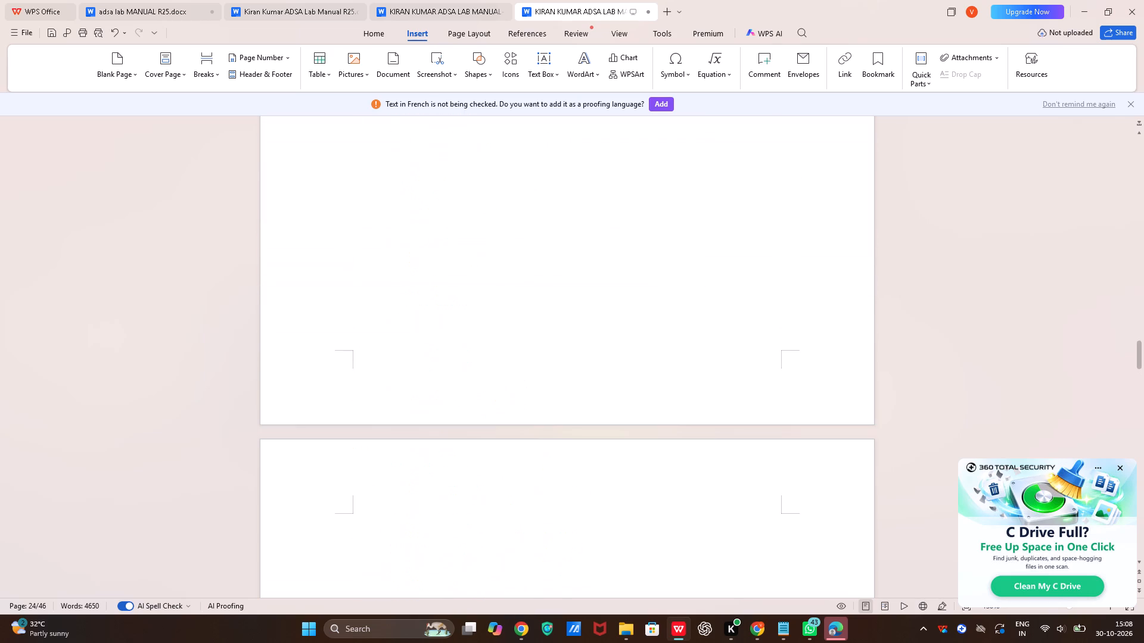